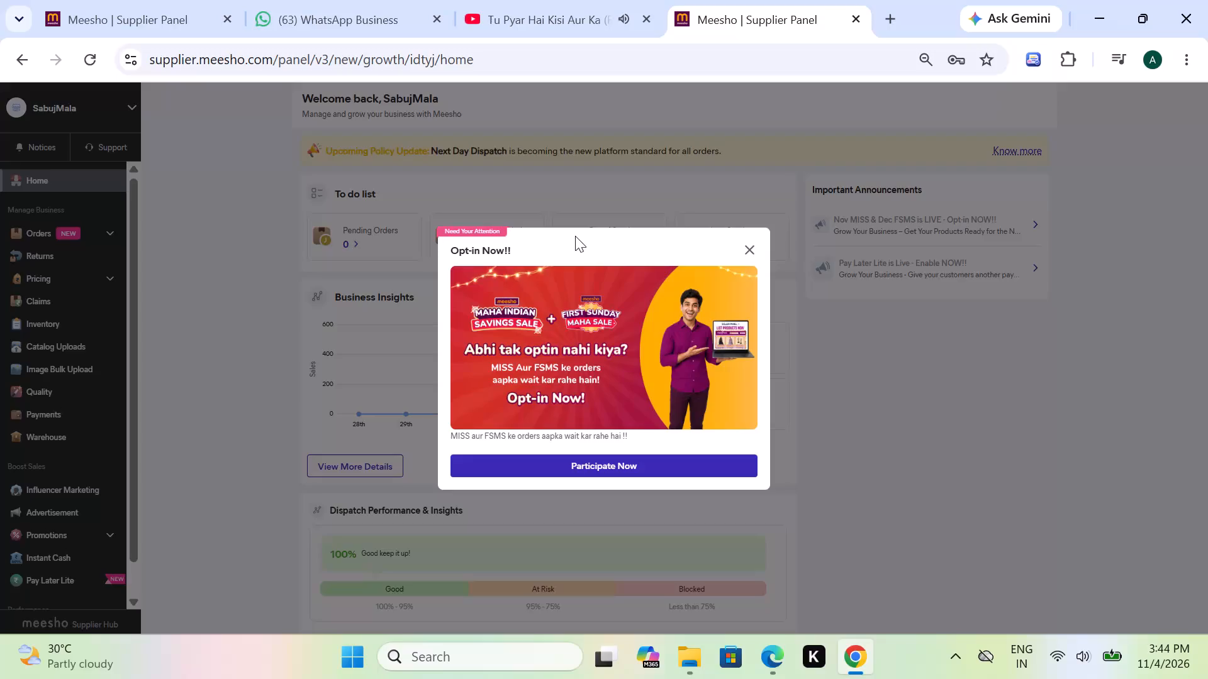
# Dismiss the Opt-in Now sale popup on the supplier home page.
pyautogui.click(746, 250)
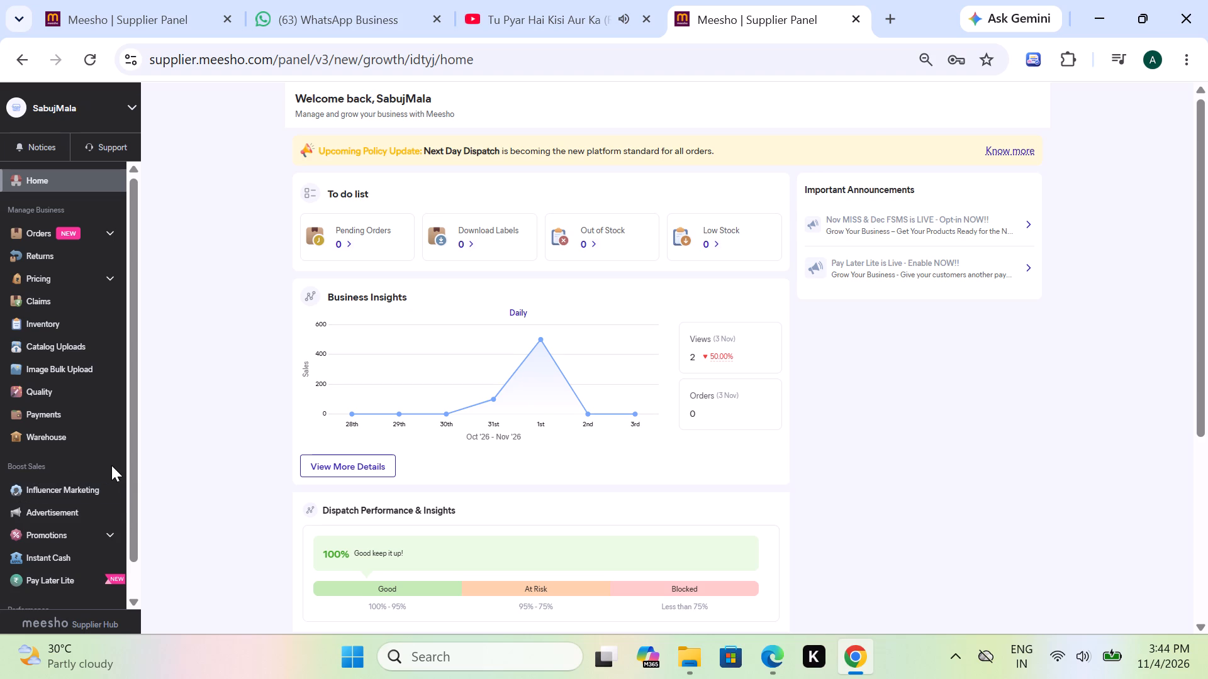
pyautogui.scroll(-4, 78, 500)
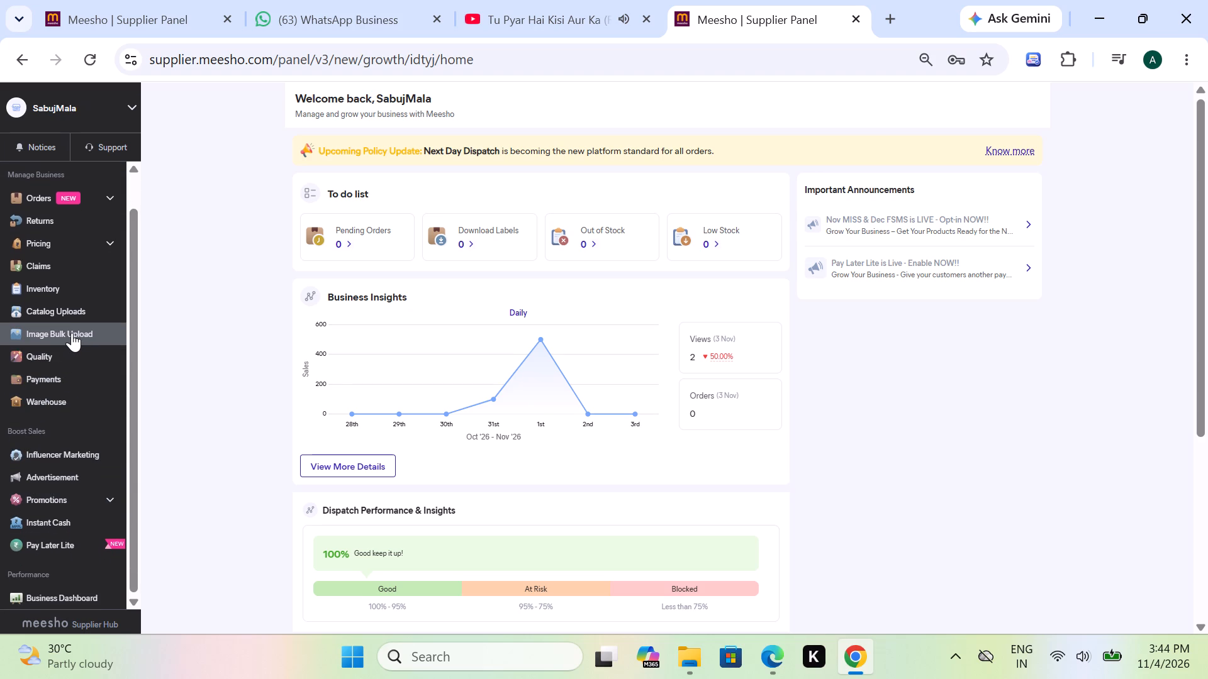
# Start a new single catalog upload in the Flowers category under Home & Kitchen / Gardening / Seeds.
pyautogui.click(84, 302)
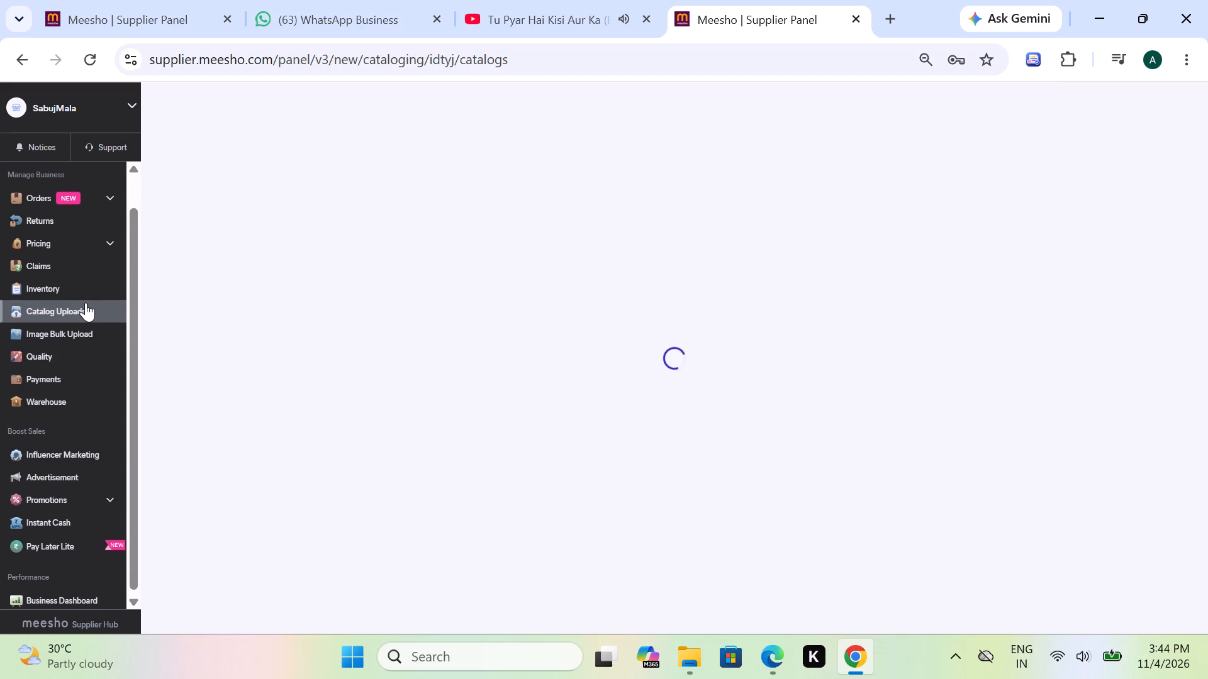
pyautogui.click(461, 240)
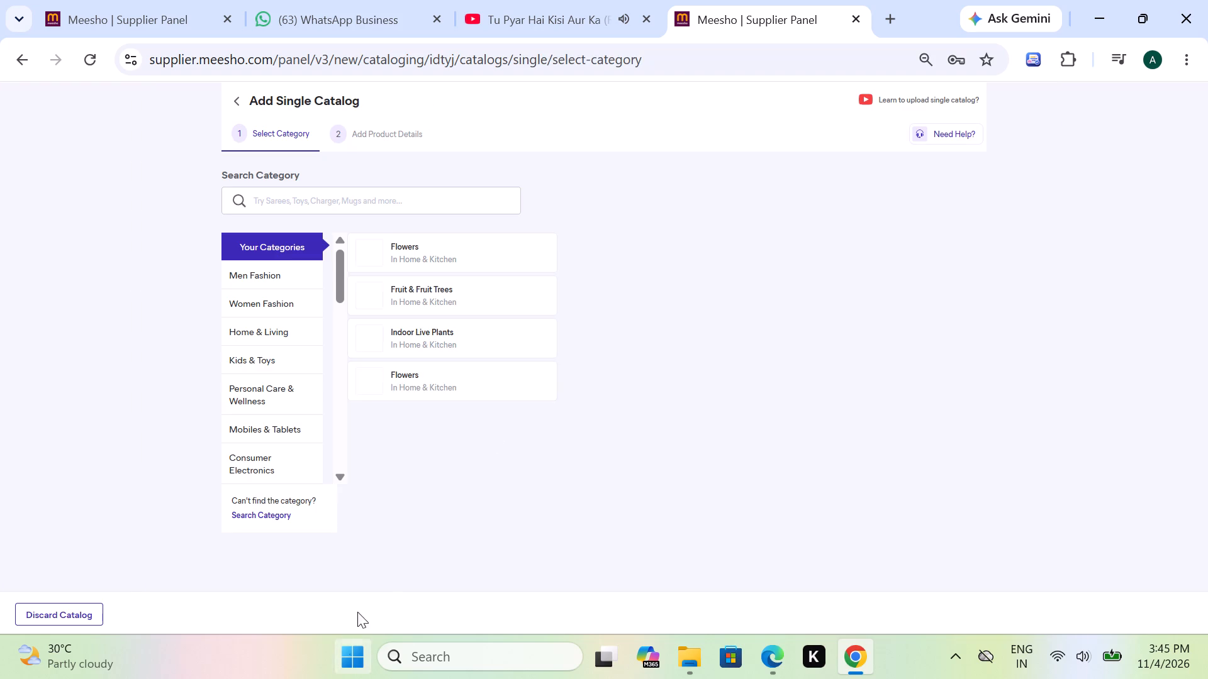
pyautogui.click(391, 228)
pyautogui.click(393, 251)
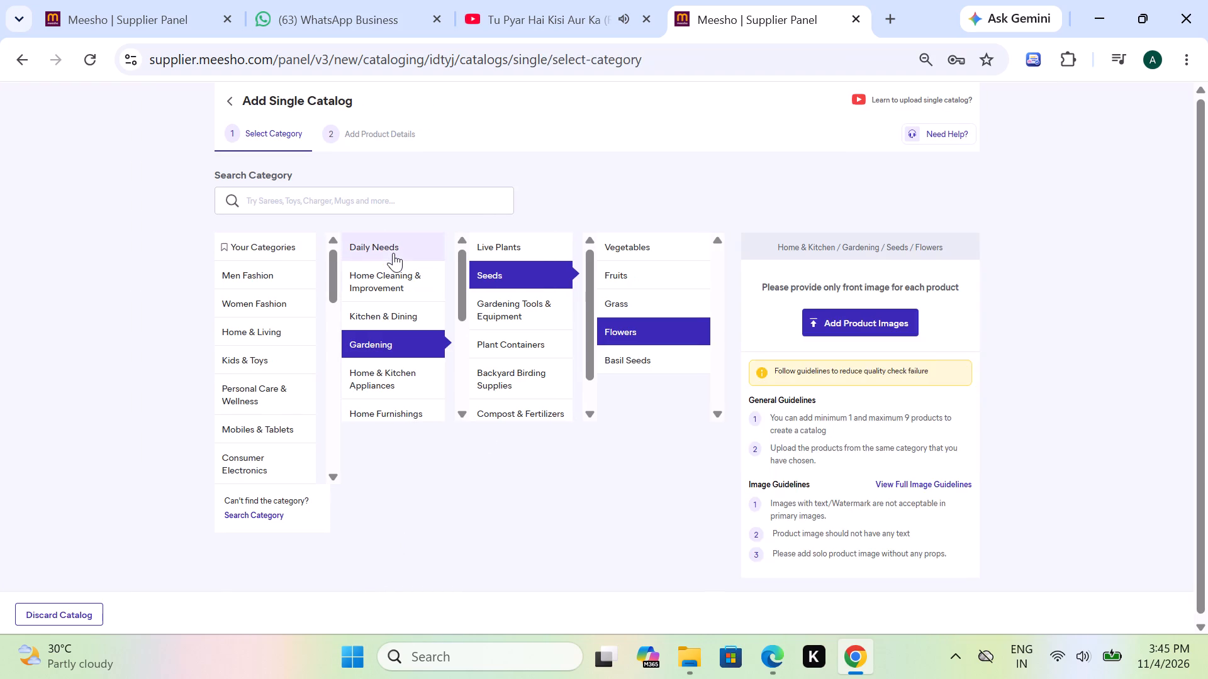
# Add the sunflower seed bowl photo "WhatsApp Image 2026-10-30 at 10.40.35 AM.jpeg" as the product's front image and continue to the product details.
pyautogui.click(842, 452)
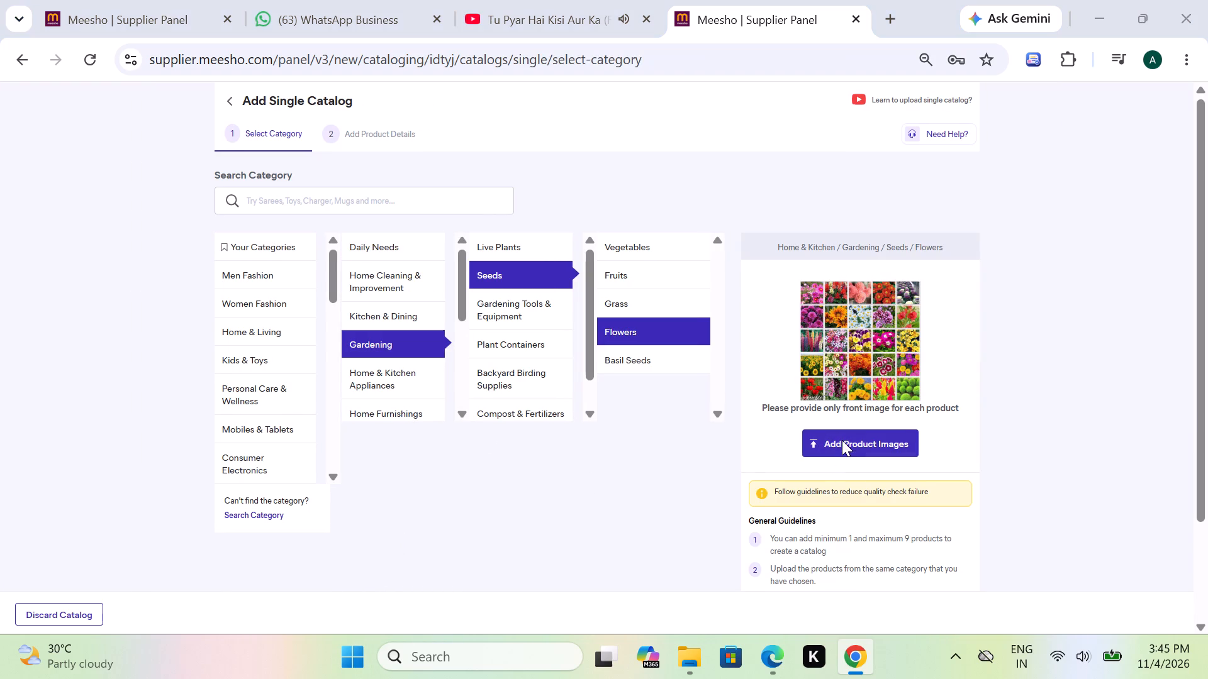
pyautogui.scroll(-1, 692, 278)
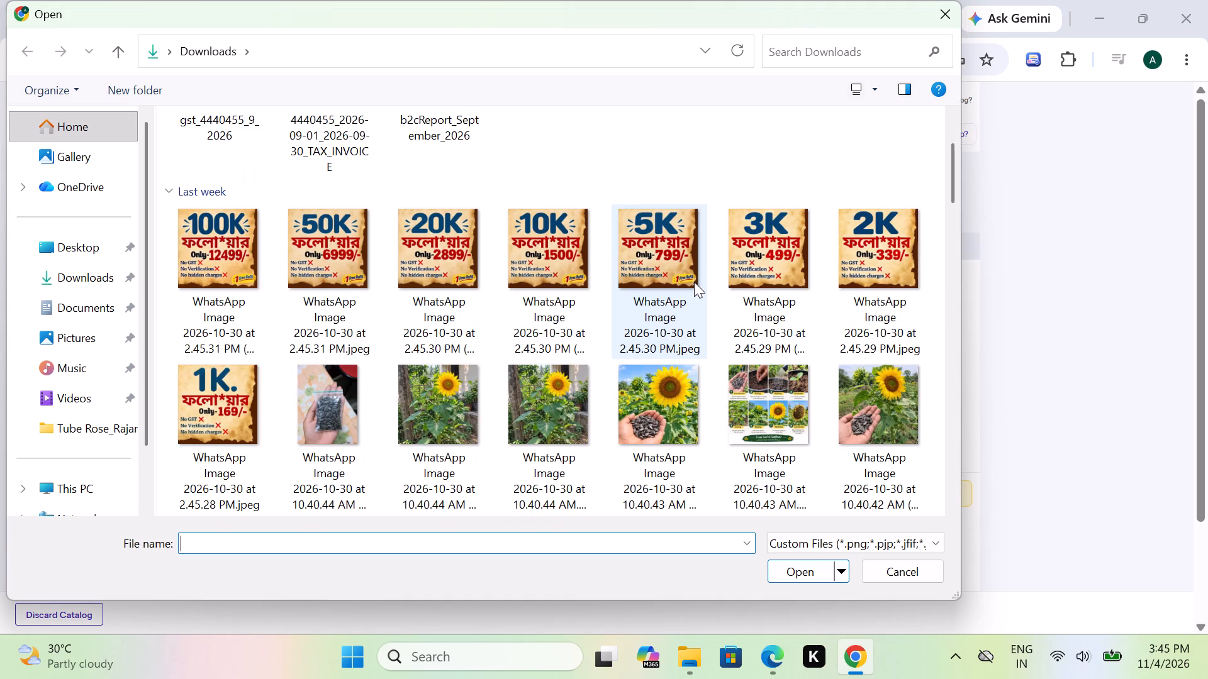
pyautogui.scroll(-1, 694, 275)
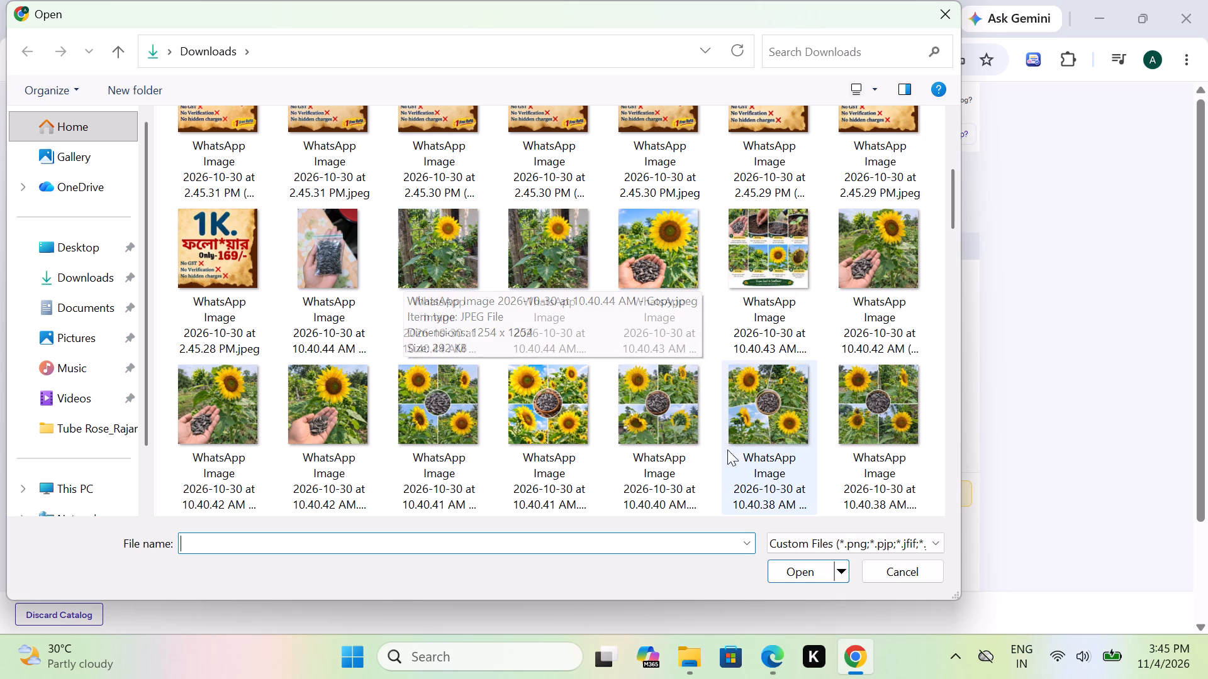
pyautogui.scroll(-1, 736, 395)
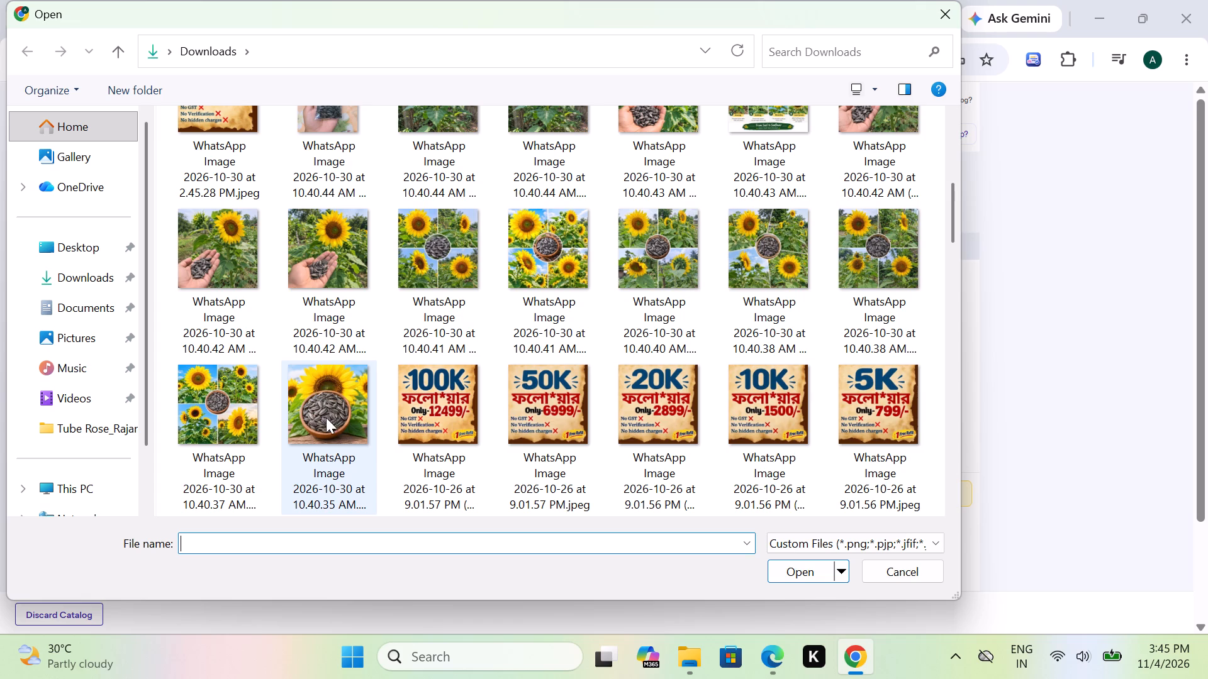
pyautogui.click(331, 417)
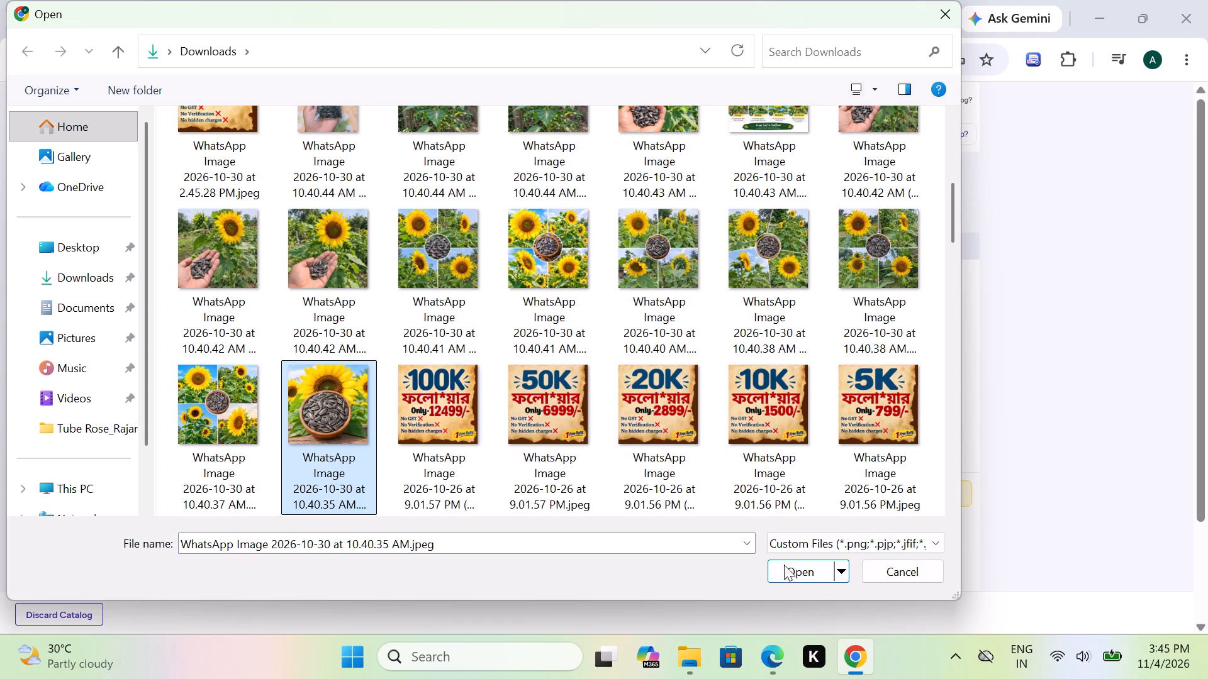
pyautogui.click(798, 573)
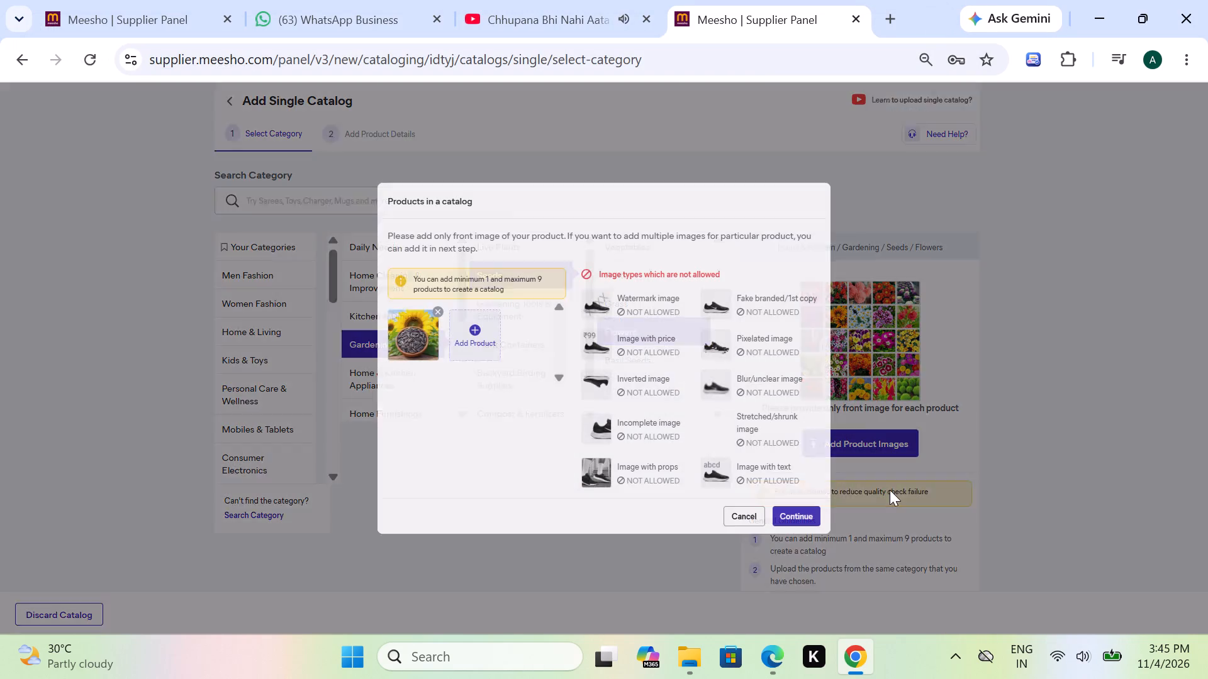
pyautogui.click(789, 512)
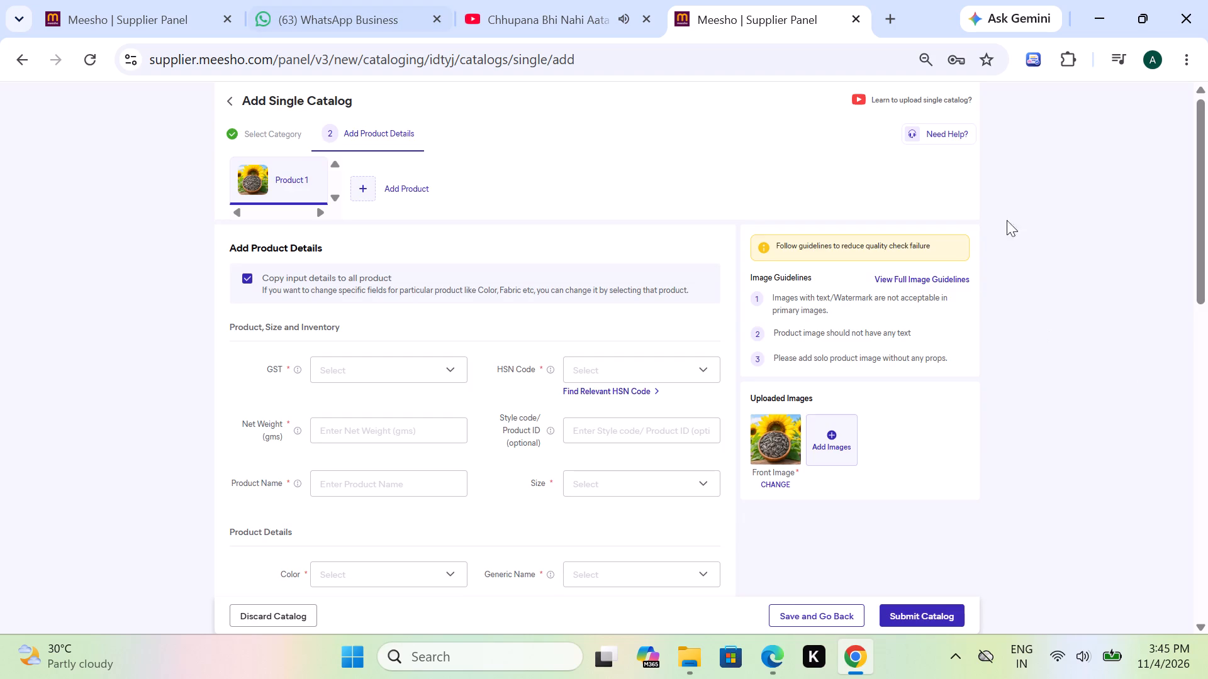
# Open the Meesho Supplier Autofill extension beside the product details form.
pyautogui.click(1031, 66)
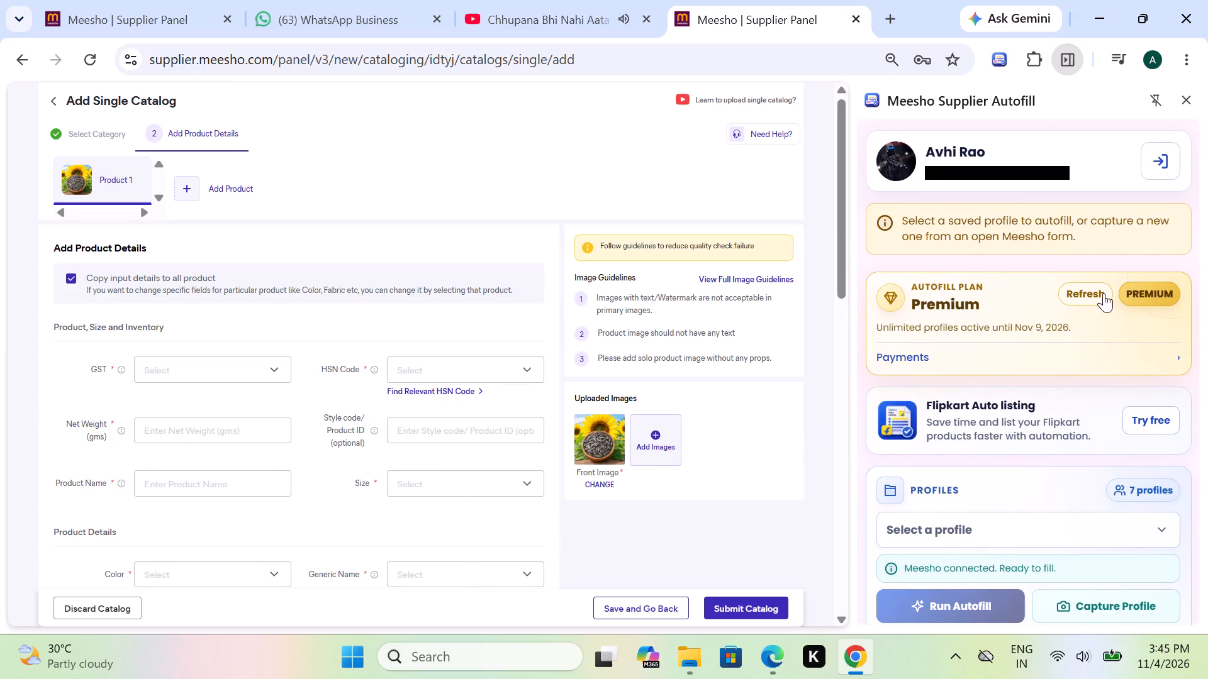
# Refresh the Premium plan details in the Meesho Supplier Autofill extension.
pyautogui.click(1104, 293)
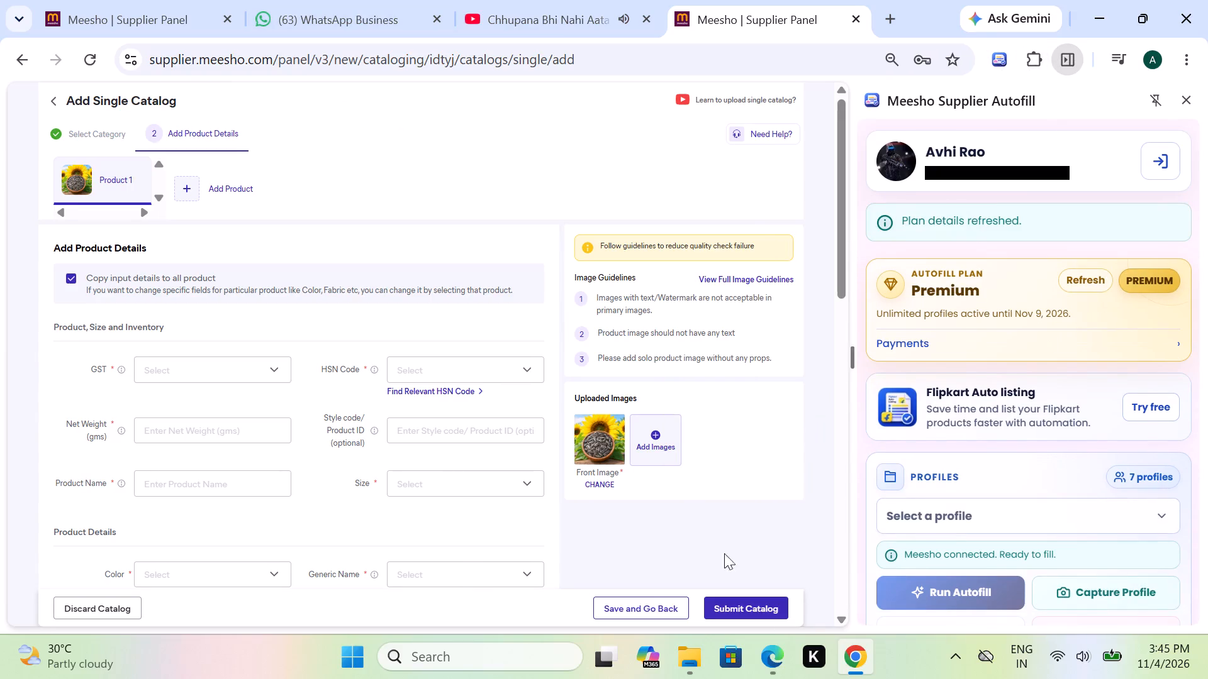
# Select the saved profile Sun f 50 and run autofill on the product details form.
pyautogui.click(960, 517)
pyautogui.scroll(-1, 1024, 441)
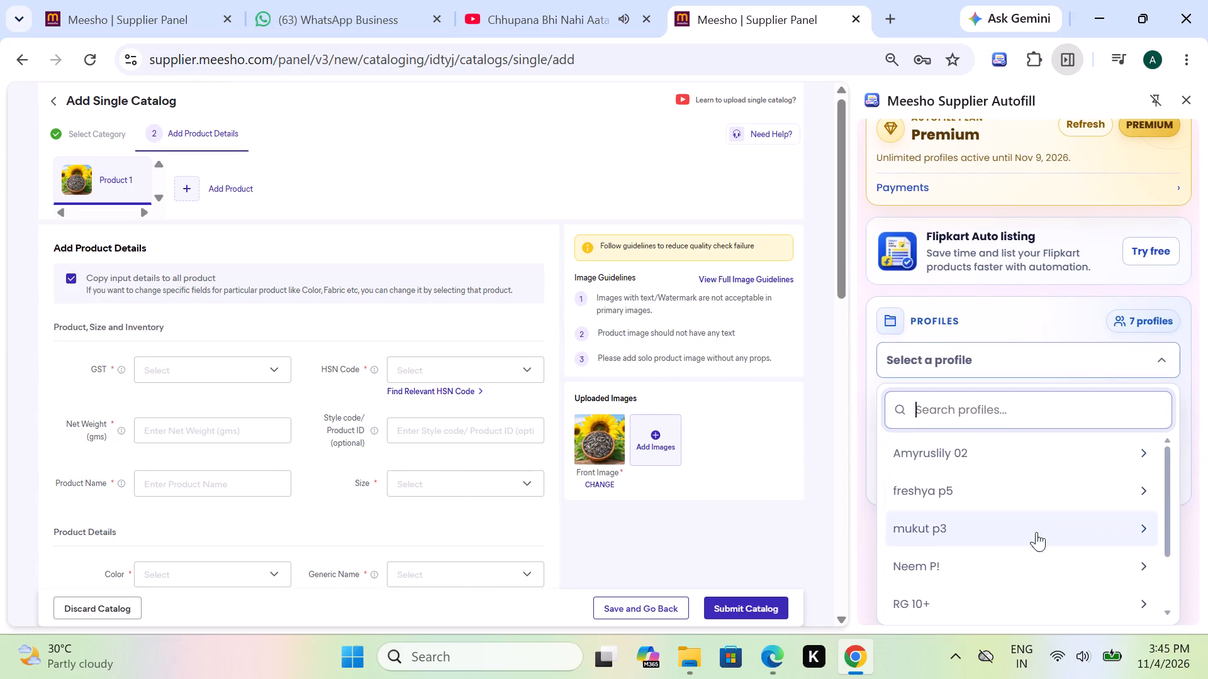
pyautogui.scroll(-3, 1010, 578)
pyautogui.click(1028, 591)
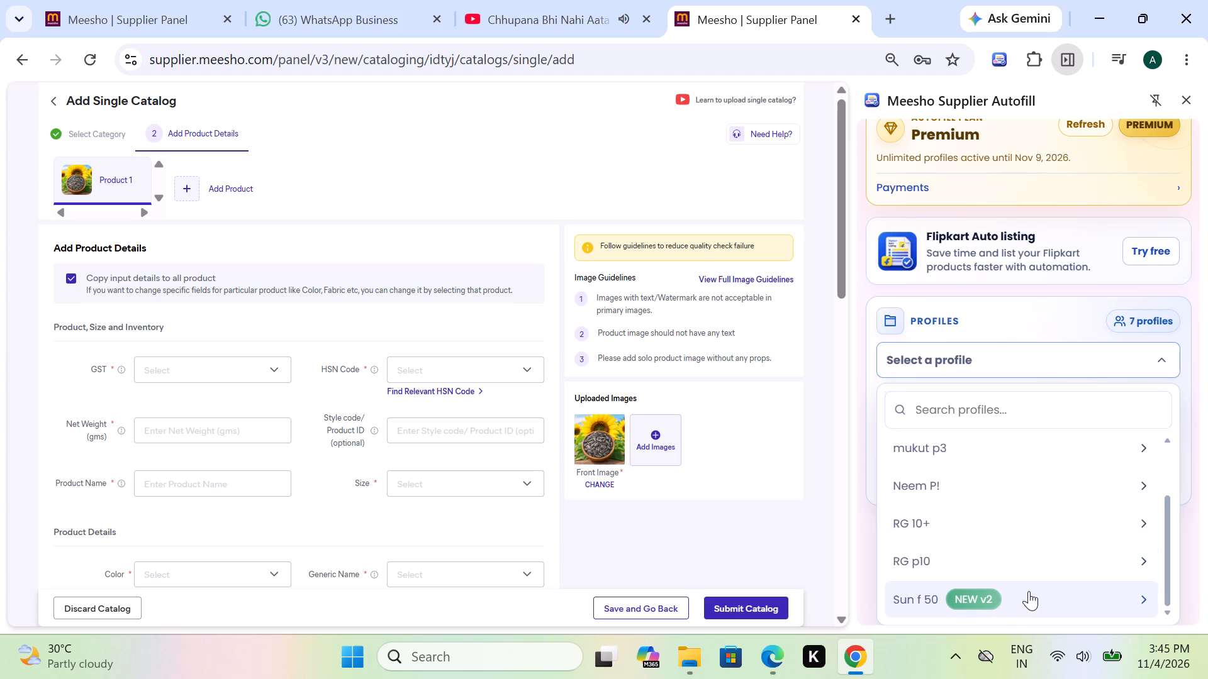
pyautogui.click(199, 367)
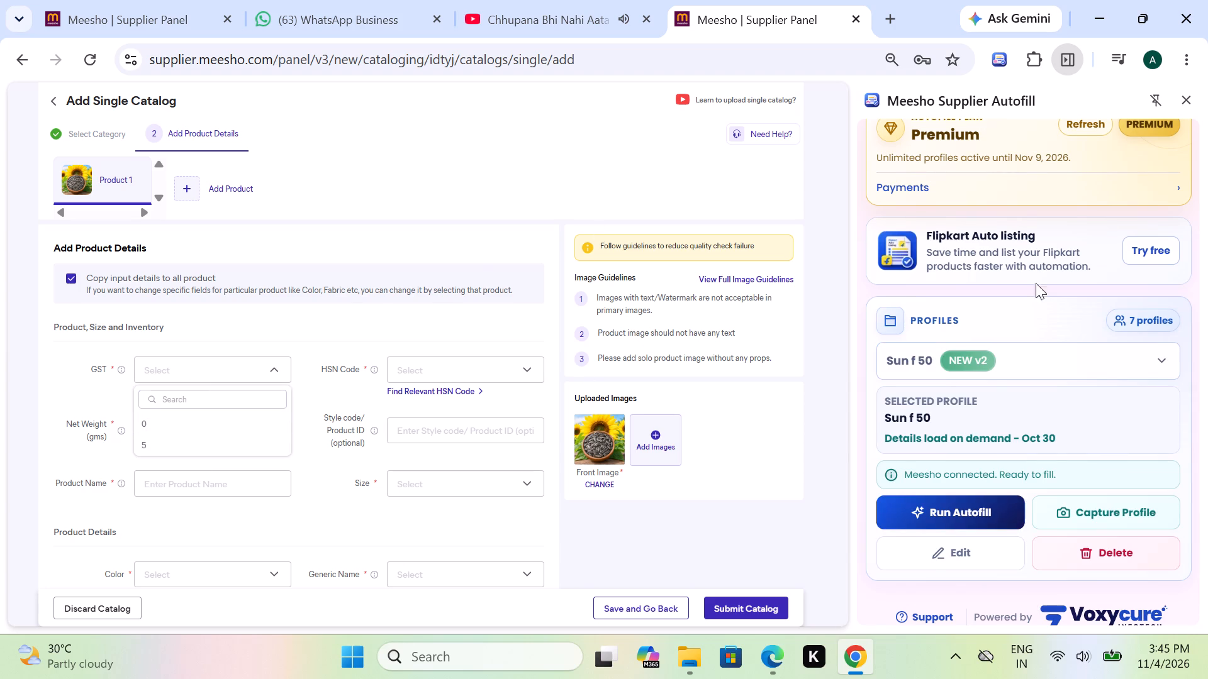
pyautogui.click(970, 517)
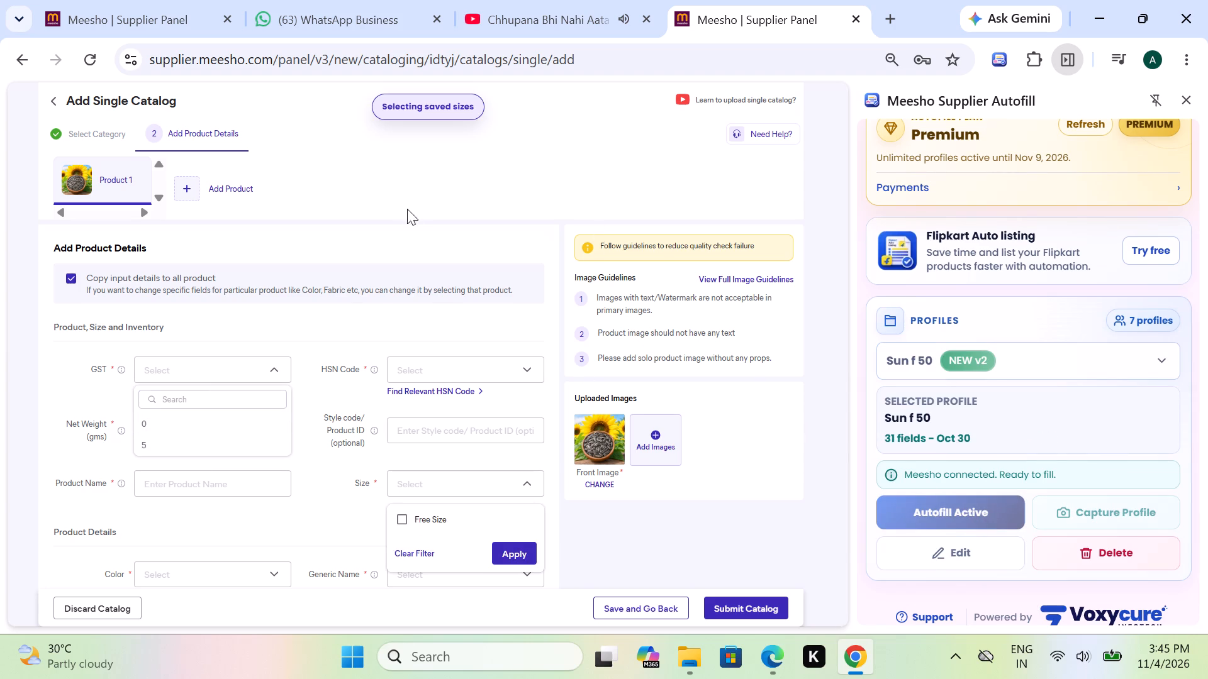
pyautogui.scroll(-1, 406, 210)
pyautogui.scroll(2, 422, 235)
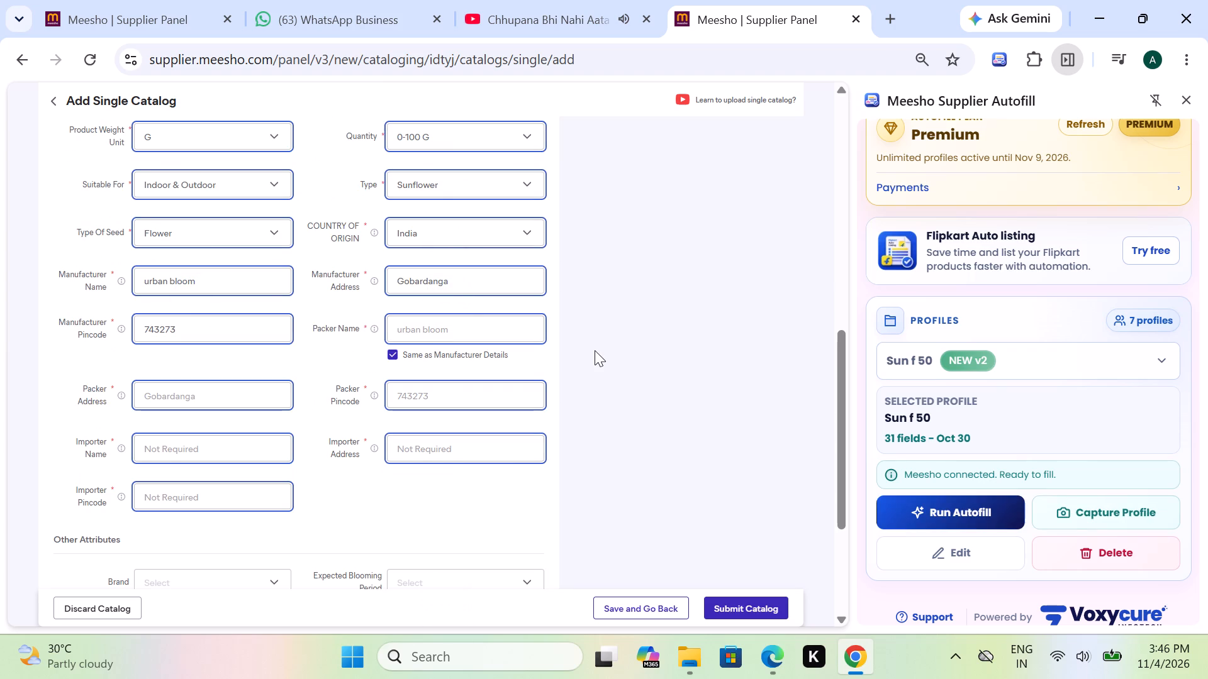
pyautogui.scroll(-3, 551, 451)
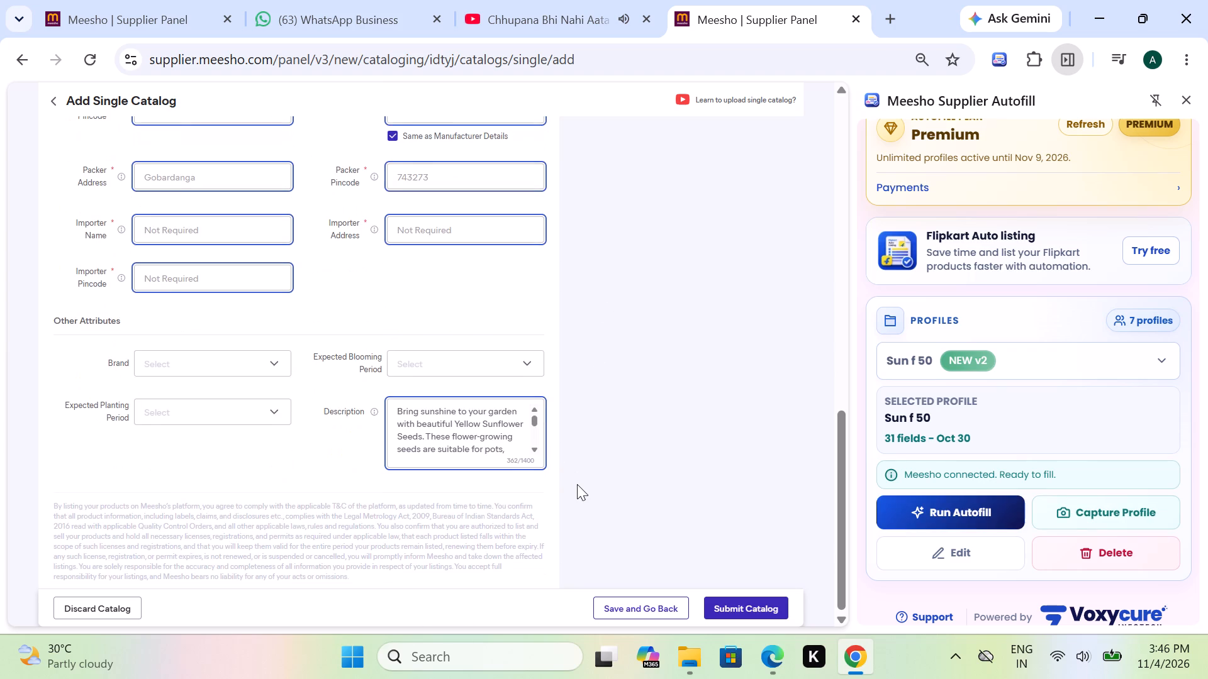
# Set the product's size to Free Size and apply it.
pyautogui.scroll(6, 583, 485)
pyautogui.click(462, 485)
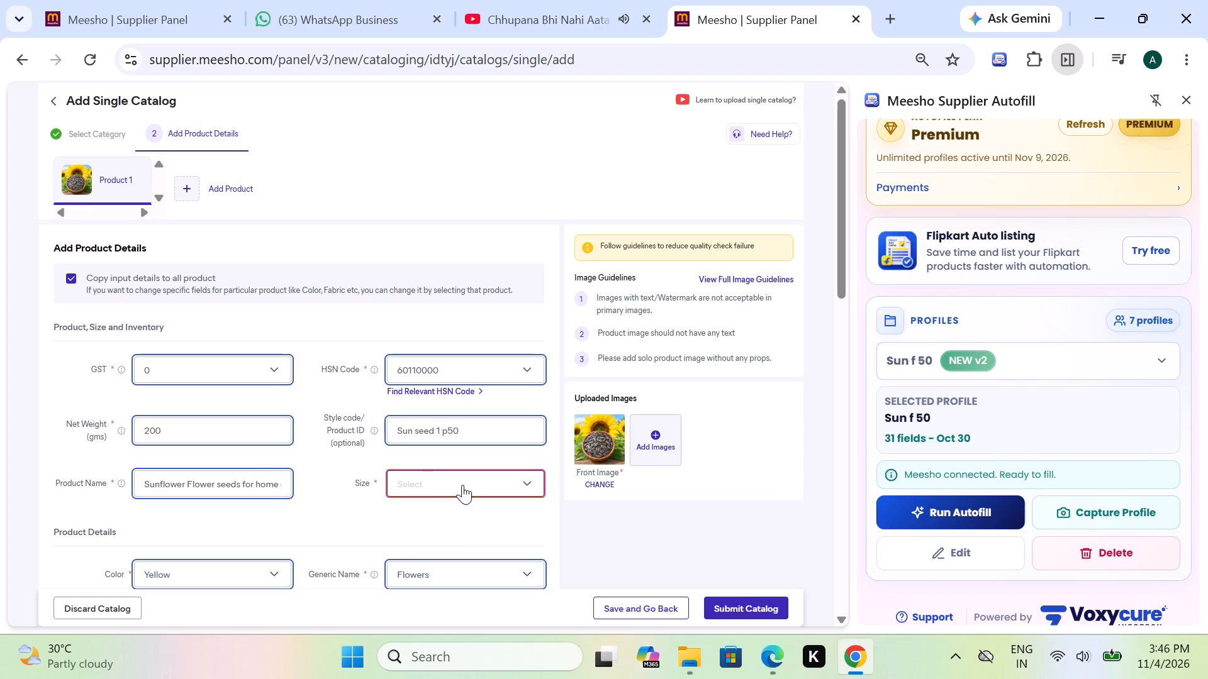
pyautogui.click(401, 522)
pyautogui.click(508, 556)
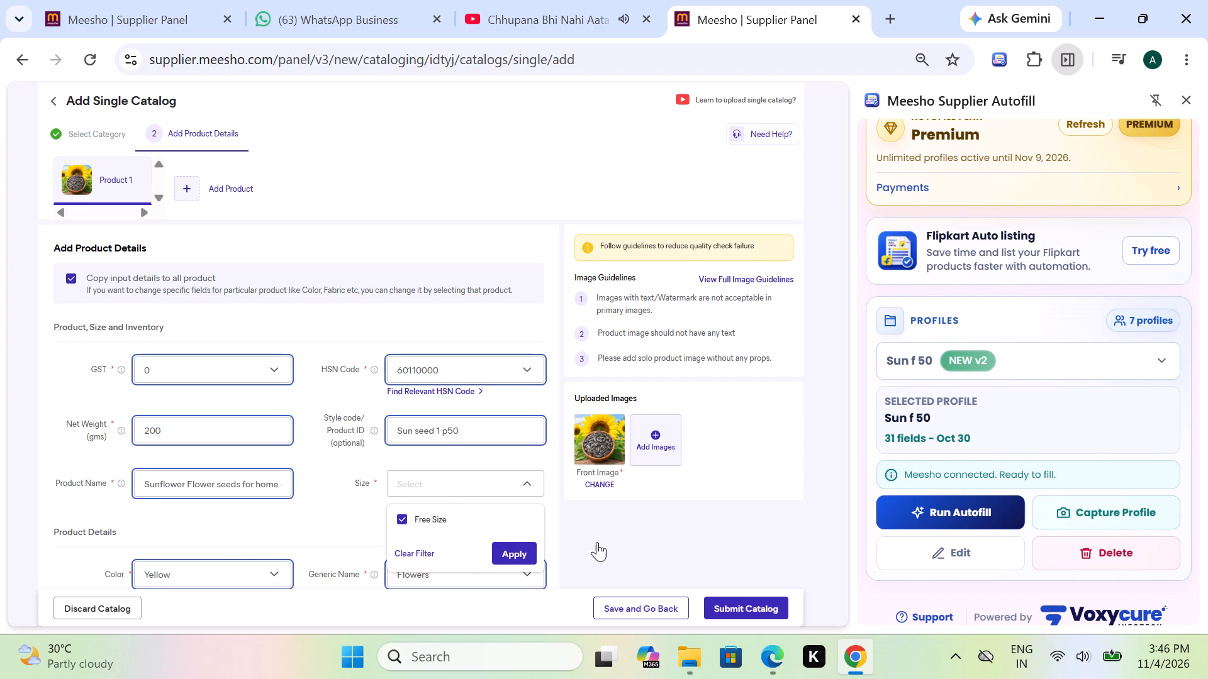
# For the Free Size row, enter a Meesho price of 60, an MRP of 299 and an inventory of 546.
pyautogui.scroll(-1, 627, 531)
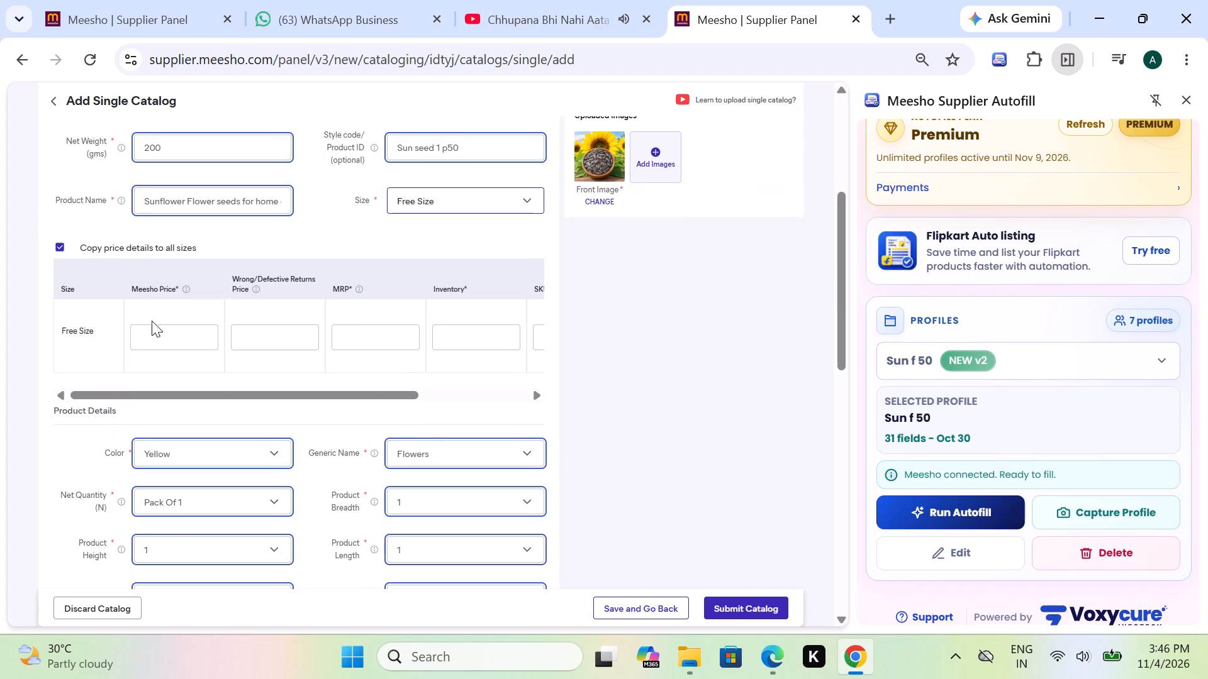
pyautogui.scroll(2, 185, 334)
pyautogui.scroll(-2, 185, 336)
pyautogui.scroll(1, 189, 205)
pyautogui.click(169, 329)
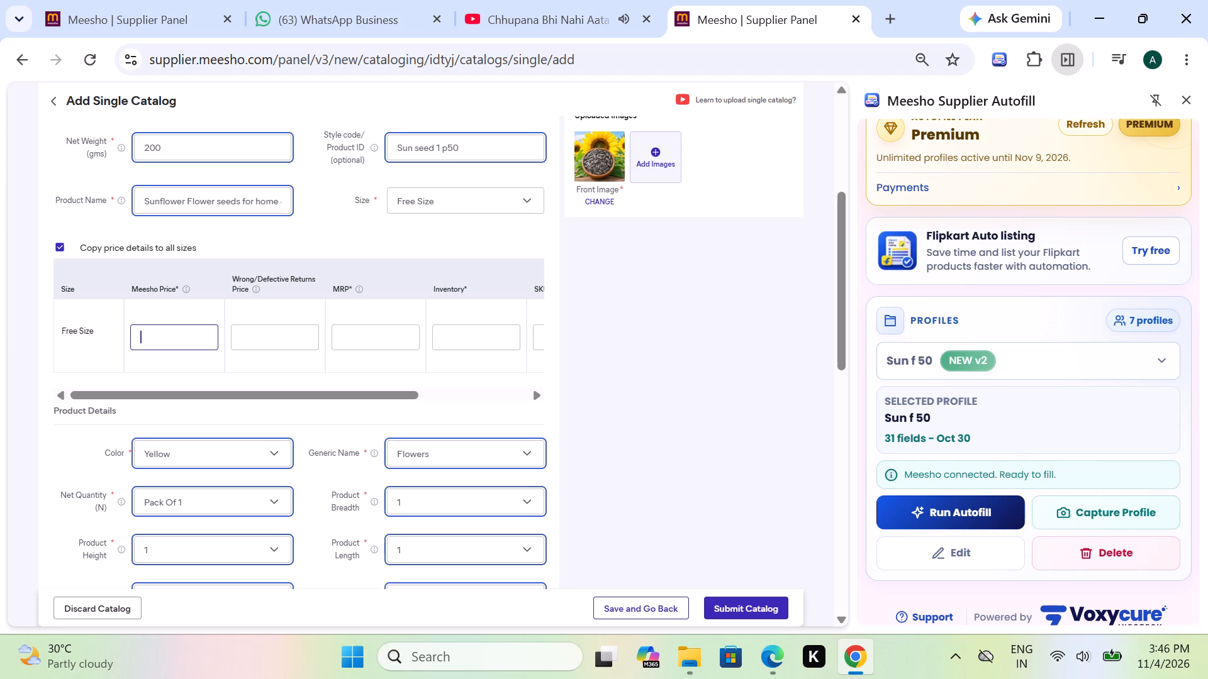
pyautogui.click(173, 337)
pyautogui.write('60')
pyautogui.click(229, 338)
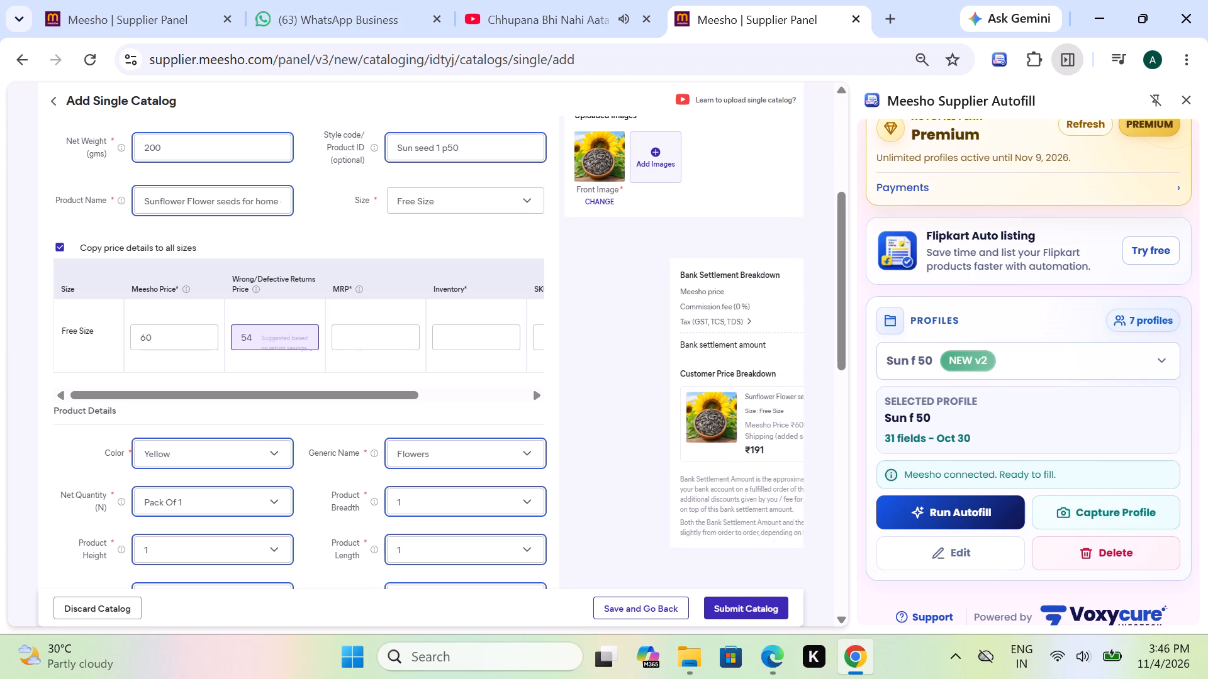
pyautogui.click(401, 343)
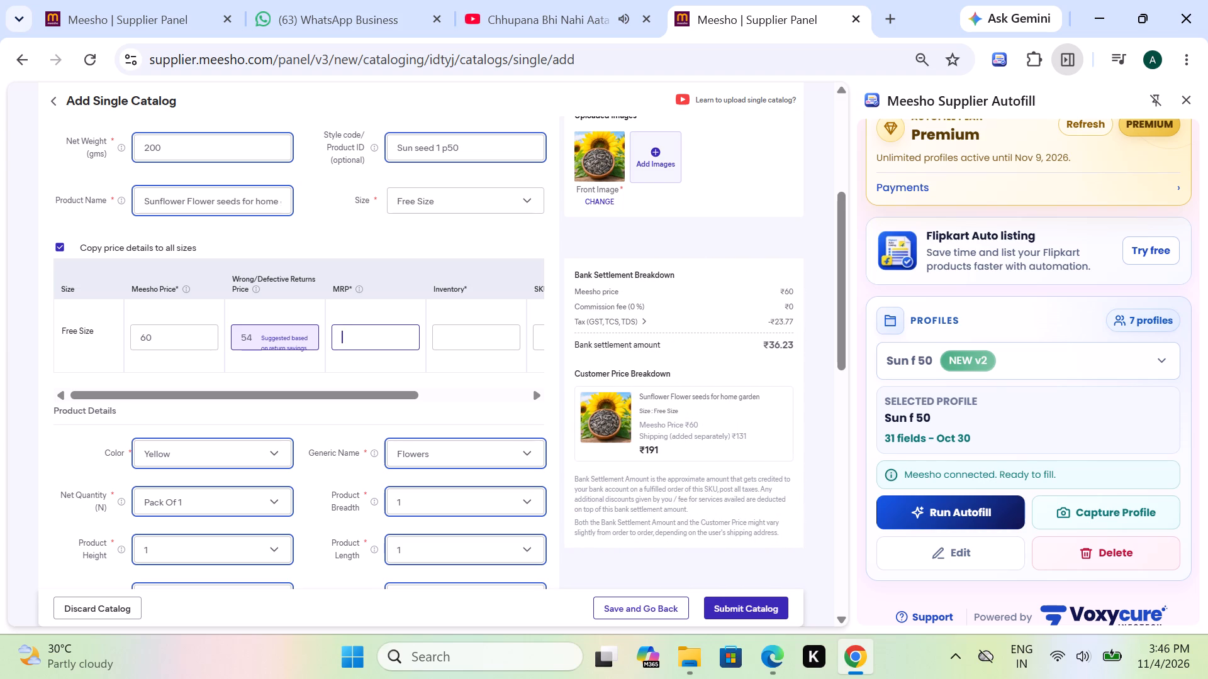
pyautogui.press('2')
pyautogui.write('99')
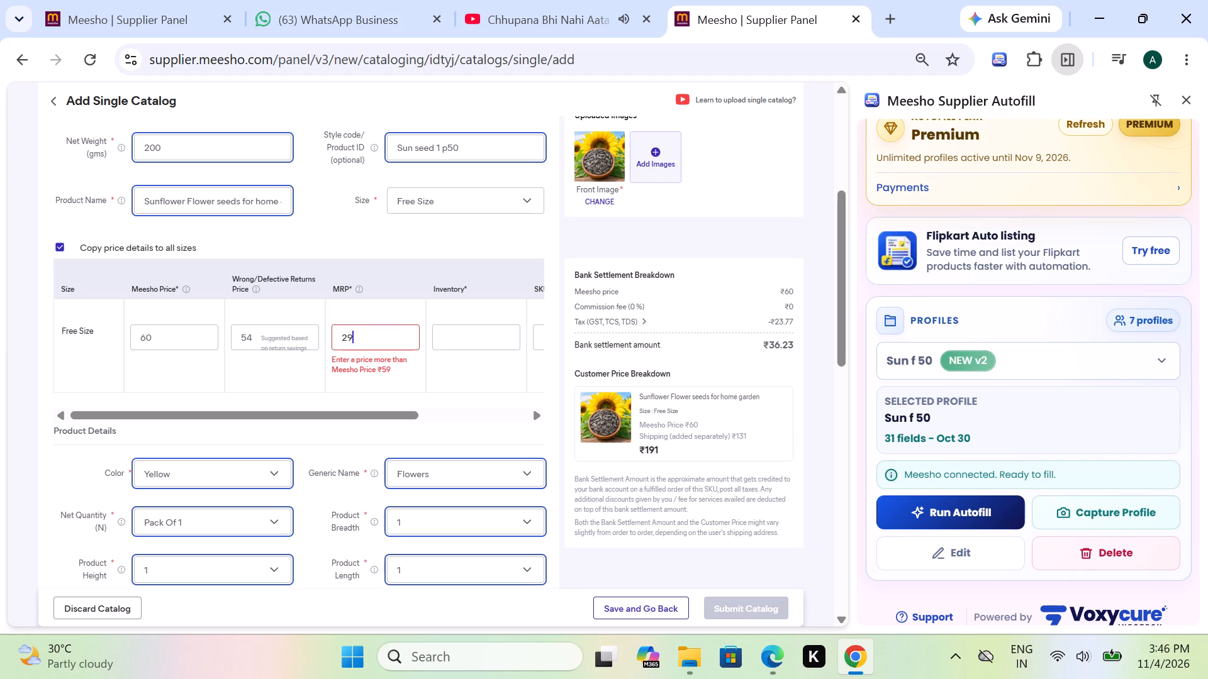
pyautogui.click(466, 336)
pyautogui.press('5')
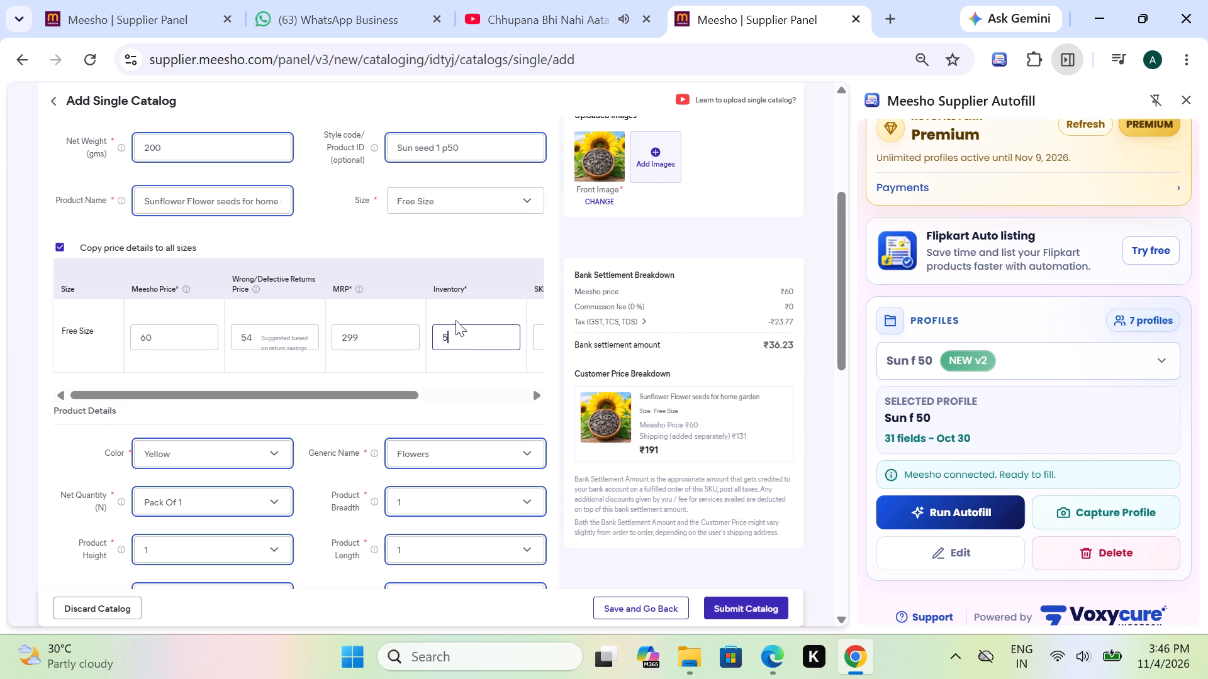
pyautogui.press('4')
pyautogui.press('6')
# Add three Downloads images dated 2026-10-30 to the product: 10.40.44 AM (1), 10.40.44 AM - Copy, and the collage 10.40.43 AM.
pyautogui.scroll(-4, 428, 367)
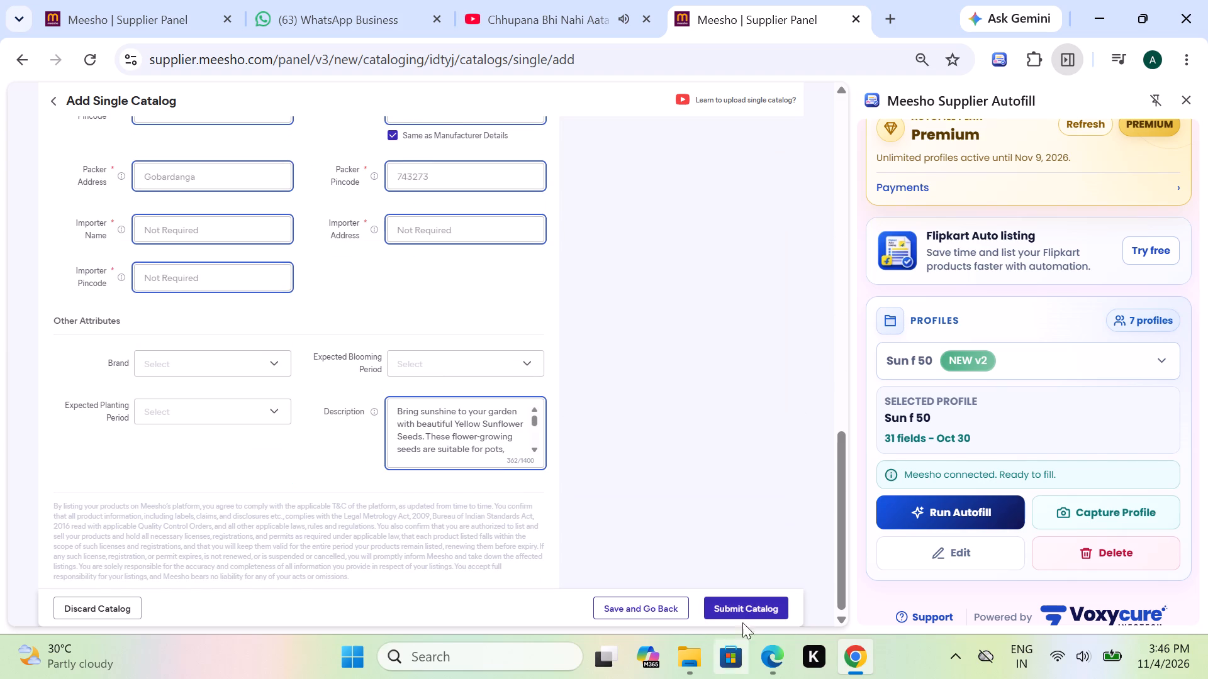
pyautogui.scroll(4, 683, 466)
pyautogui.click(653, 445)
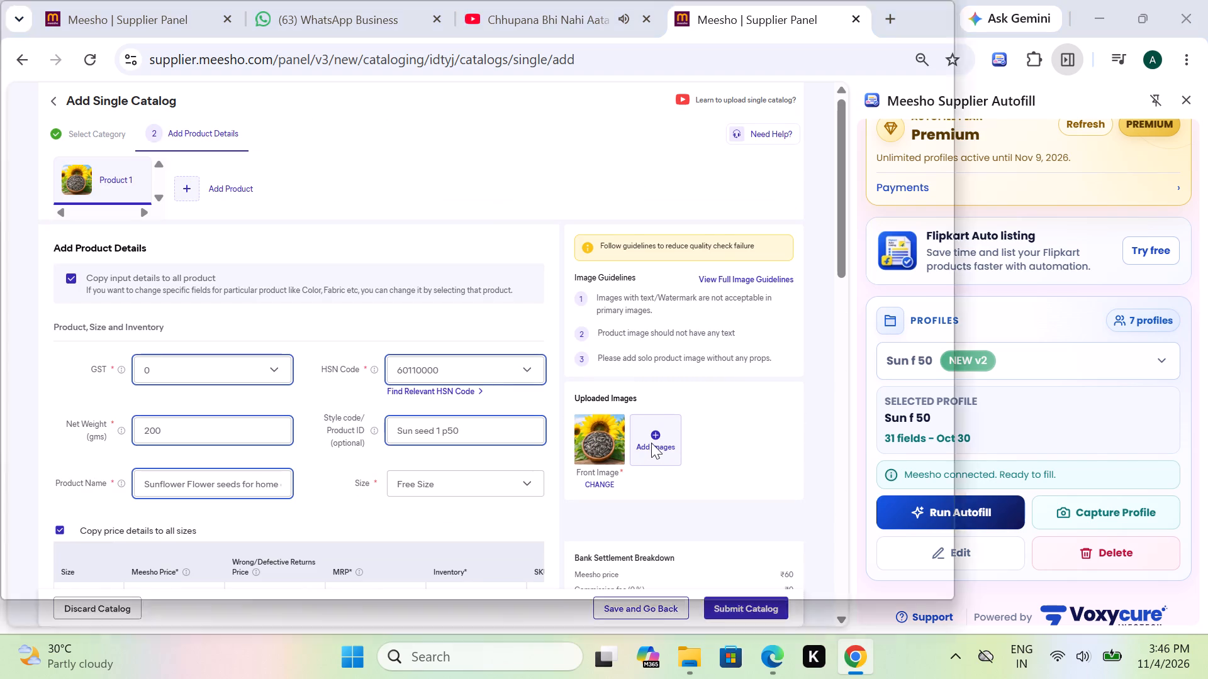
pyautogui.scroll(-1, 483, 359)
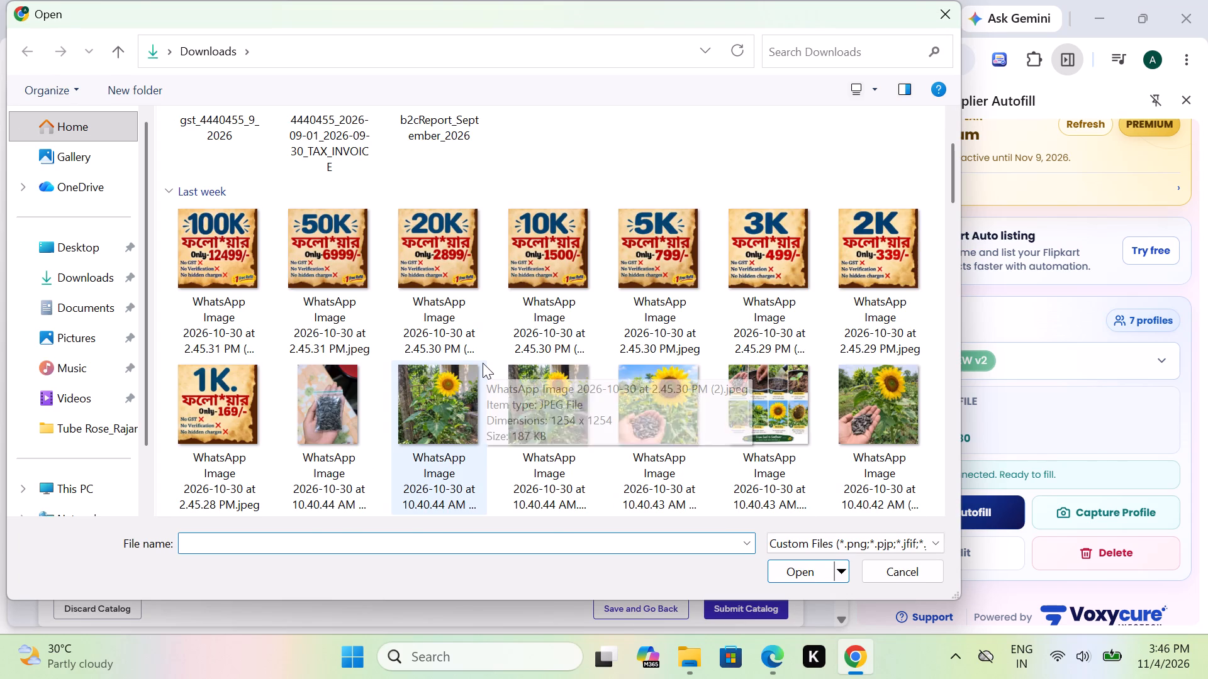
pyautogui.scroll(-1, 441, 267)
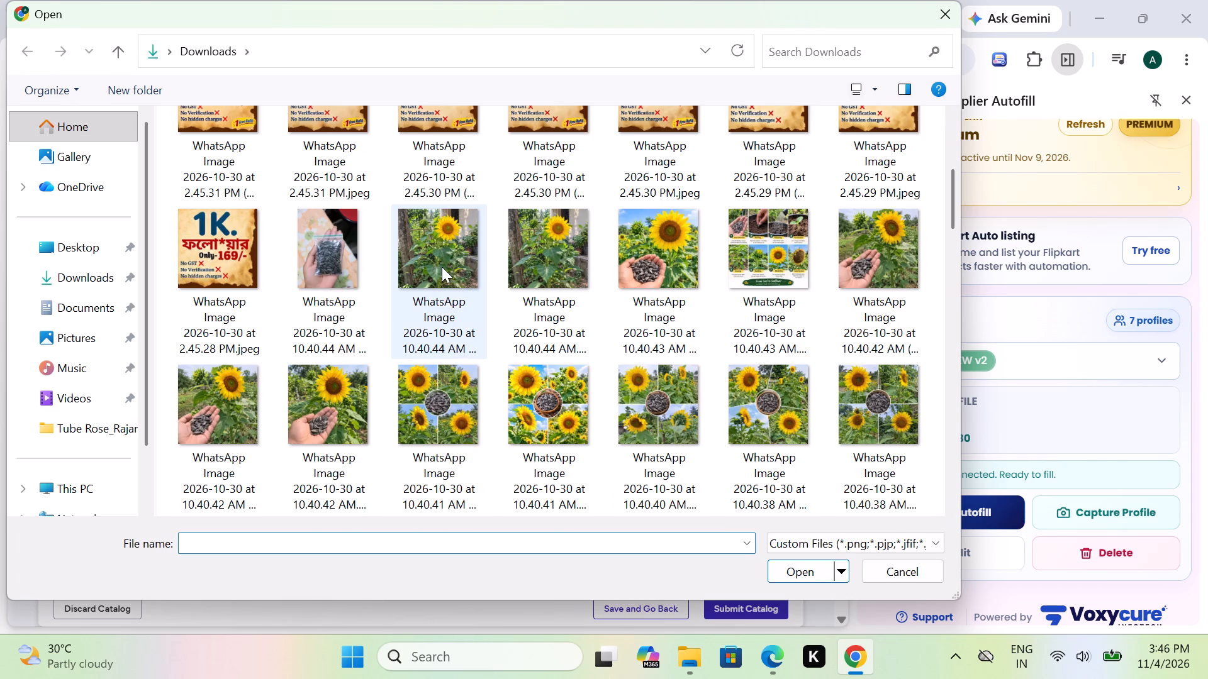
pyautogui.scroll(-2, 453, 268)
pyautogui.scroll(1, 468, 277)
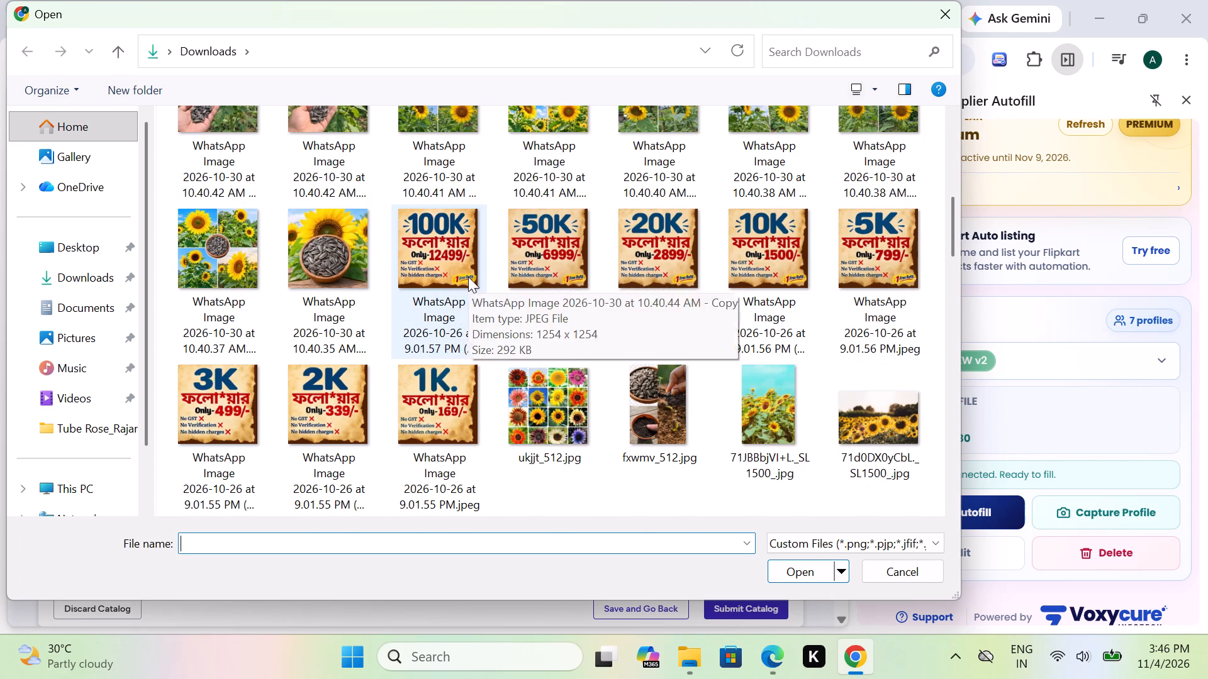
pyautogui.scroll(3, 468, 277)
pyautogui.scroll(-1, 564, 292)
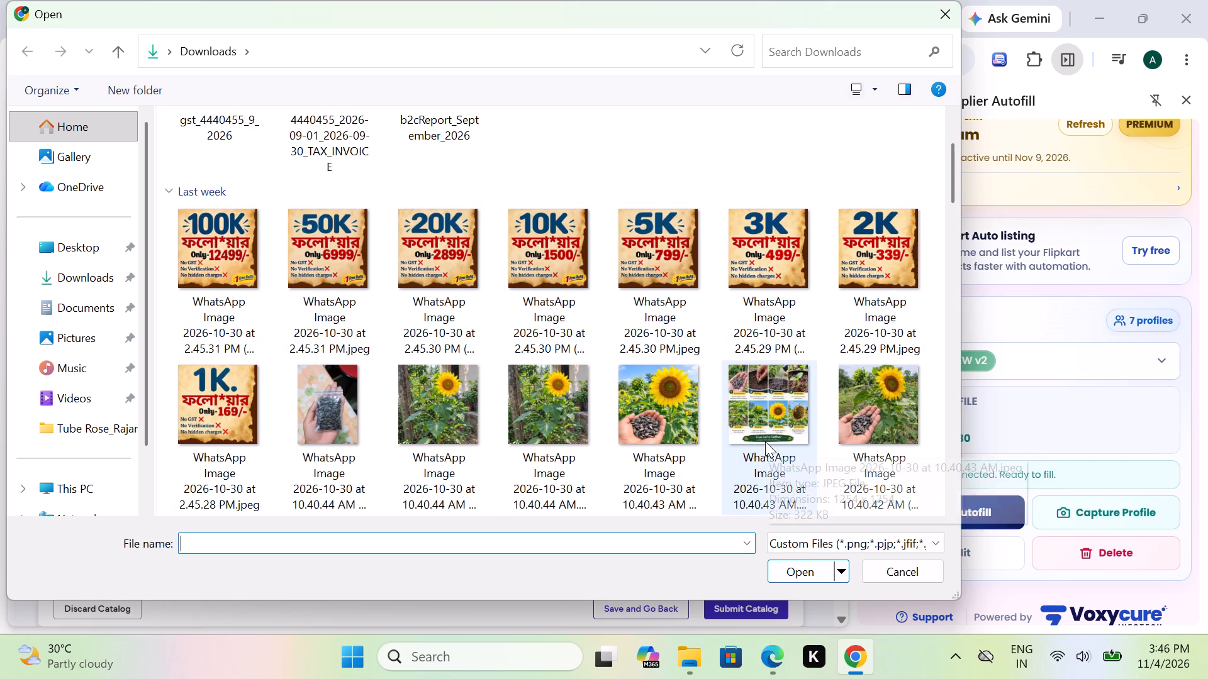
pyautogui.click(773, 419)
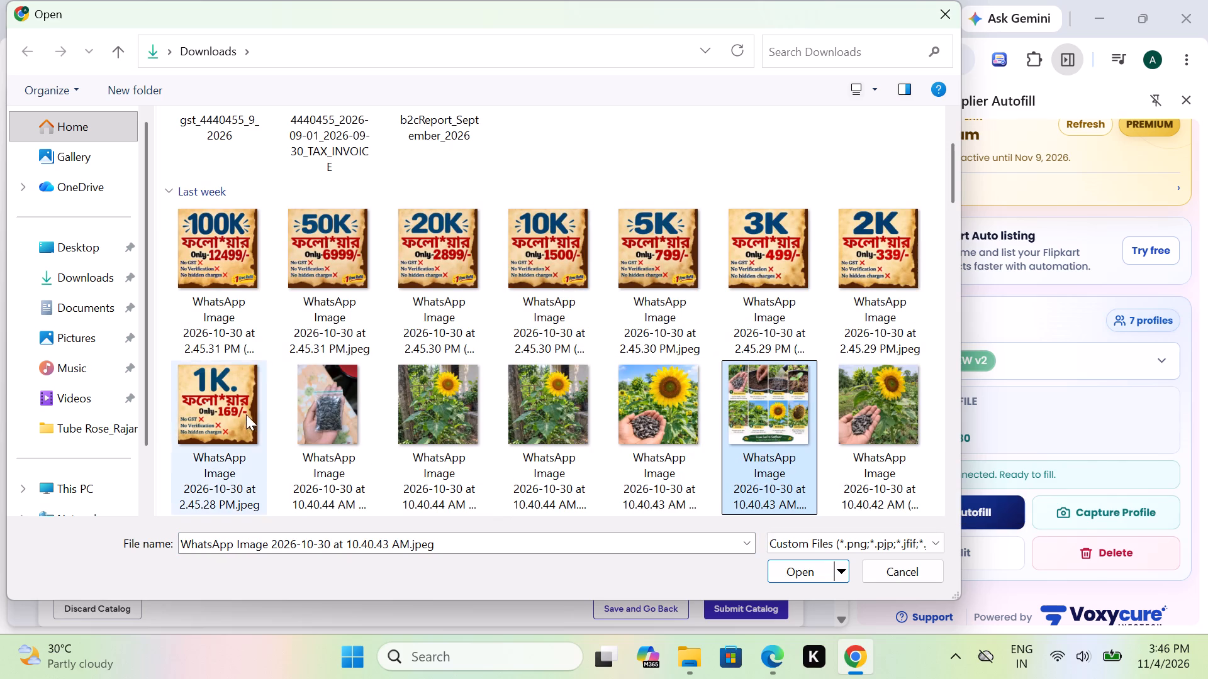
pyautogui.keyDown('ctrl'); pyautogui.click(348, 398); pyautogui.keyUp('ctrl')
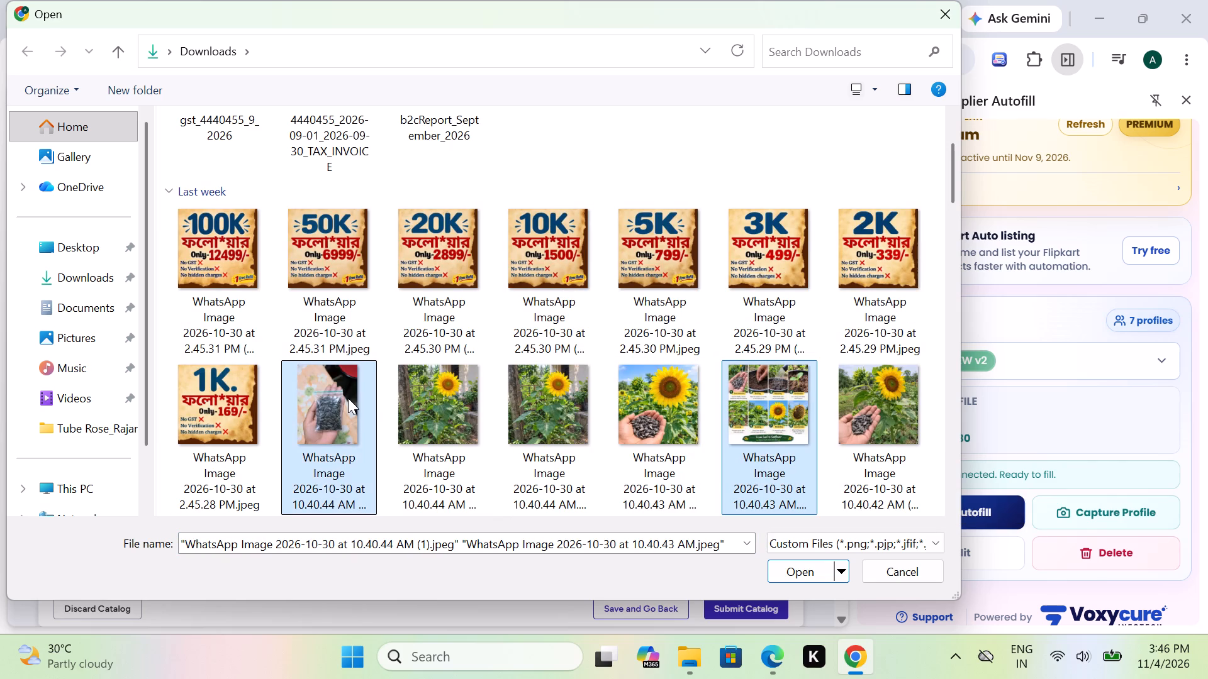
pyautogui.keyDown('ctrl'); pyautogui.click(441, 416); pyautogui.keyUp('ctrl')
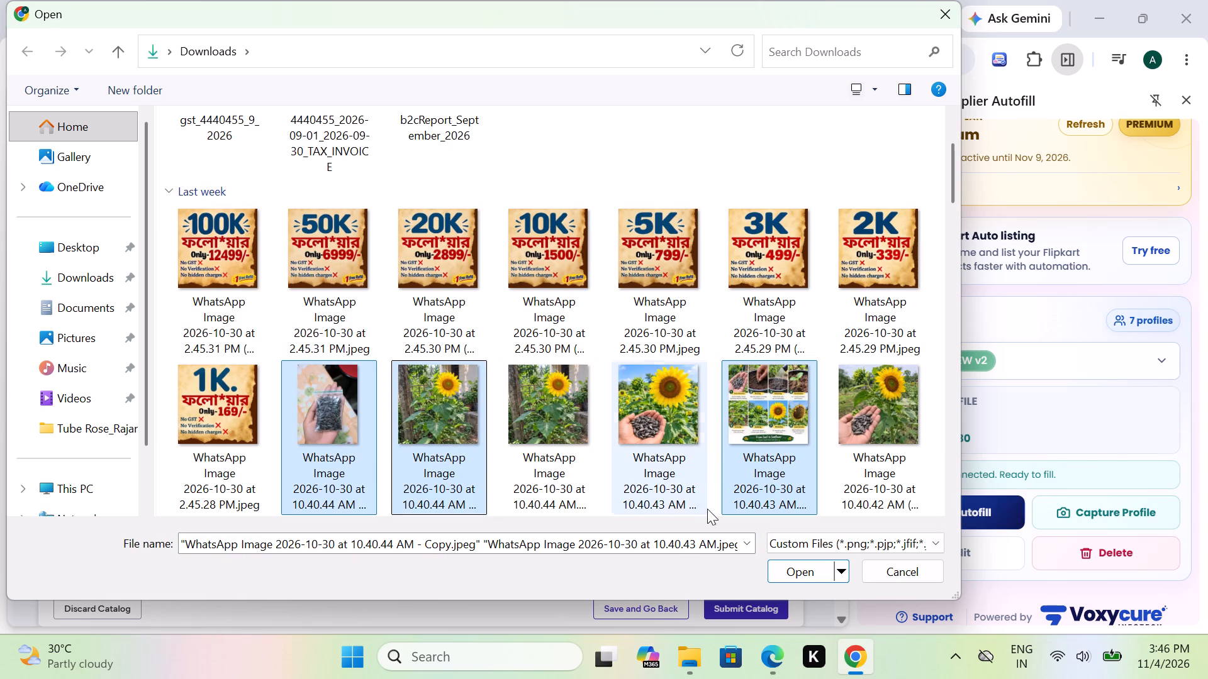
pyautogui.click(806, 578)
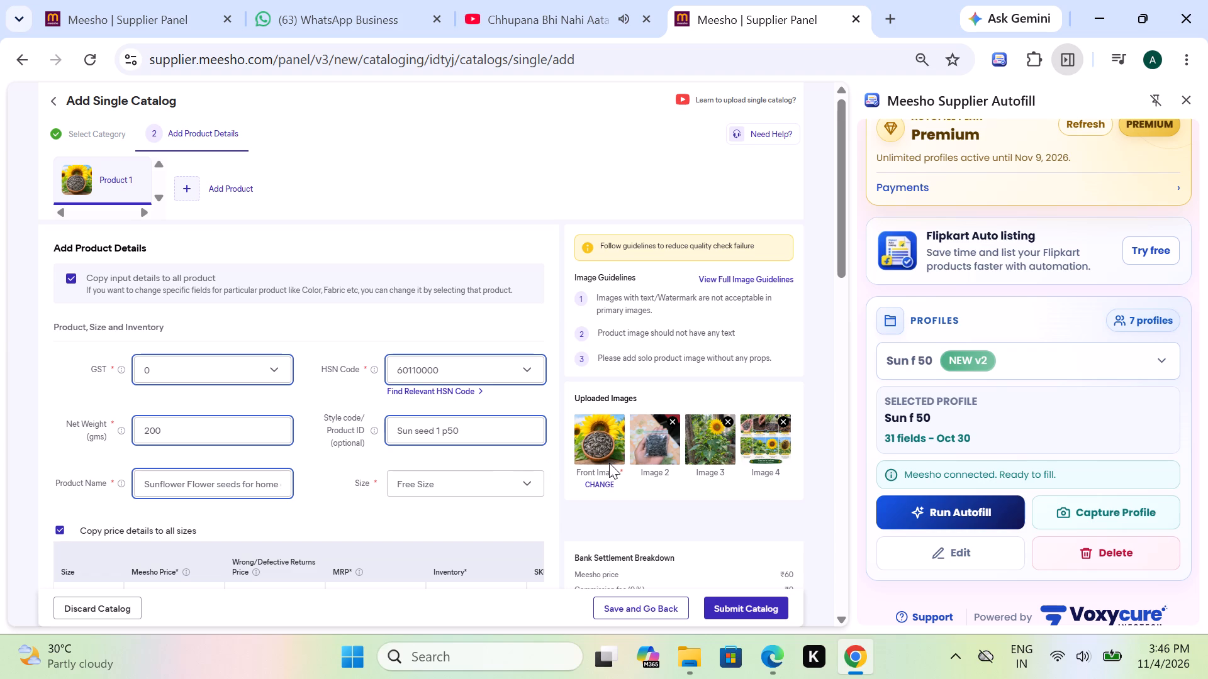
# Submit the catalog for quality check, declaring that all its products are not branded or illegal to sell.
pyautogui.scroll(-1, 609, 463)
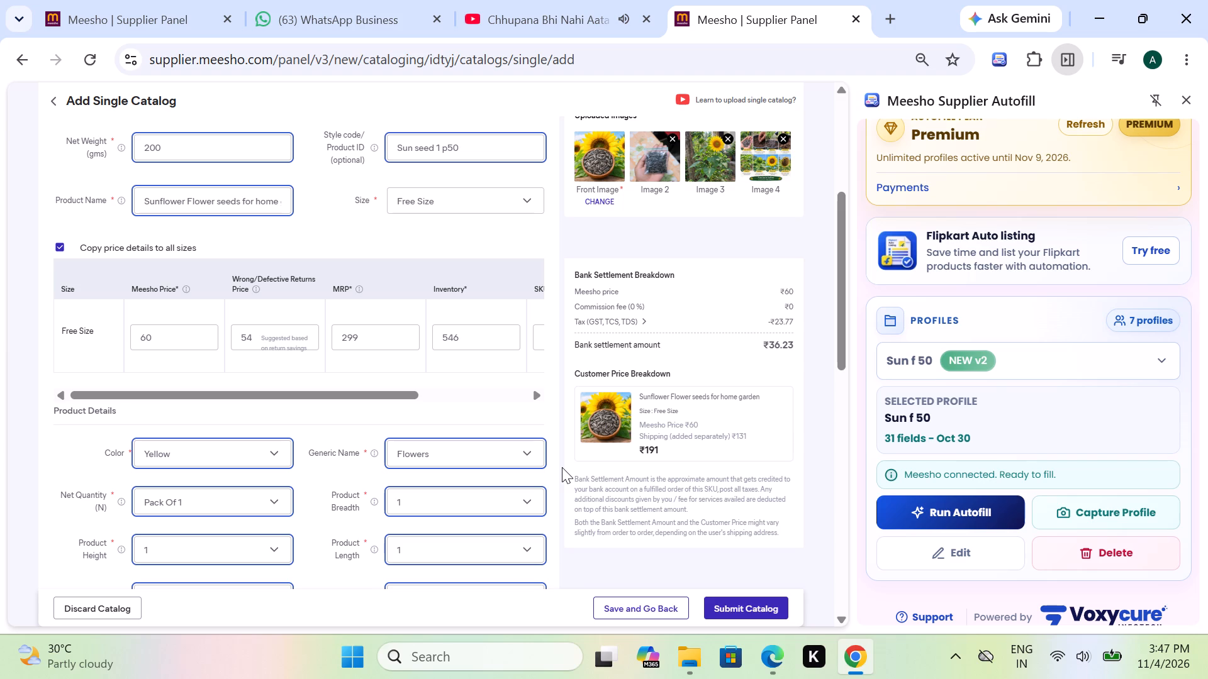
pyautogui.scroll(-1, 379, 356)
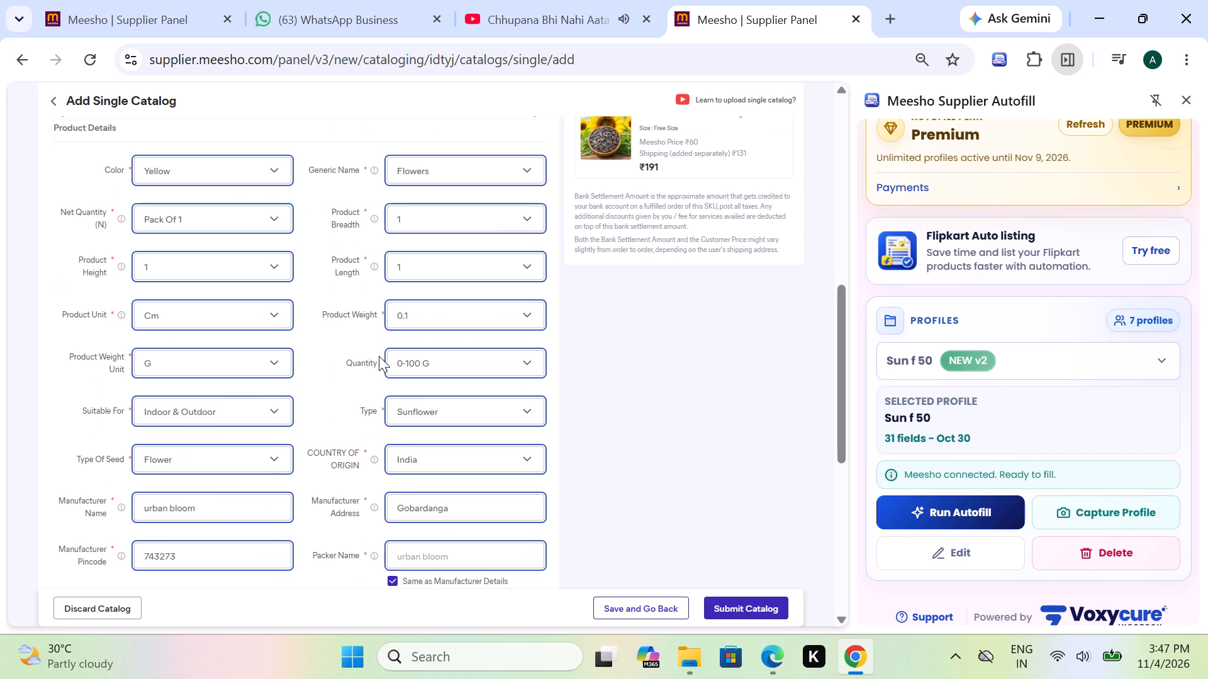
pyautogui.click(734, 607)
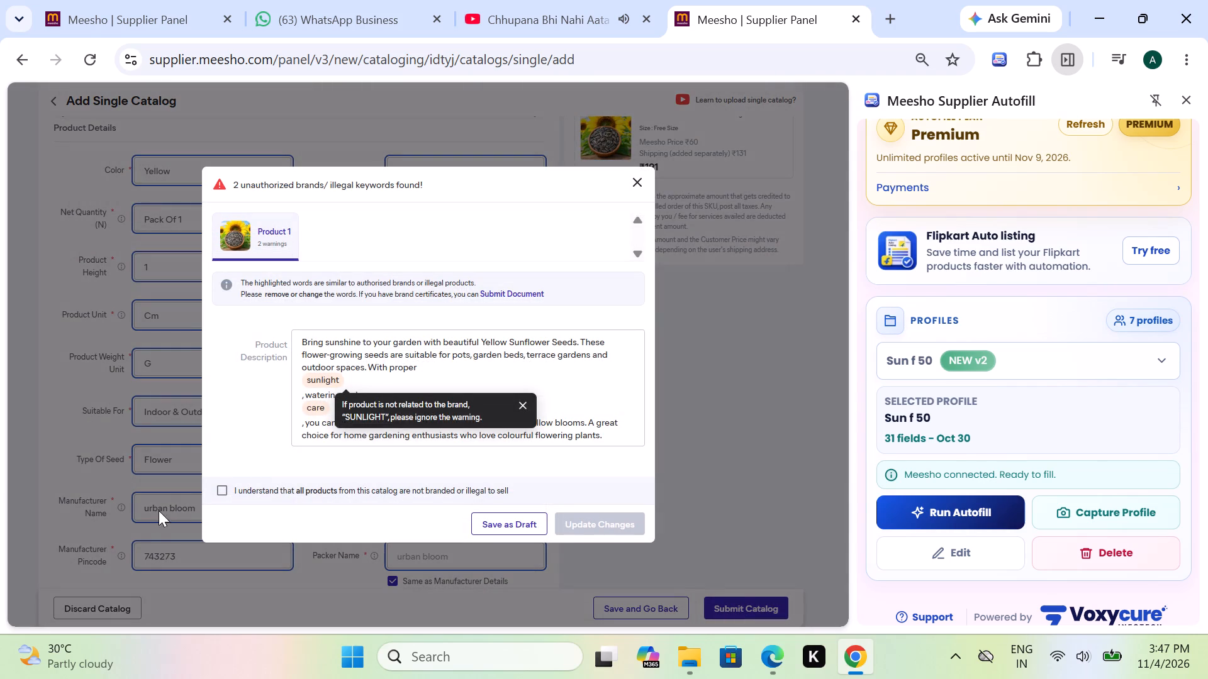
pyautogui.click(220, 489)
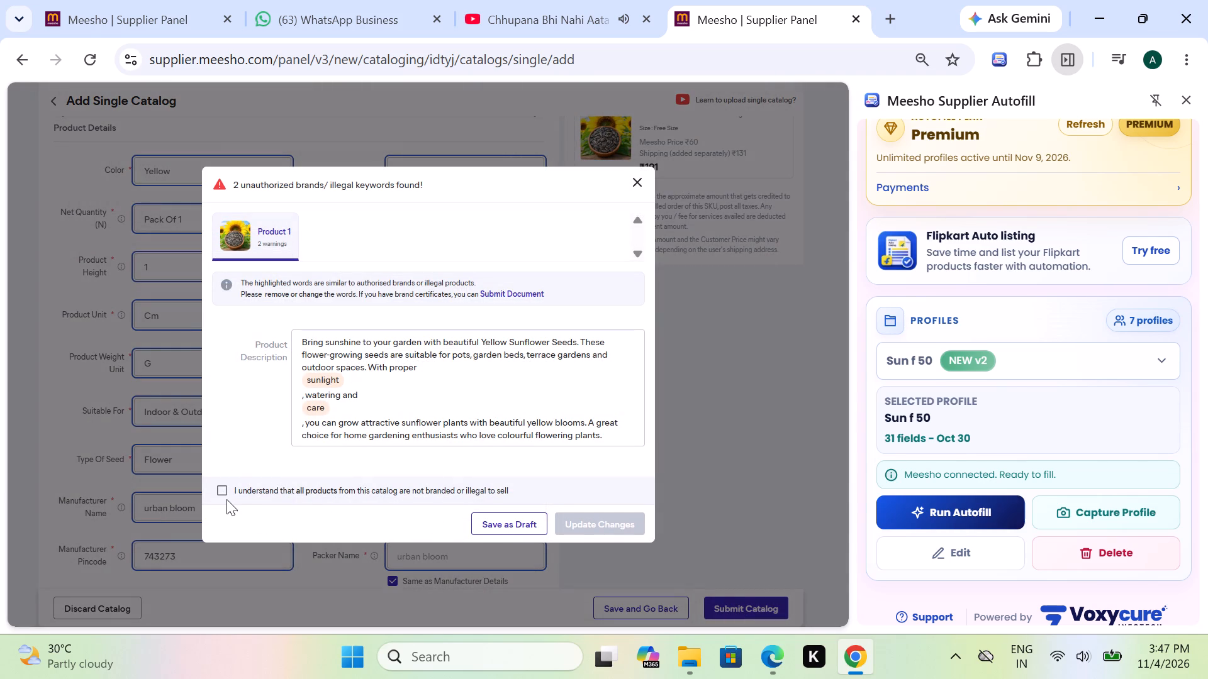
pyautogui.click(225, 495)
pyautogui.click(586, 531)
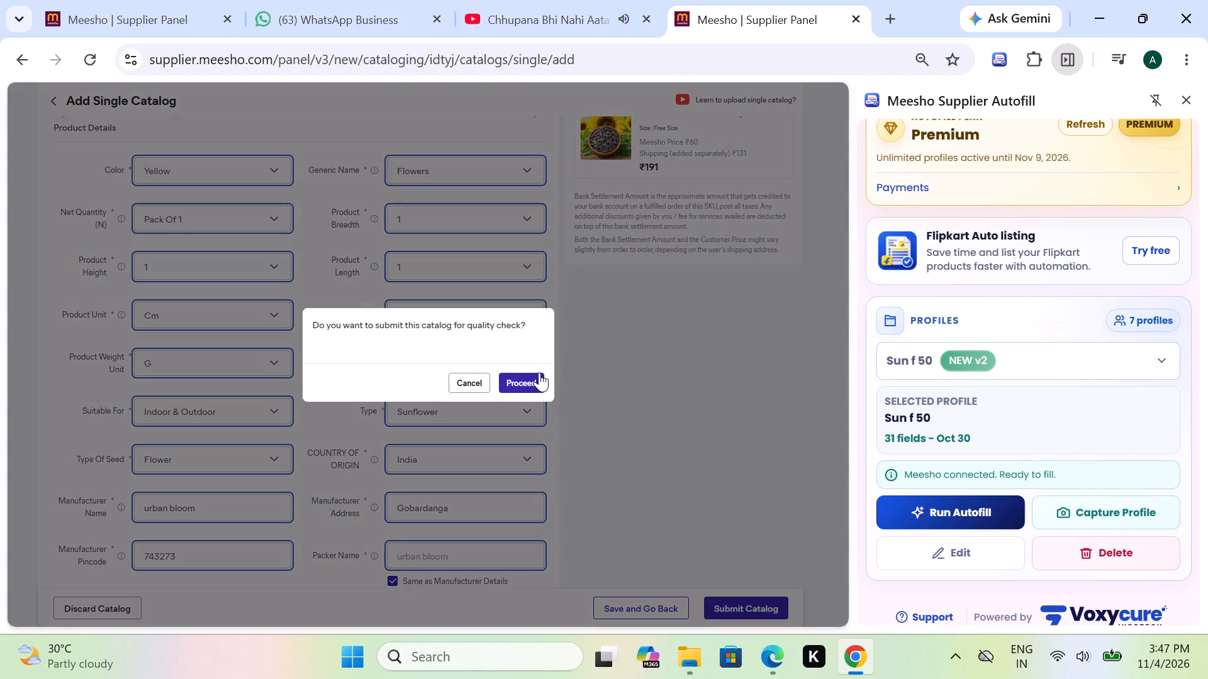
pyautogui.click(536, 372)
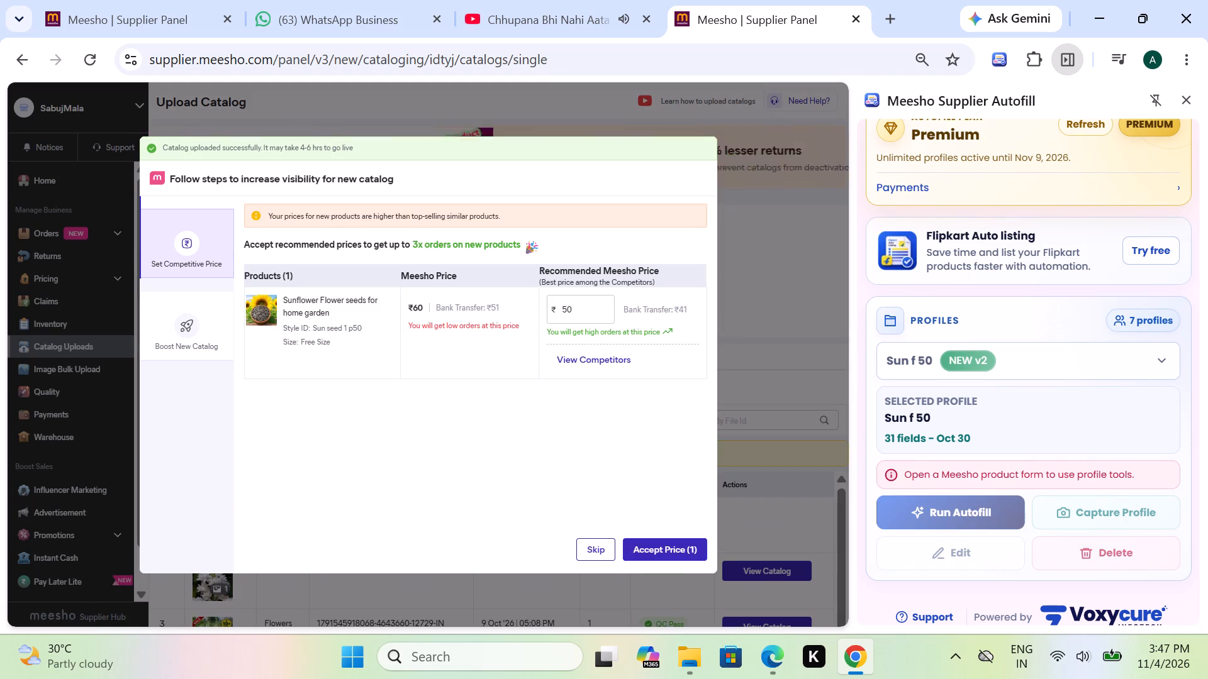
# Skip the recommended competitive price for the newly uploaded catalog.
pyautogui.click(602, 553)
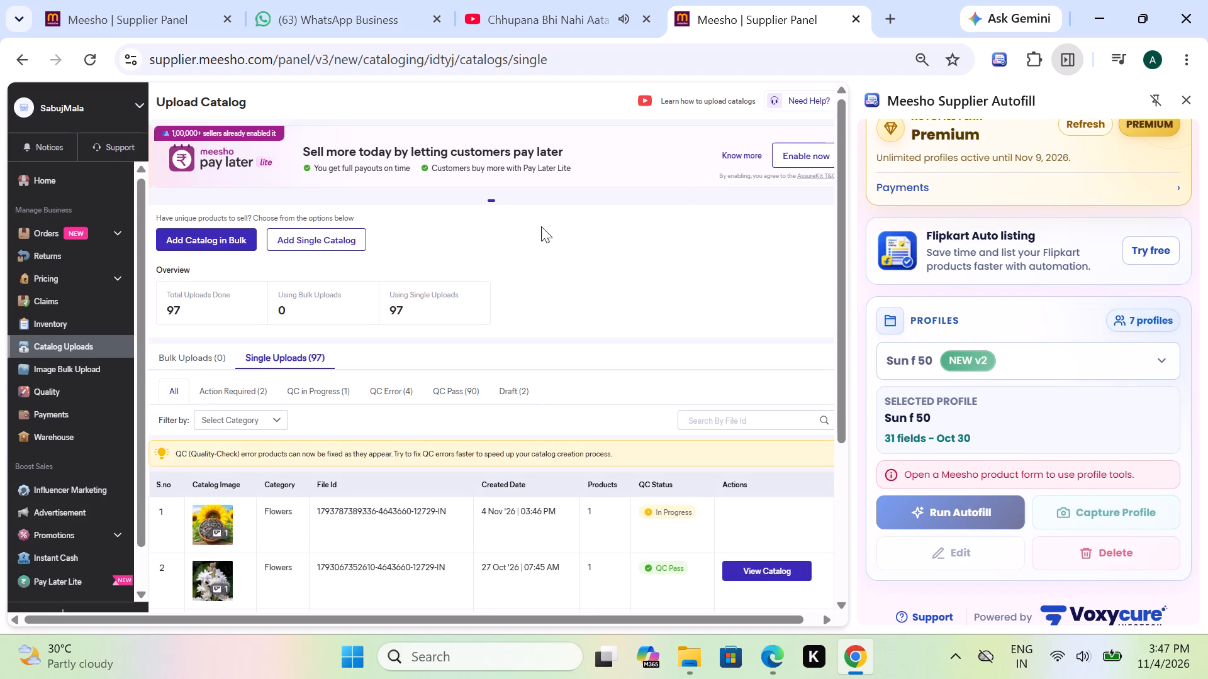
# Start another single catalog in the Home & Kitchen / Gardening / Seeds / Flowers category.
pyautogui.click(304, 239)
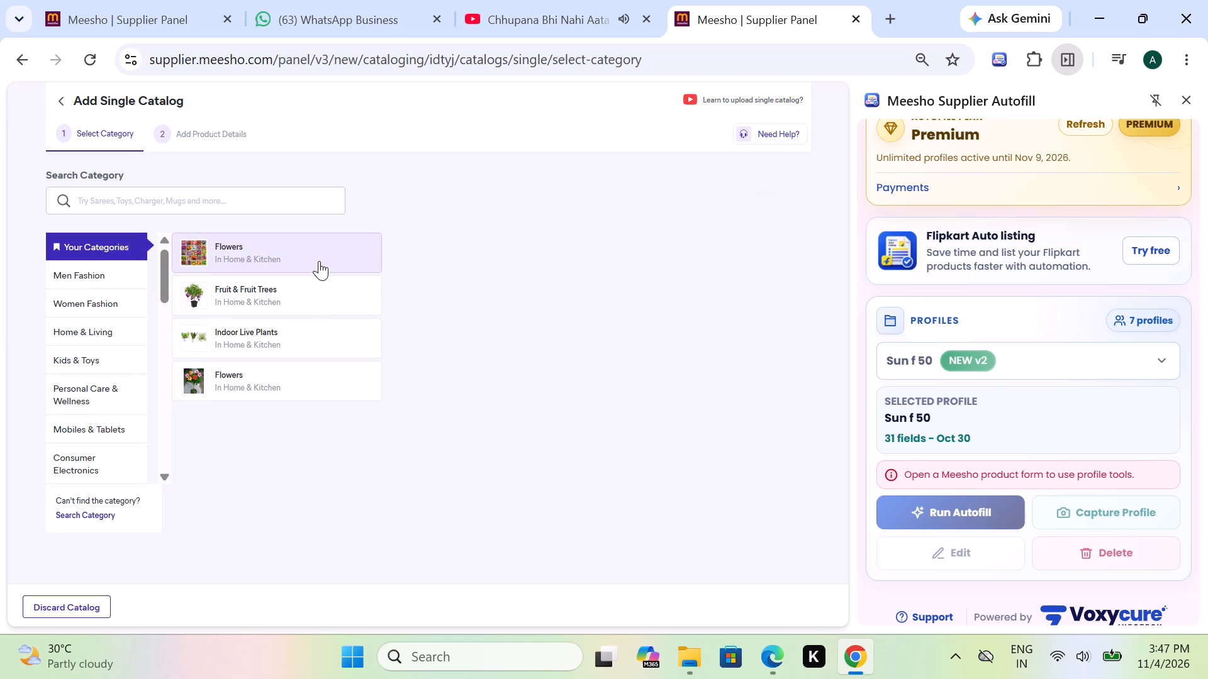
pyautogui.click(319, 260)
# Add the Downloads sunflower collage dated 2026-10-30 at 10.40.37 AM as the product's front image and continue to the product details.
pyautogui.click(671, 445)
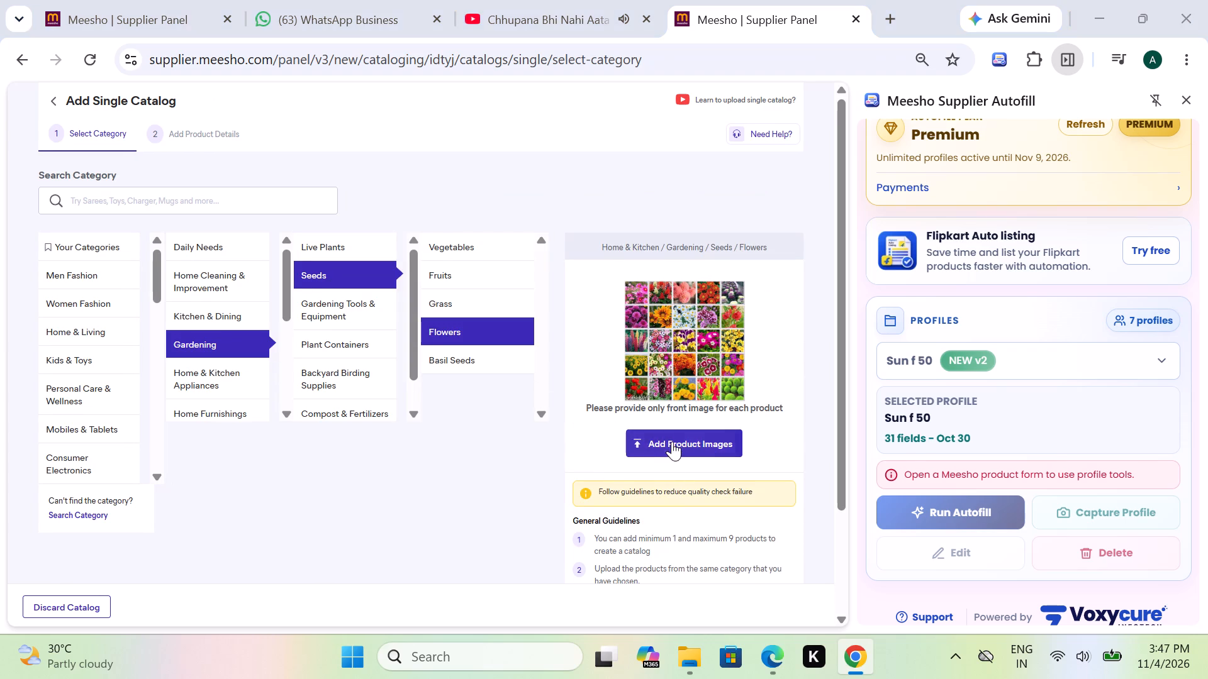
pyautogui.scroll(-2, 644, 399)
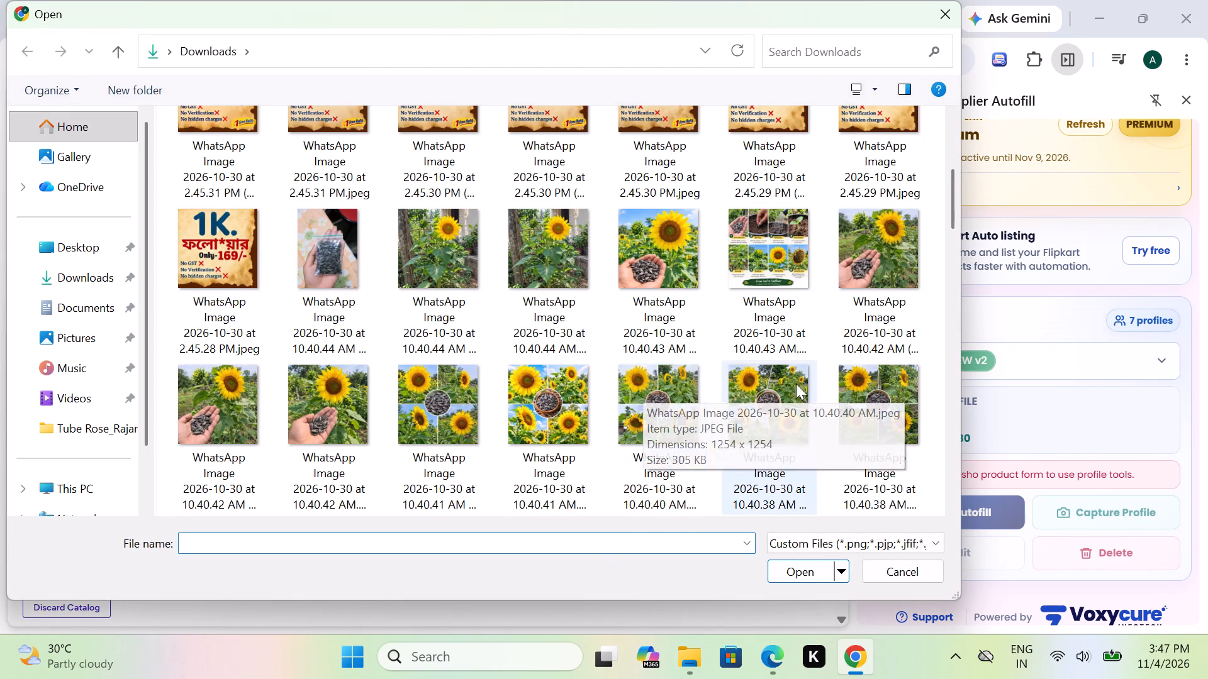
pyautogui.scroll(-1, 450, 392)
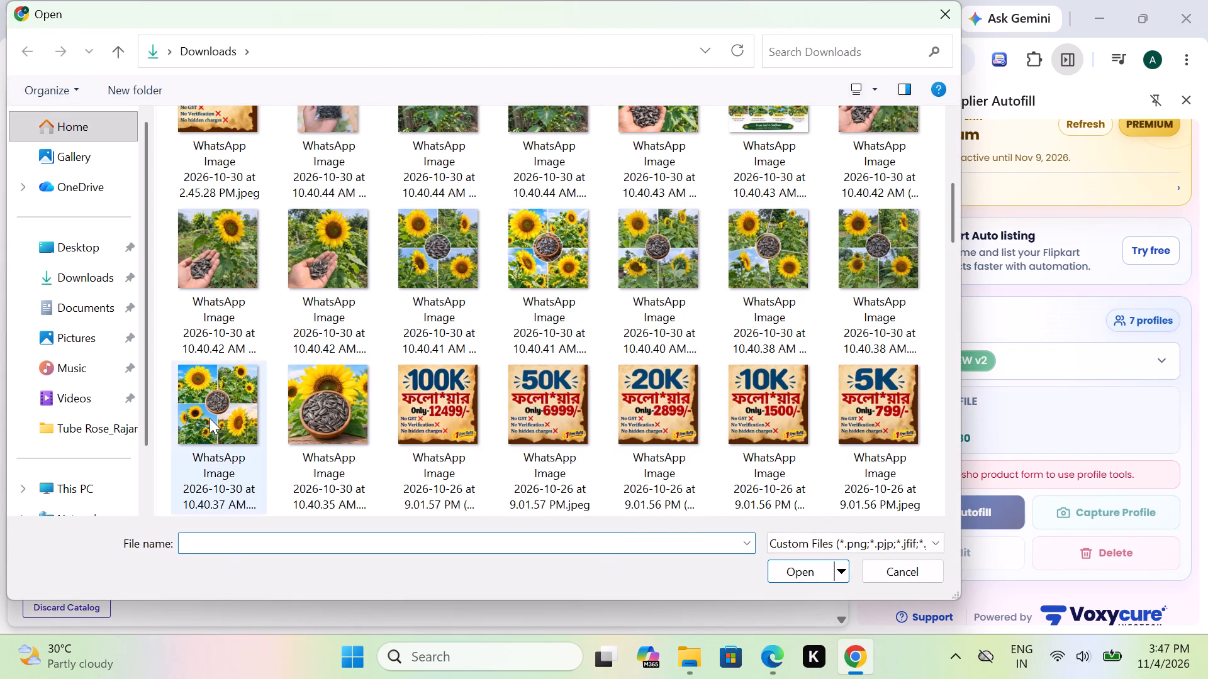
pyautogui.click(208, 418)
pyautogui.click(798, 566)
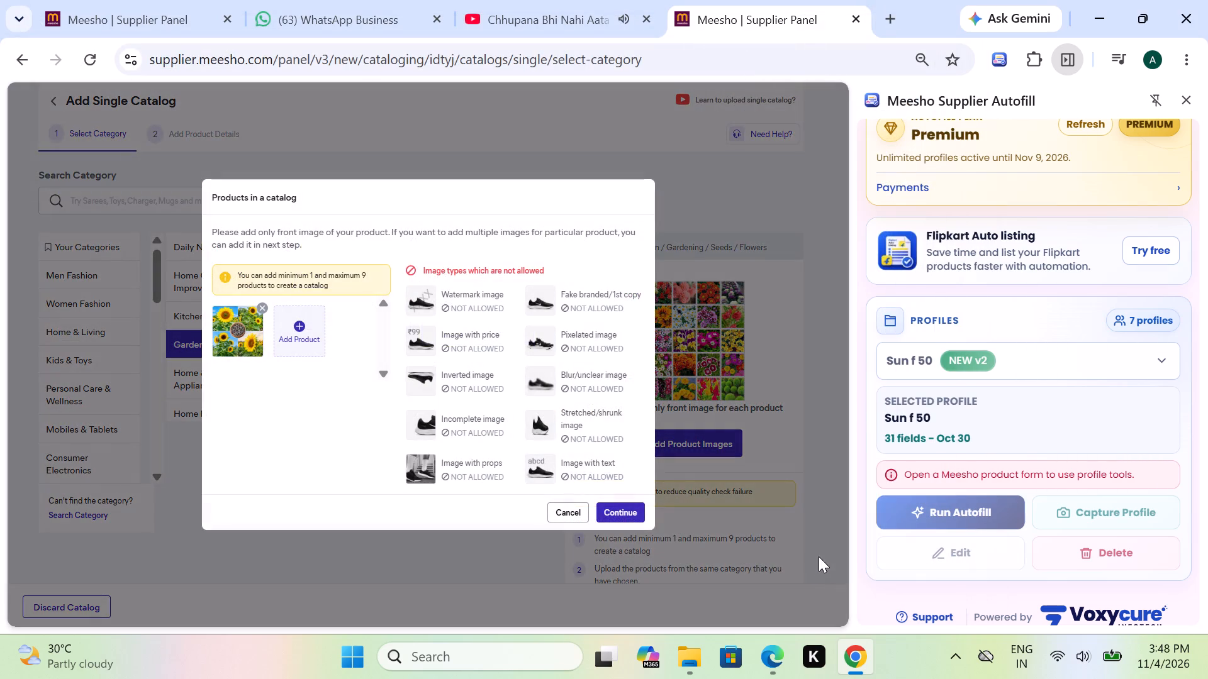
pyautogui.click(627, 510)
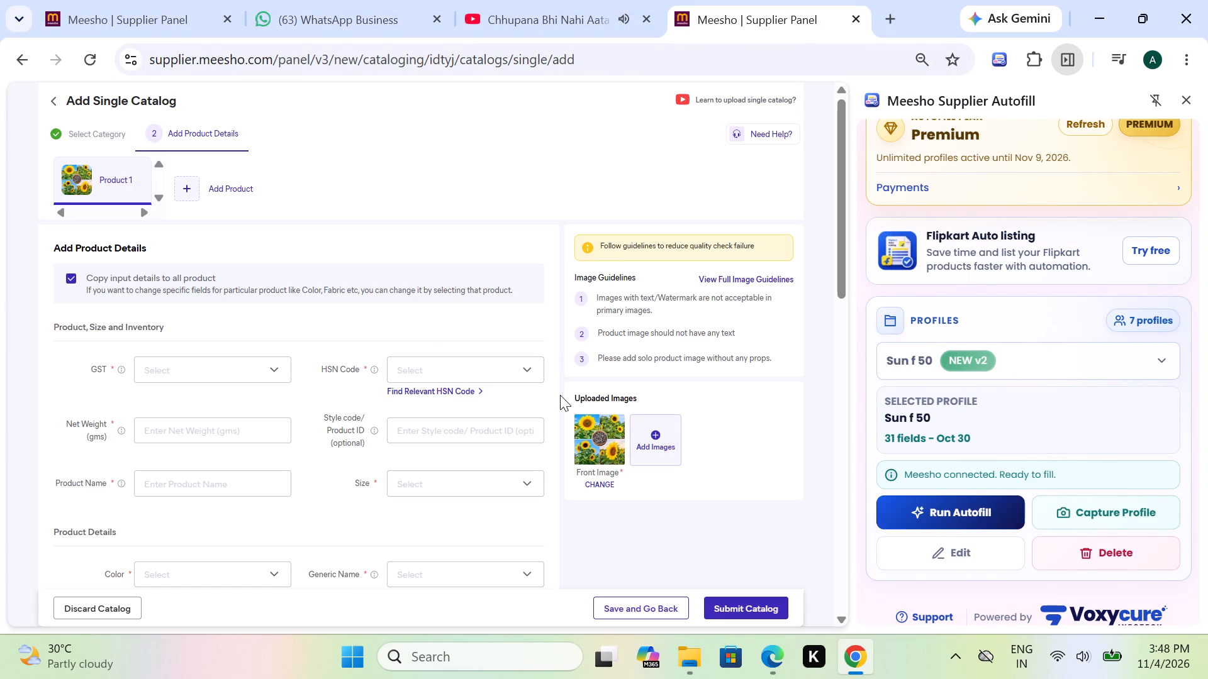
# Autofill the product details form using the Sun f 50 profile.
pyautogui.click(925, 507)
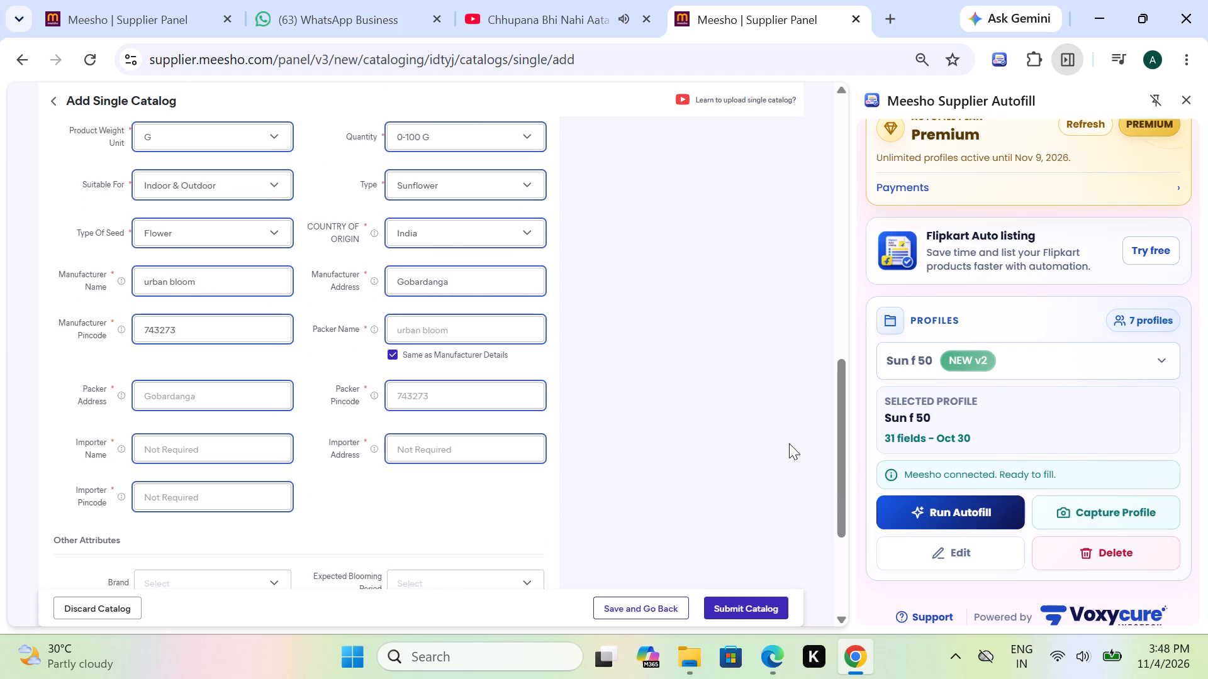
# Close the spare Supplier Panel tab, open the Meesho shopping site in a new tab via Google, and search it for "sunflower flwer seeds".
pyautogui.scroll(2, 723, 451)
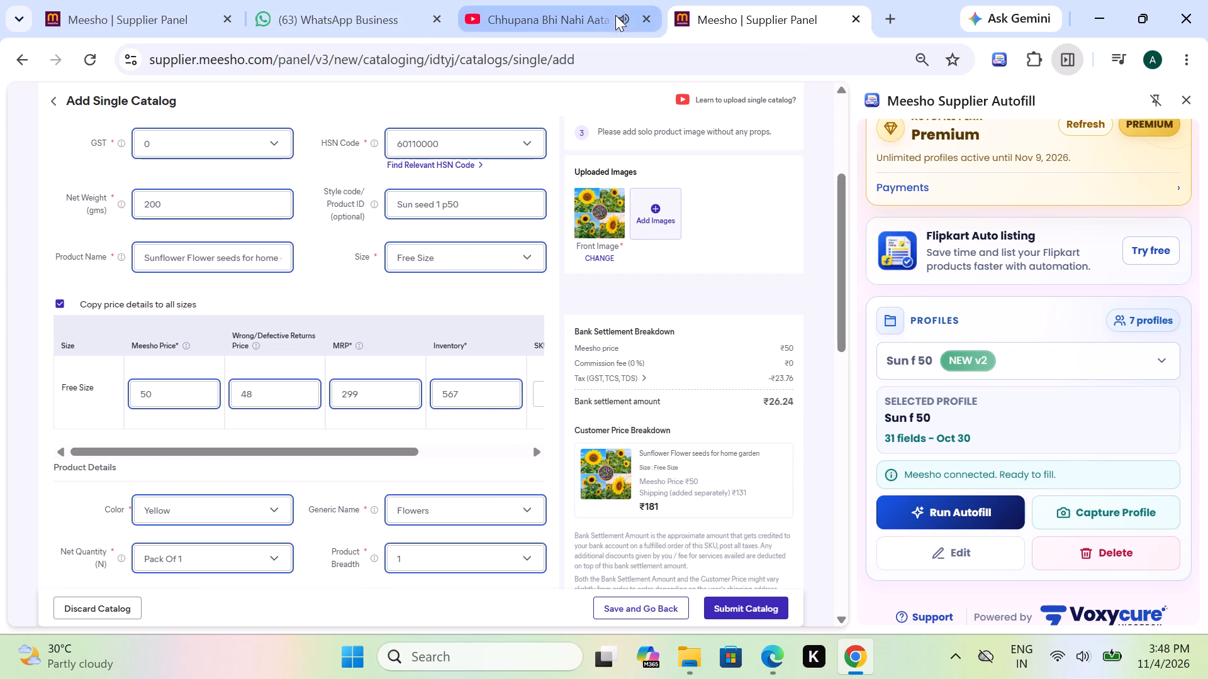
pyautogui.click(890, 18)
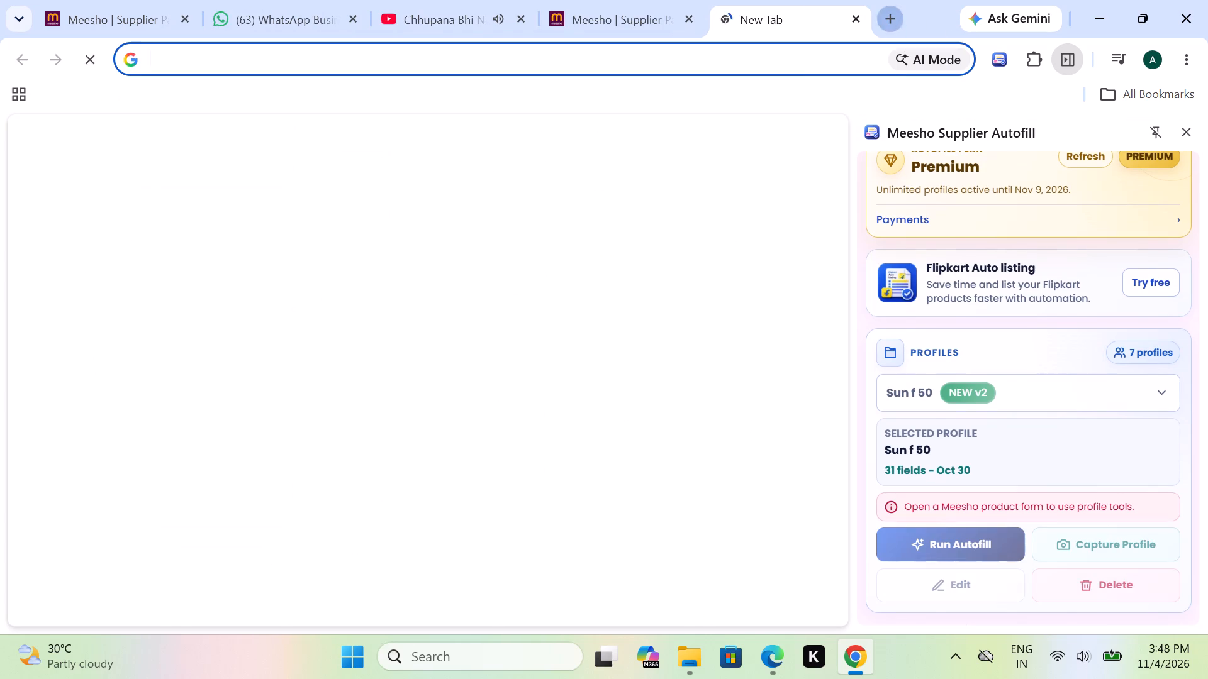
pyautogui.click(180, 18)
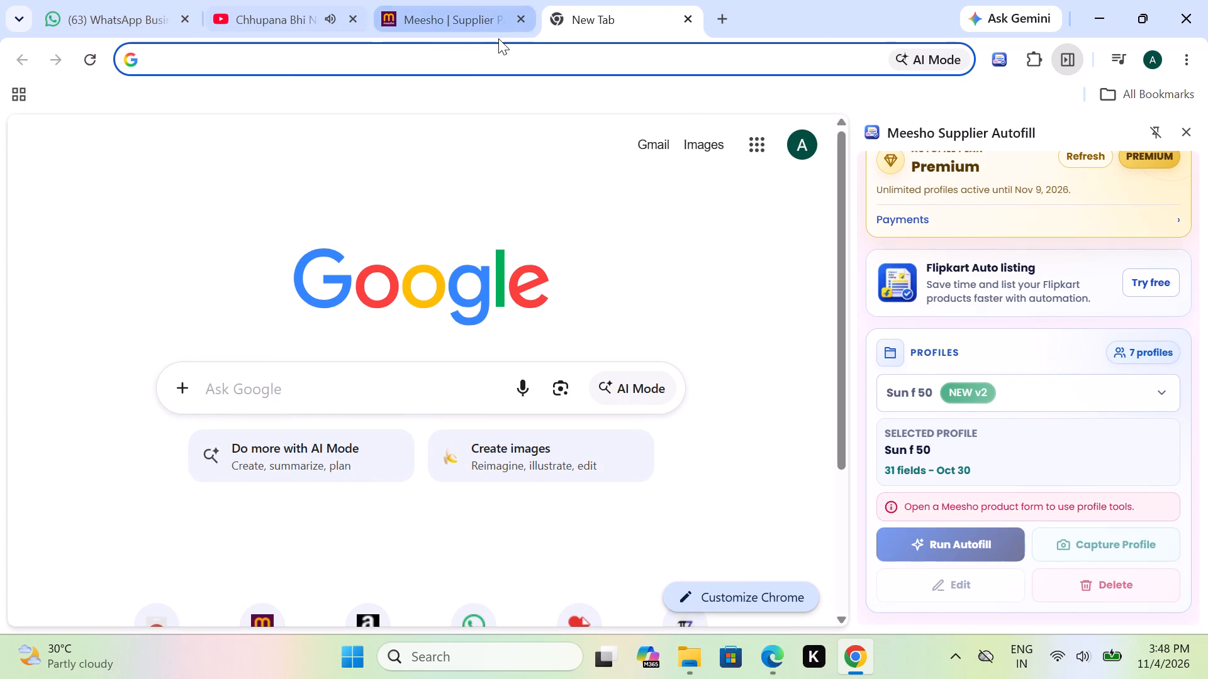
pyautogui.click(421, 379)
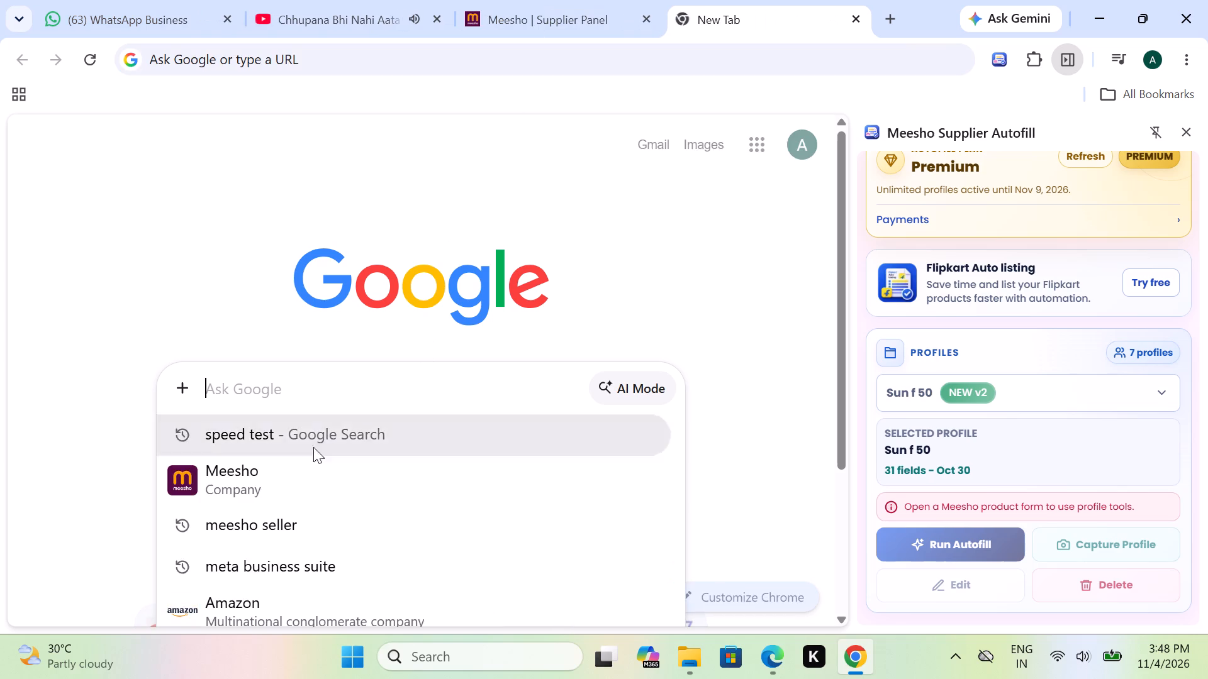
pyautogui.click(296, 473)
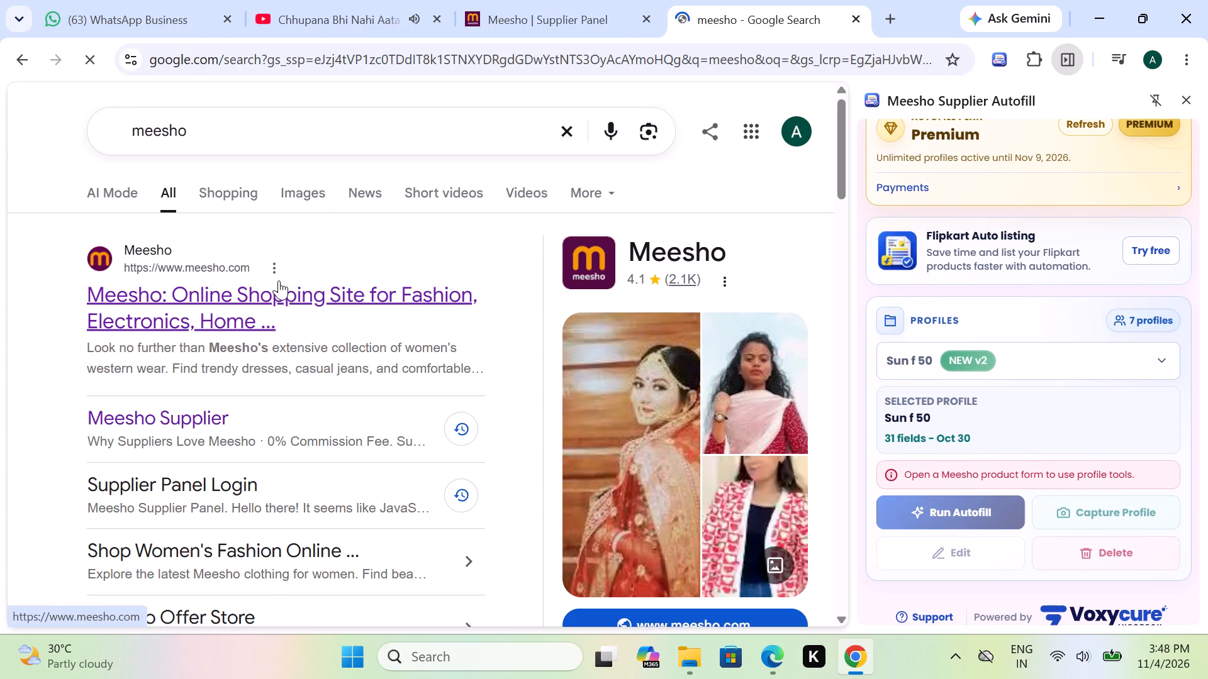
pyautogui.click(277, 299)
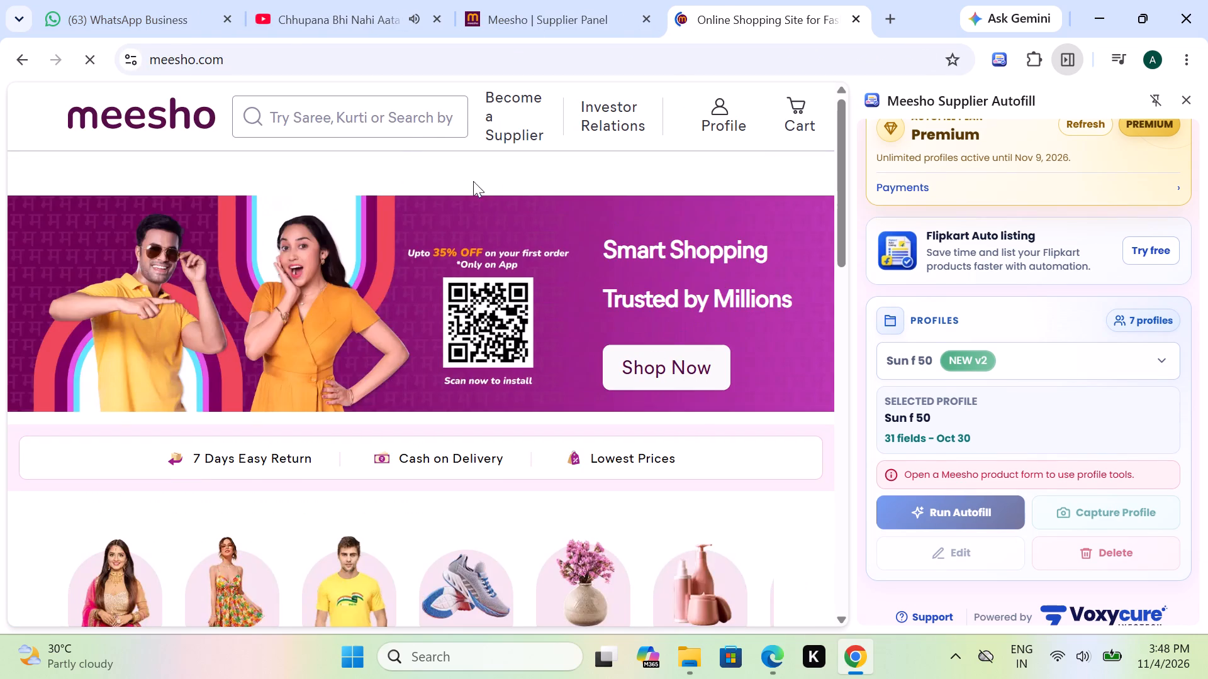
pyautogui.click(389, 121)
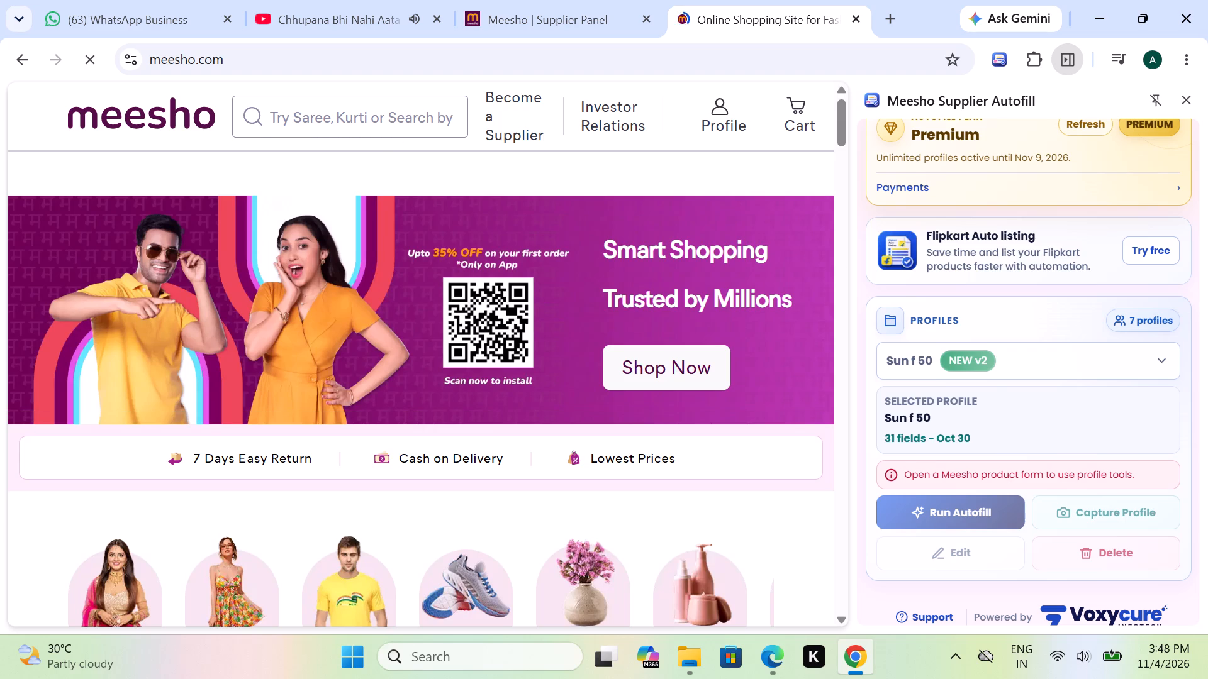
pyautogui.write('sunflower flo')
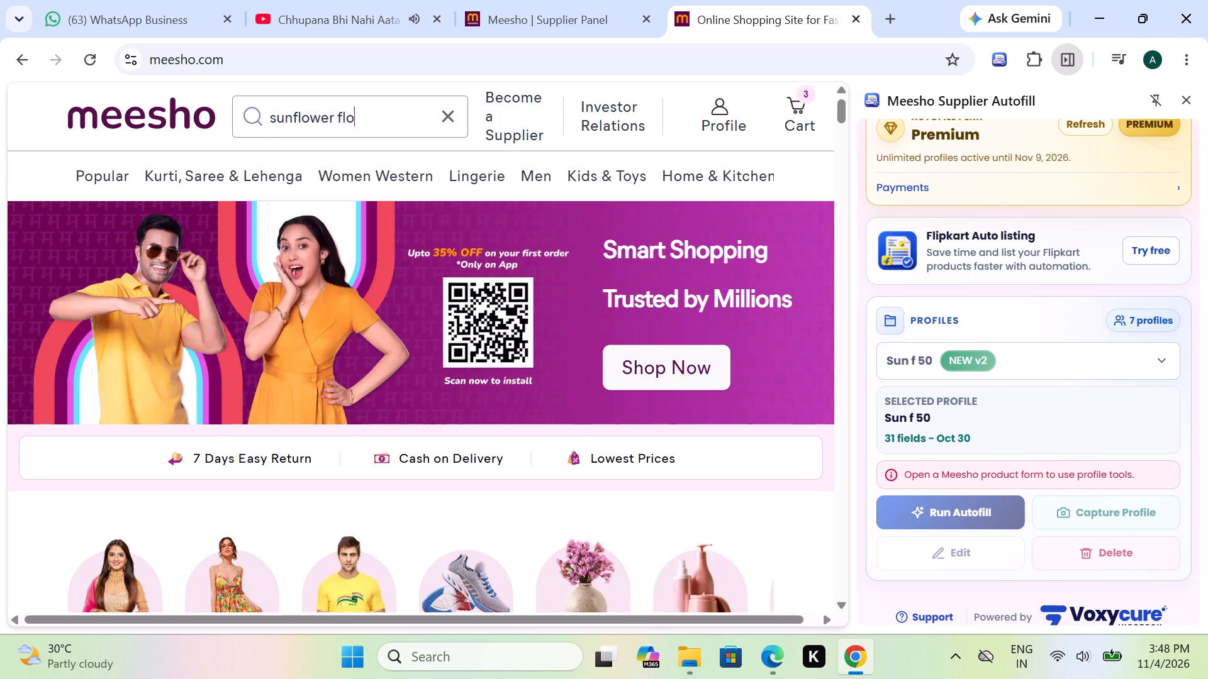
pyautogui.press('BackSpace')
pyautogui.write('wer seeds')
pyautogui.press('Return')
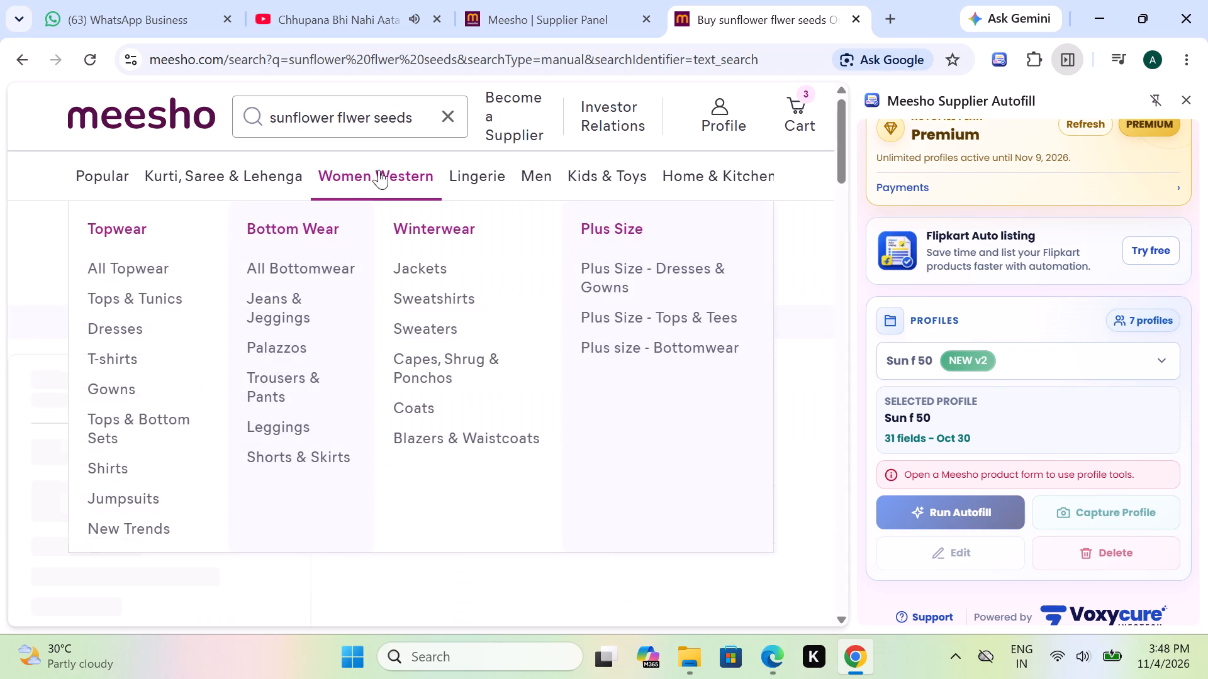
# Open the ₹59 Amazing Flowers sunflower seed listing and copy its full product title.
pyautogui.scroll(-2, 674, 368)
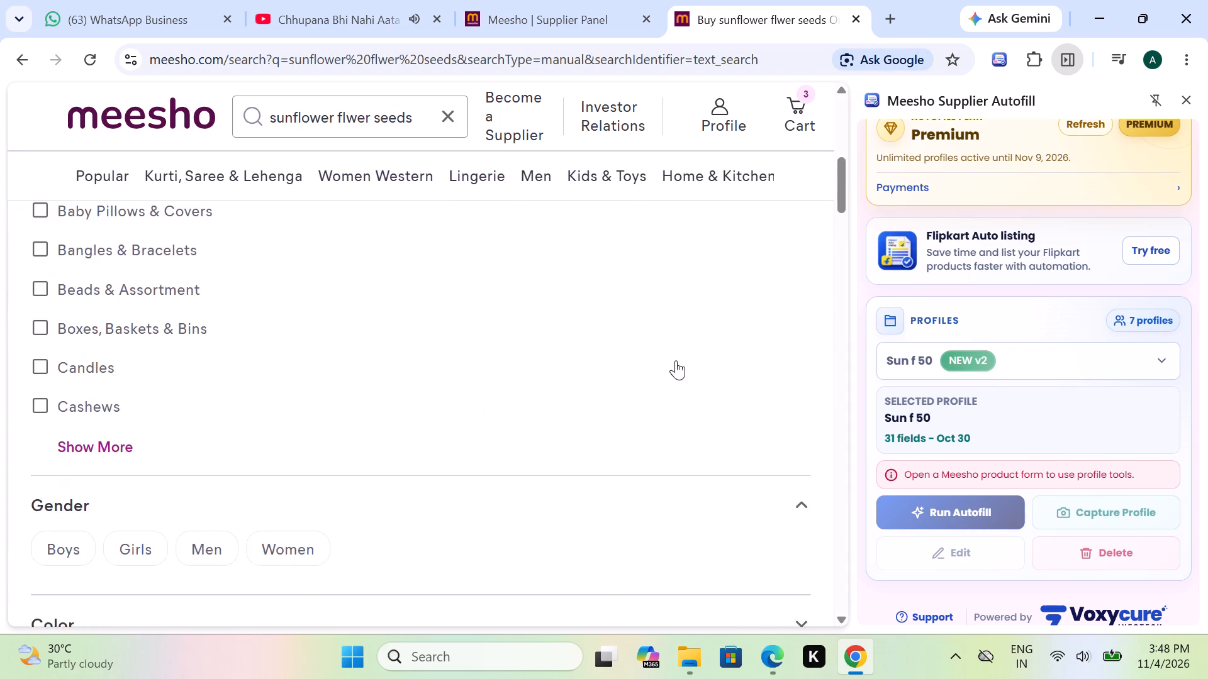
pyautogui.scroll(-5, 678, 360)
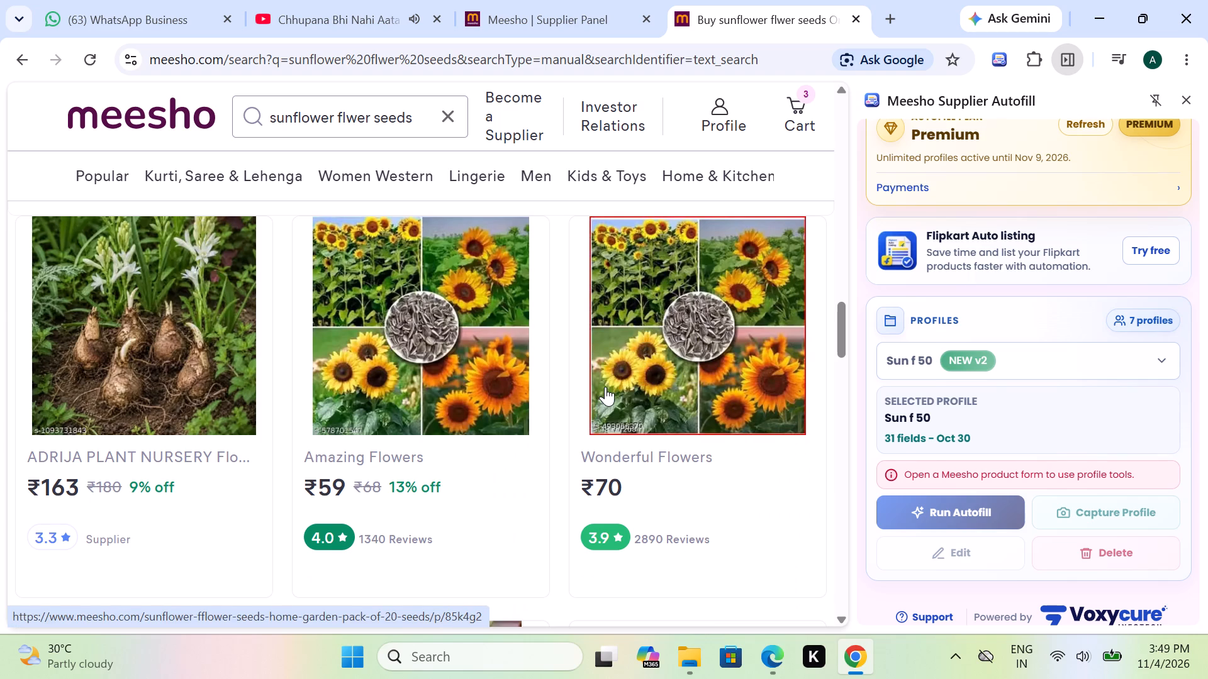
pyautogui.click(440, 382)
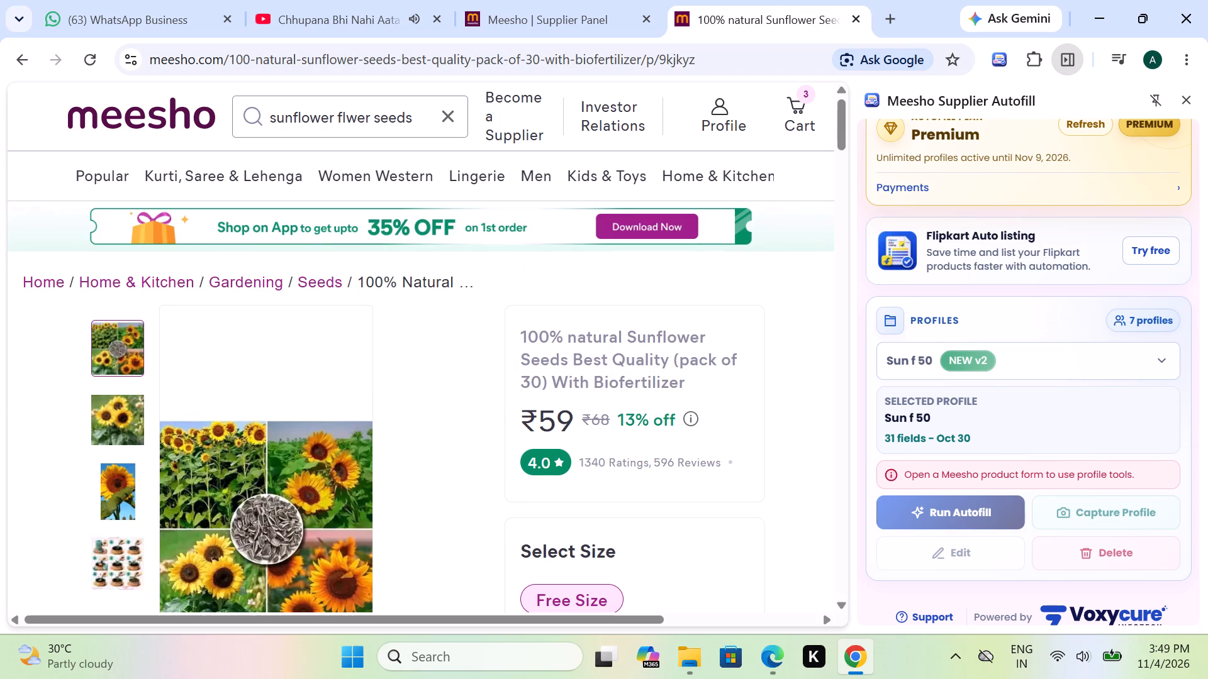
pyautogui.moveTo(515, 333); pyautogui.dragTo(535, 347)
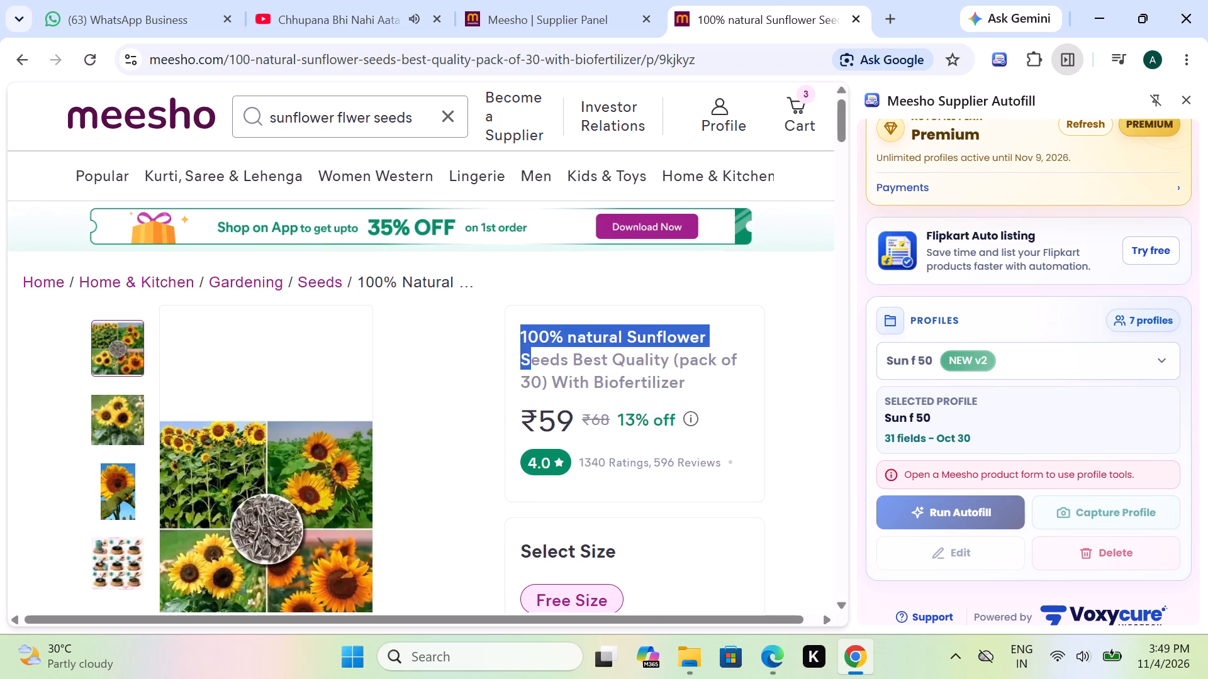
pyautogui.moveTo(535, 347); pyautogui.dragTo(710, 382)
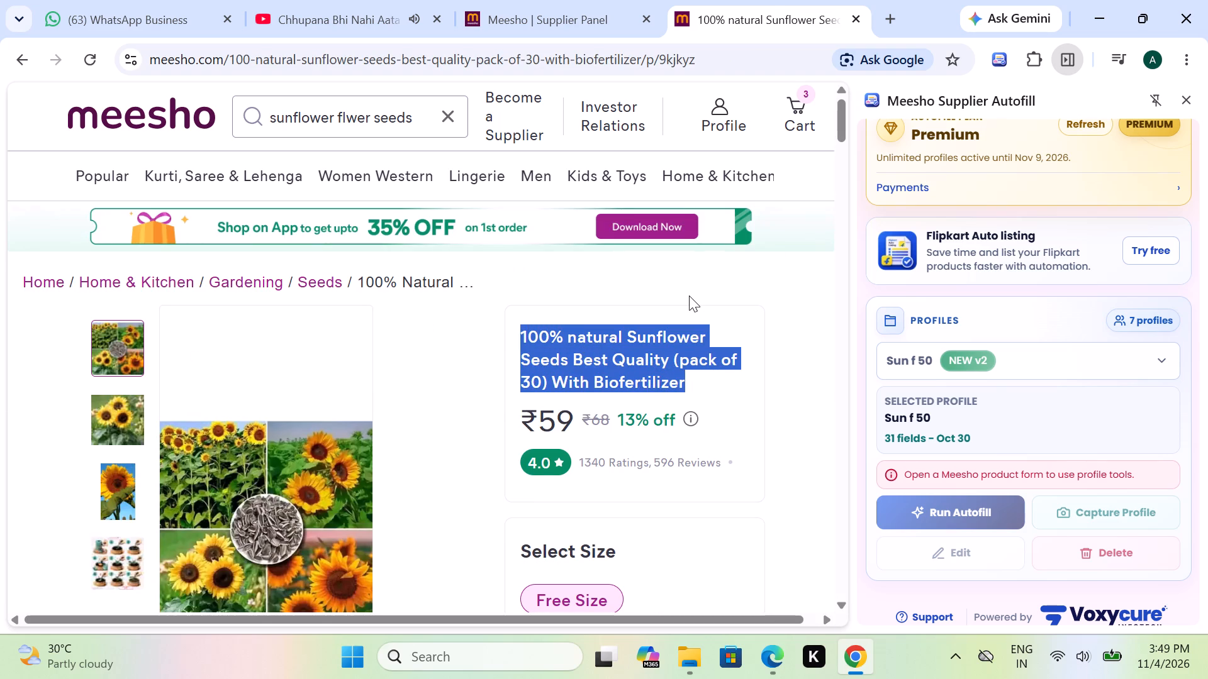
pyautogui.hotkey('ctrl', 'c')
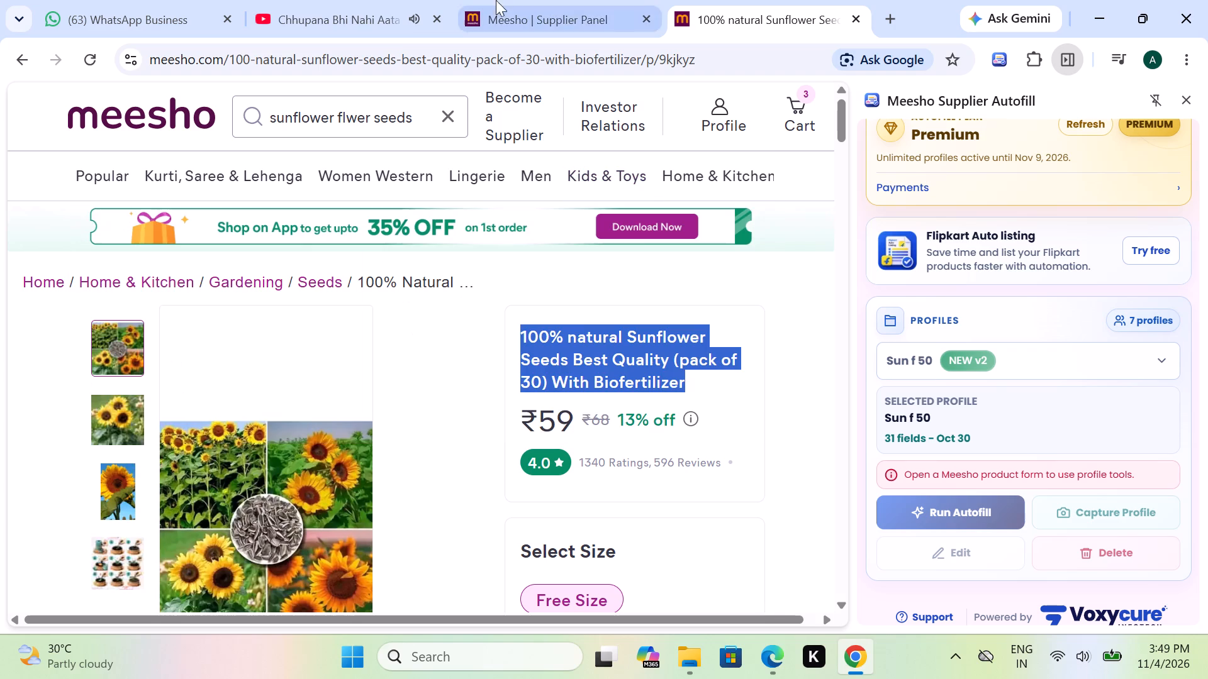
# Return to the single catalog form and replace the product name with the copied listing title.
pyautogui.click(517, 18)
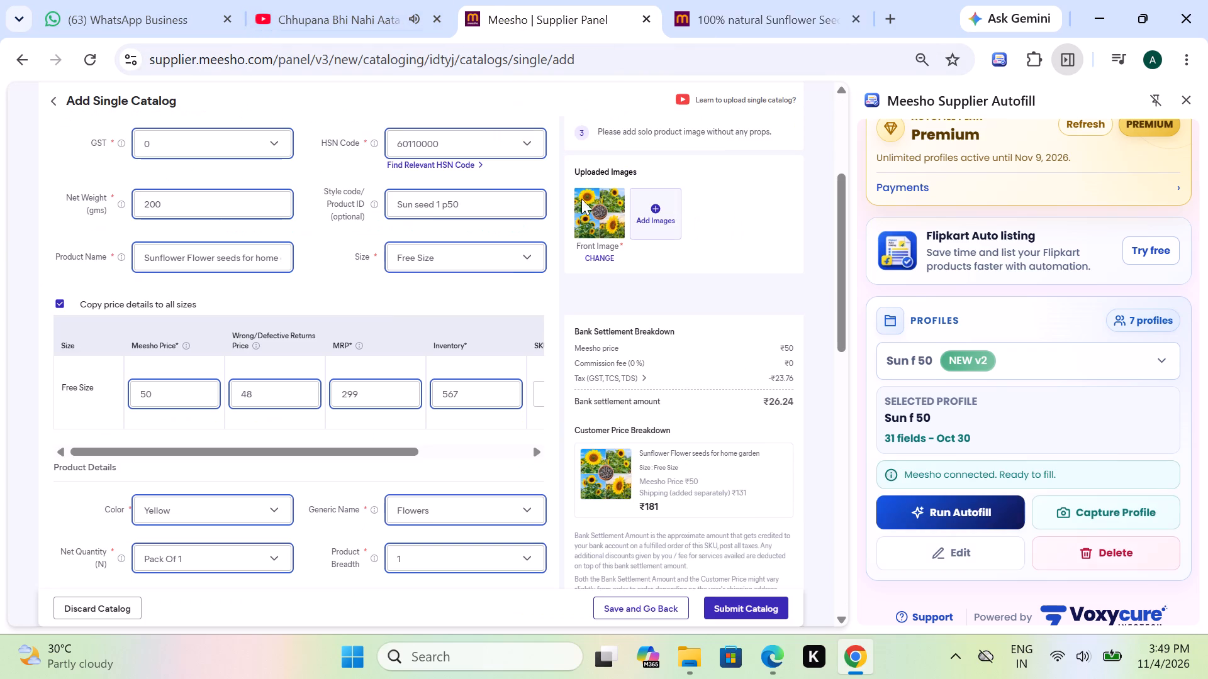
pyautogui.doubleClick(222, 249)
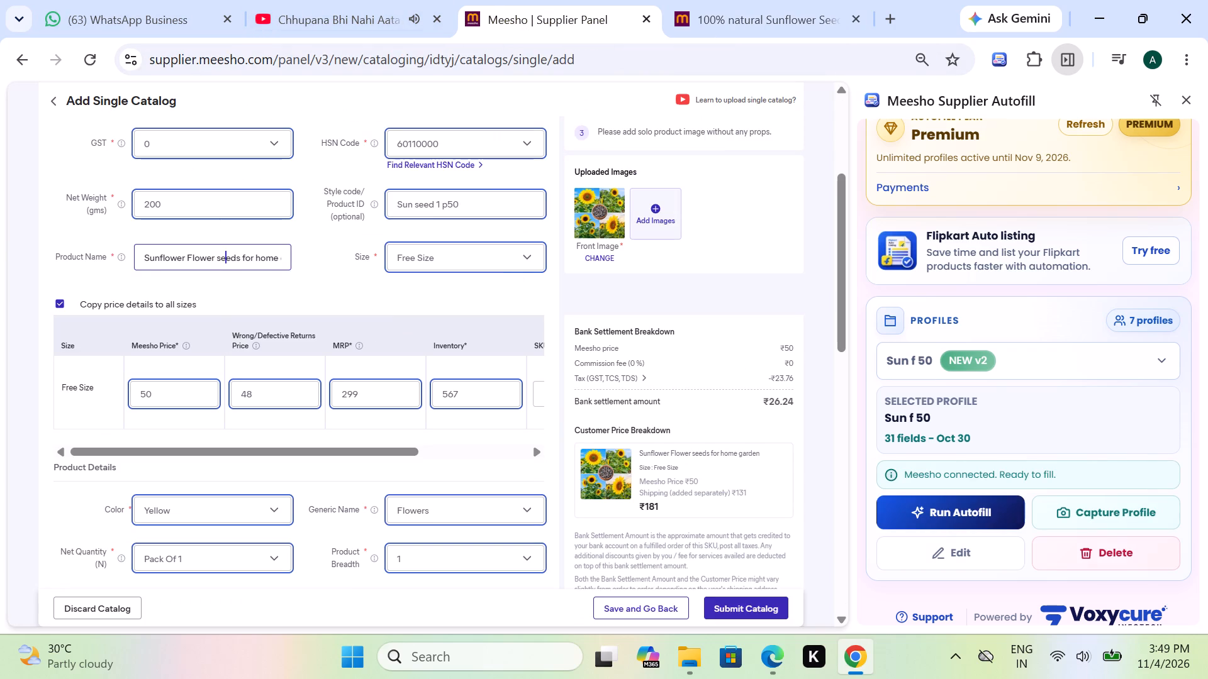
pyautogui.moveTo(143, 256); pyautogui.dragTo(202, 261)
pyautogui.tripleClick(203, 253)
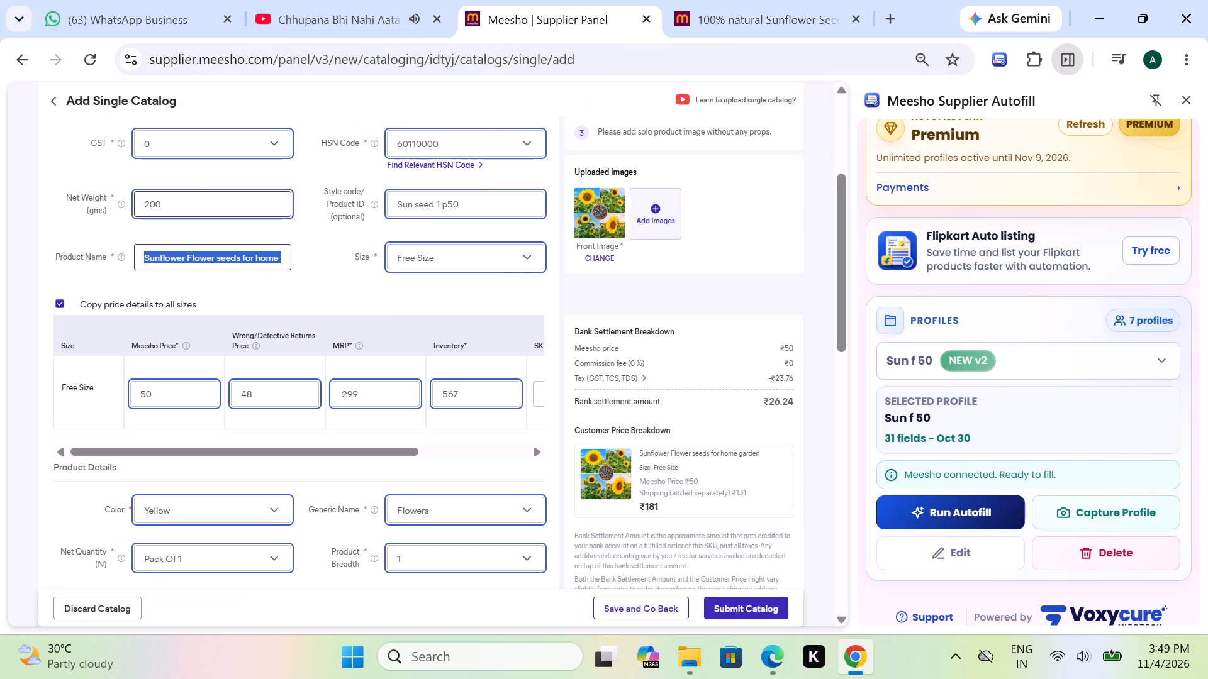
pyautogui.hotkey('ctrl', 'v')
# Change the pack size in the product name to 50+, so that it reads "(pack of 50+)".
pyautogui.press('Left')
pyautogui.press('Left')
pyautogui.press('Left')
pyautogui.press('Left')
pyautogui.press('Left')
pyautogui.press('Left')
pyautogui.press('Left')
pyautogui.press('Left')
pyautogui.press('Left')
pyautogui.press('Left')
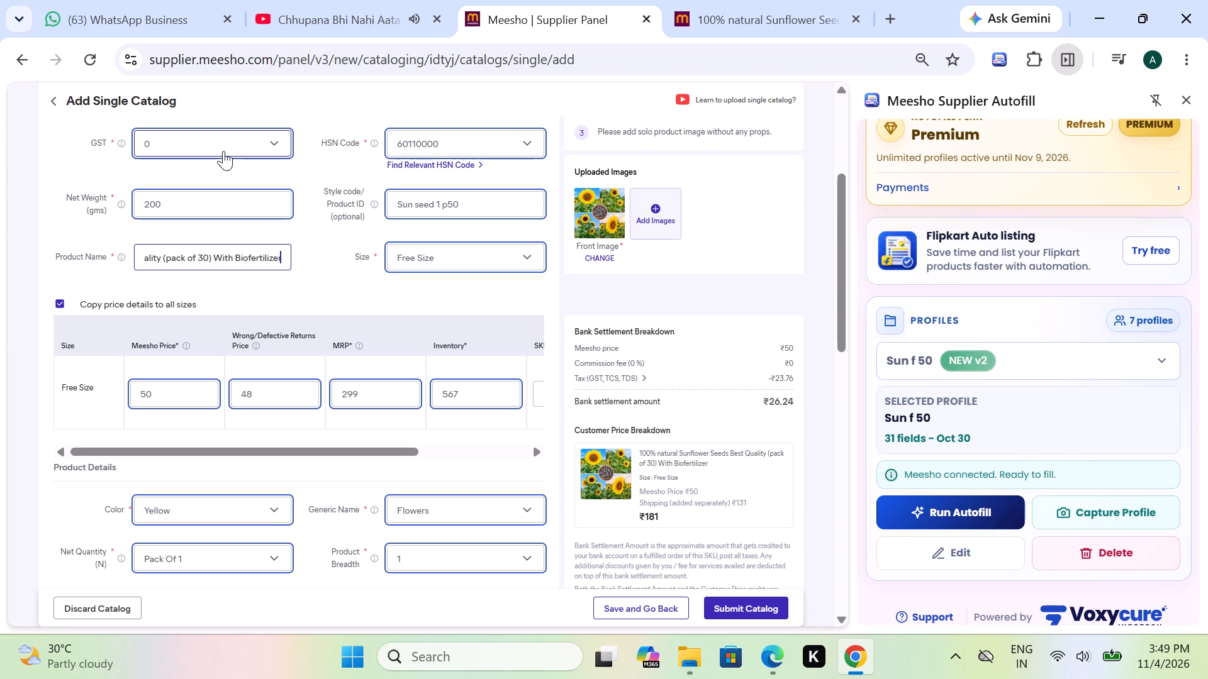
pyautogui.press('Left')
pyautogui.press('Left')
pyautogui.press('Left')
pyautogui.press('Left')
pyautogui.press('Left')
pyautogui.press('Left')
pyautogui.press('Left')
pyautogui.press('Left')
pyautogui.press('Left')
pyautogui.press('Left')
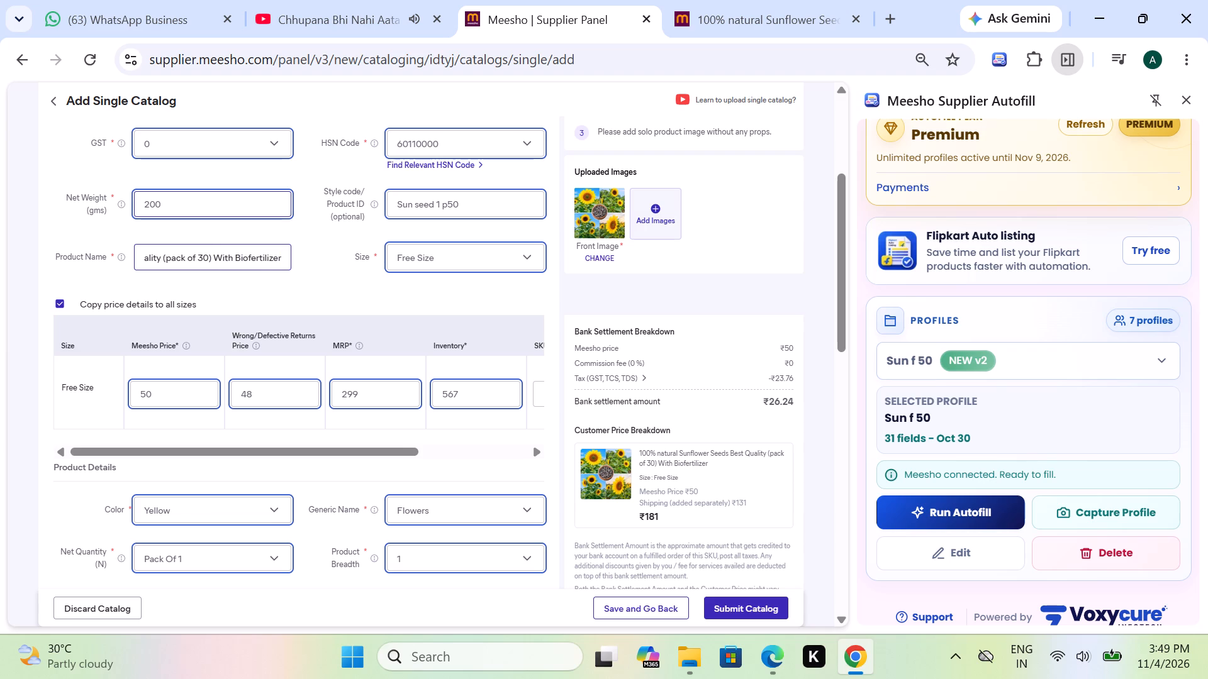
pyautogui.press('BackSpace')
pyautogui.press('BackSpace')
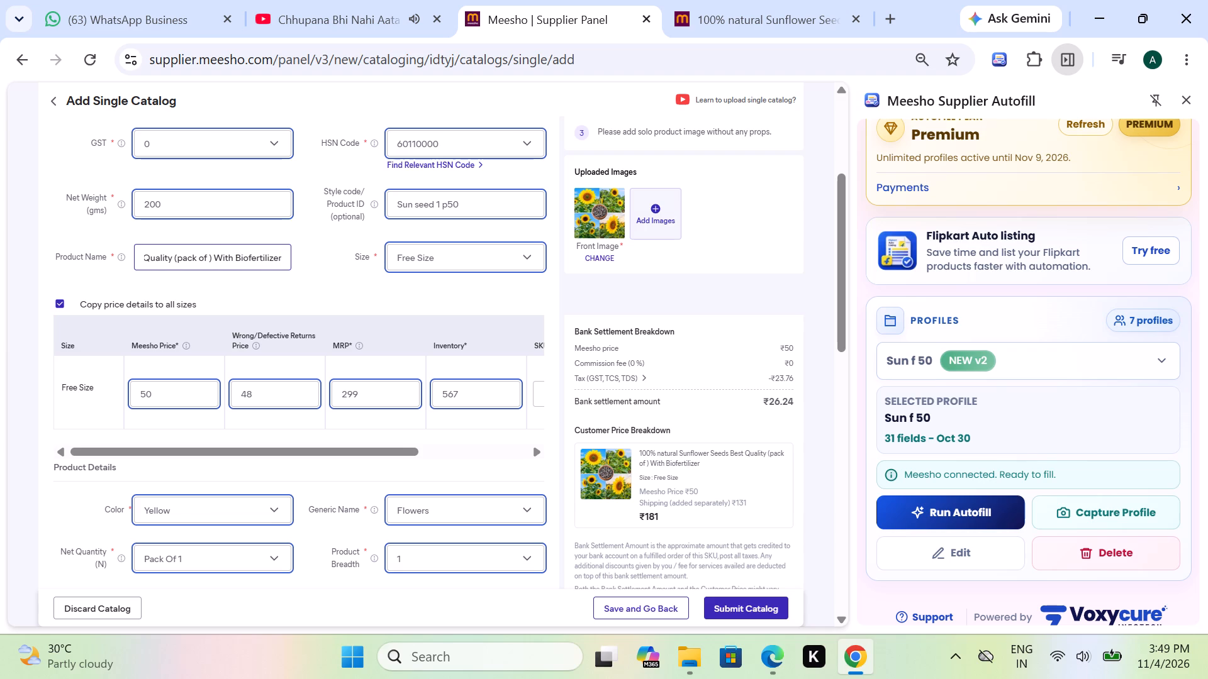
pyautogui.write('50')
pyautogui.hotkey('shift', '+')
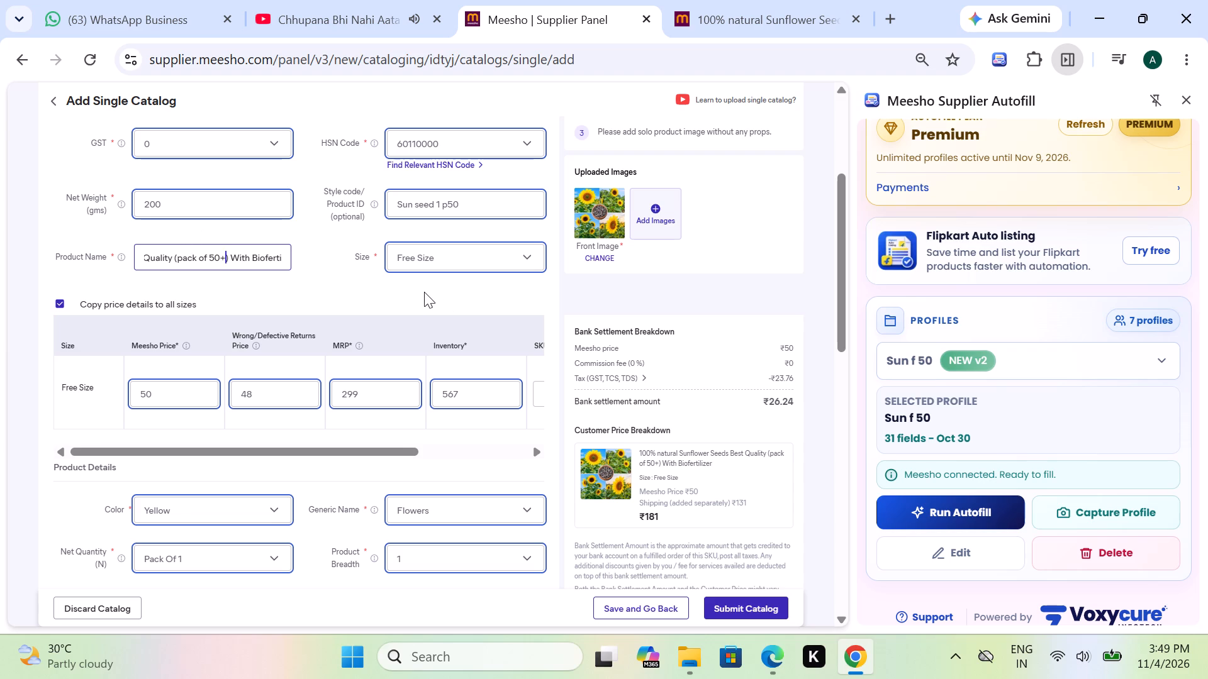
# Add three Downloads images dated 2026-10-30 to the product: the hand-held seed packet, 10.40.44 AM - Copy, and the collage 10.40.43 AM.
pyautogui.scroll(-2, 413, 297)
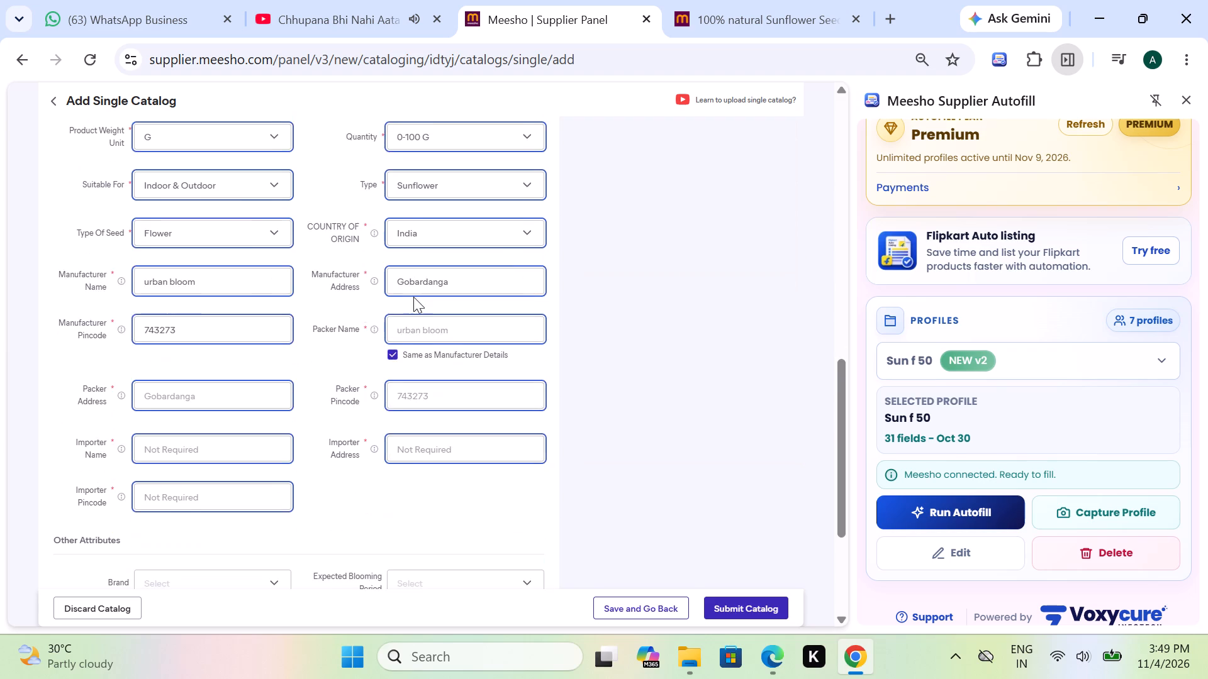
pyautogui.scroll(-2, 413, 297)
pyautogui.scroll(3, 629, 461)
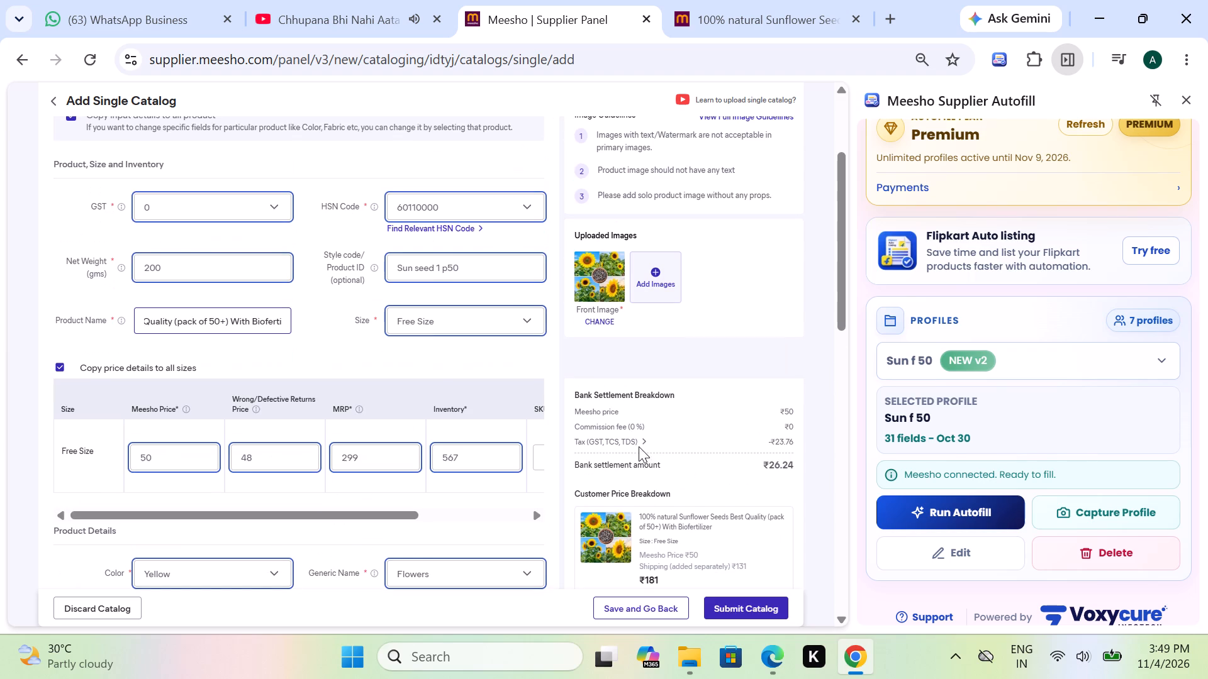
pyautogui.click(652, 291)
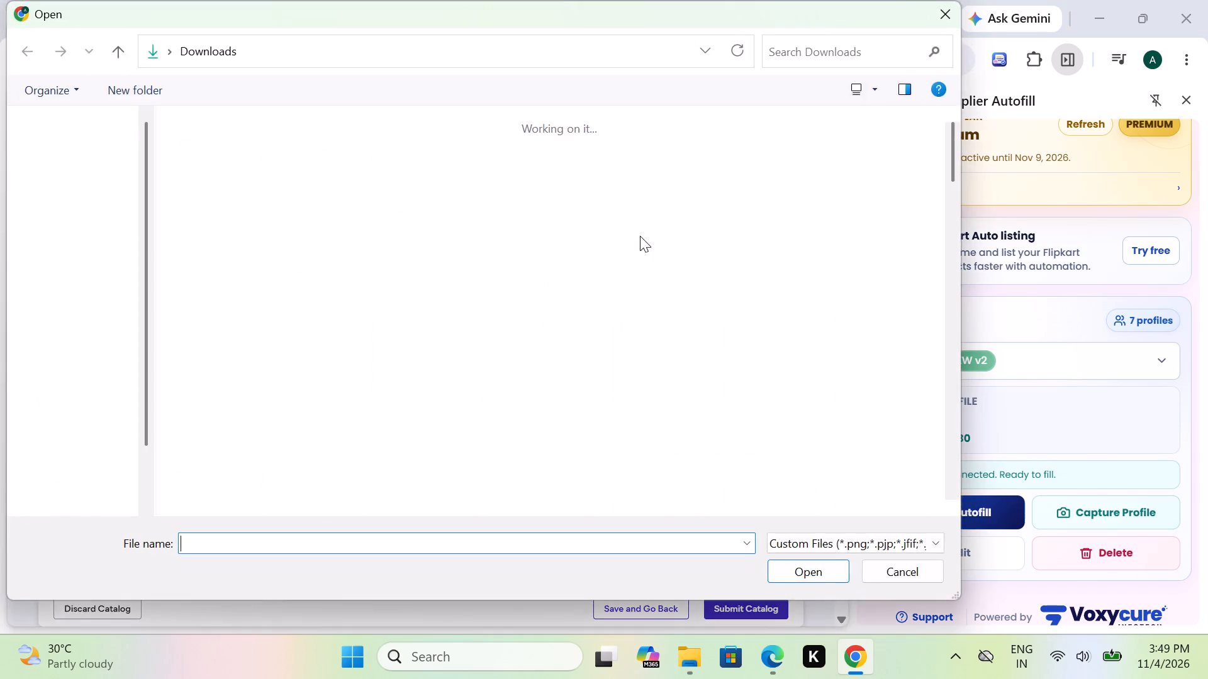
pyautogui.scroll(-1, 652, 368)
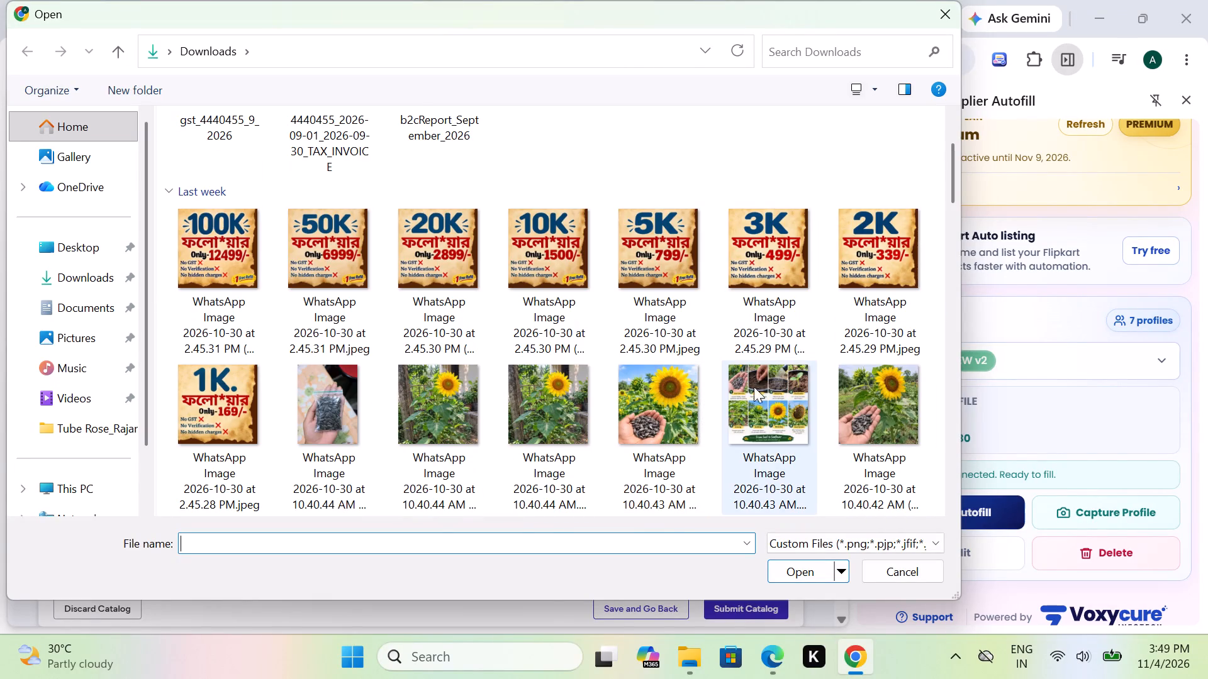
pyautogui.keyDown('ctrl'); pyautogui.click(760, 390); pyautogui.keyUp('ctrl')
pyautogui.keyDown('ctrl'); pyautogui.click(464, 400); pyautogui.keyUp('ctrl')
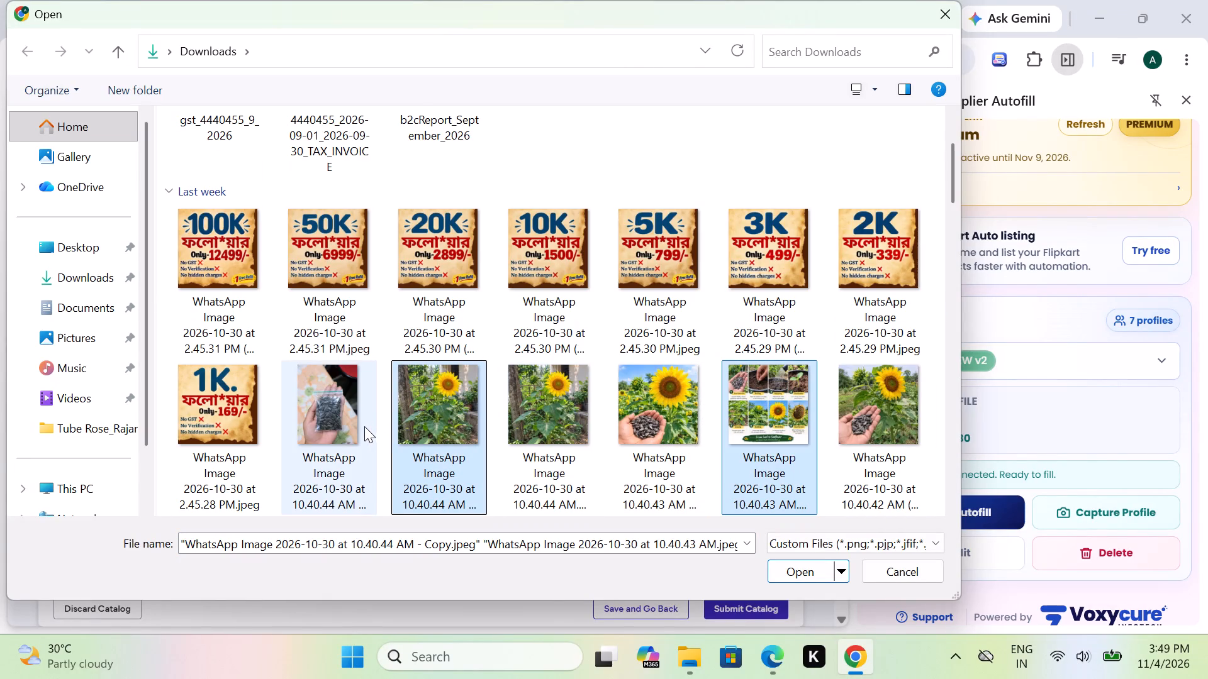
pyautogui.keyDown('ctrl'); pyautogui.click(336, 417); pyautogui.keyUp('ctrl')
pyautogui.click(814, 568)
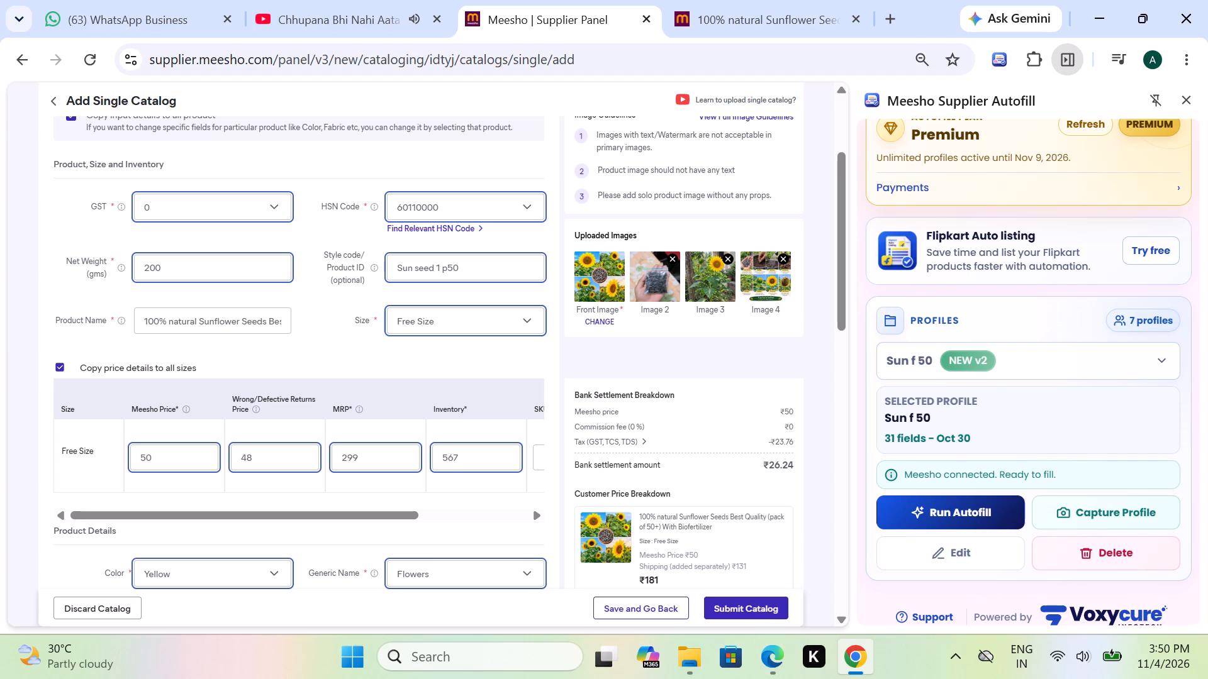
# Start submitting the catalog, declare that all products are not branded or illegal to sell, update the changes, and cancel the quality check submission.
pyautogui.click(754, 604)
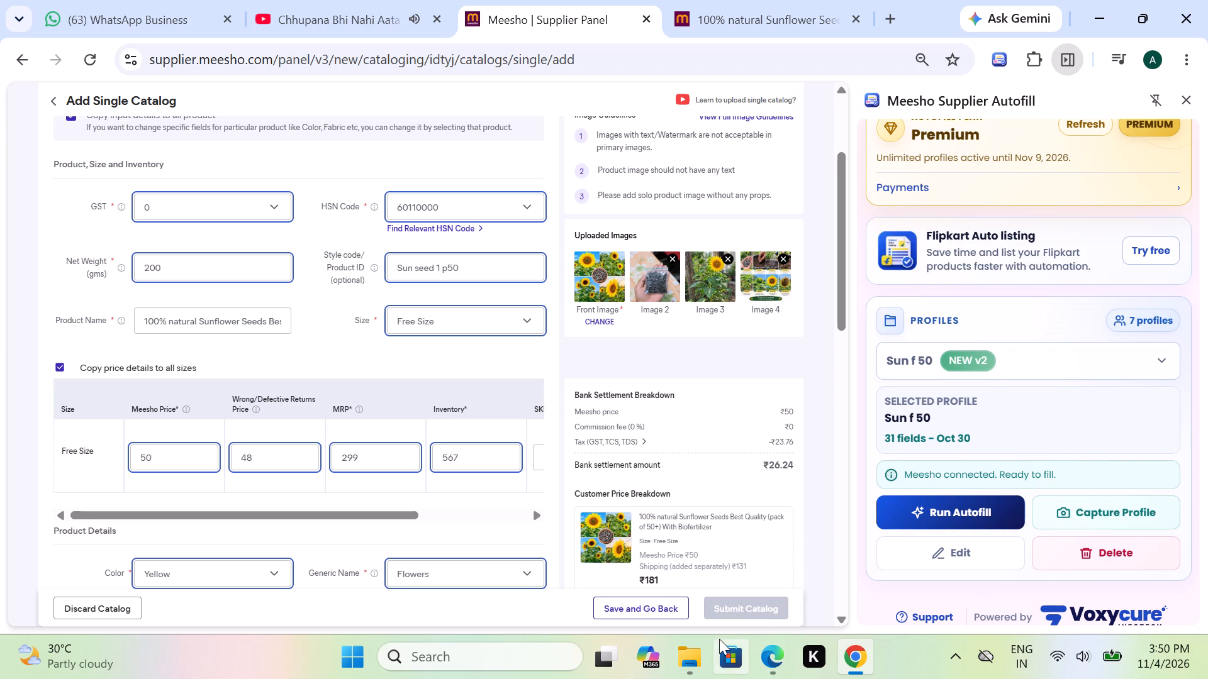
pyautogui.scroll(-1, 728, 475)
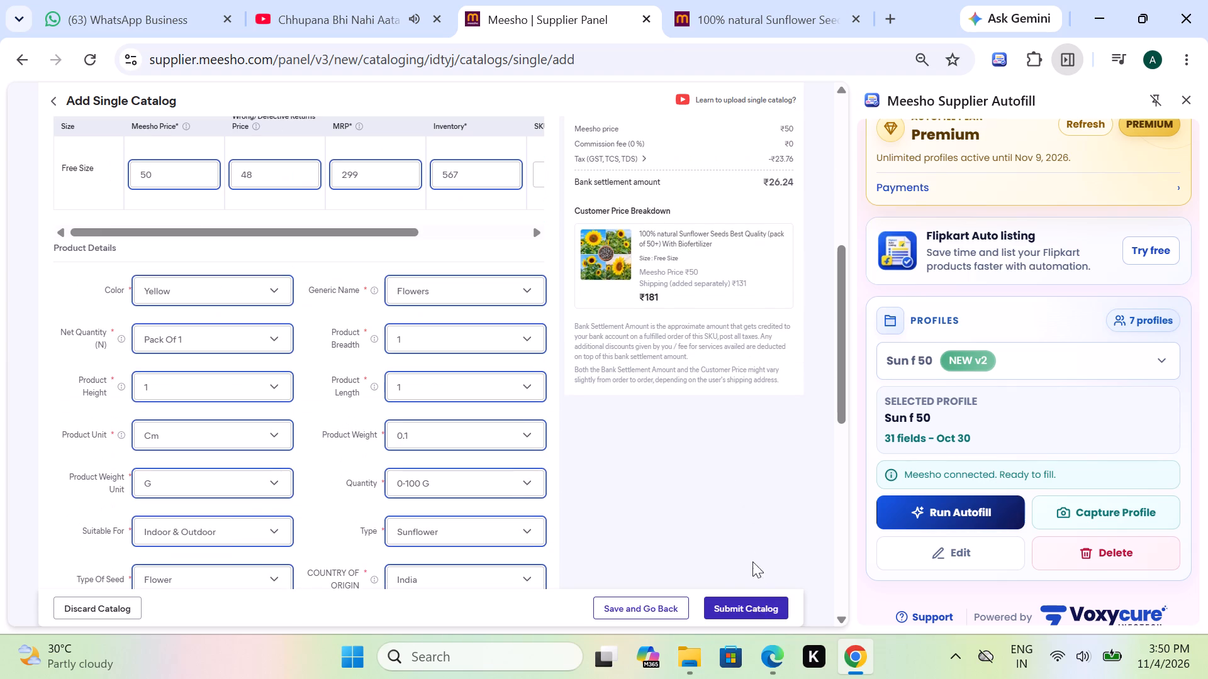
pyautogui.click(754, 607)
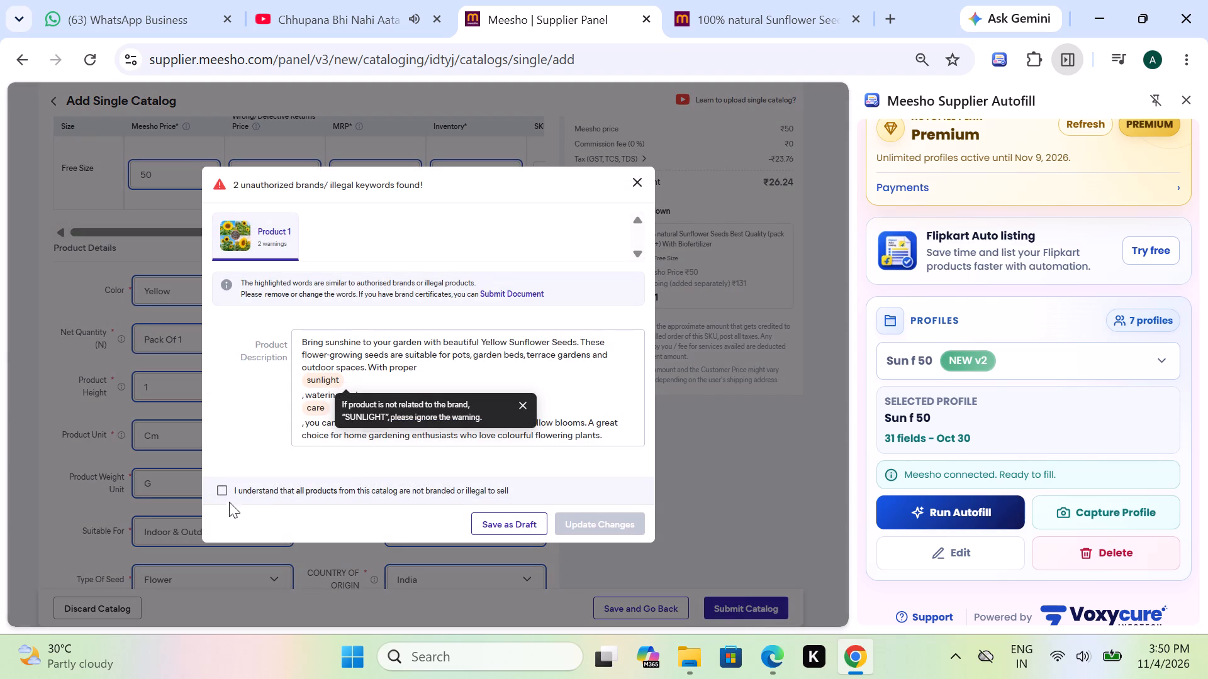
pyautogui.click(220, 493)
pyautogui.click(220, 490)
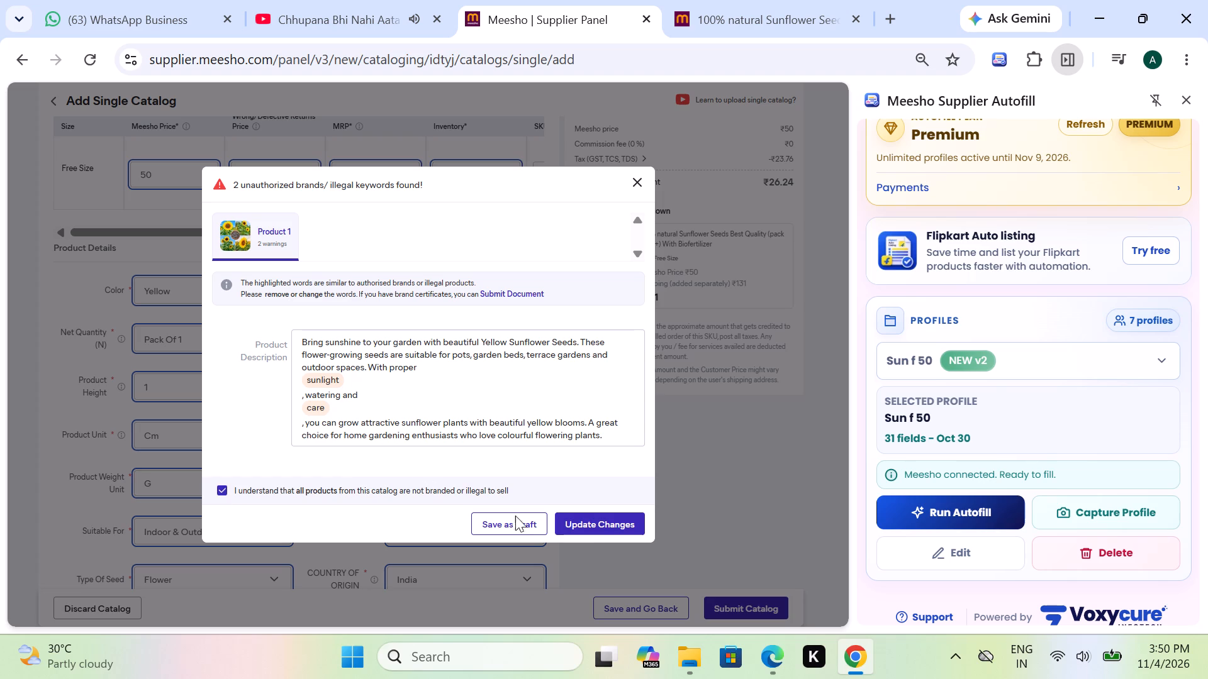
pyautogui.click(612, 523)
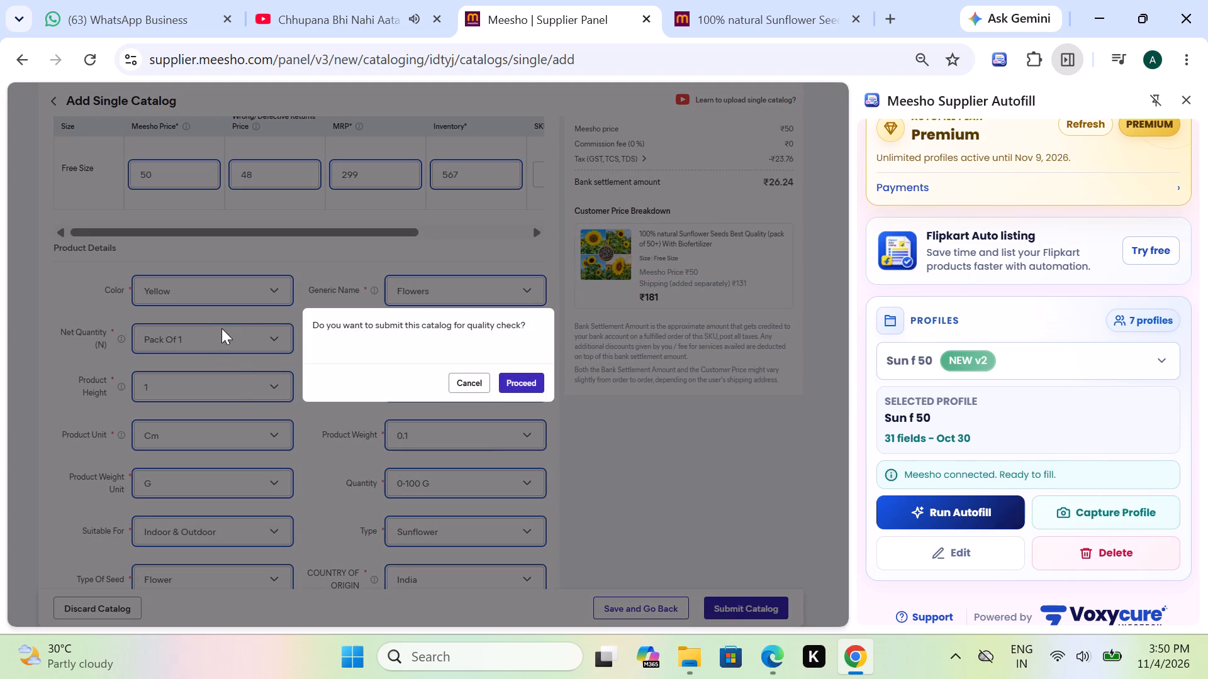
pyautogui.click(456, 378)
# Change the number in the style code/product ID to 2, so that it reads "Sun seed 2 p50".
pyautogui.scroll(2, 469, 383)
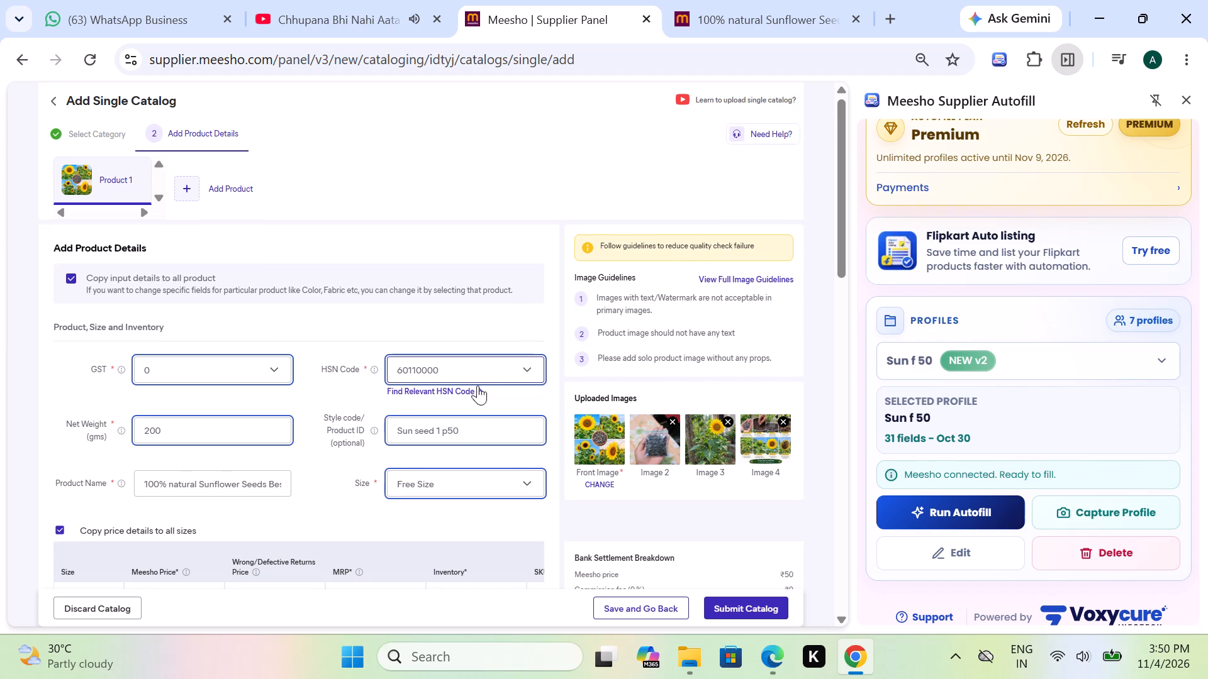
pyautogui.click(438, 430)
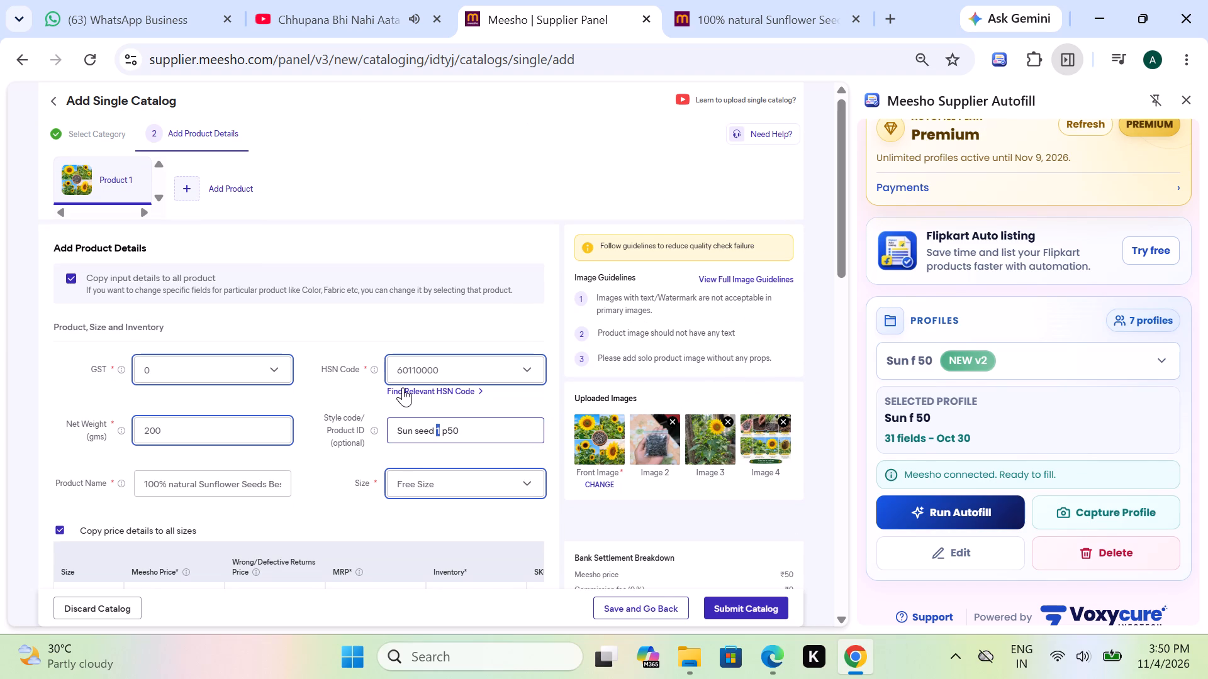
pyautogui.press('2')
# Submit the sunflower seeds catalog again and proceed with the quality check.
pyautogui.scroll(-5, 670, 417)
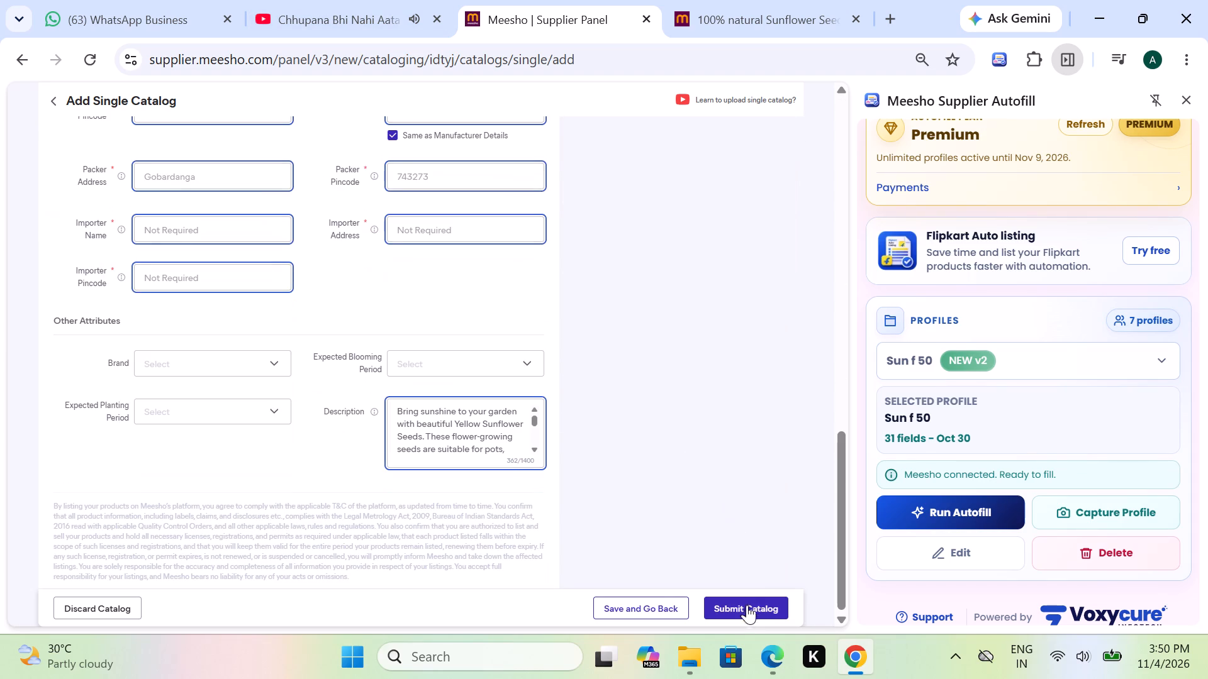
pyautogui.click(746, 609)
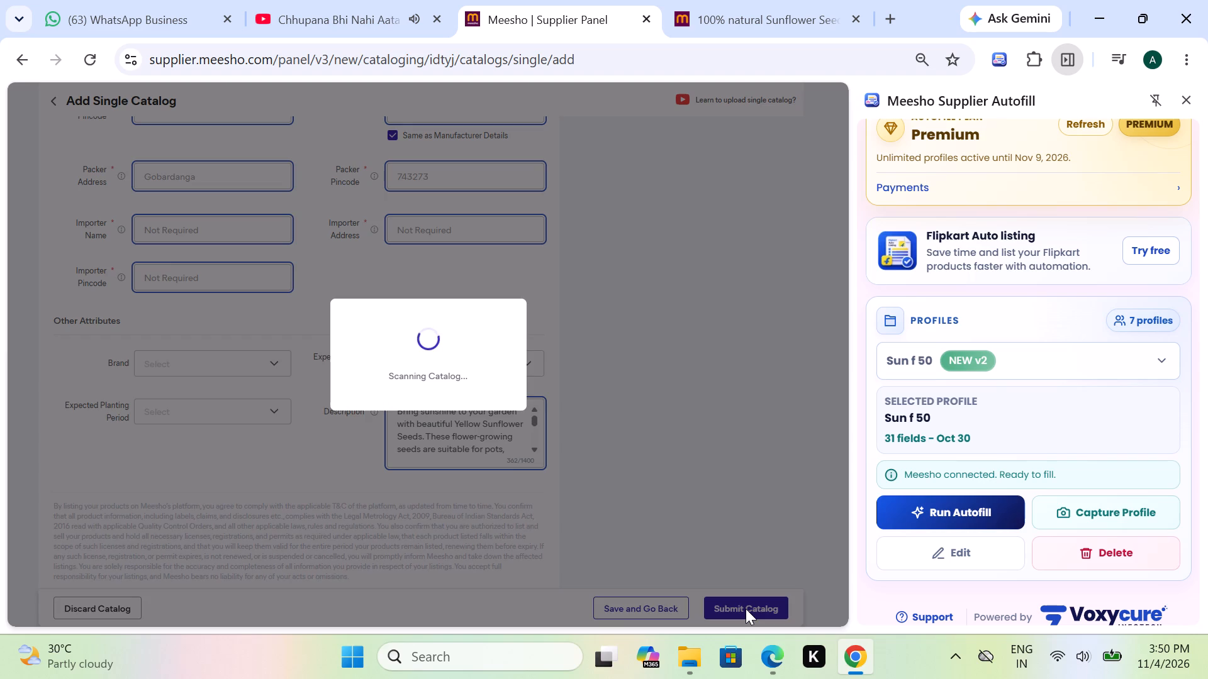
pyautogui.click(517, 384)
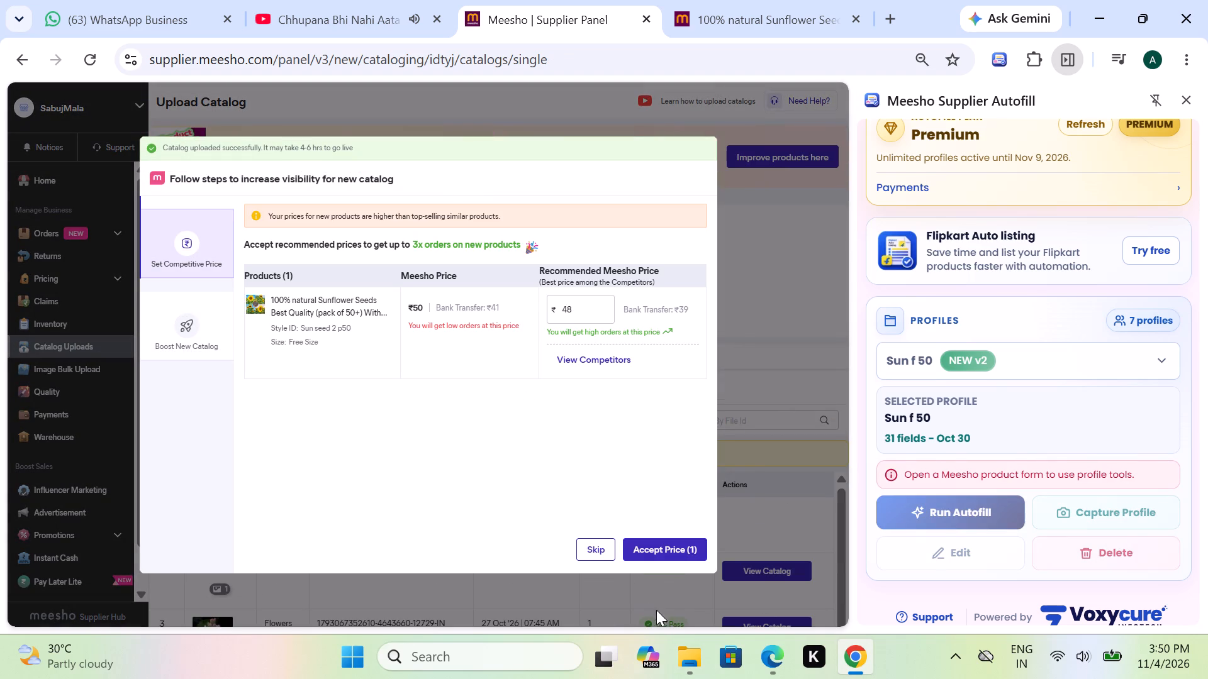
# Skip the recommended competitive price and dismiss the booster ad campaign offer for the new catalog.
pyautogui.click(600, 553)
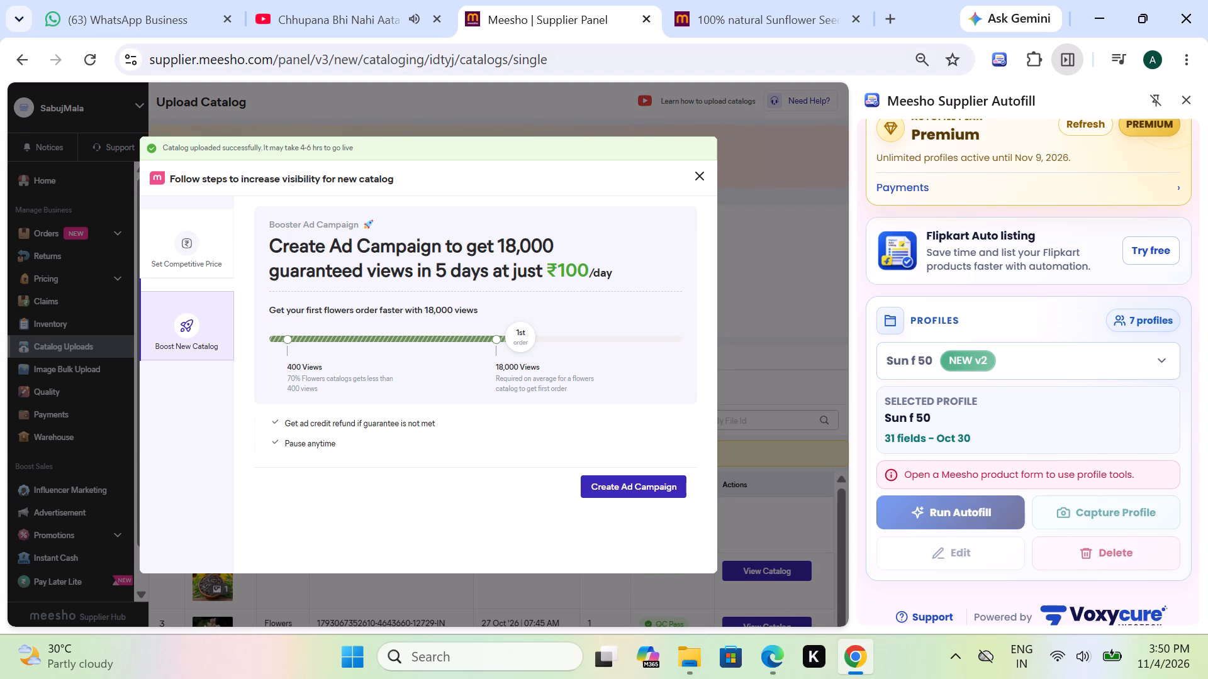
pyautogui.click(705, 168)
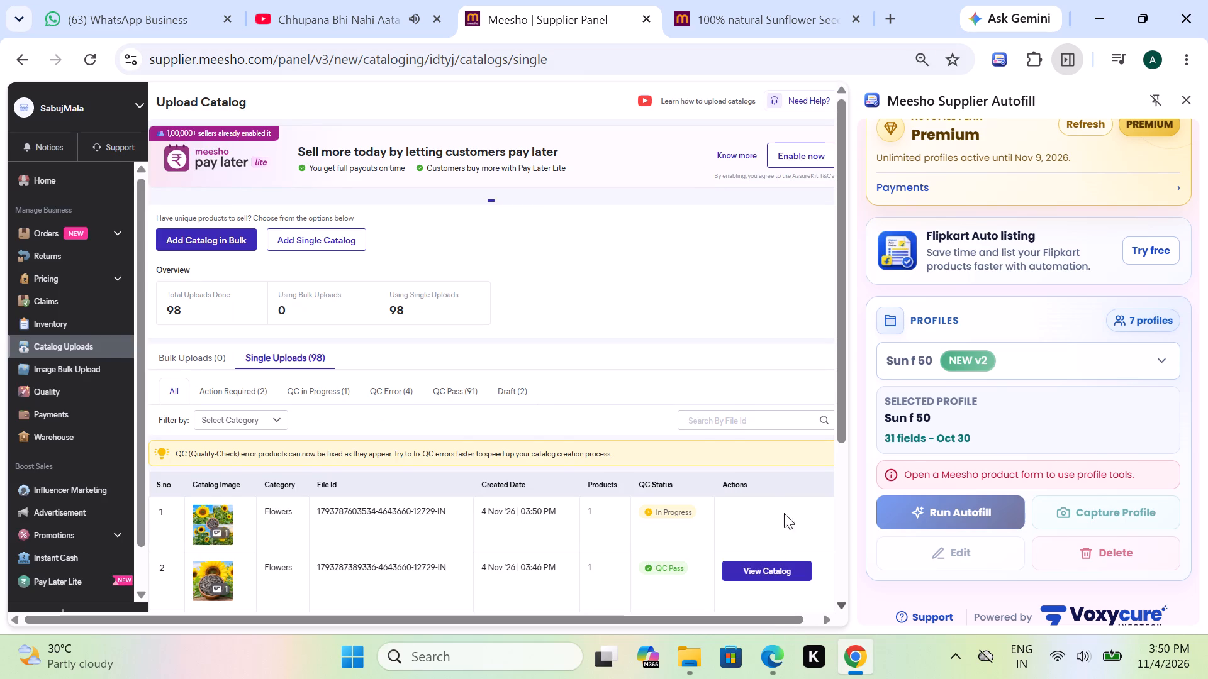
# Launch the pinned app marked K.
pyautogui.doubleClick(822, 657)
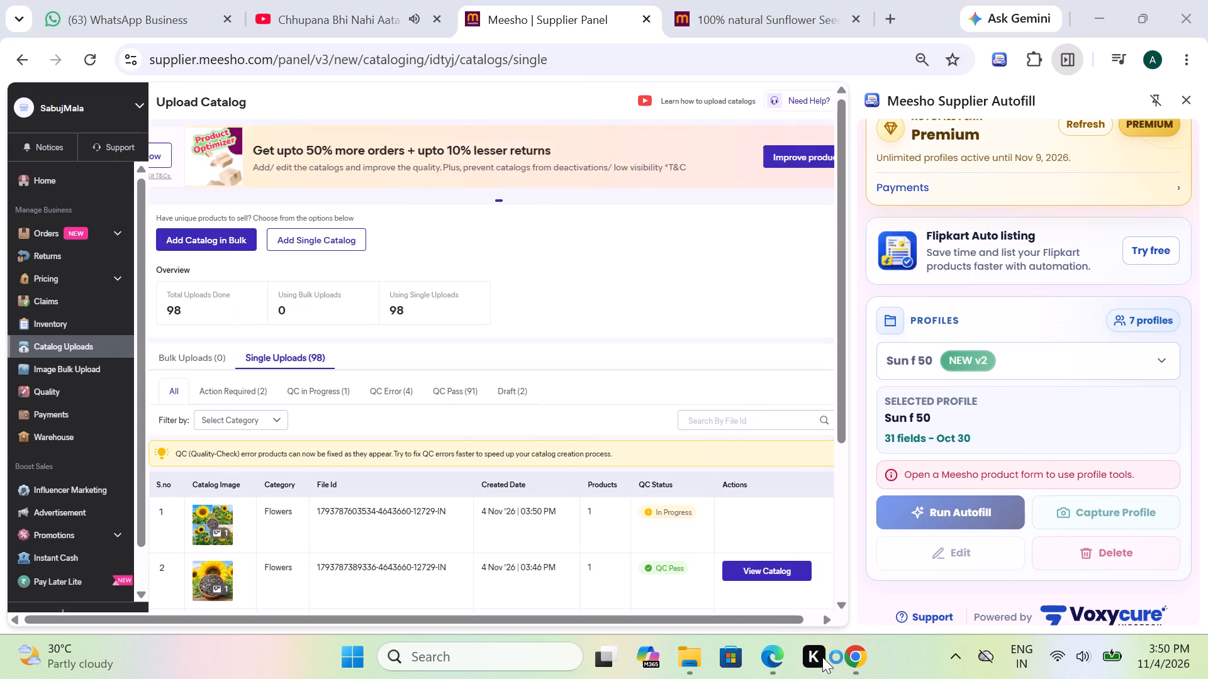
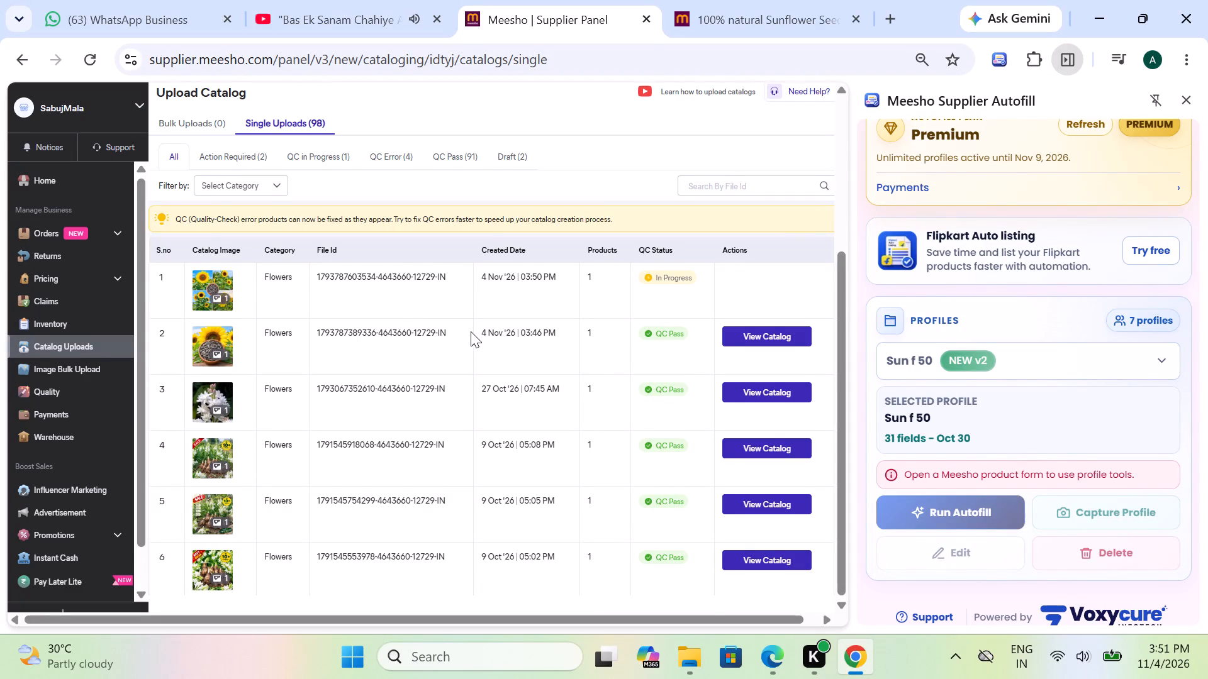
# Start a new single catalog in the Flowers category under Home & Kitchen / Gardening / Seeds.
pyautogui.scroll(3, 474, 333)
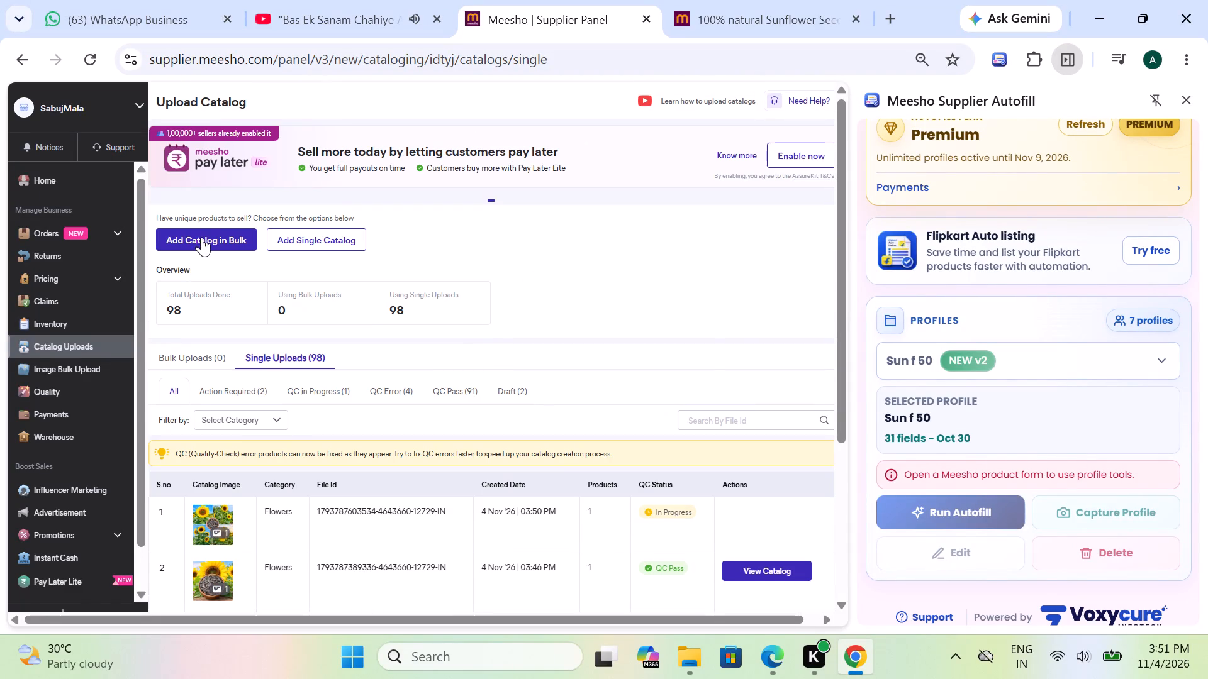
pyautogui.click(201, 237)
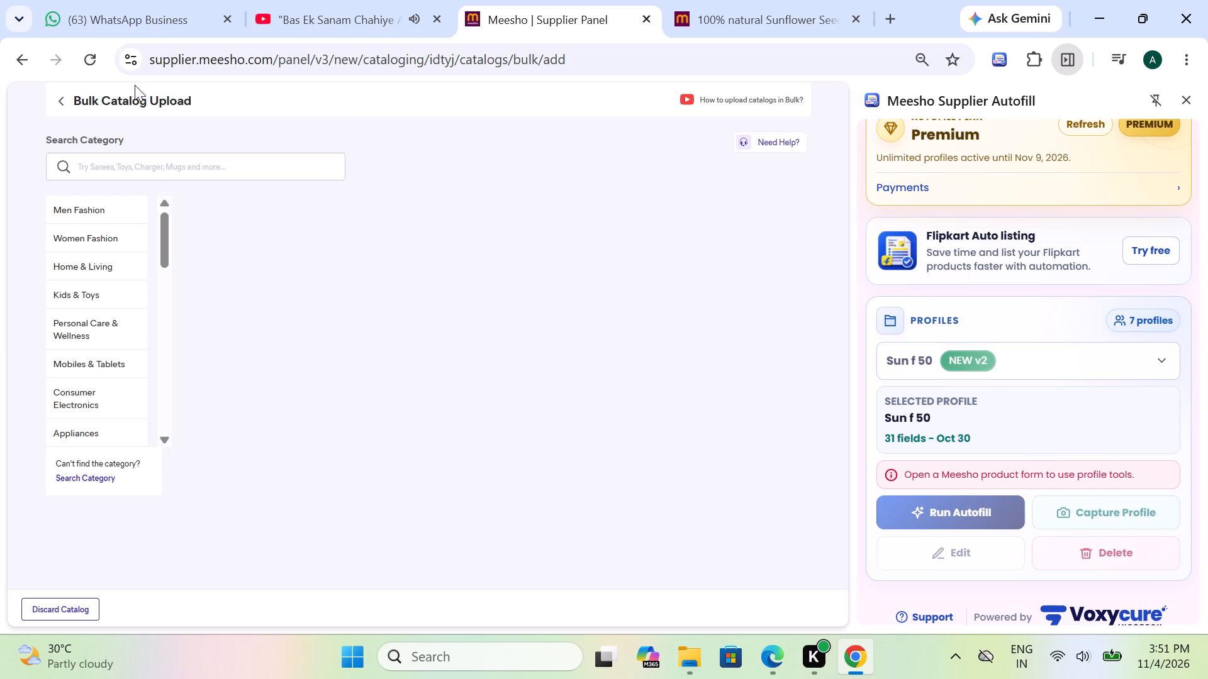
pyautogui.click(28, 65)
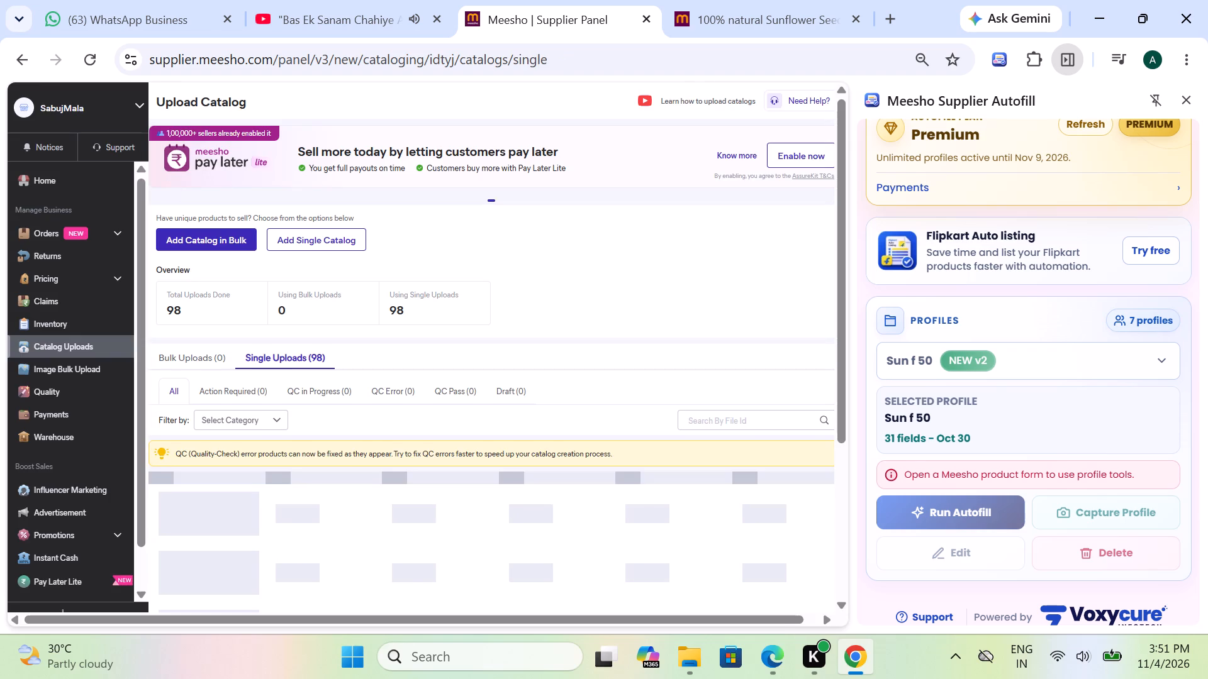
pyautogui.click(321, 234)
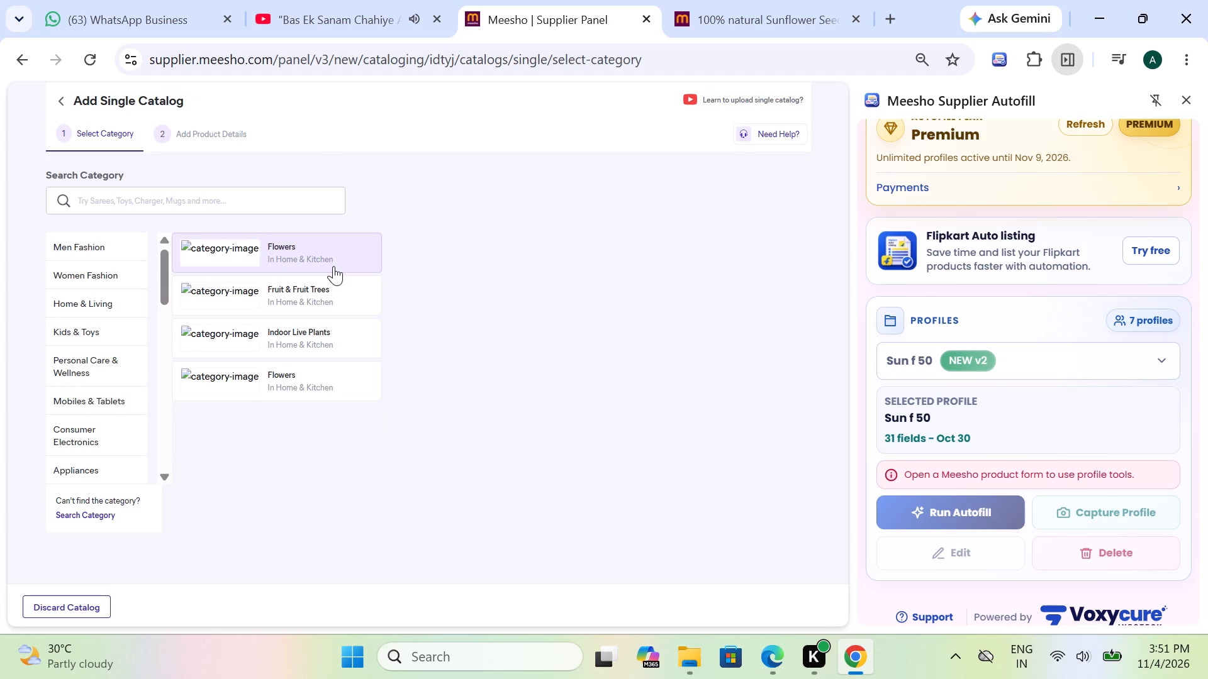
pyautogui.click(326, 257)
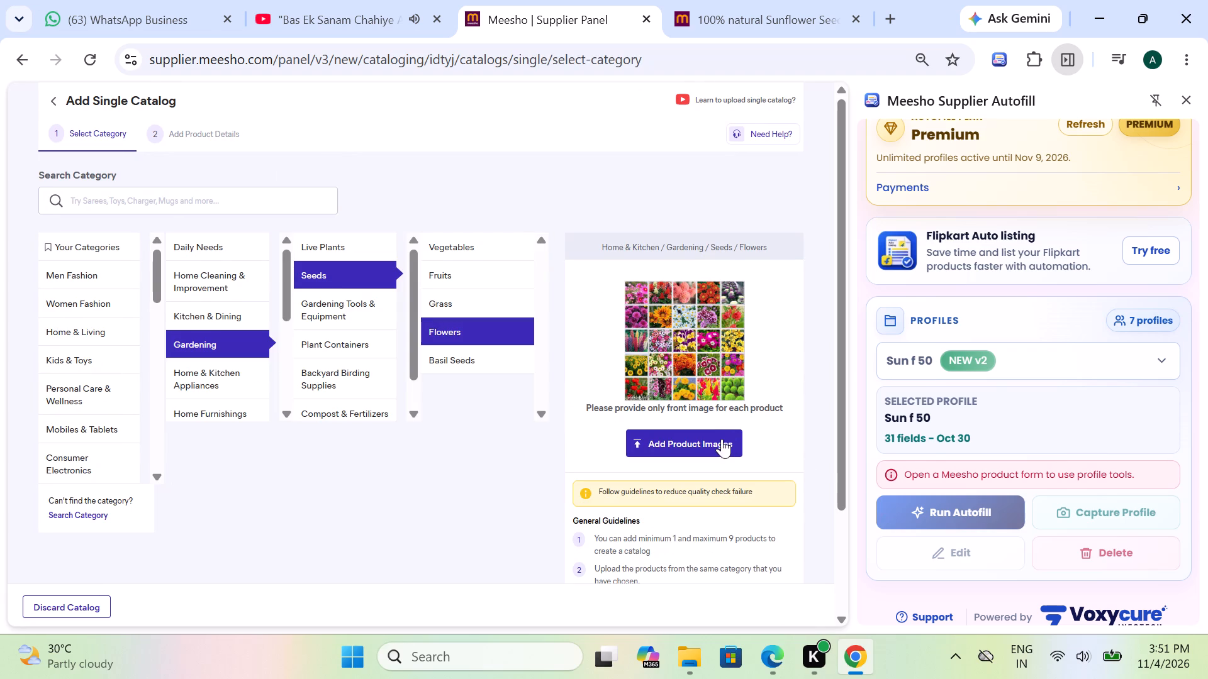
# Add the sunflower collage "WhatsApp Image 2026-10-30 at 10.40.38 AM.jpeg" from Downloads as the front image and continue to the product details.
pyautogui.click(721, 439)
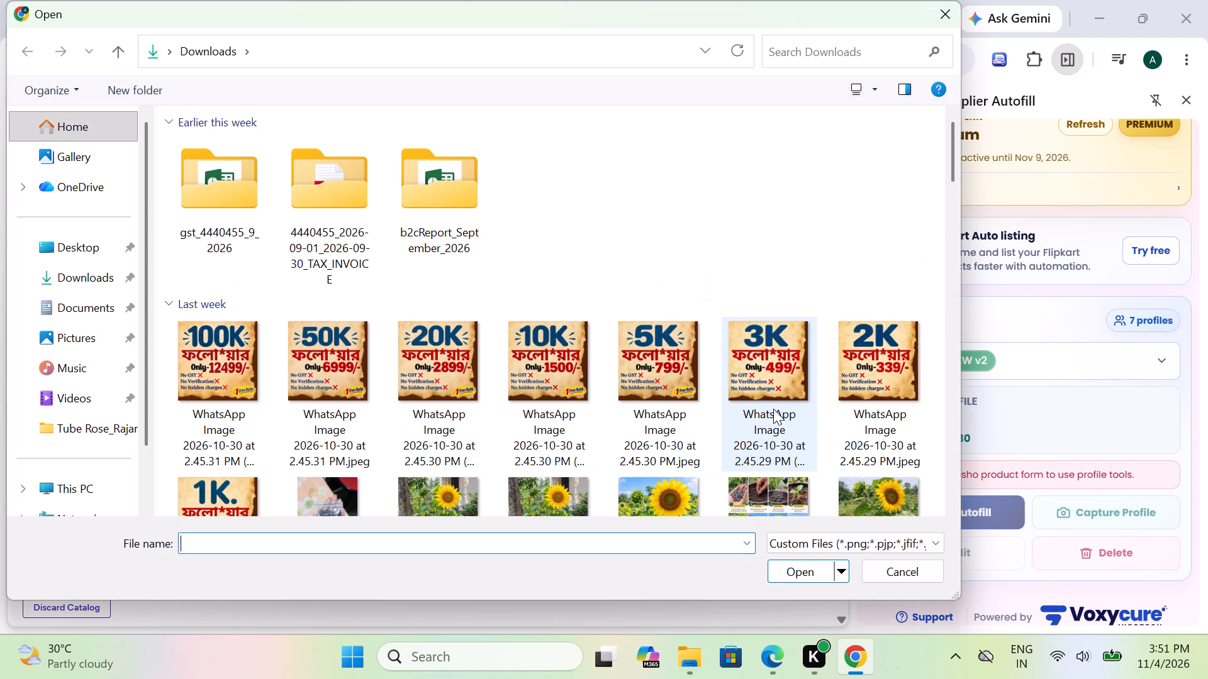
pyautogui.scroll(-1, 691, 412)
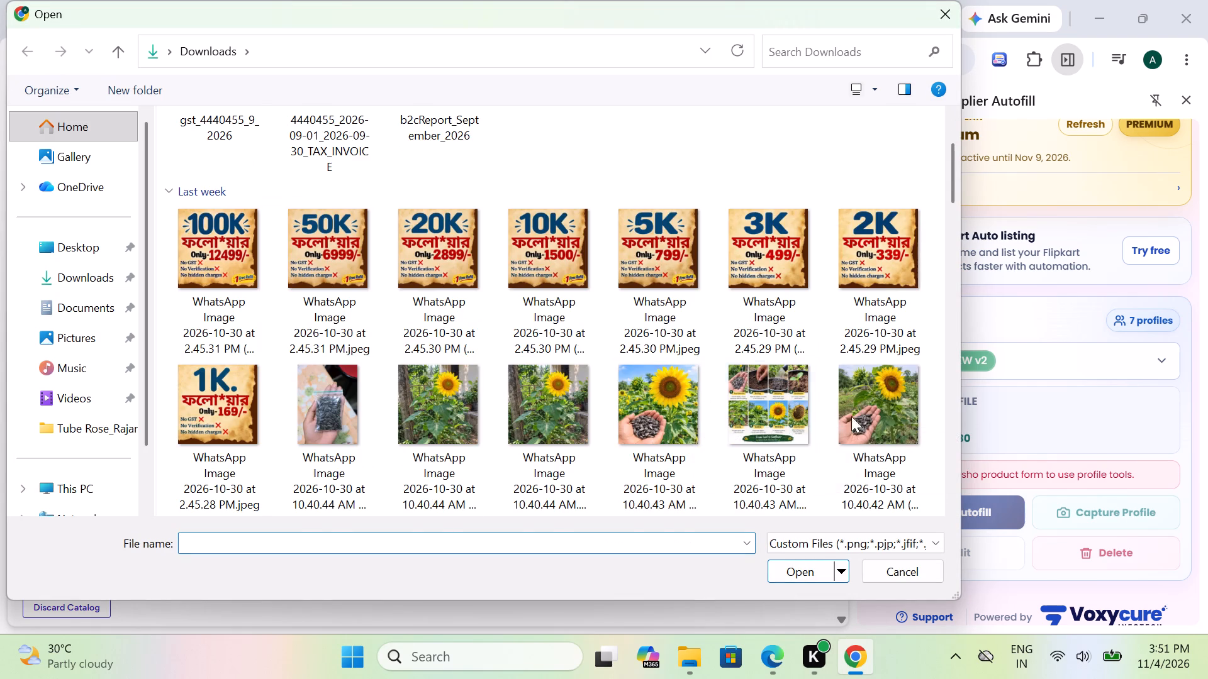
pyautogui.scroll(-2, 824, 367)
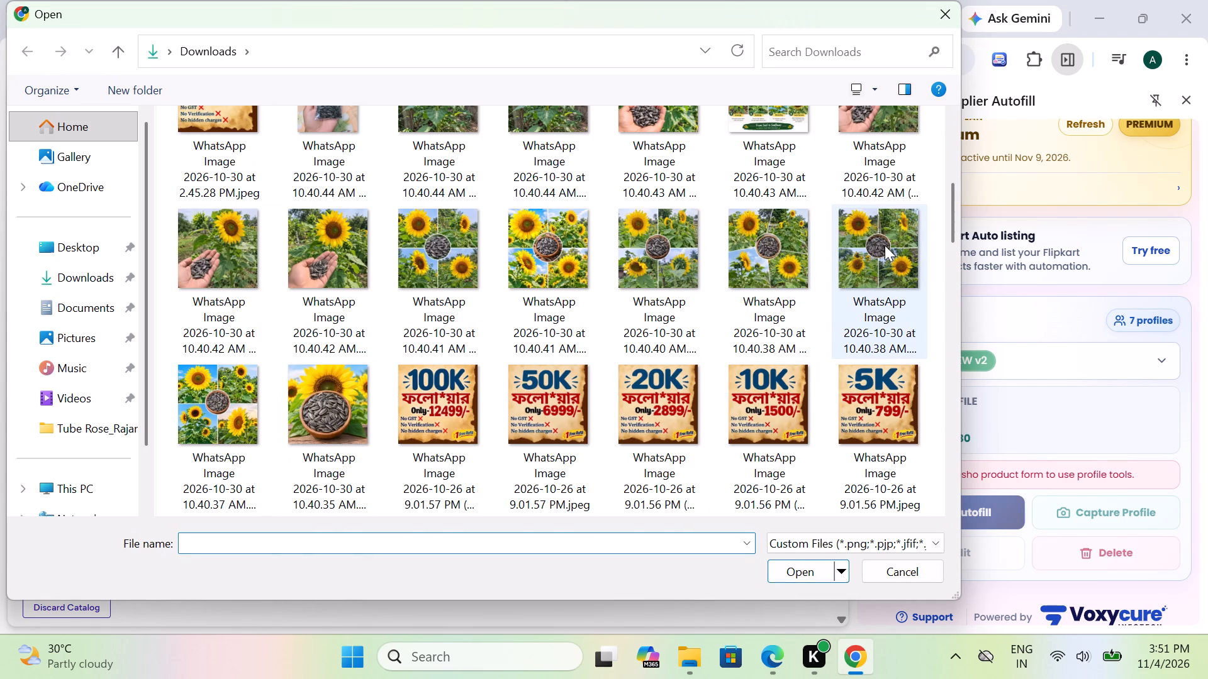
pyautogui.click(883, 245)
pyautogui.click(797, 569)
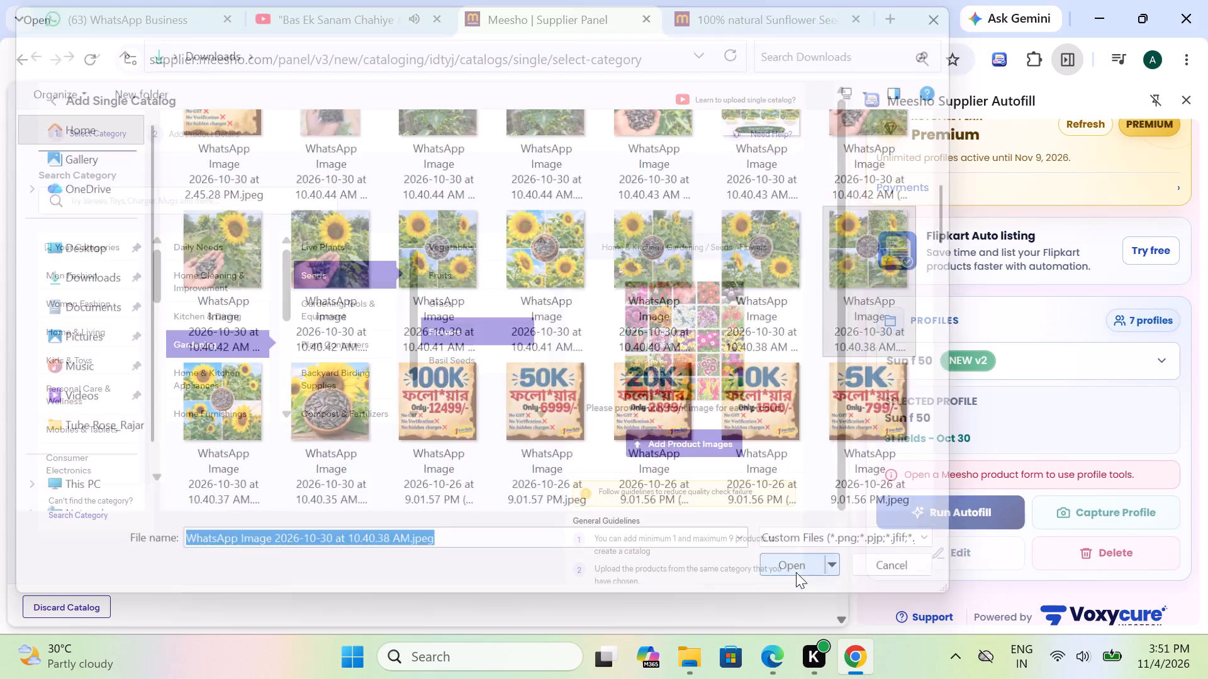
pyautogui.click(618, 512)
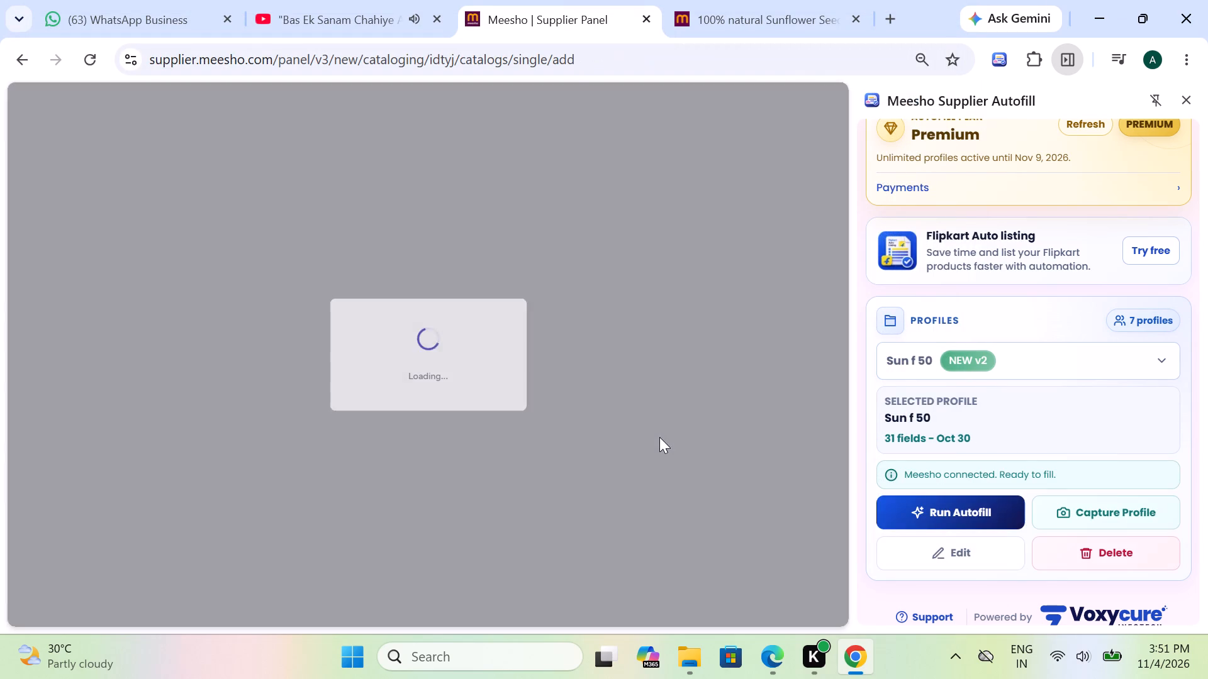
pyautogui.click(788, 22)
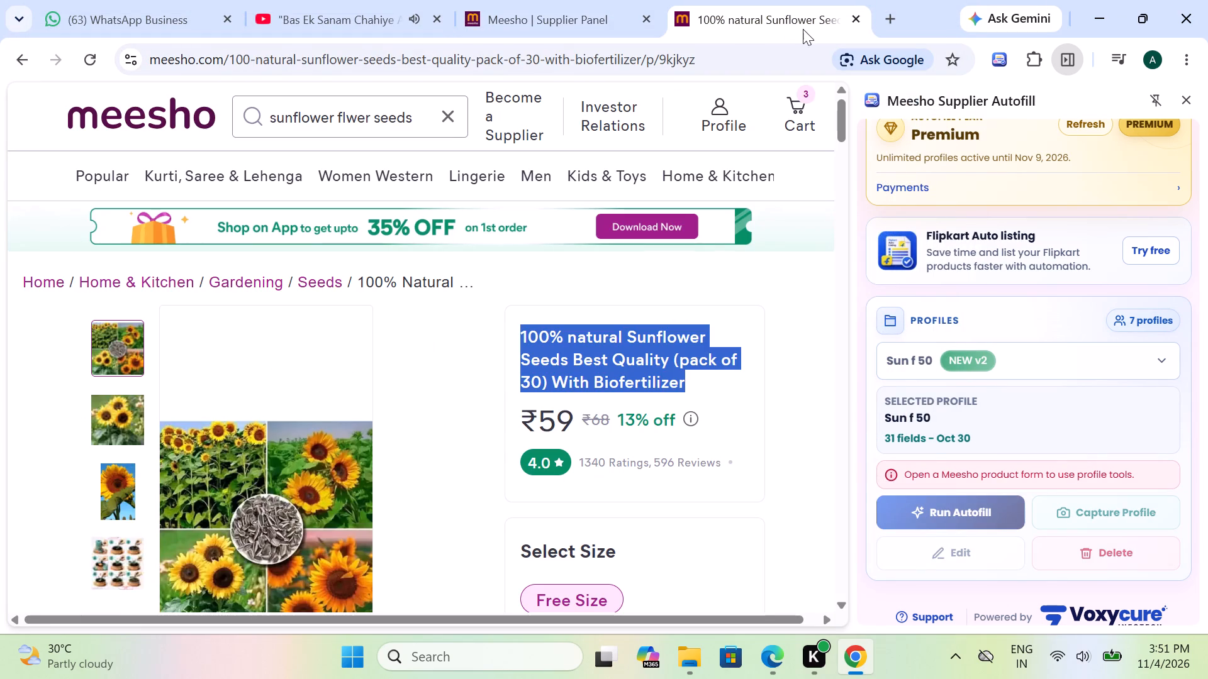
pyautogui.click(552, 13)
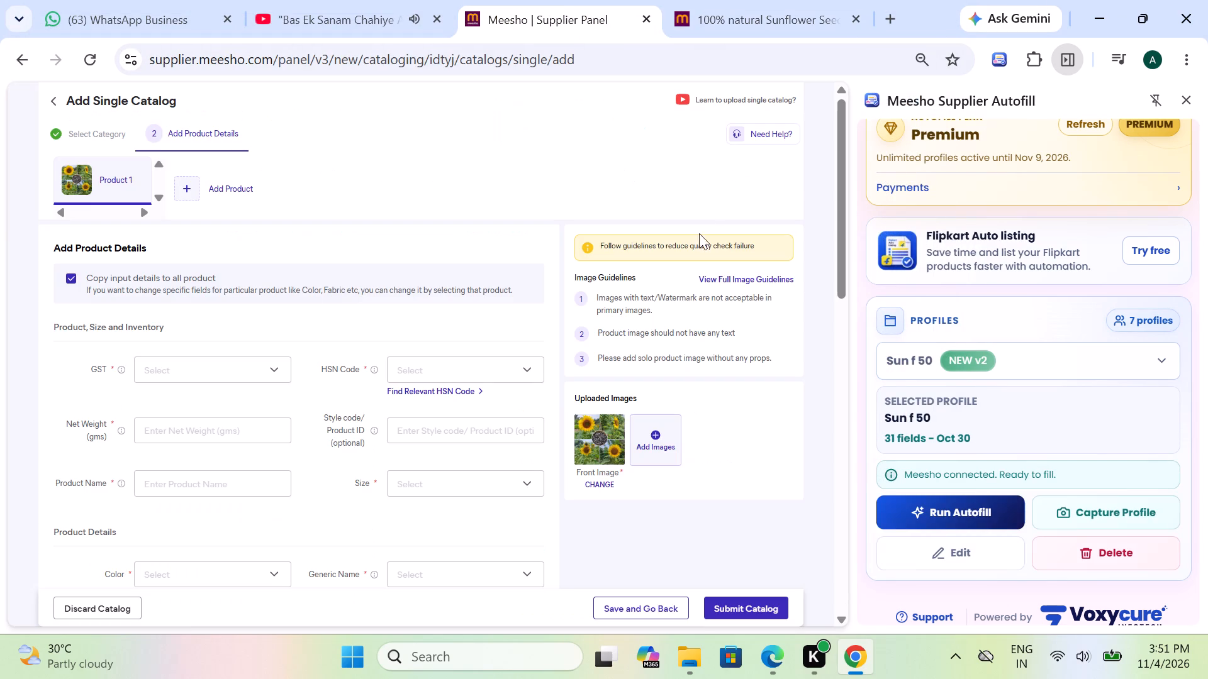
# Autofill the new catalog's product details using the saved "Sun f 50" profile.
pyautogui.click(943, 516)
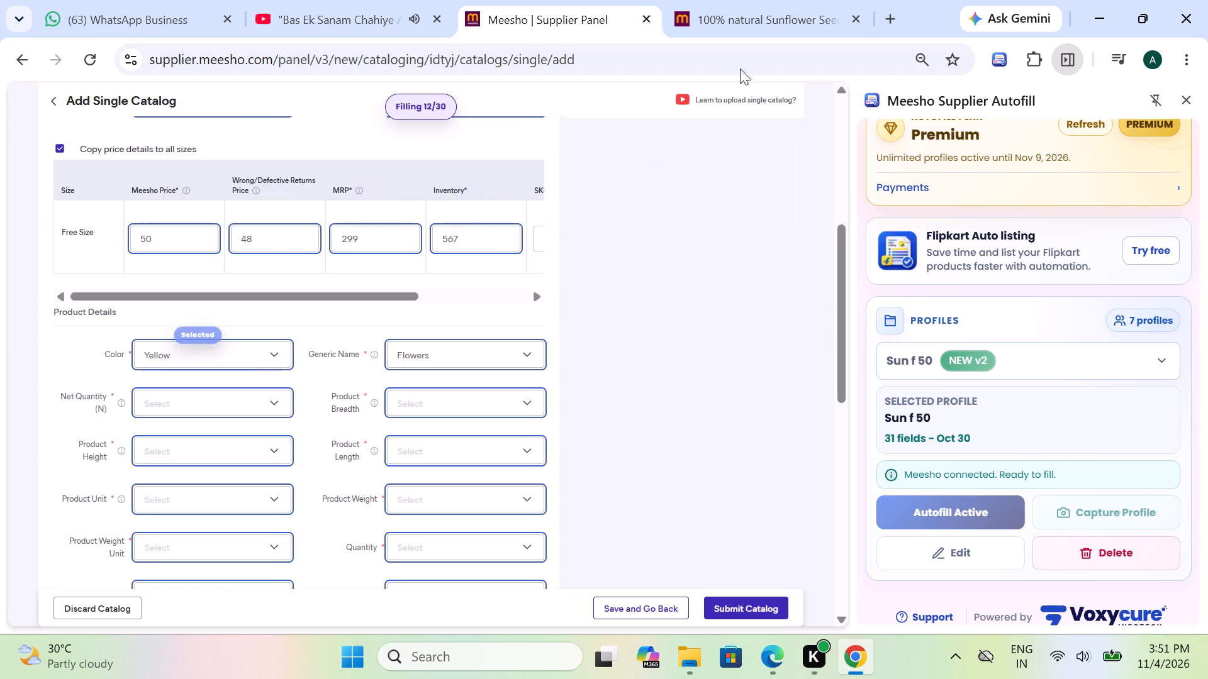
# Return to the Meesho sunflower seed search results, open the ₹72 Elite Flowers listing, and copy its full title.
pyautogui.click(732, 9)
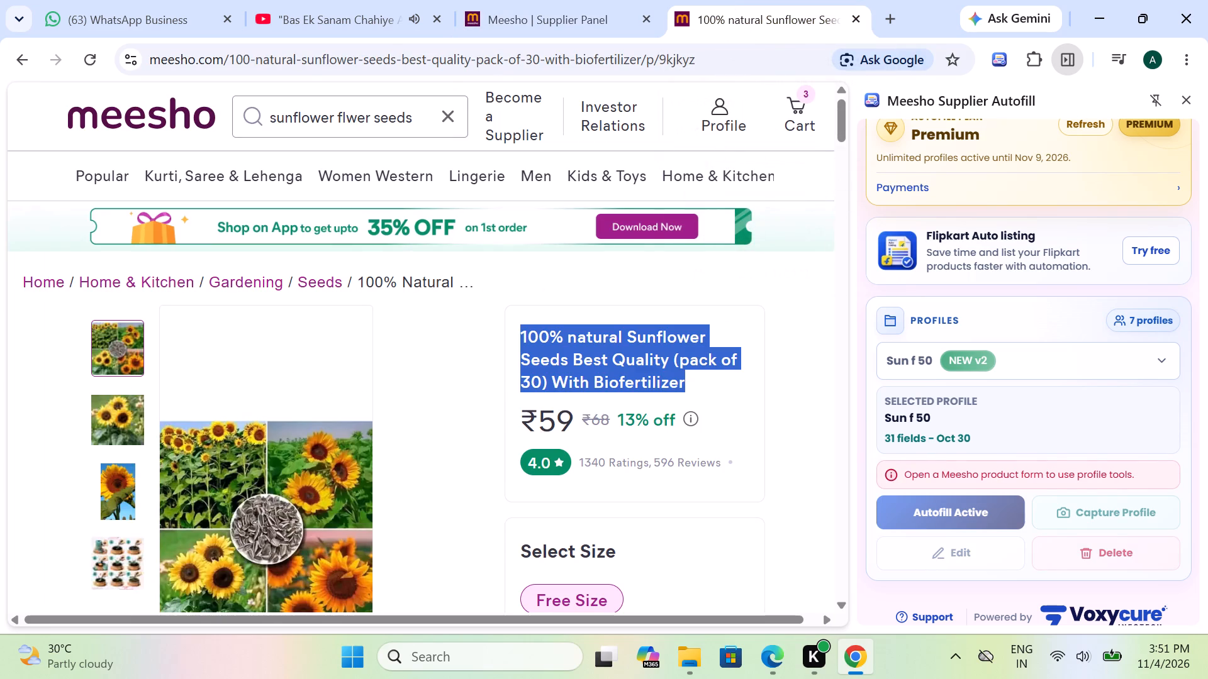
pyautogui.scroll(-2, 582, 414)
pyautogui.scroll(4, 585, 417)
pyautogui.click(16, 62)
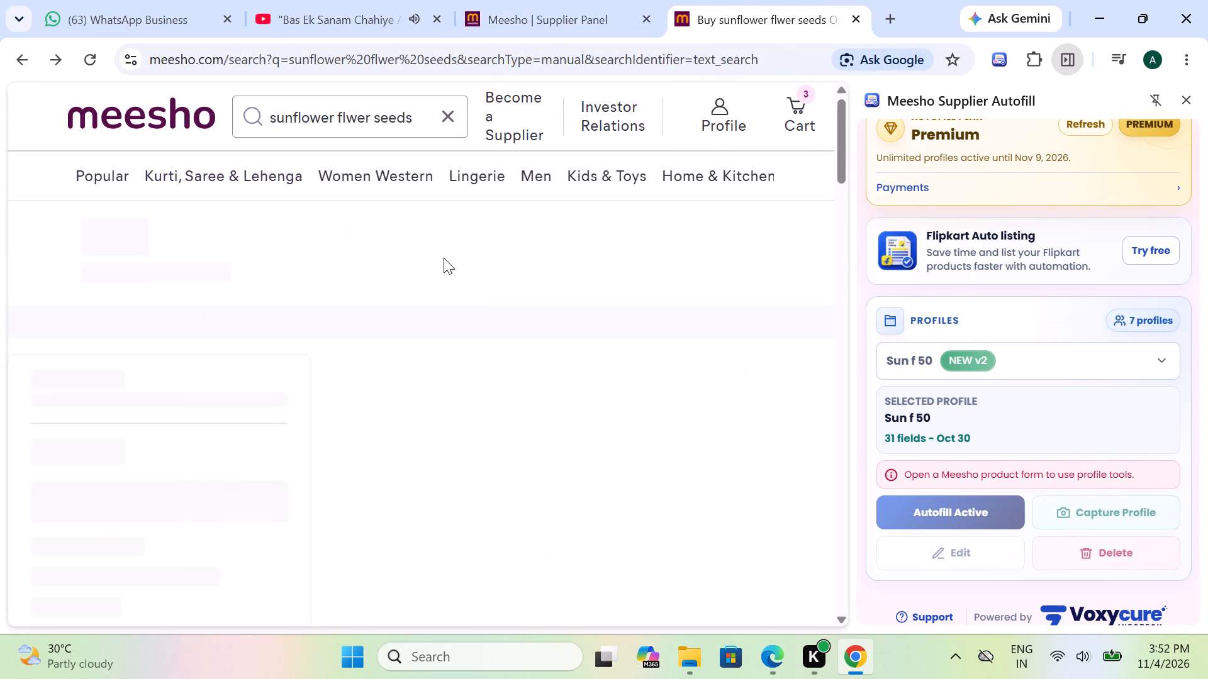
pyautogui.scroll(-7, 761, 328)
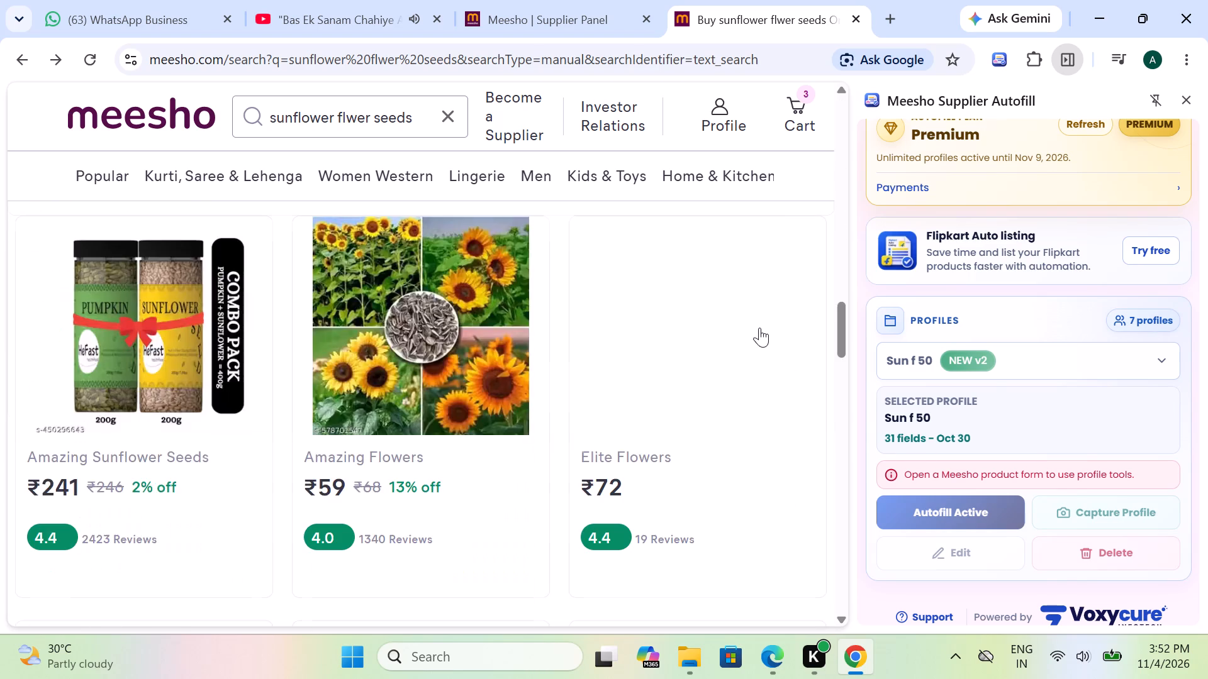
pyautogui.scroll(-1, 758, 328)
pyautogui.scroll(2, 758, 326)
pyautogui.scroll(-1, 756, 326)
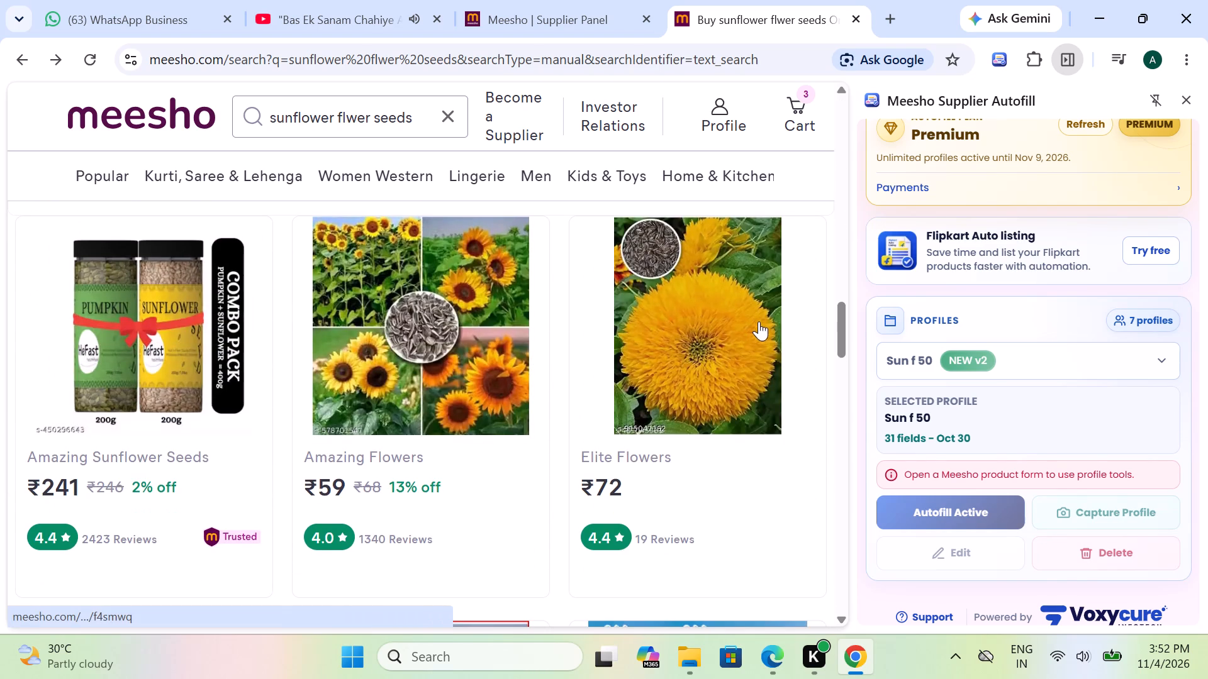
pyautogui.click(708, 351)
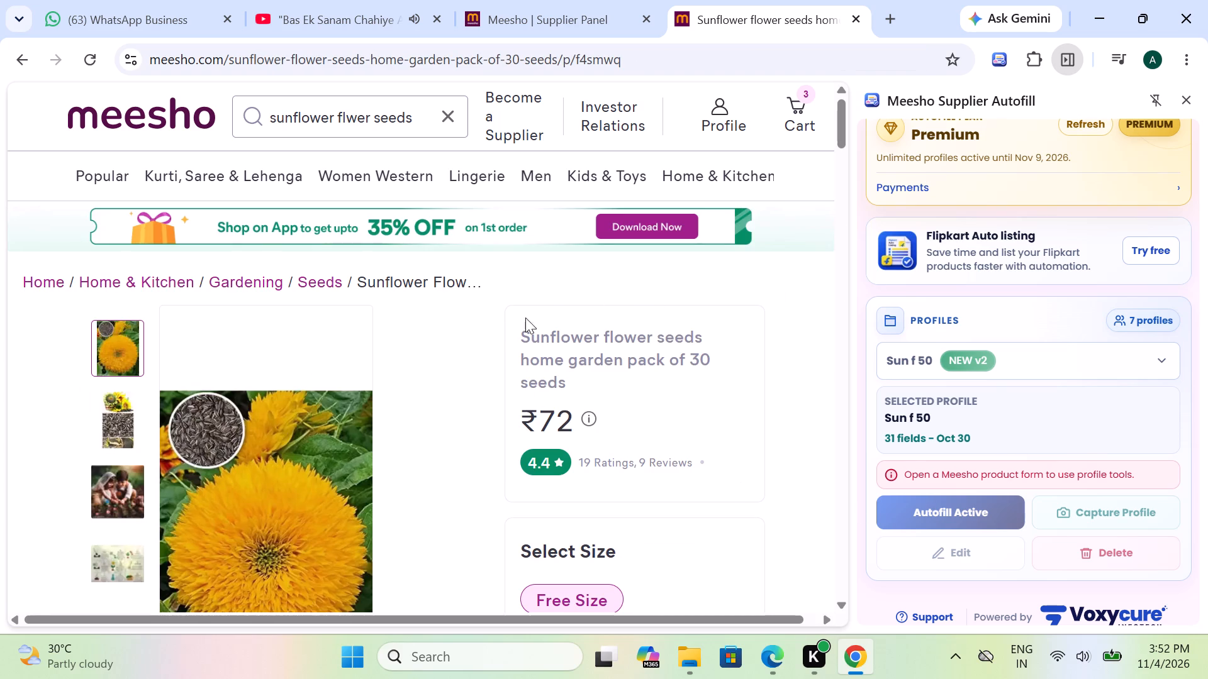
pyautogui.moveTo(520, 331); pyautogui.dragTo(583, 378)
pyautogui.hotkey('ctrl', 'c')
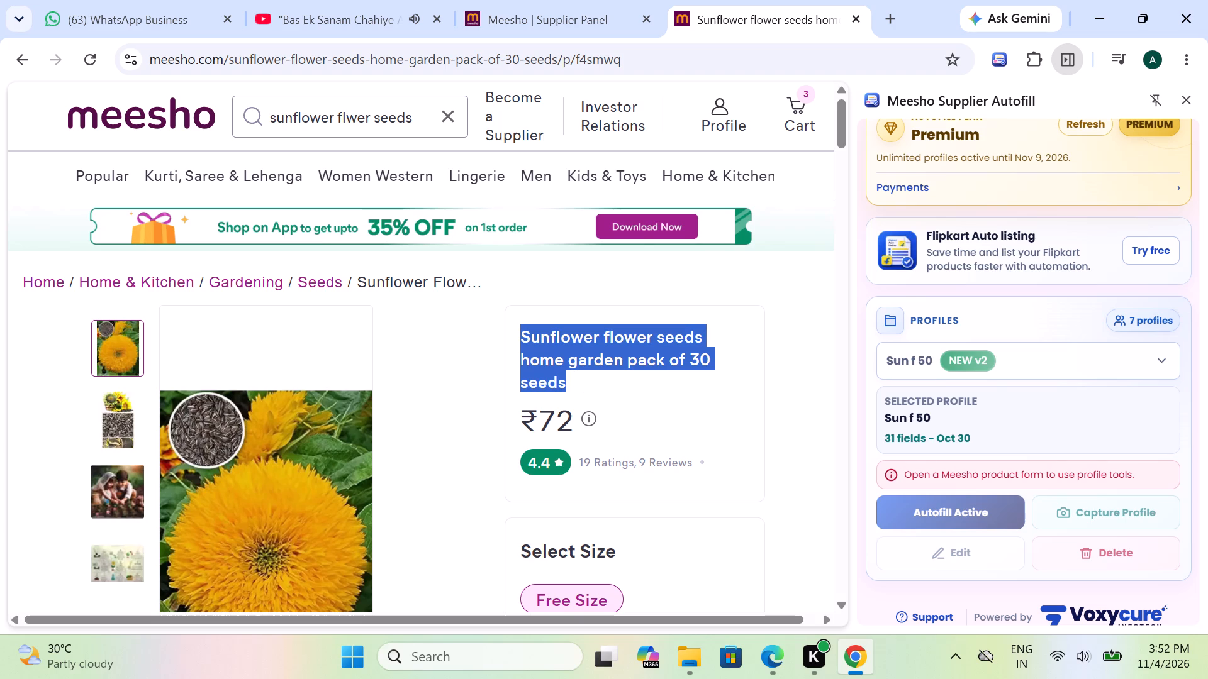
# Replace the catalog's product name with the copied title "Sunflower flower seeds home garden pack of 30 seeds".
pyautogui.click(560, 4)
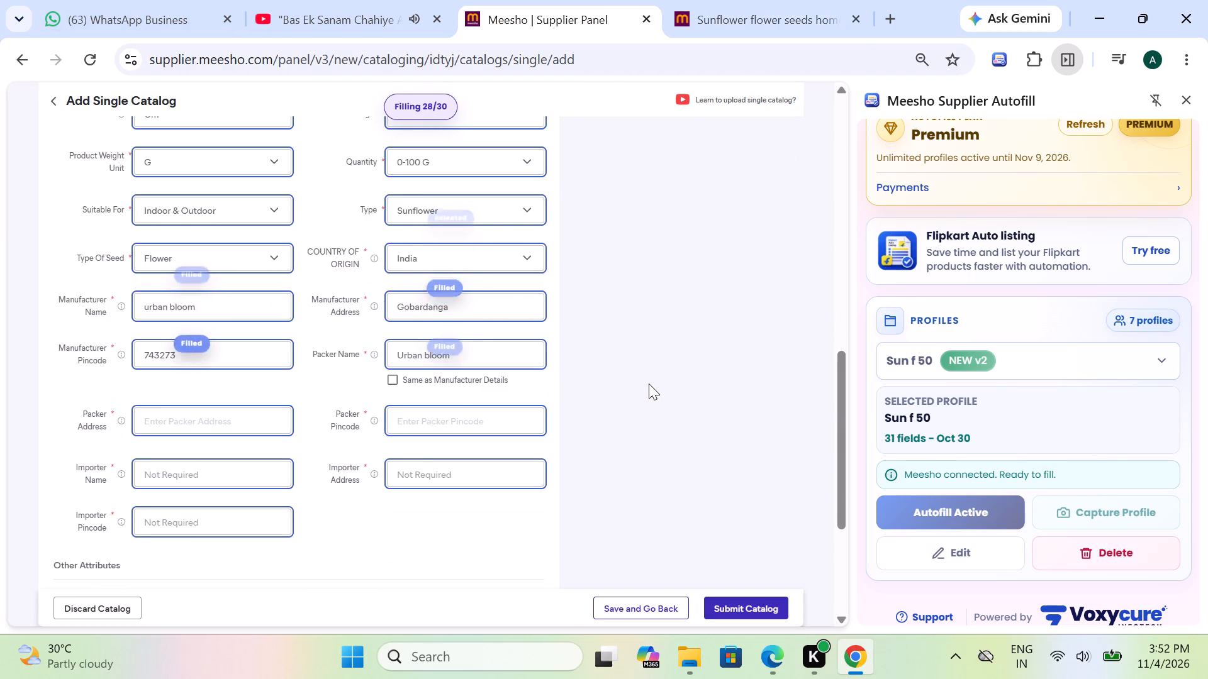
pyautogui.scroll(2, 649, 384)
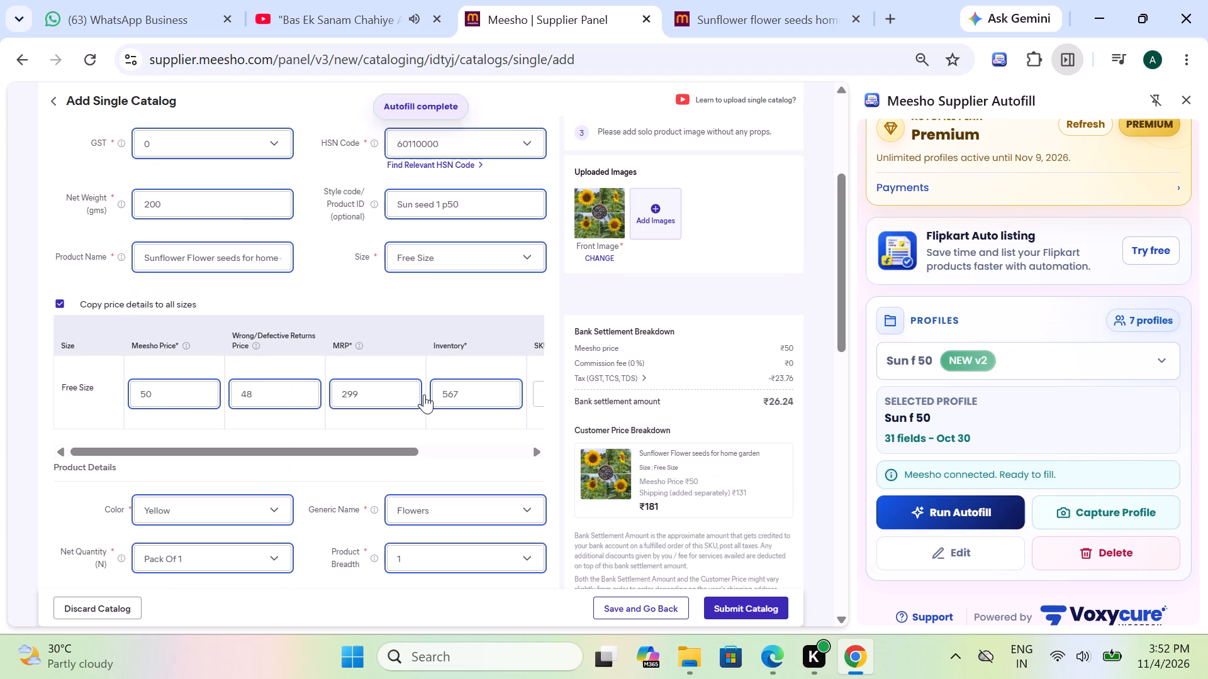
pyautogui.tripleClick(191, 259)
pyautogui.click(191, 260)
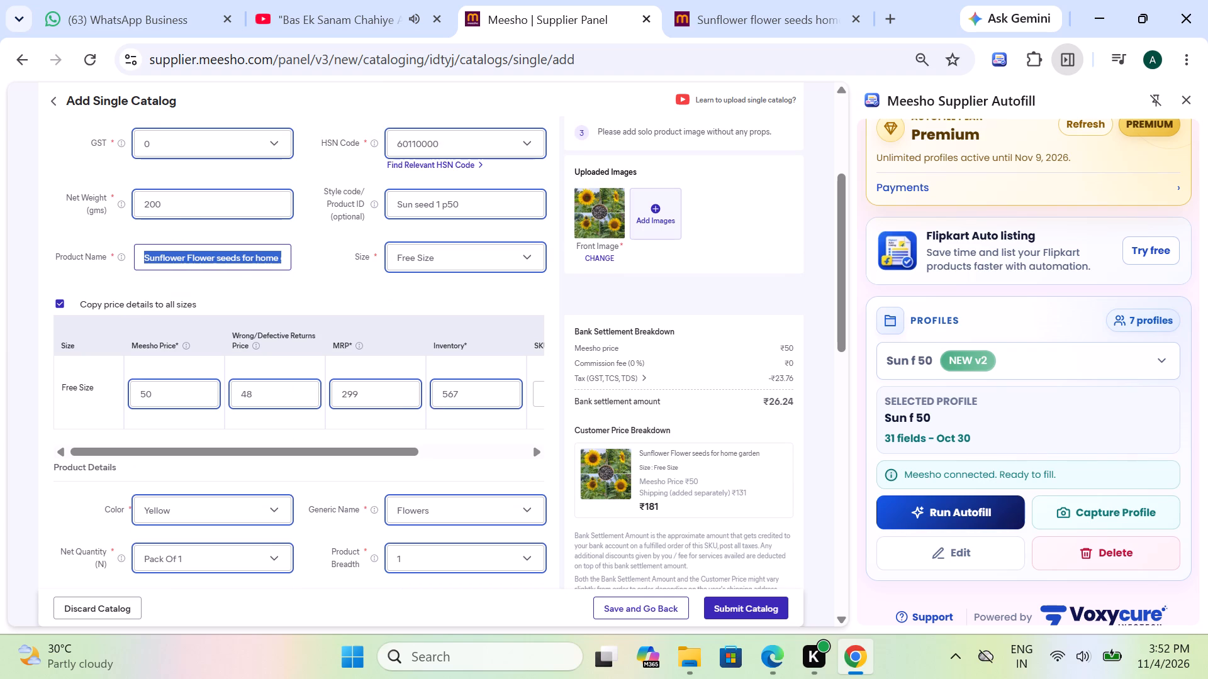
pyautogui.press('v')
pyautogui.press('BackSpace')
pyautogui.press('BackSpace')
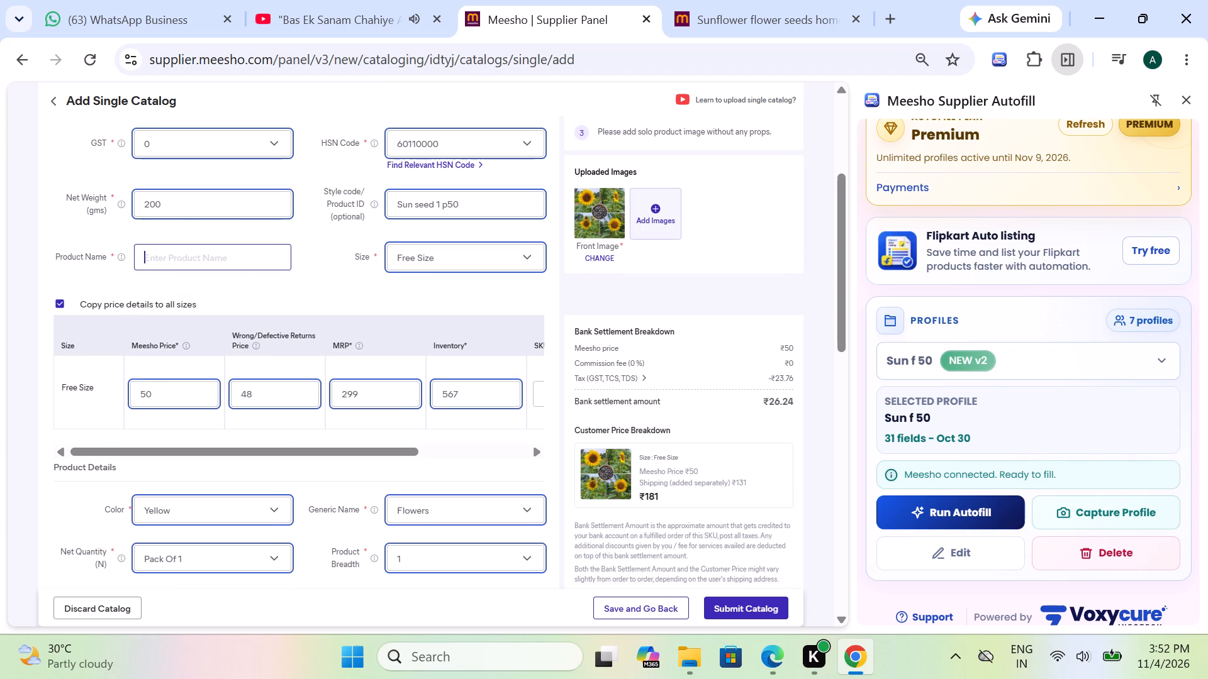
pyautogui.hotkey('ctrl', 'v')
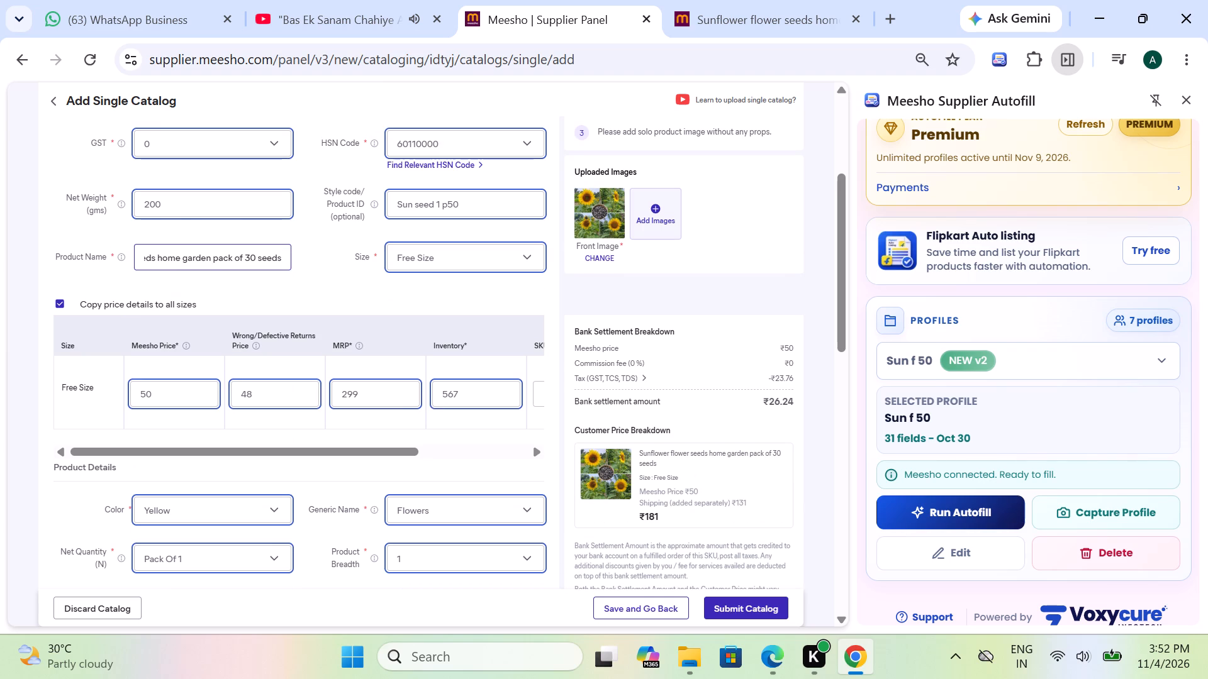
# Change the pack size in the product name to 50+, so that it ends with "pack of 50+ seeds".
pyautogui.press('Left')
pyautogui.press('Left')
pyautogui.press('Left')
pyautogui.press('Left')
pyautogui.press('Left')
pyautogui.press('Left')
pyautogui.press('Left')
pyautogui.press('BackSpace')
pyautogui.press('5')
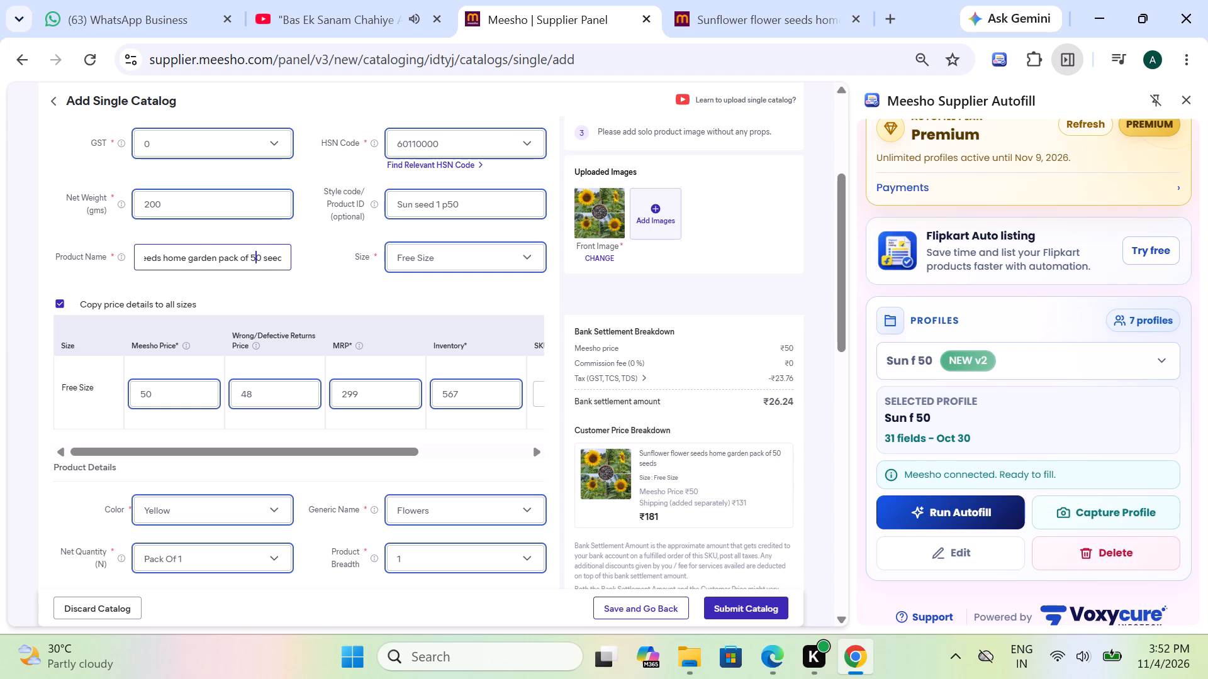
pyautogui.press('Right')
pyautogui.hotkey('shift', '+')
# Change the number in the style code/product ID to 3, so that it reads "Sun seed 3 p50".
pyautogui.click(442, 202)
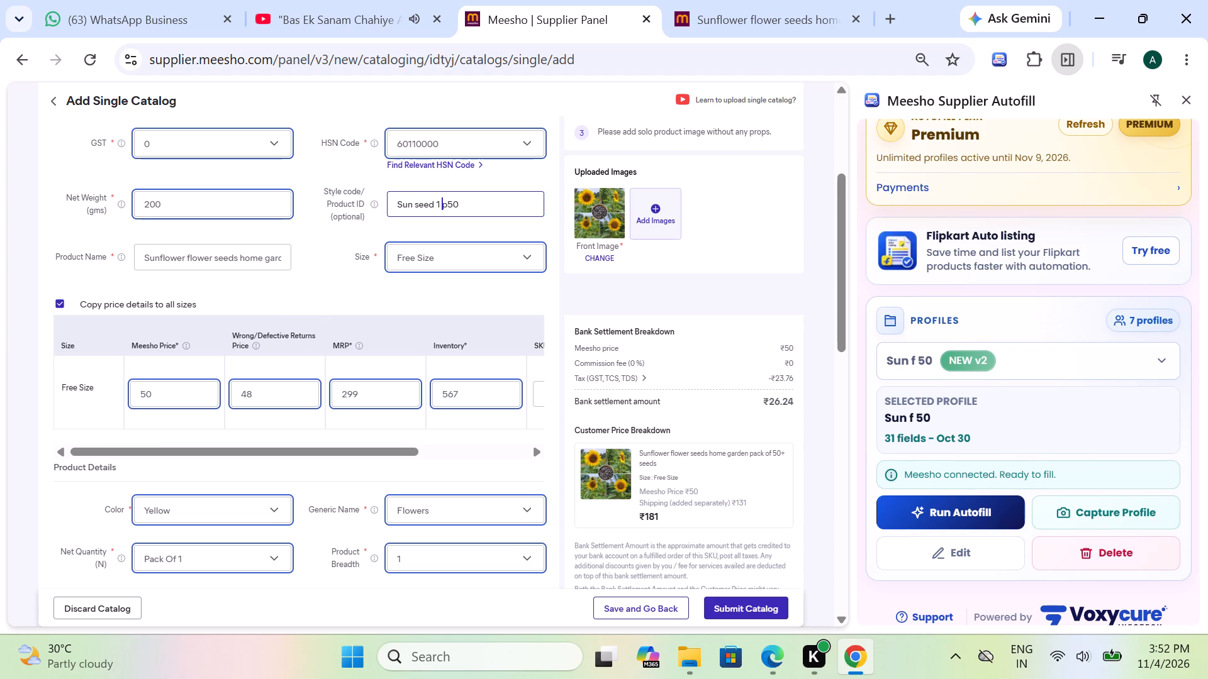
pyautogui.press('BackSpace')
pyautogui.press('BackSpace')
# Enter 3 as the number in the style code/product ID, so that it reads "Sun seed 3 p50".
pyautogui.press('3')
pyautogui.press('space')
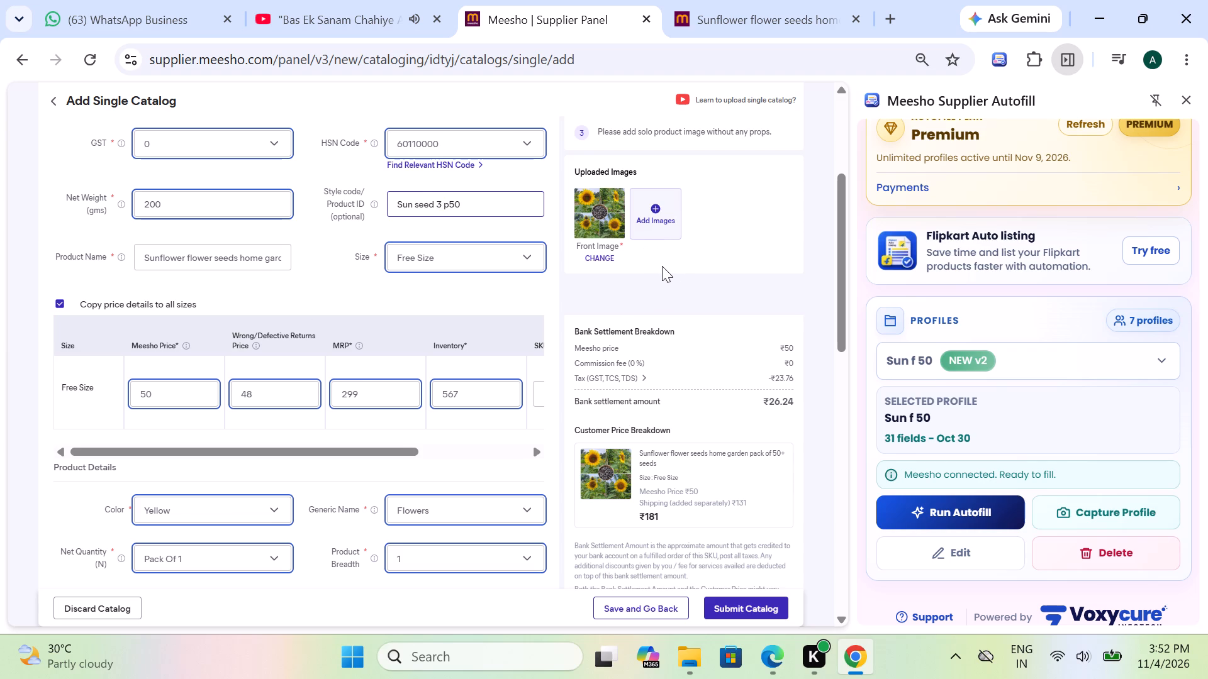
# Add three more product images from Downloads: the hand-held seed packet, the sunflower plant, and the multi-photo sunflower collage.
pyautogui.scroll(-3, 663, 268)
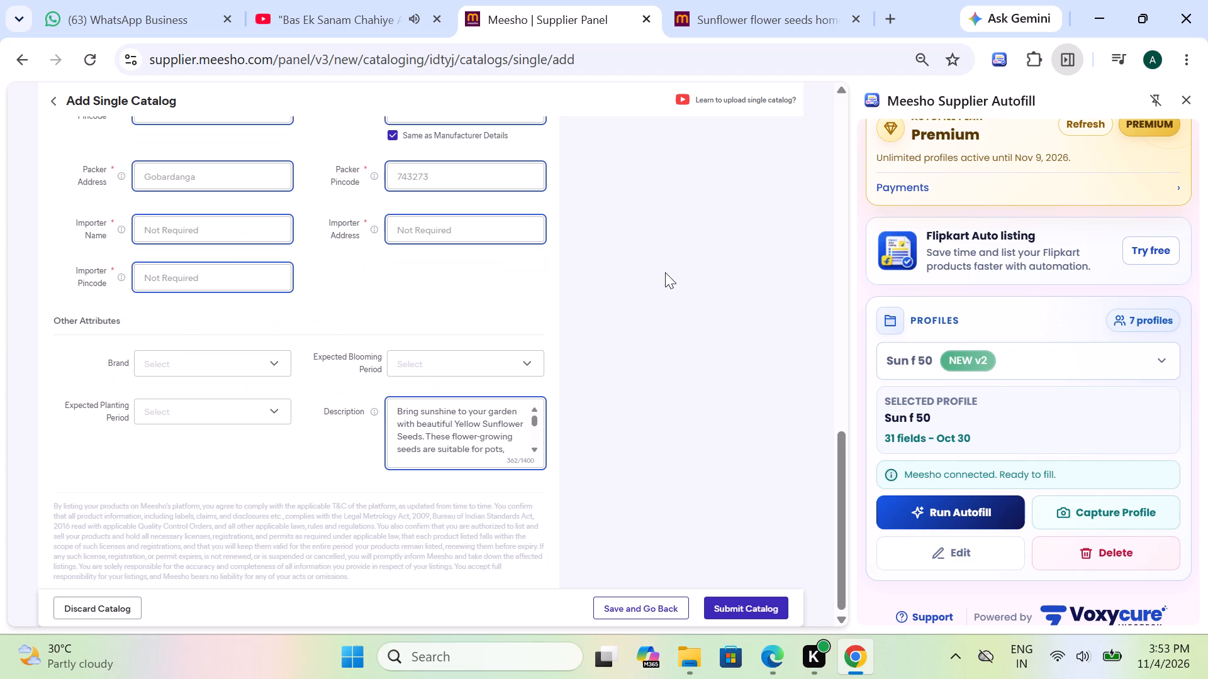
pyautogui.scroll(2, 684, 272)
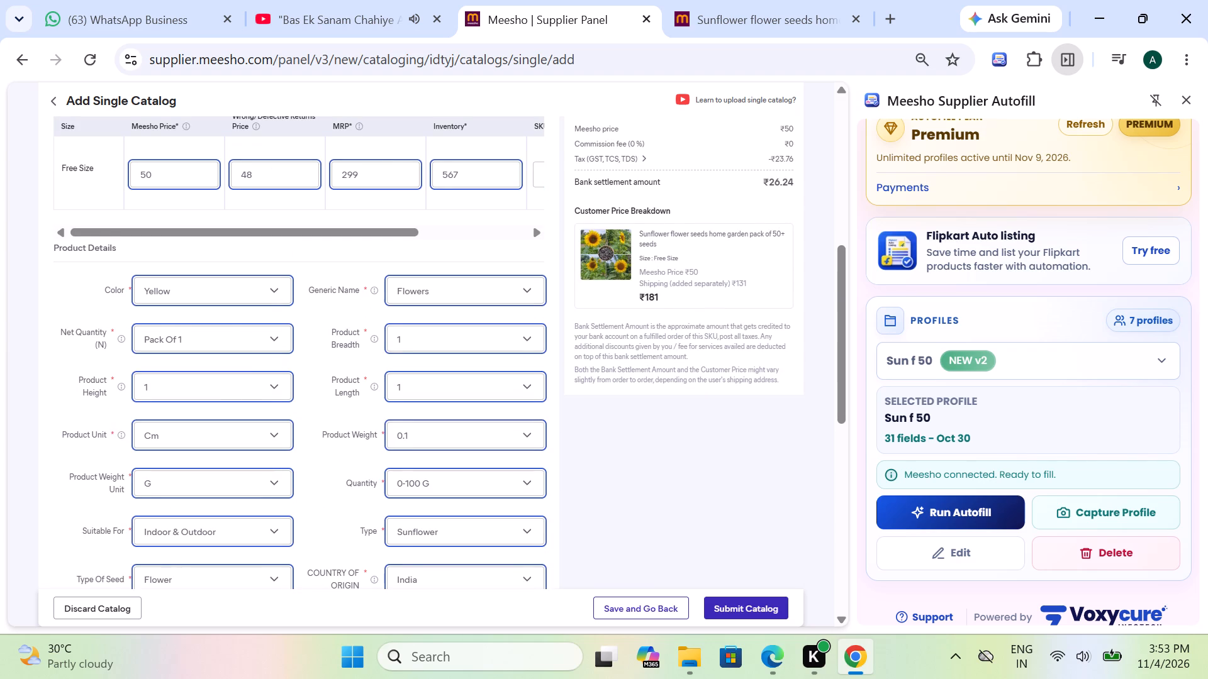
pyautogui.scroll(1, 647, 209)
pyautogui.click(659, 268)
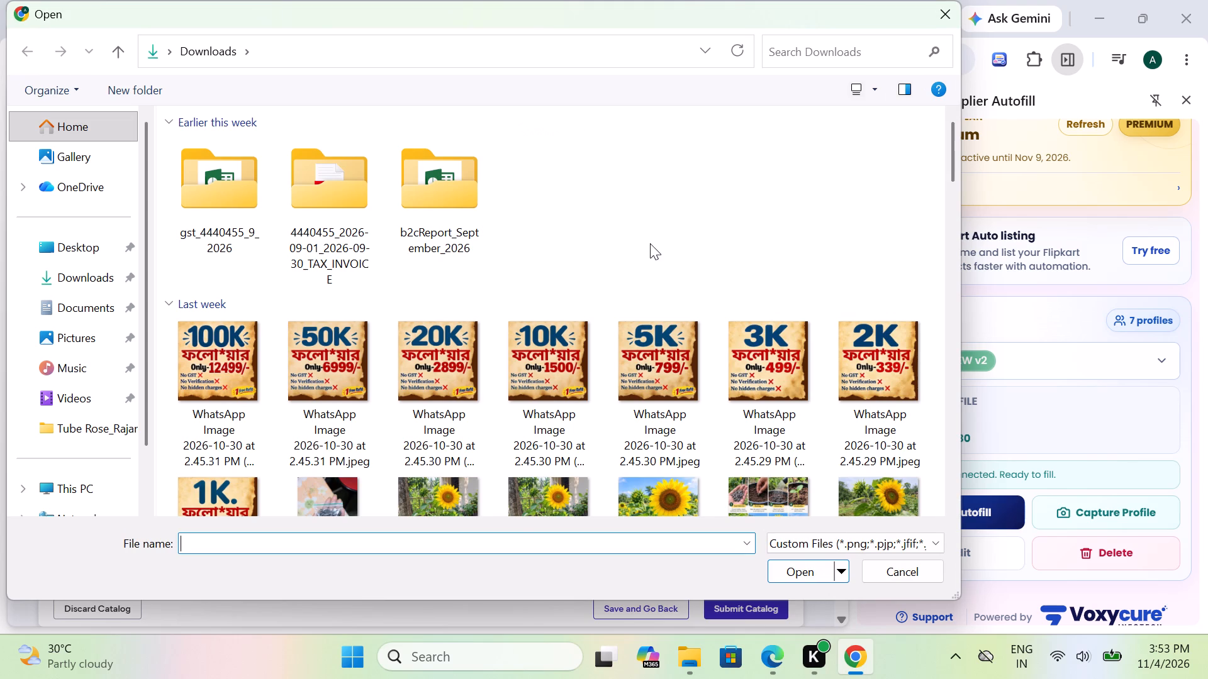
pyautogui.scroll(-1, 650, 232)
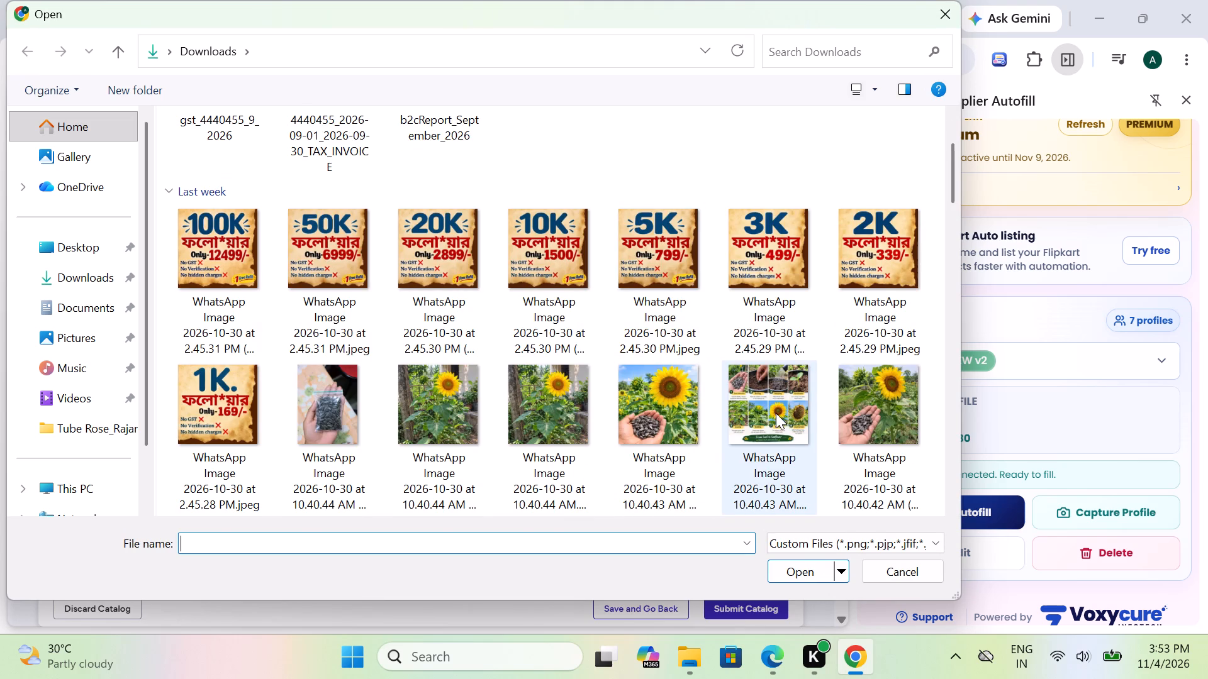
pyautogui.keyDown('ctrl'); pyautogui.click(781, 401); pyautogui.keyUp('ctrl')
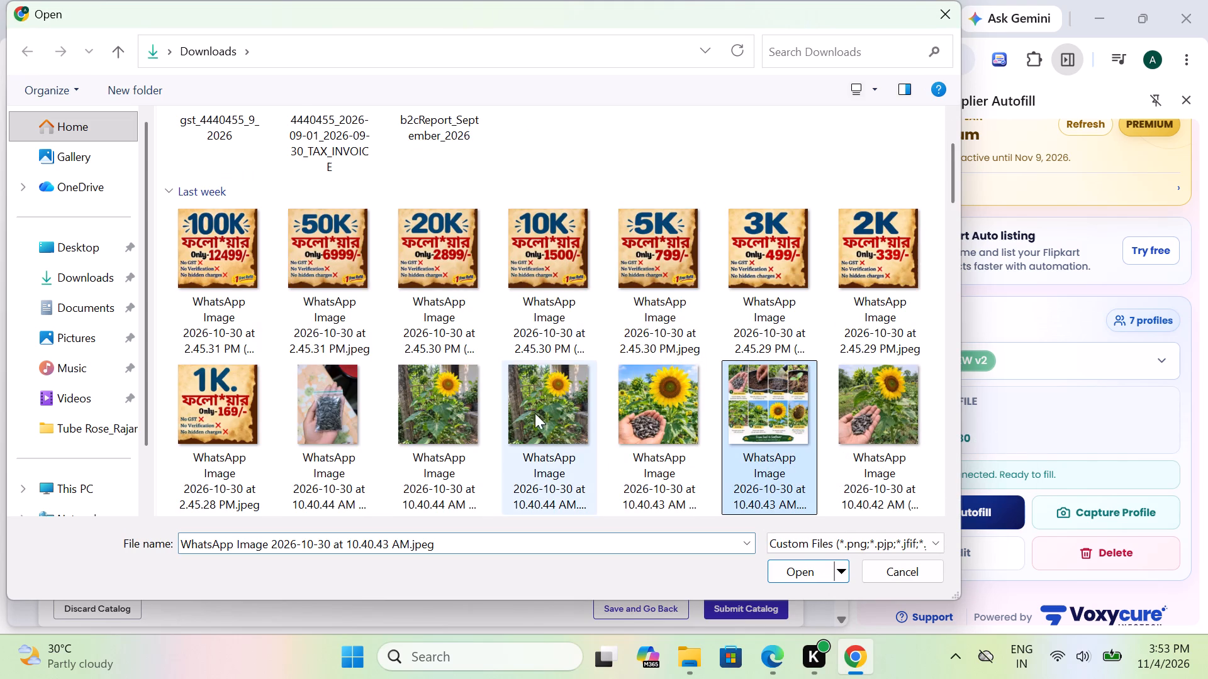
pyautogui.keyDown('ctrl'); pyautogui.click(426, 406); pyautogui.keyUp('ctrl')
pyautogui.keyDown('ctrl'); pyautogui.click(334, 397); pyautogui.keyUp('ctrl')
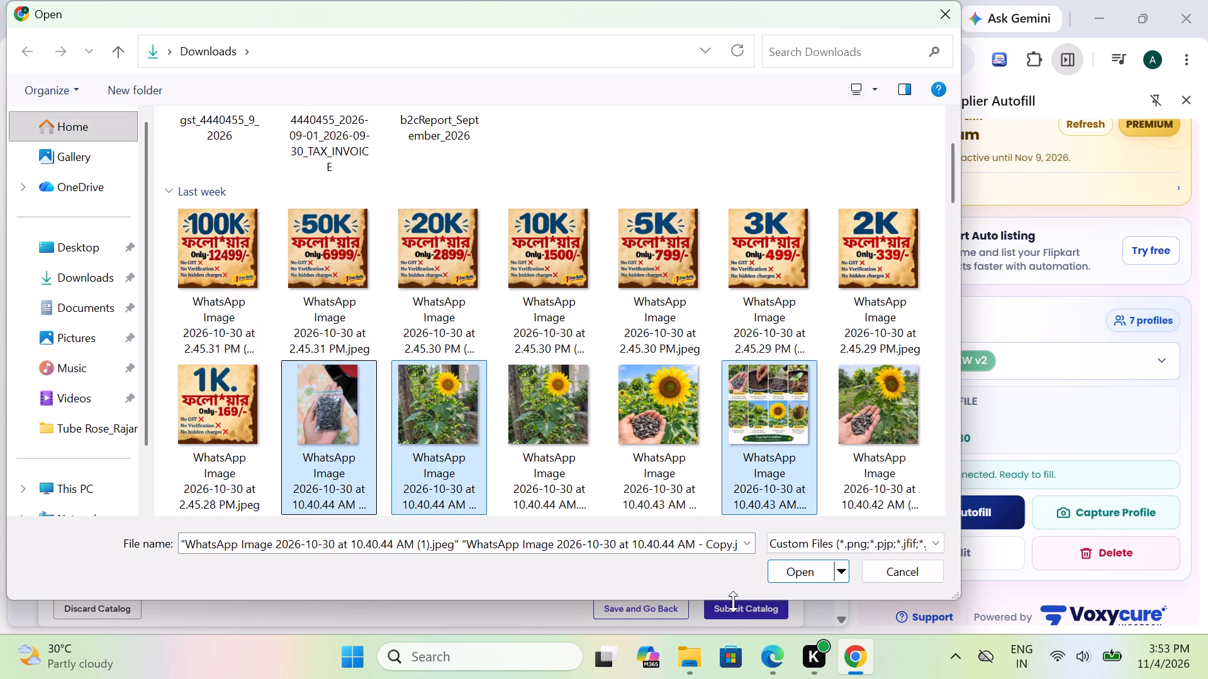
pyautogui.click(800, 573)
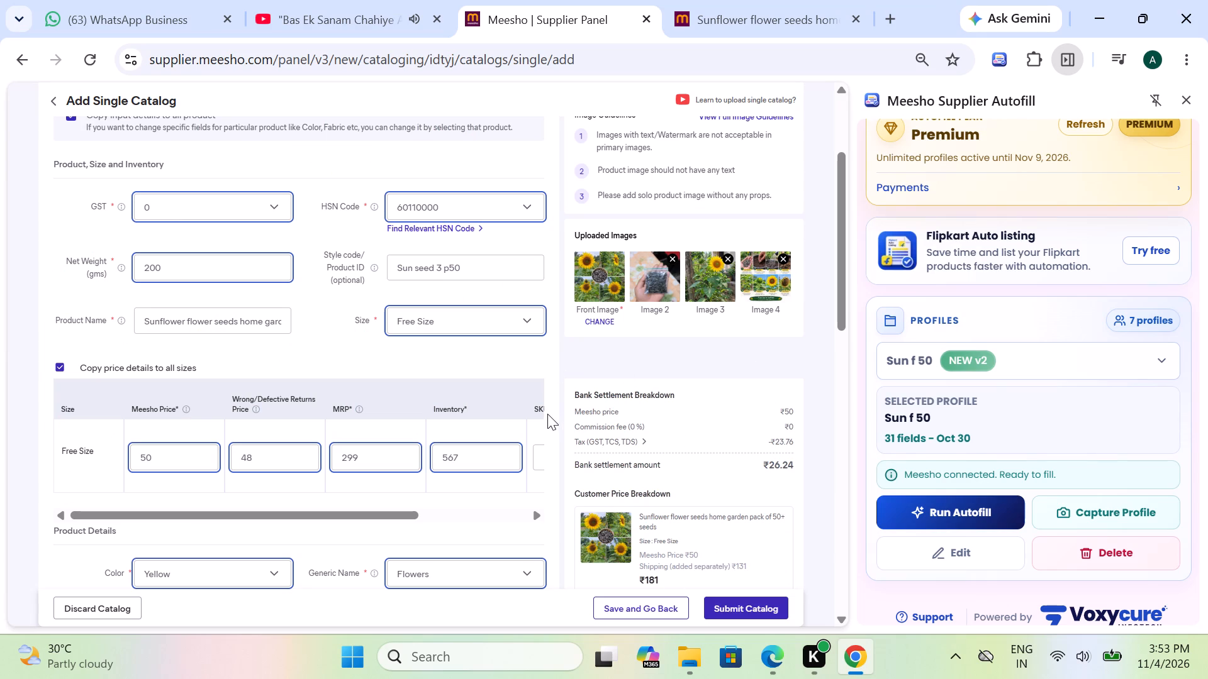
# Clear the Meesho price in the Free Size row.
pyautogui.moveTo(165, 464); pyautogui.dragTo(126, 460)
pyautogui.press('BackSpace')
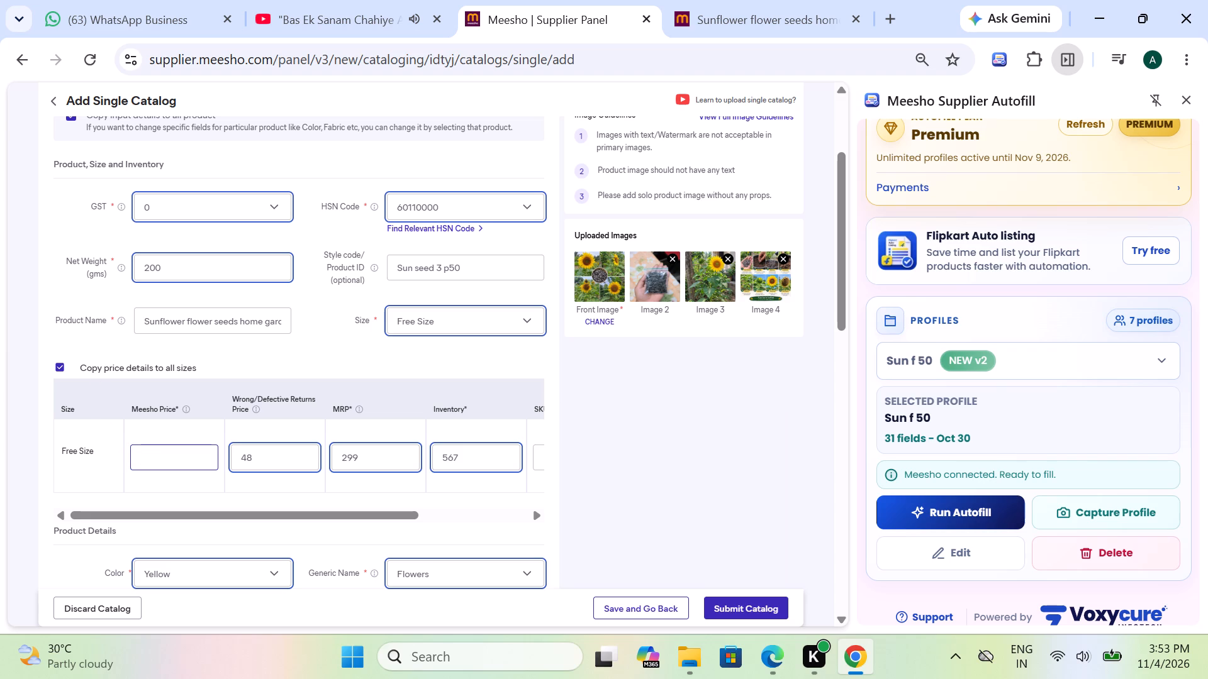
# Set the Free Size Meesho price to 55 and the wrong/defective returns price to 52.
pyautogui.write('55')
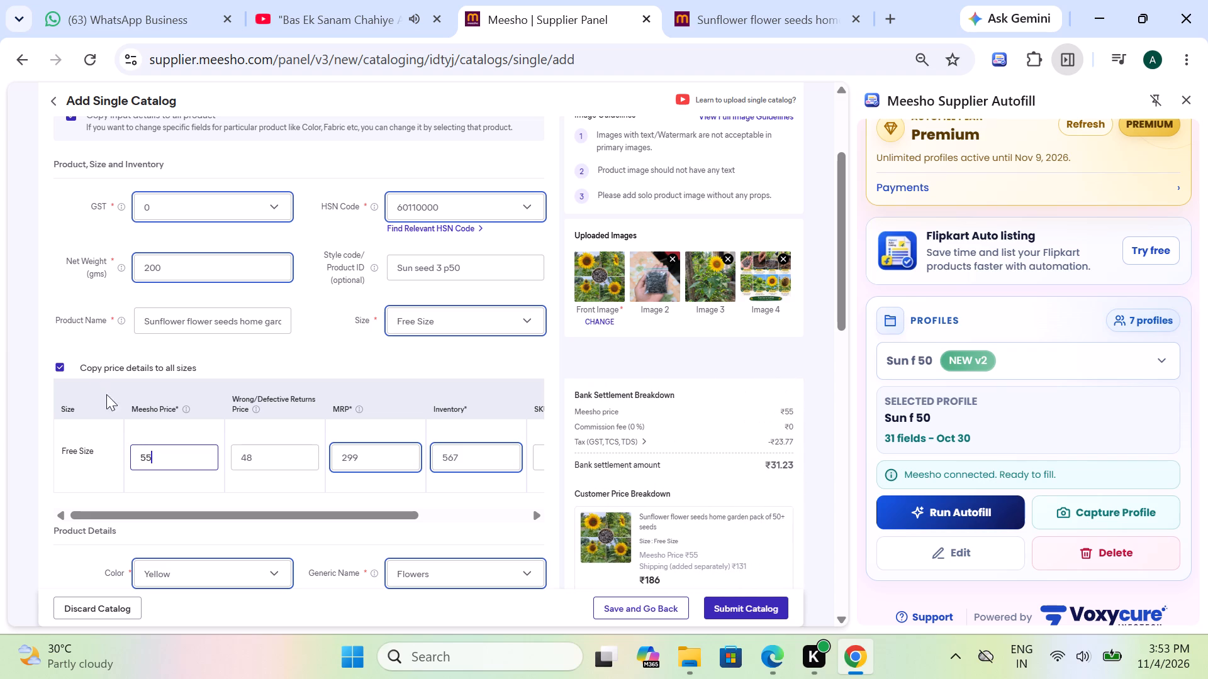
pyautogui.moveTo(263, 464); pyautogui.dragTo(226, 466)
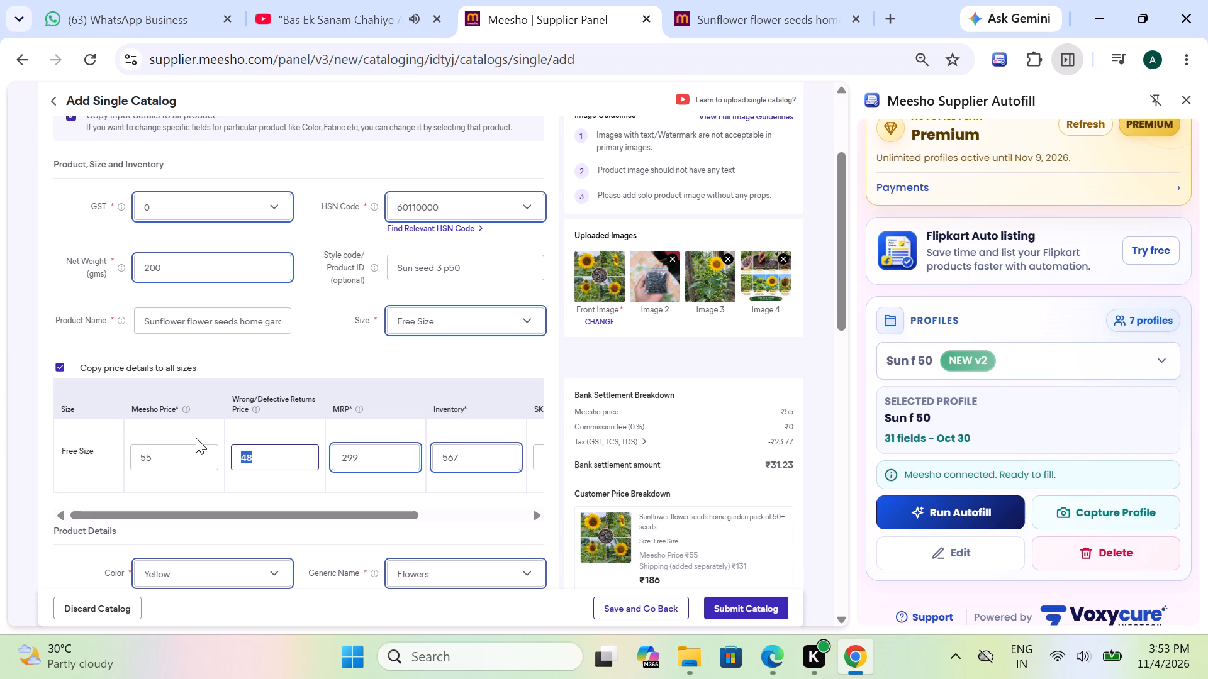
pyautogui.write('52')
pyautogui.click(468, 358)
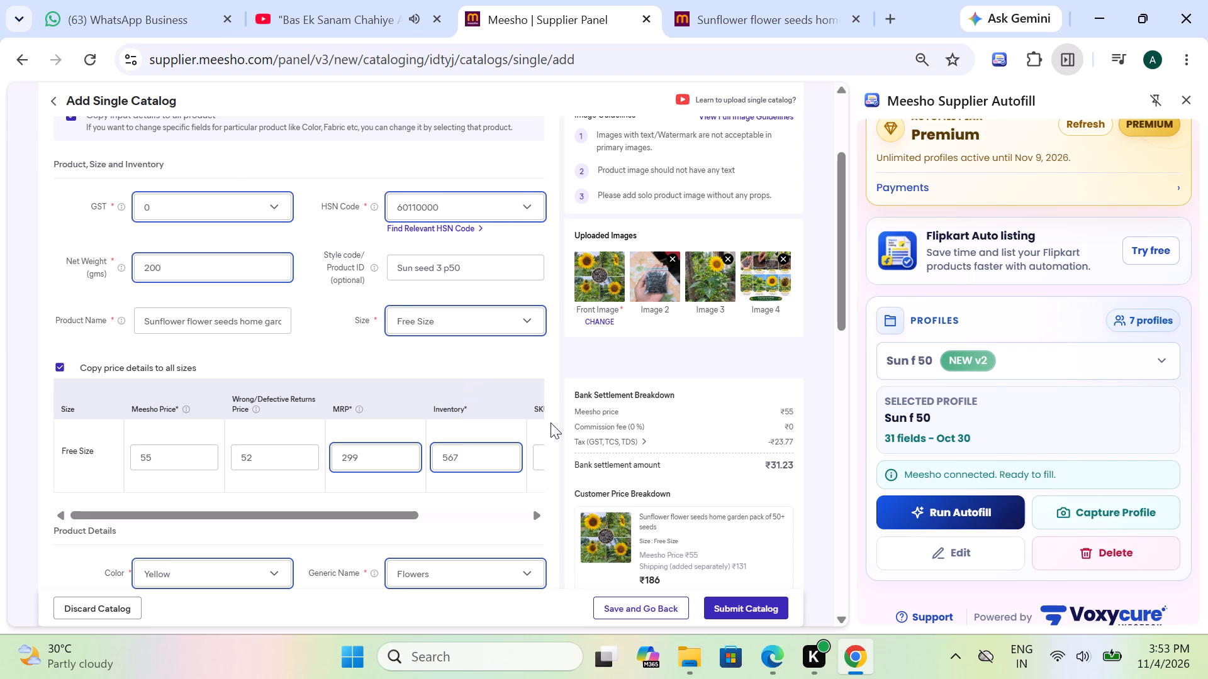
# Review the filled product details, other attributes and uploaded images, and check the available HSN code options.
pyautogui.scroll(-3, 561, 396)
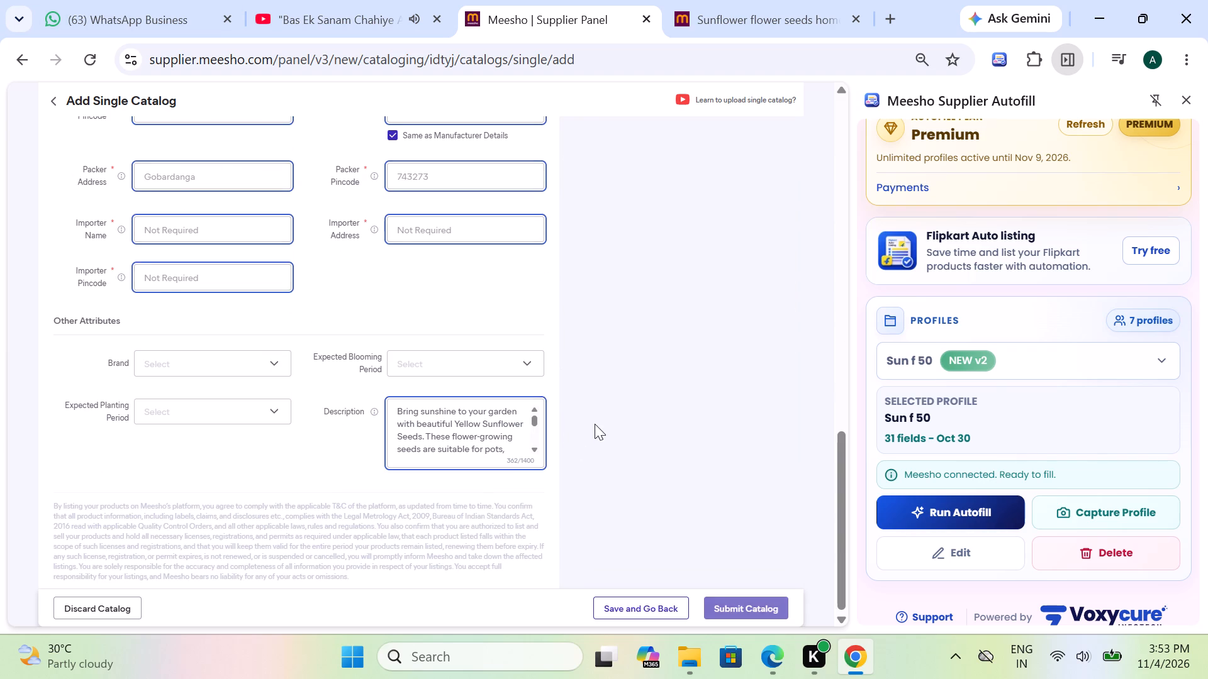
pyautogui.scroll(2, 610, 448)
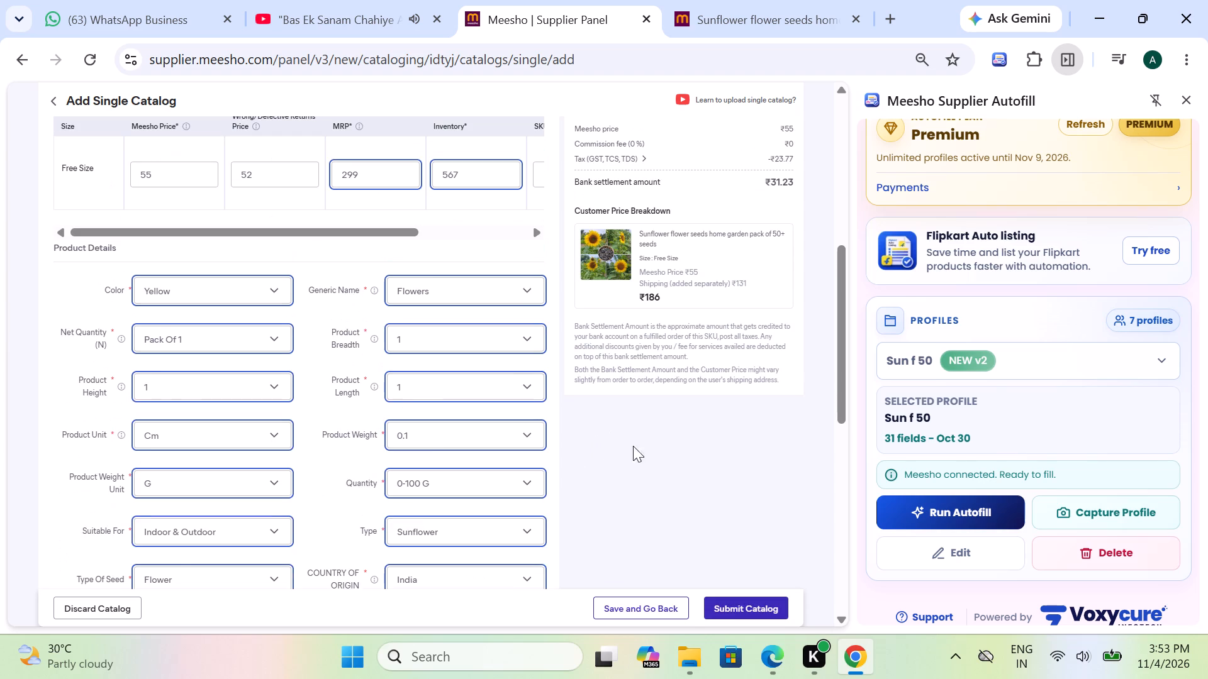
pyautogui.scroll(-1, 698, 421)
pyautogui.scroll(3, 698, 444)
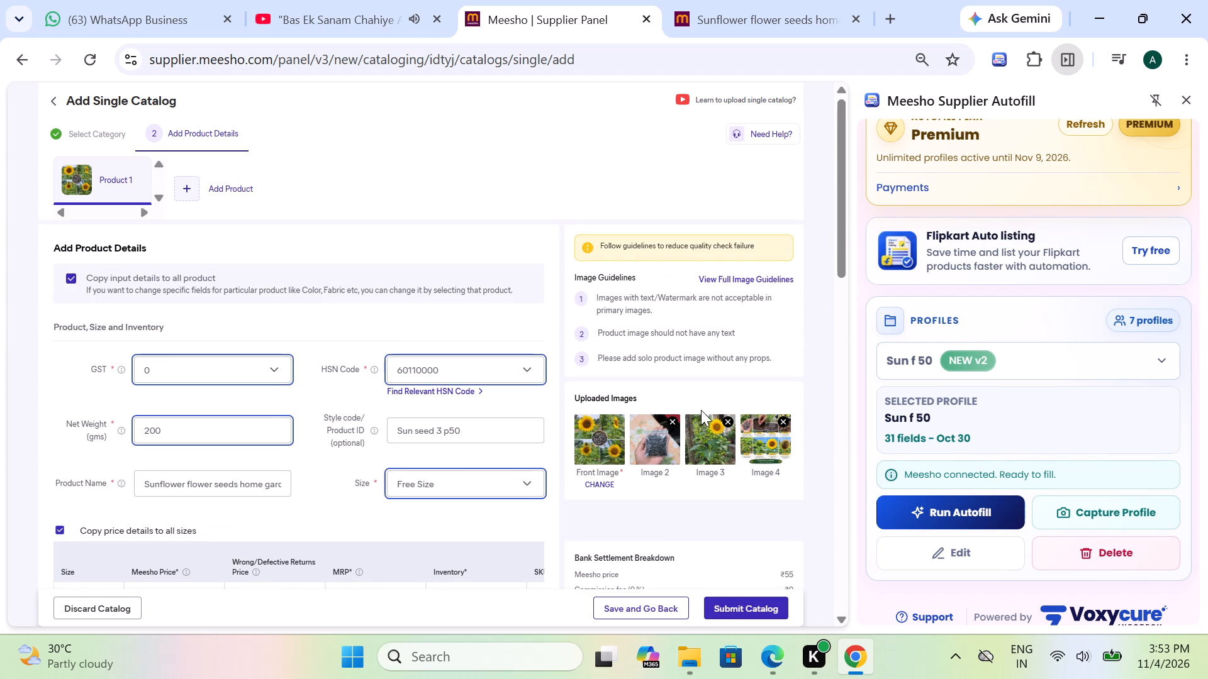
pyautogui.scroll(-4, 698, 409)
pyautogui.scroll(5, 707, 443)
pyautogui.click(531, 364)
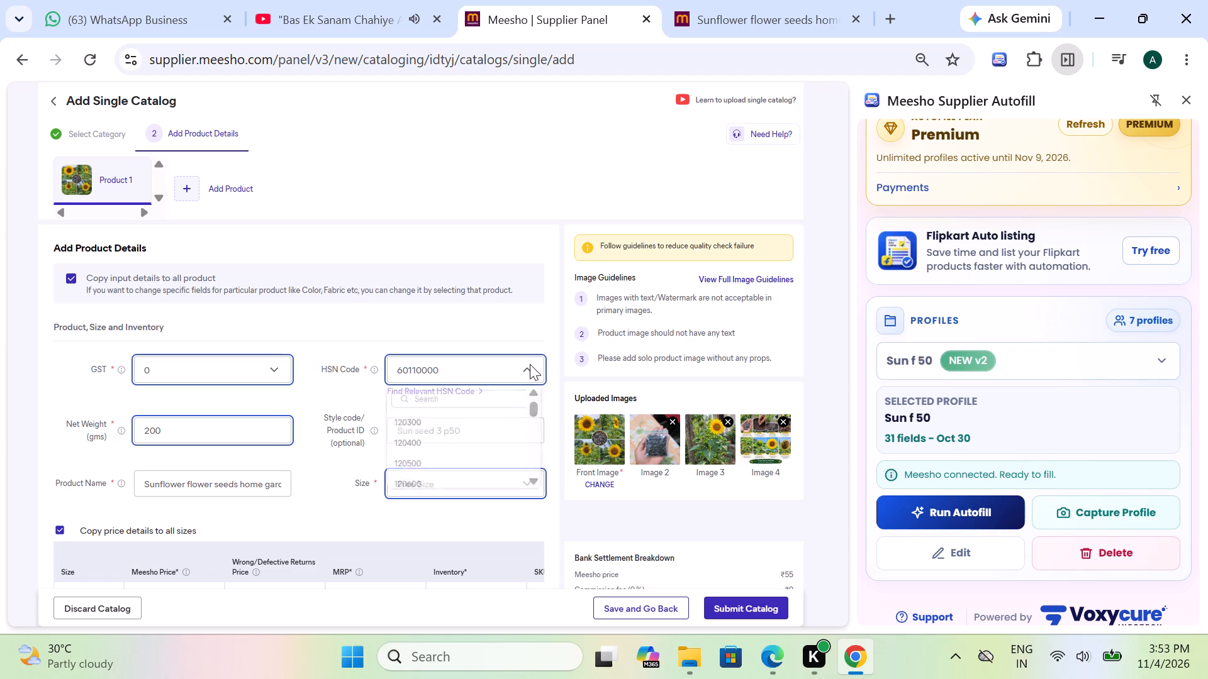
pyautogui.scroll(-10, 498, 434)
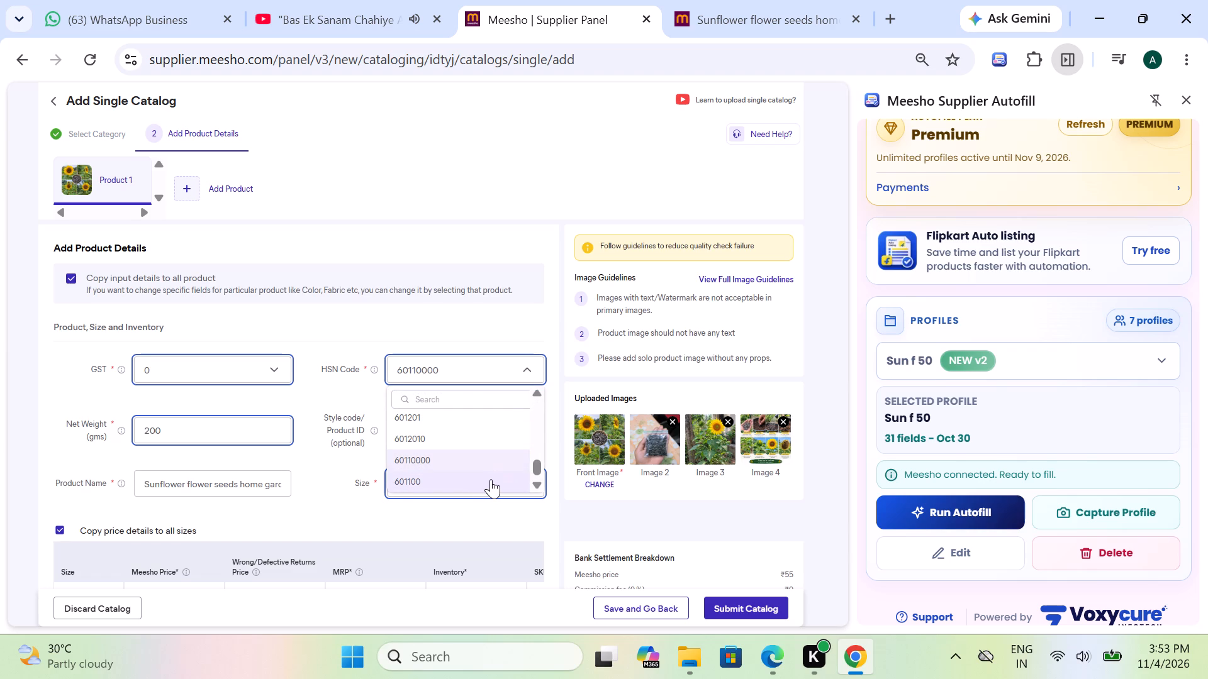
pyautogui.click(560, 170)
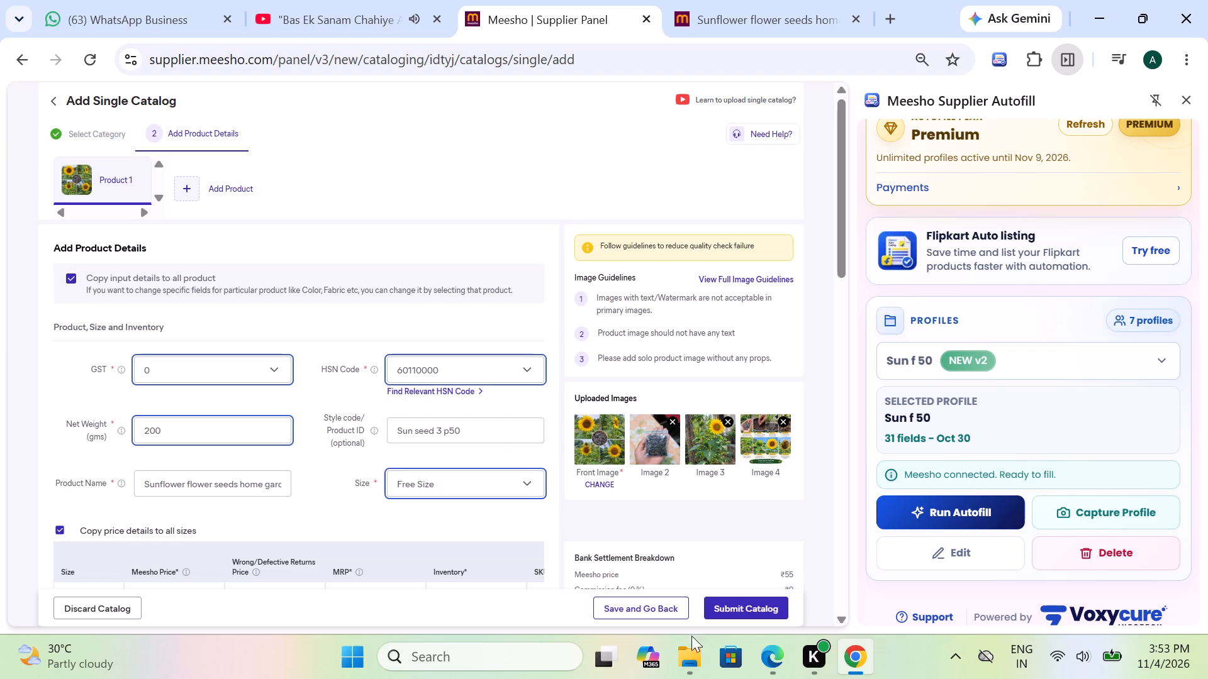
# Submit the "Sun seed 3 p50" catalog for quality check, acknowledging that all products are not branded or illegal to sell.
pyautogui.click(730, 600)
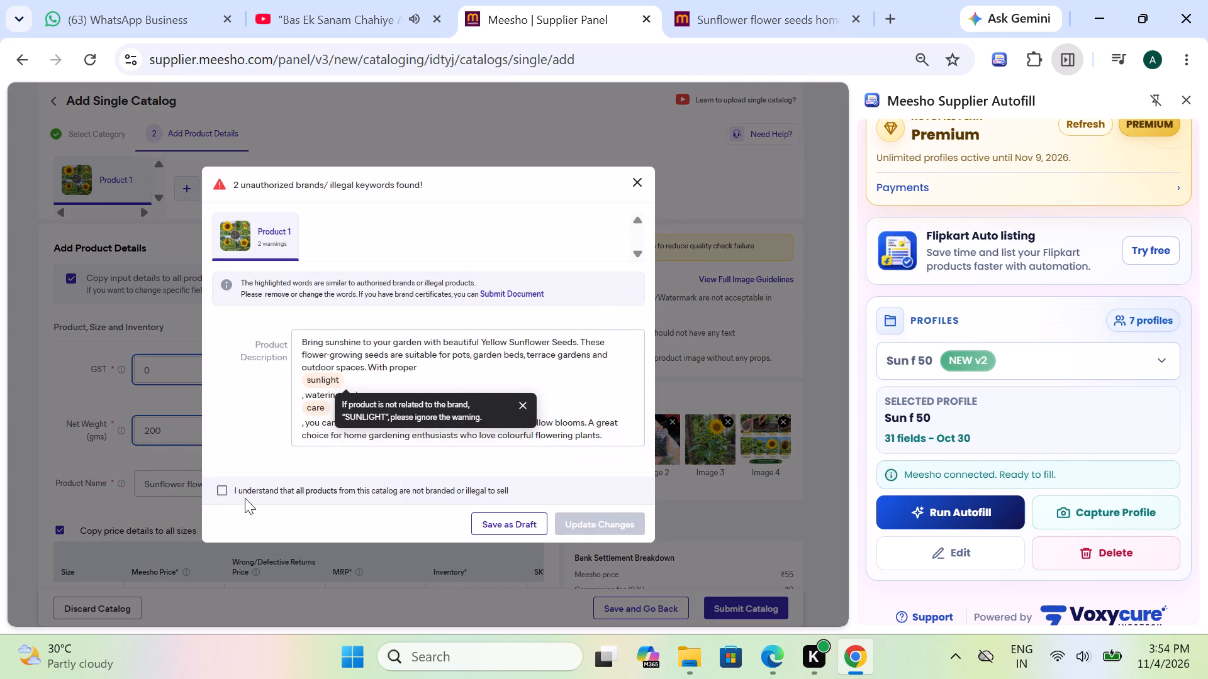
pyautogui.click(225, 490)
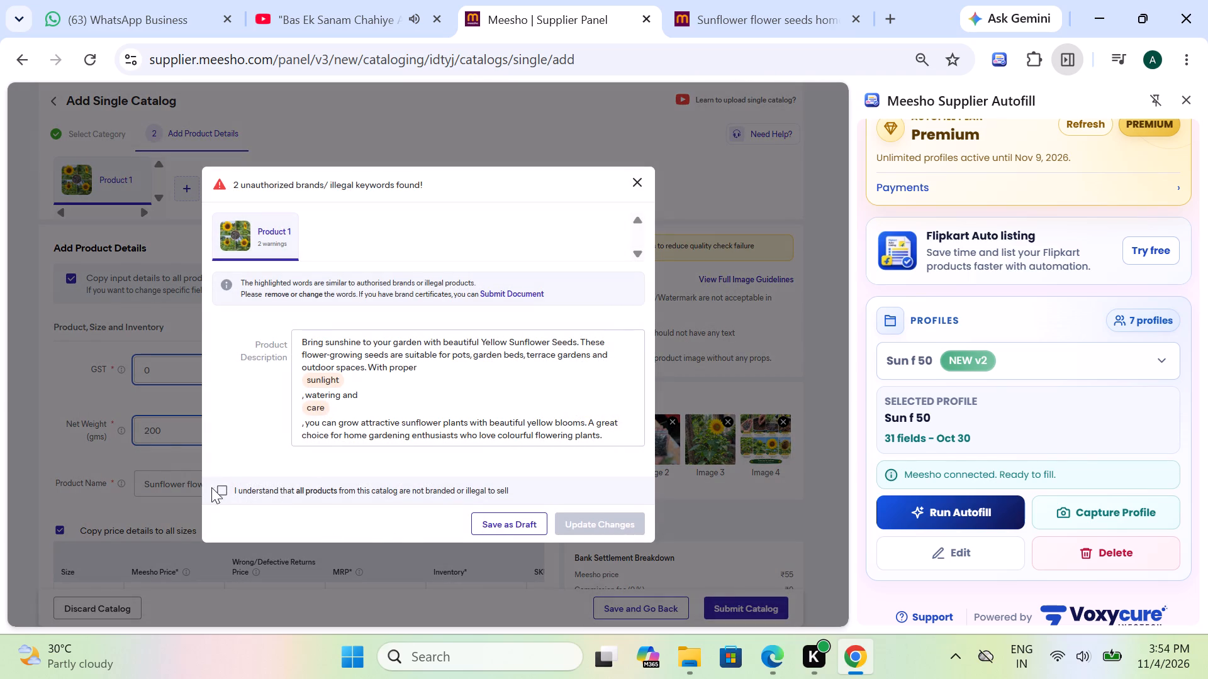
pyautogui.click(223, 490)
pyautogui.click(600, 521)
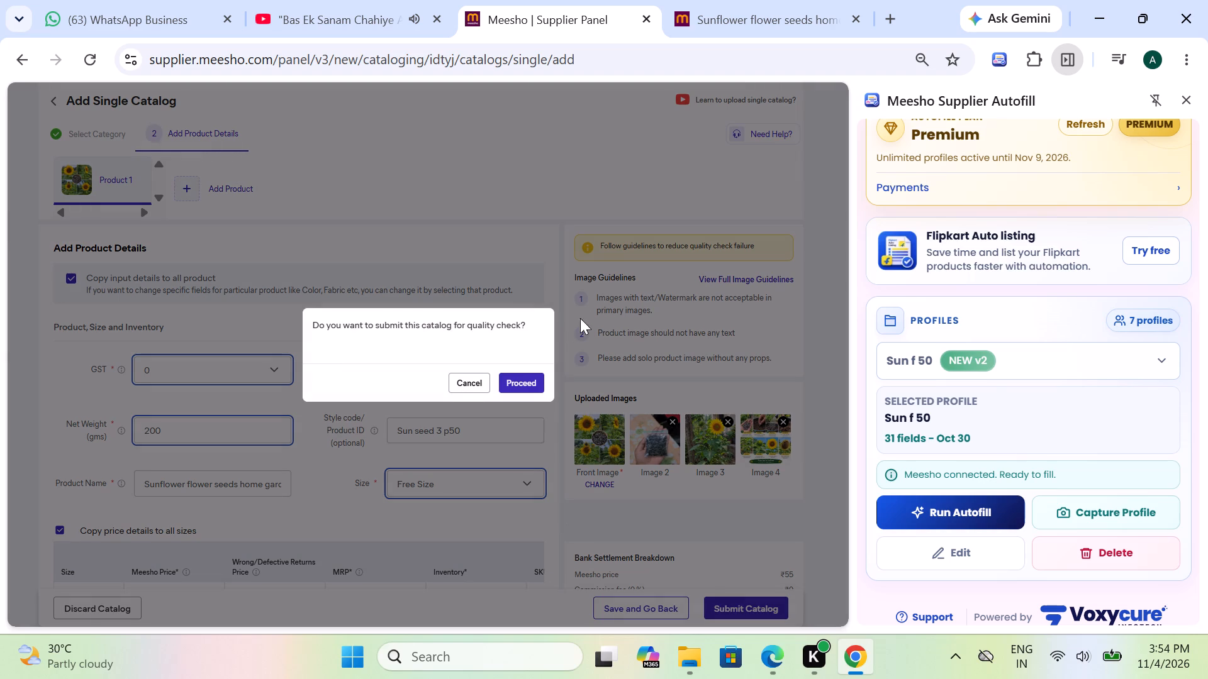
pyautogui.click(528, 377)
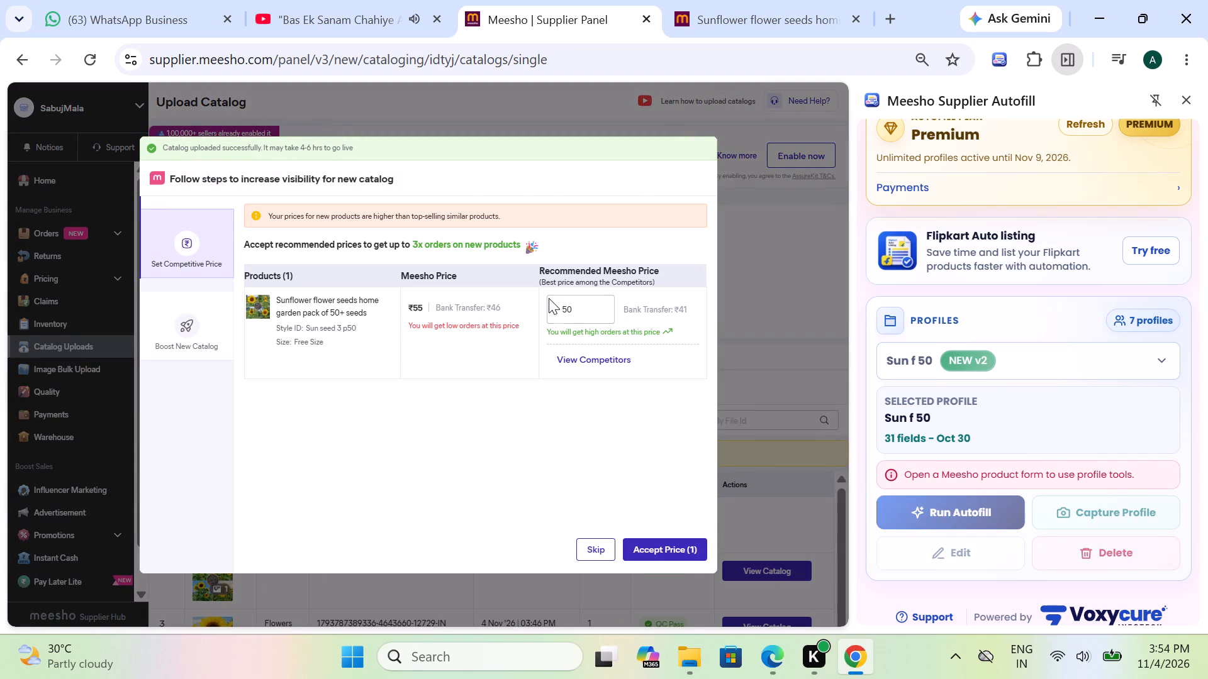
# Skip the recommended competitive price and dismiss the ad campaign offer for the new catalog.
pyautogui.click(600, 548)
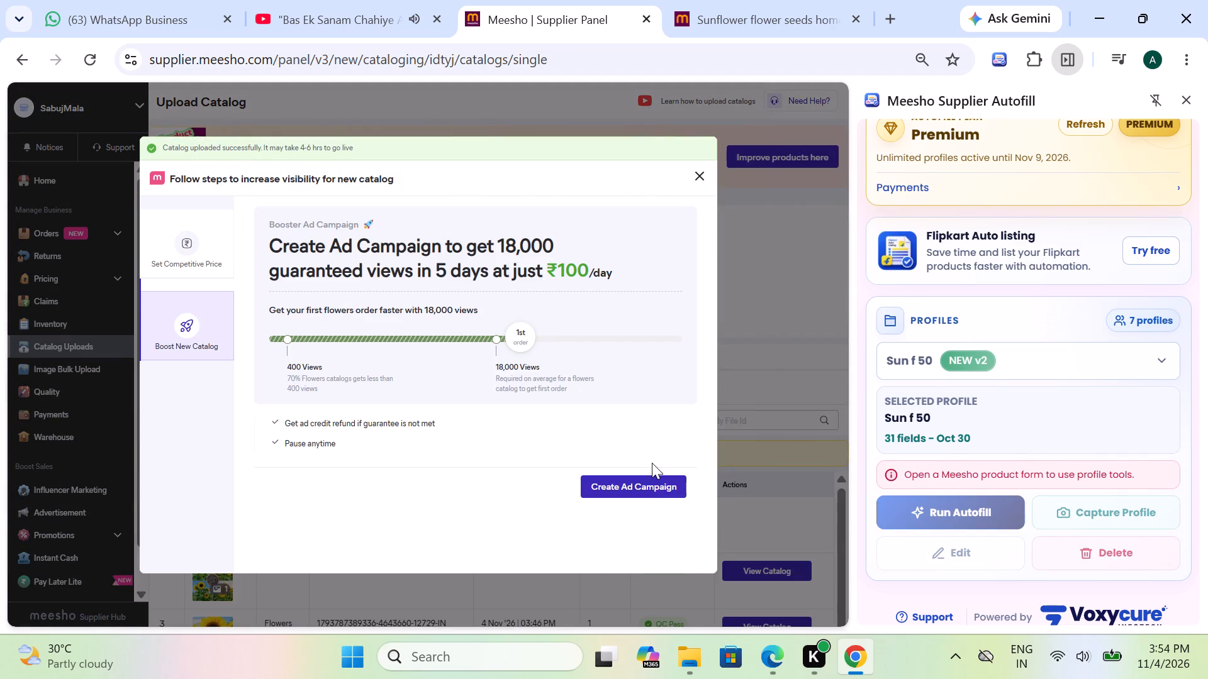
pyautogui.click(695, 180)
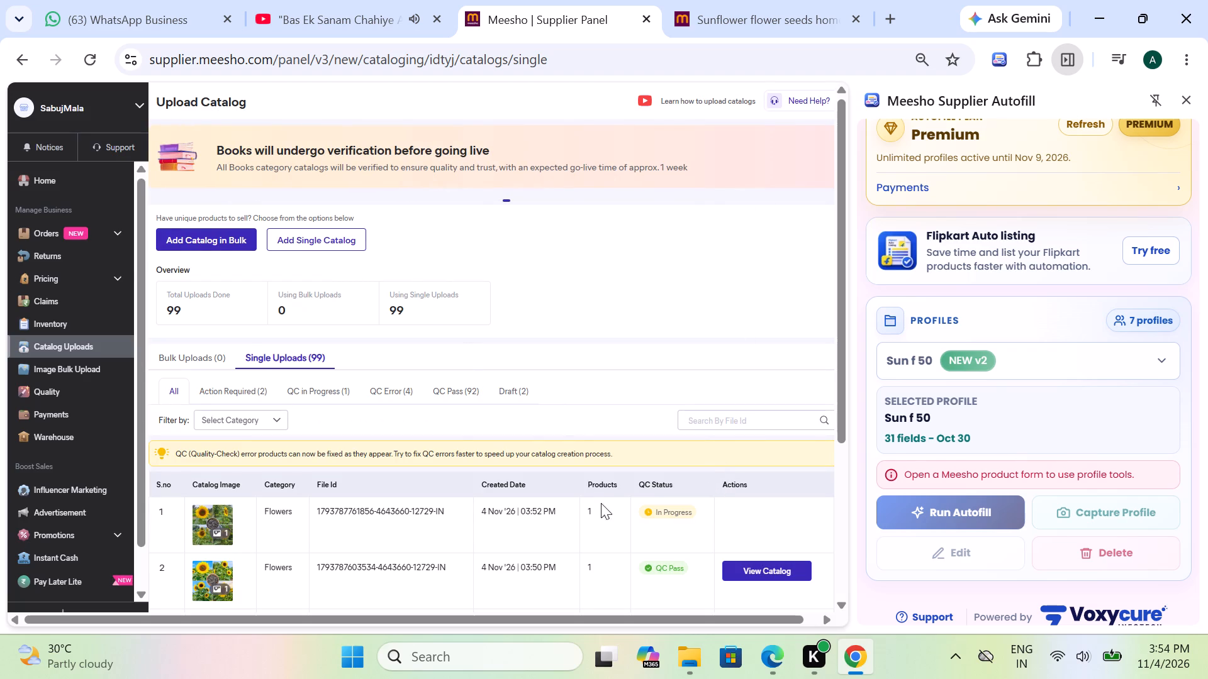
# Start a single catalog in the Gardening / Seeds / Flowers category with front image "WhatsApp Image 2026-10-30 at 10.40.38 AM (1).jpeg".
pyautogui.click(315, 245)
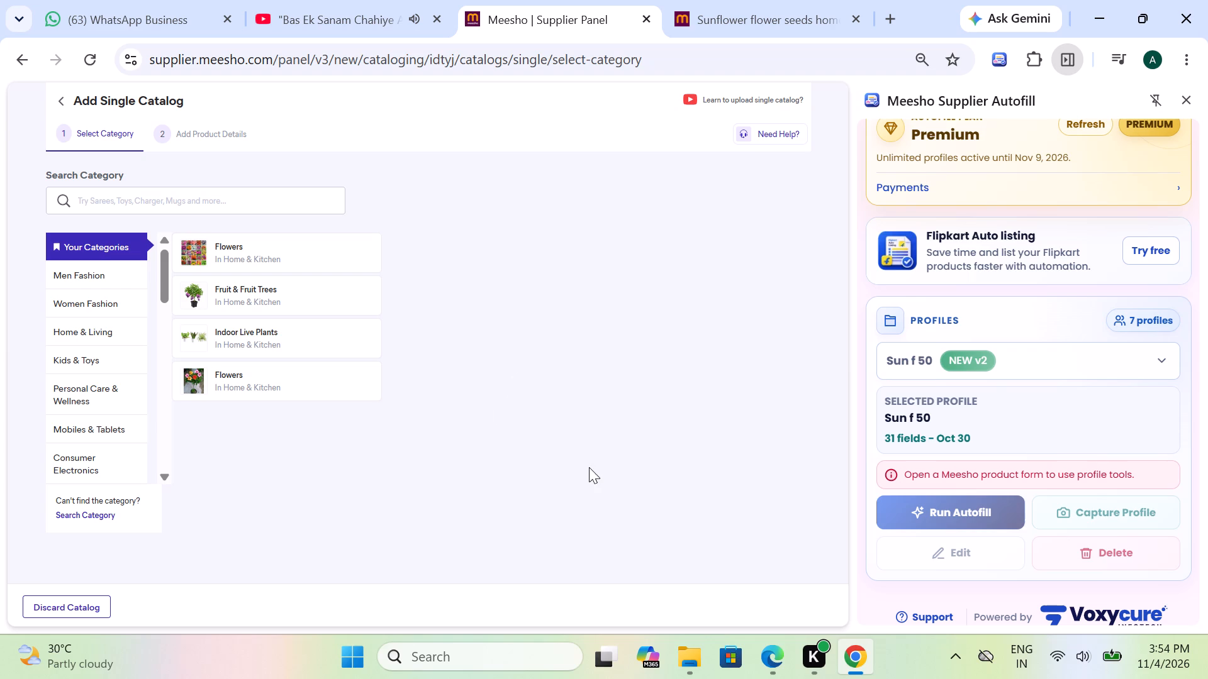
pyautogui.click(220, 257)
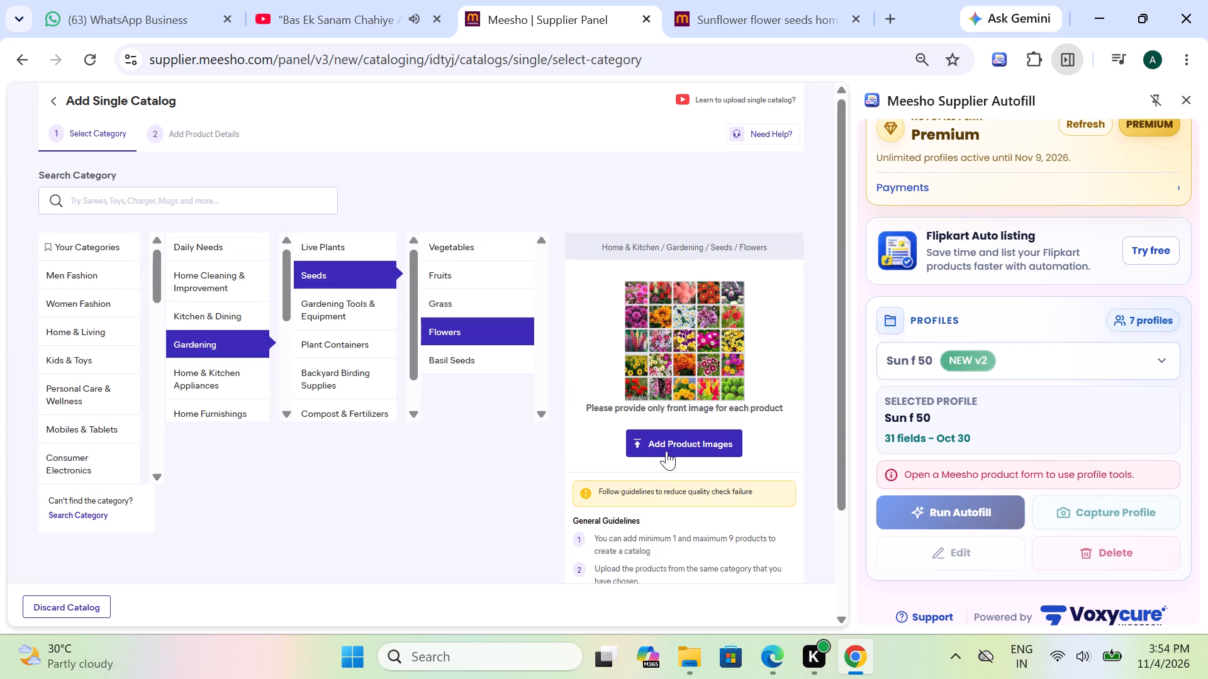
pyautogui.click(663, 448)
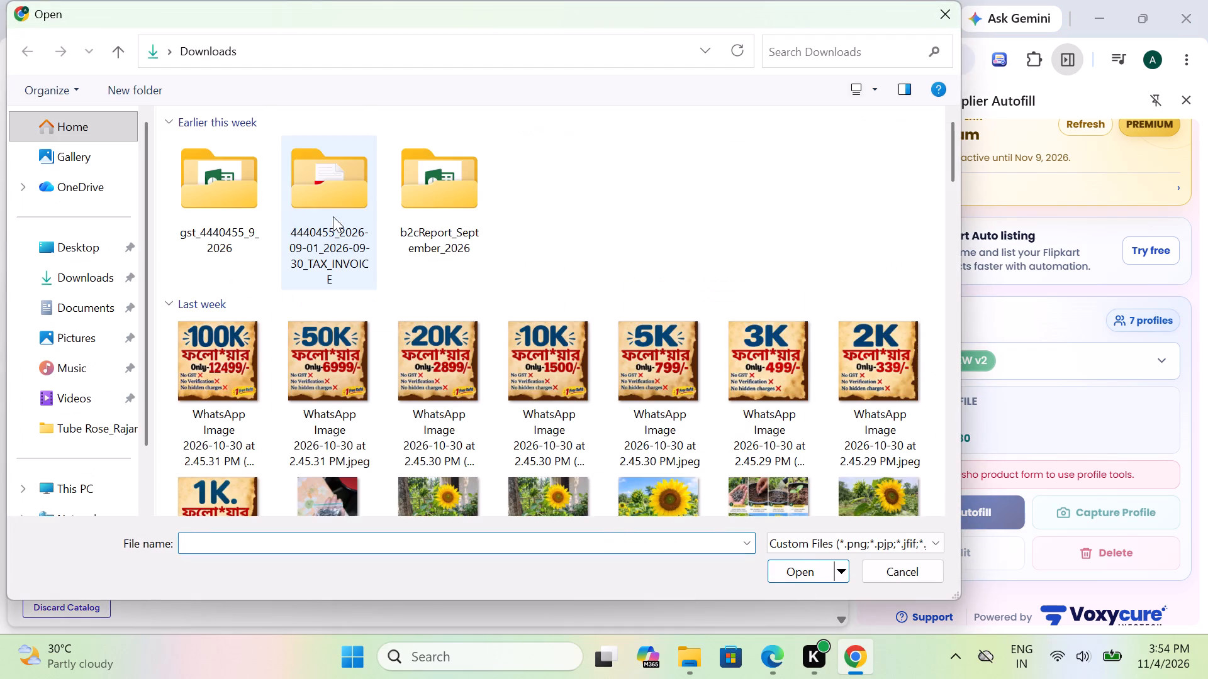
pyautogui.scroll(-1, 711, 411)
pyautogui.scroll(-1, 781, 446)
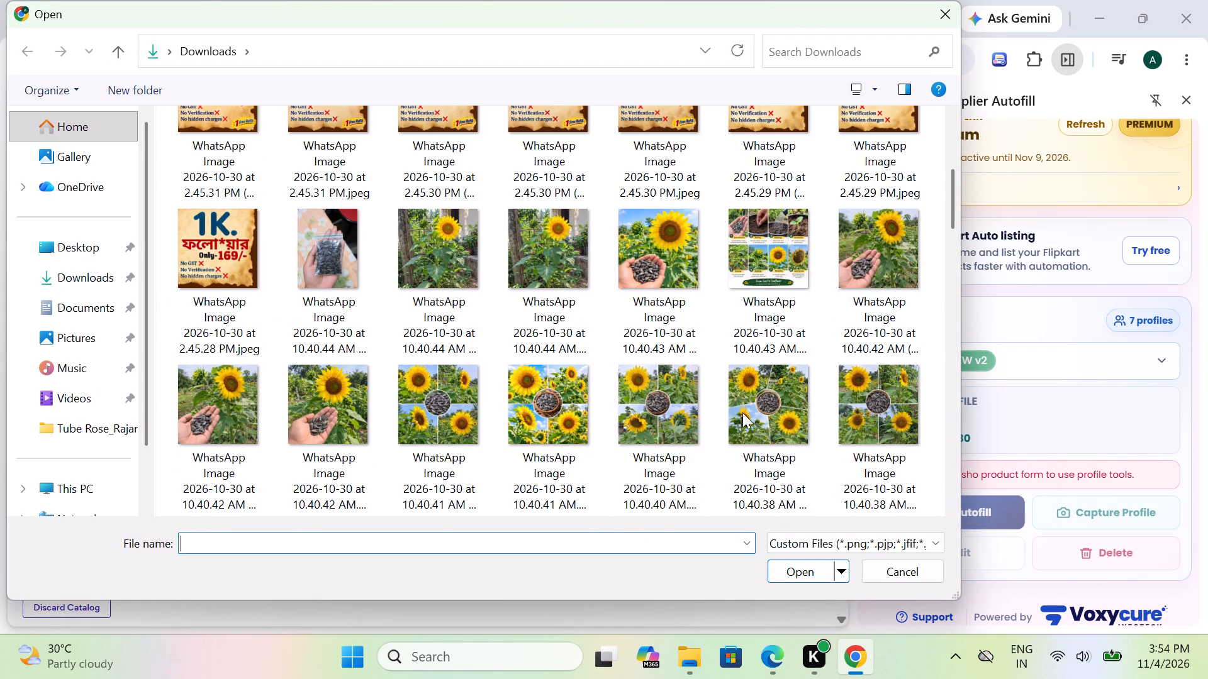
pyautogui.click(761, 412)
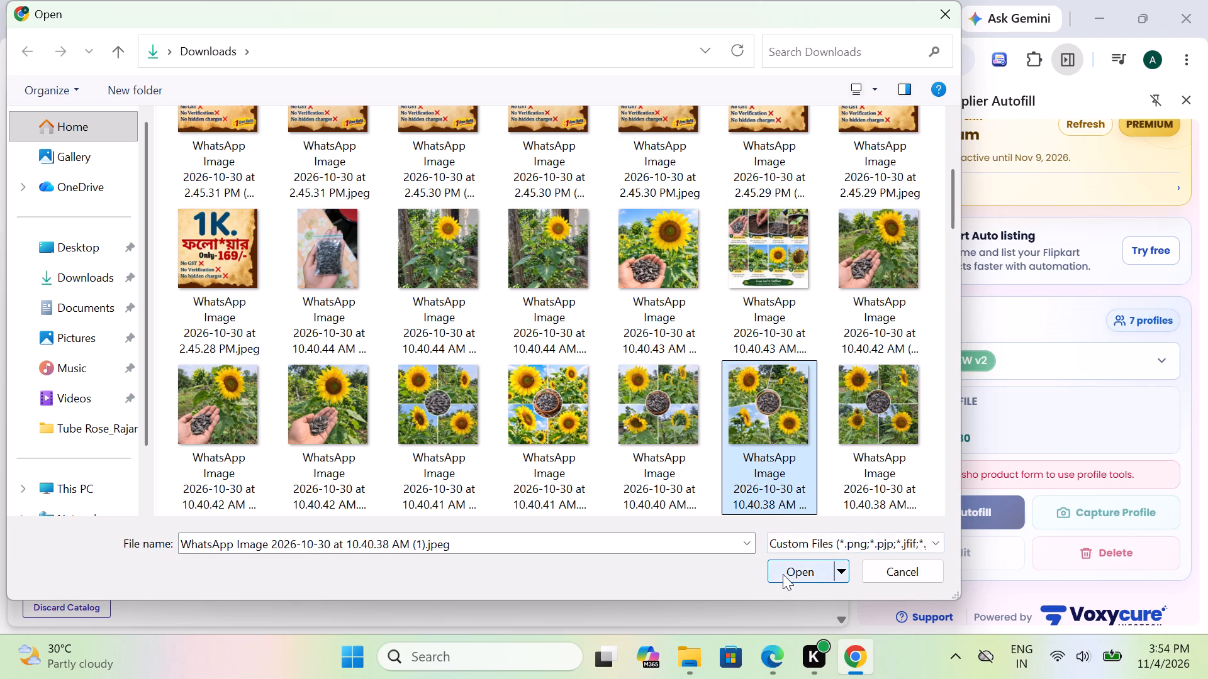
pyautogui.click(783, 574)
pyautogui.click(632, 511)
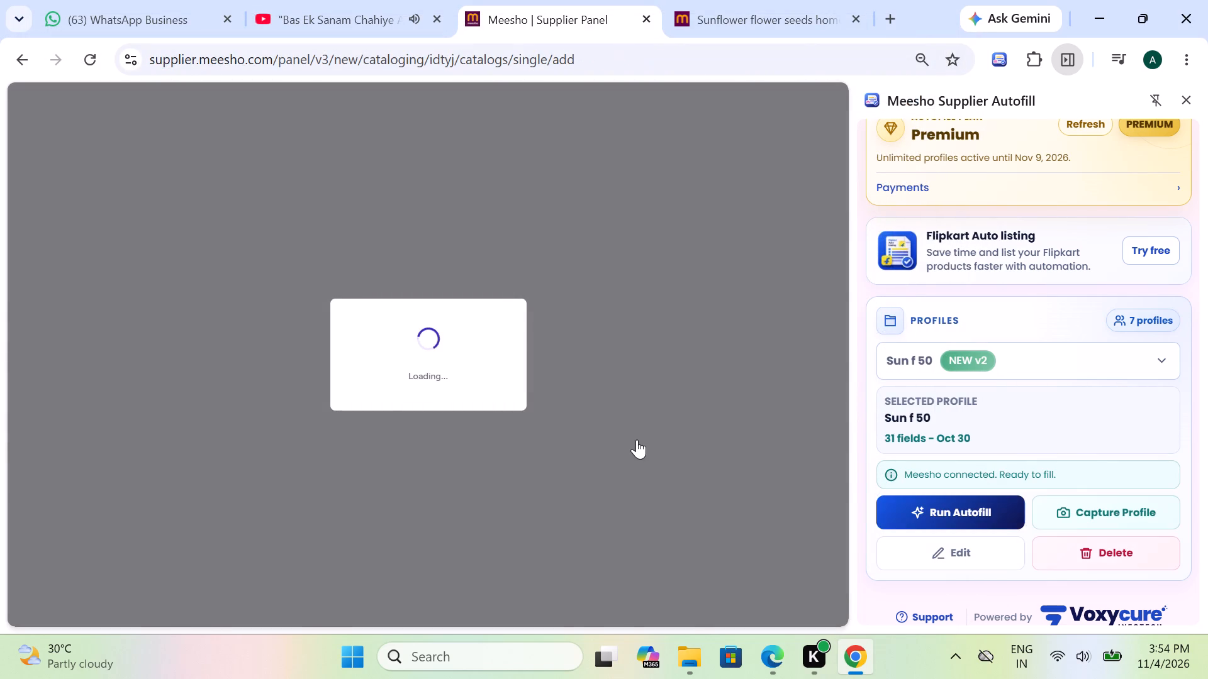
# Open the file selection for adding further product images to the new catalog.
pyautogui.click(678, 434)
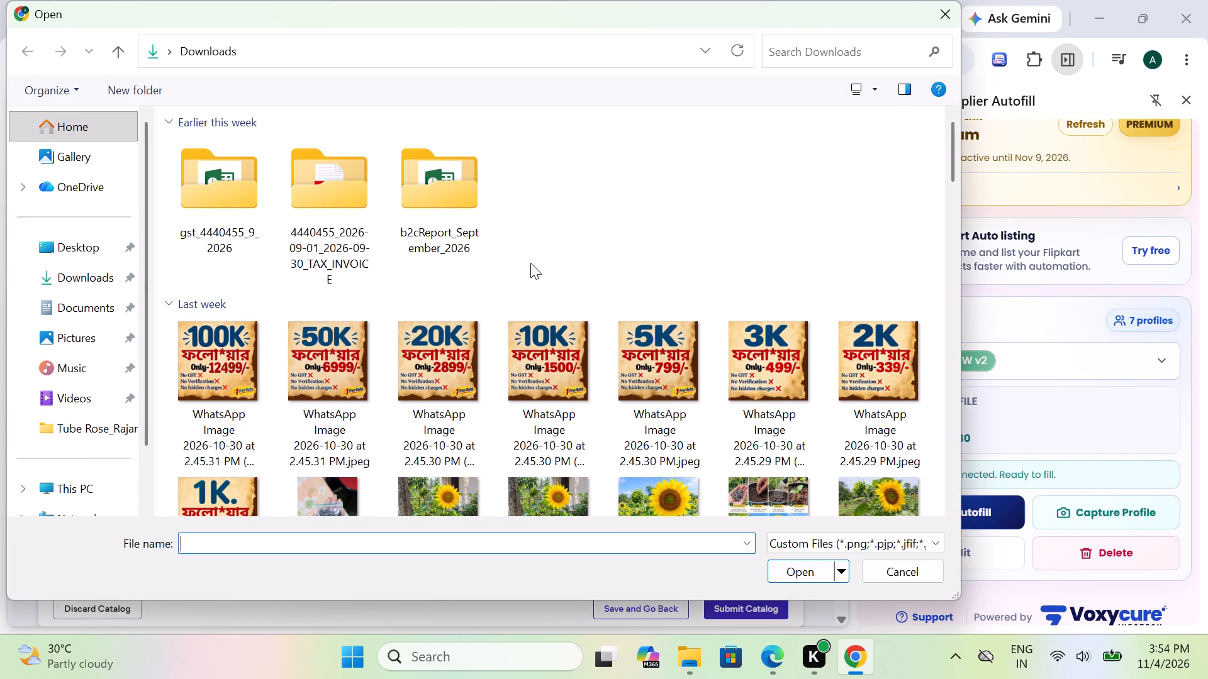
# Add the sunflower growing collage, the sunflower plant photo and the hand-held seed packet photo from Downloads as additional product images.
pyautogui.scroll(-1, 730, 377)
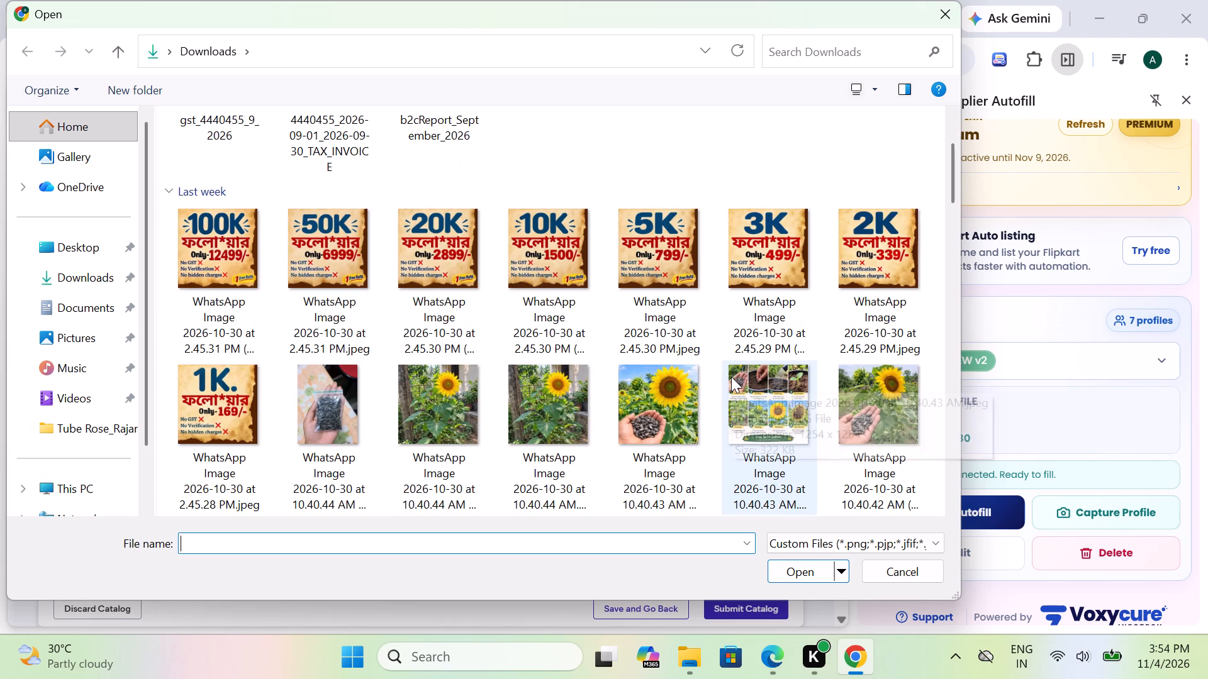
pyautogui.keyDown('ctrl'); pyautogui.click(773, 392); pyautogui.keyUp('ctrl')
pyautogui.keyDown('ctrl'); pyautogui.click(530, 399); pyautogui.keyUp('ctrl')
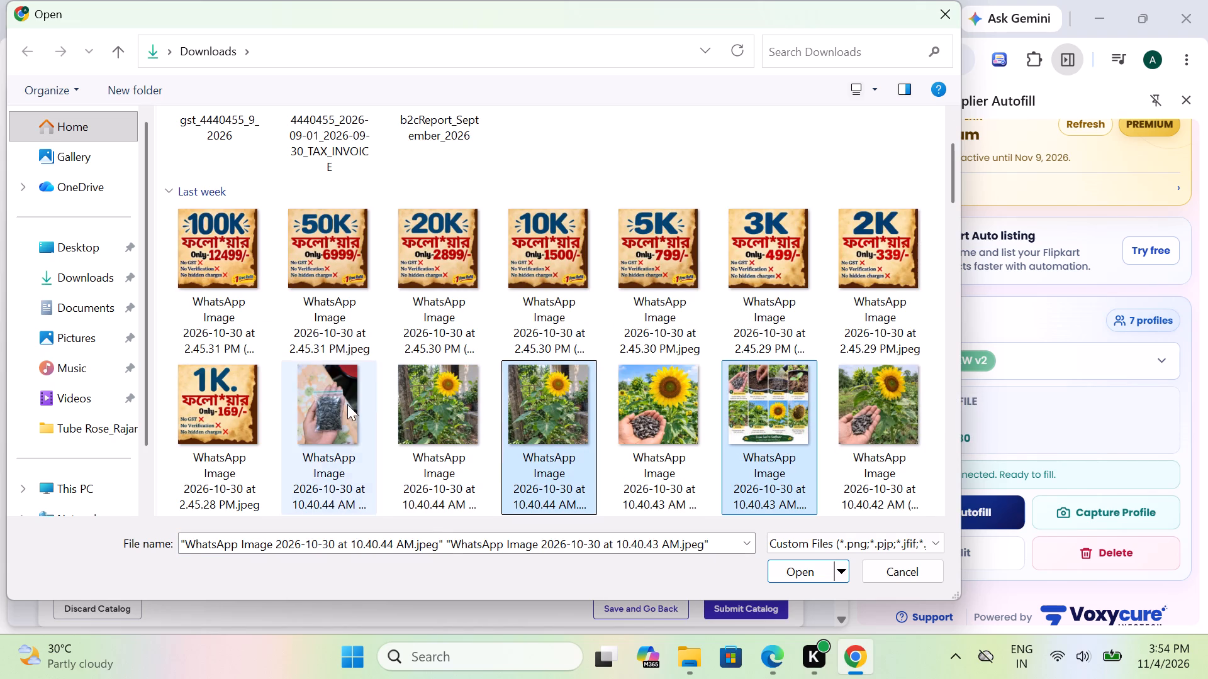
pyautogui.keyDown('ctrl'); pyautogui.click(347, 404); pyautogui.keyUp('ctrl')
pyautogui.click(805, 571)
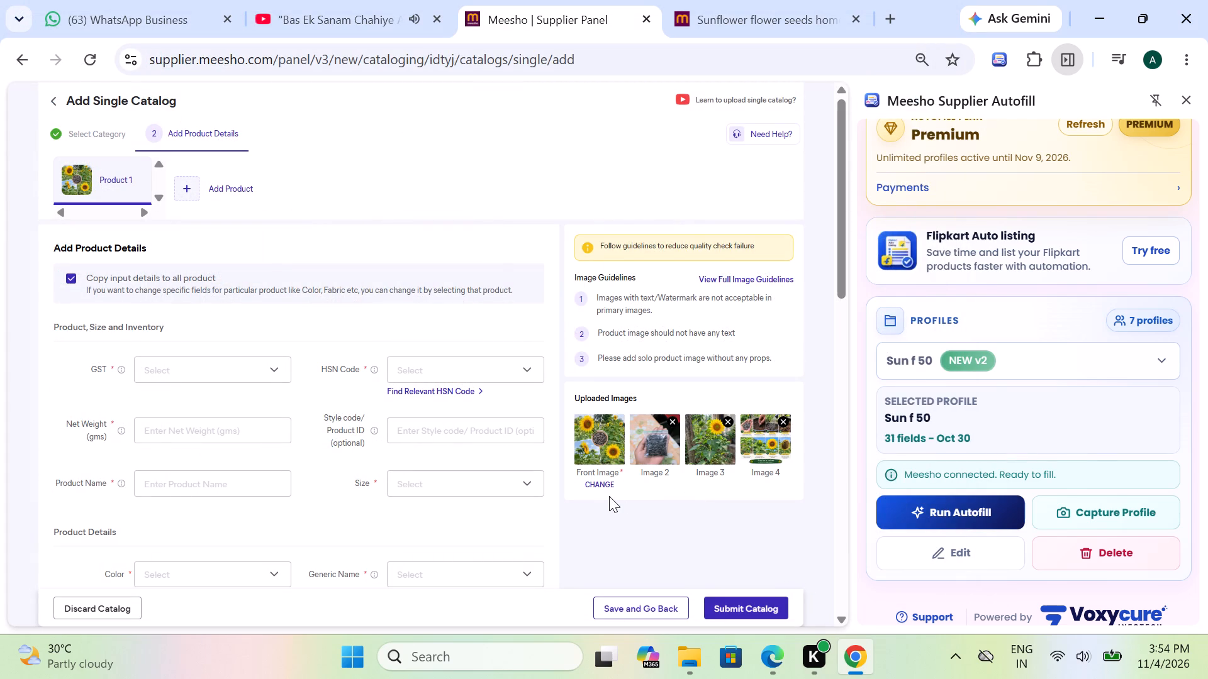
# Autofill the new product form with the Sun f 50 profile.
pyautogui.click(902, 509)
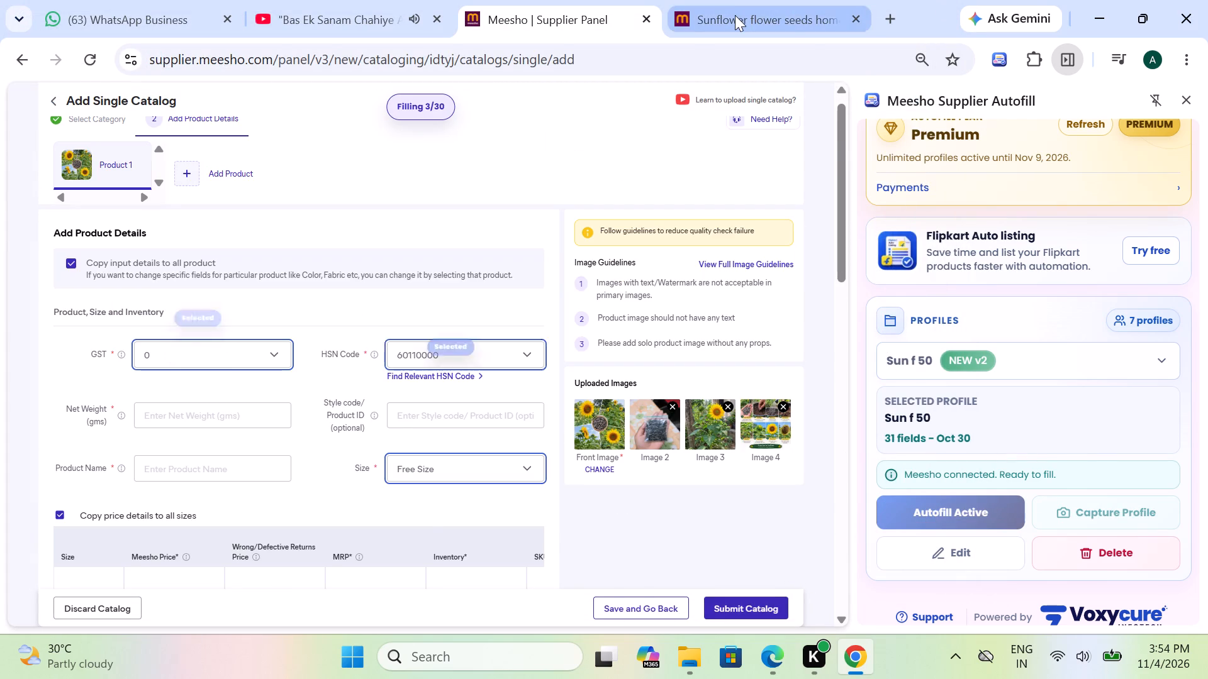
# Open the ₹70 Wonderful Flowers listing from the competitor search results and copy its title, "sunflower fflower seeds home garden pack of 20 seeds".
pyautogui.click(735, 15)
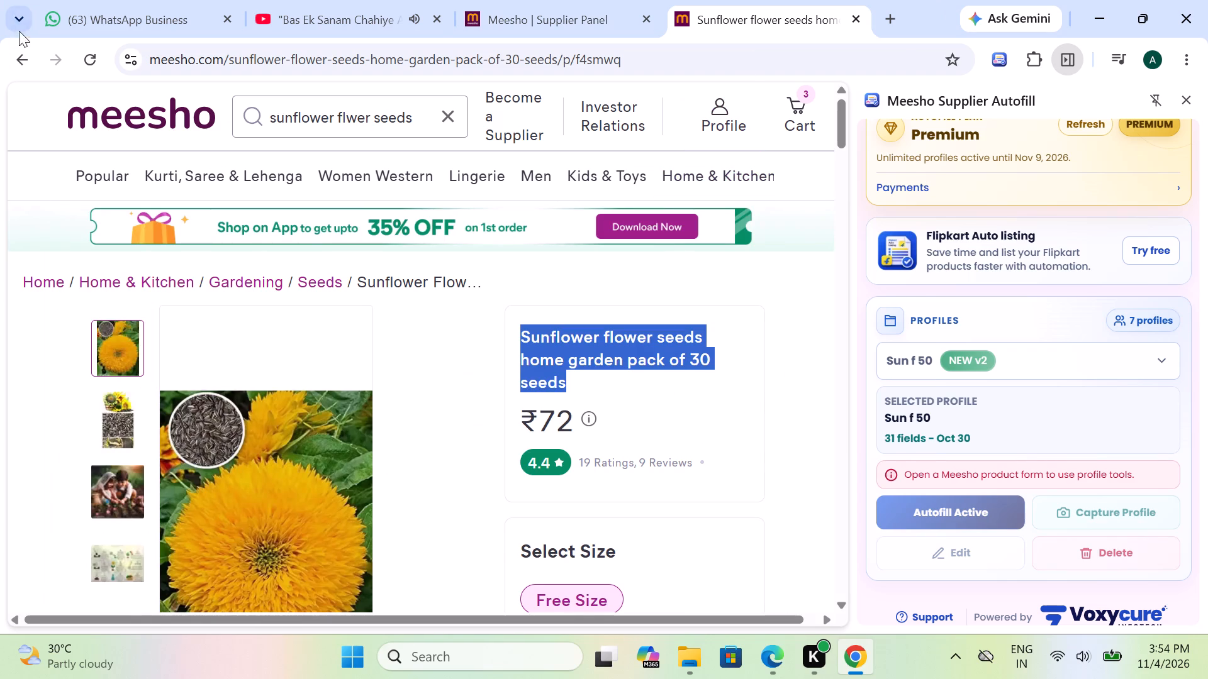
pyautogui.click(21, 53)
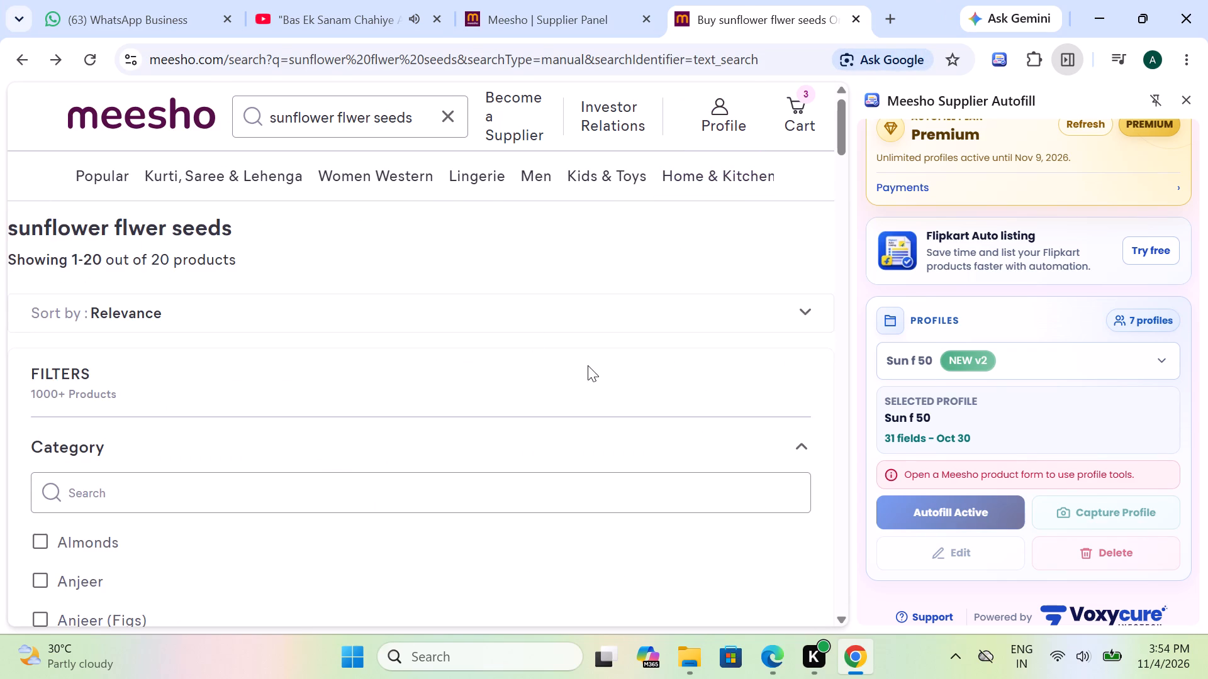
pyautogui.scroll(-9, 588, 365)
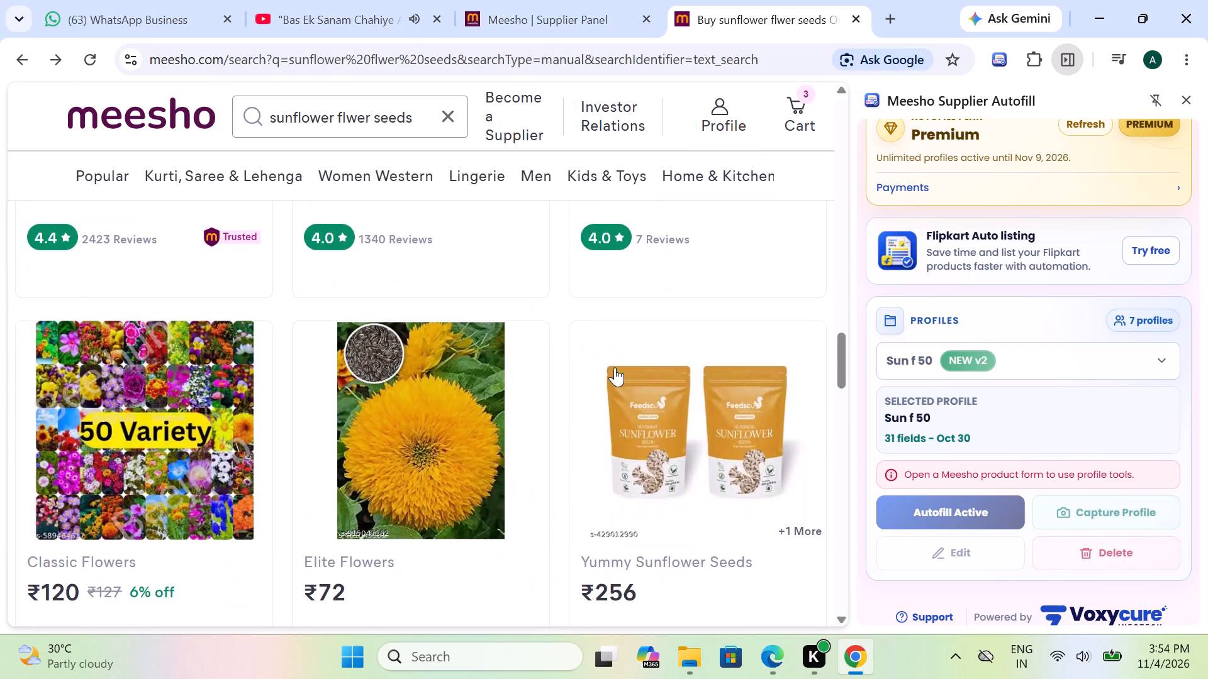
pyautogui.scroll(-1, 615, 363)
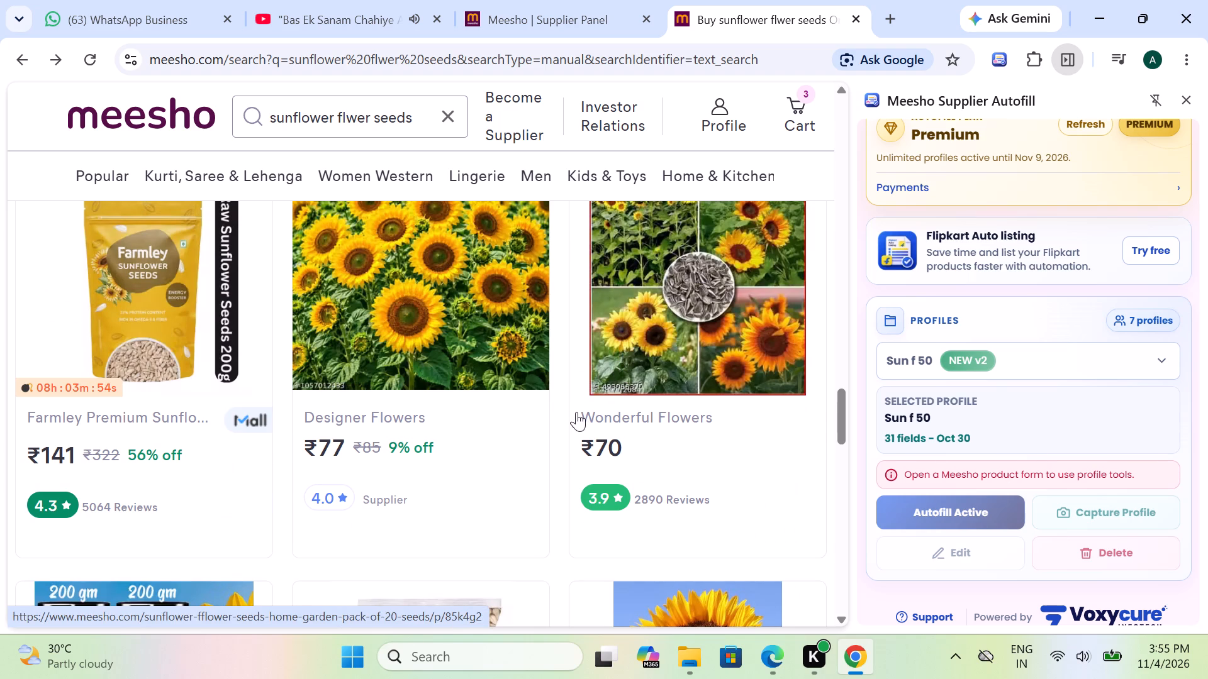
pyautogui.click(702, 358)
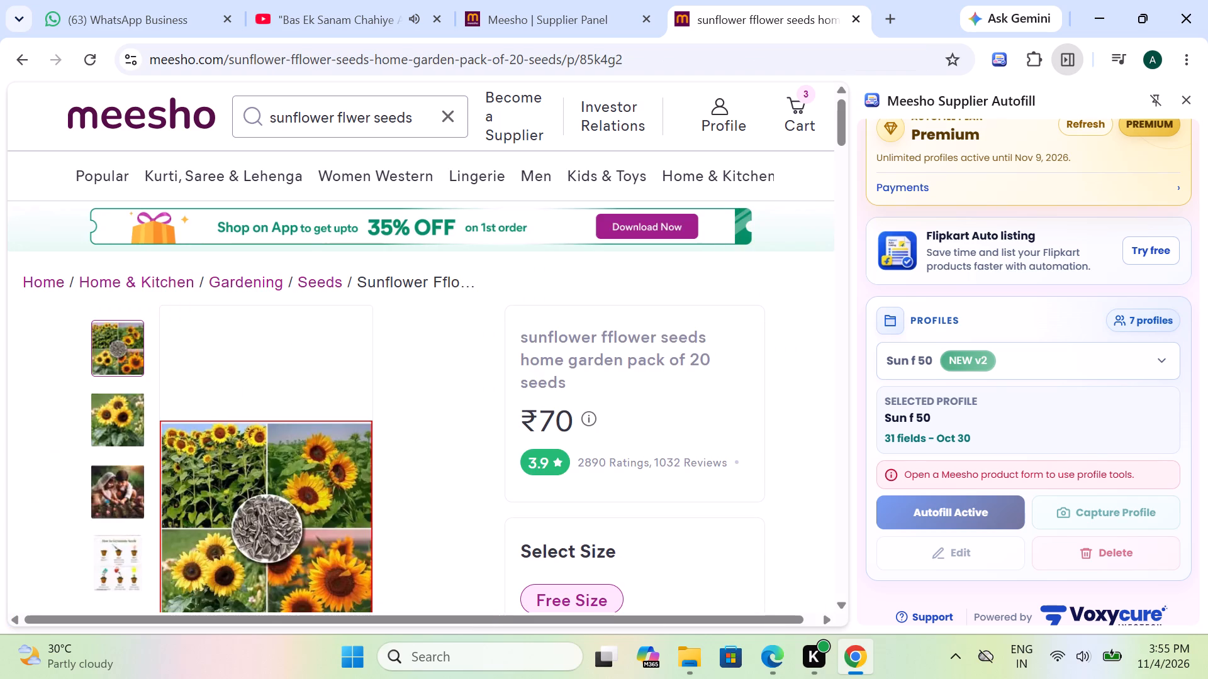
pyautogui.moveTo(520, 335); pyautogui.dragTo(577, 375)
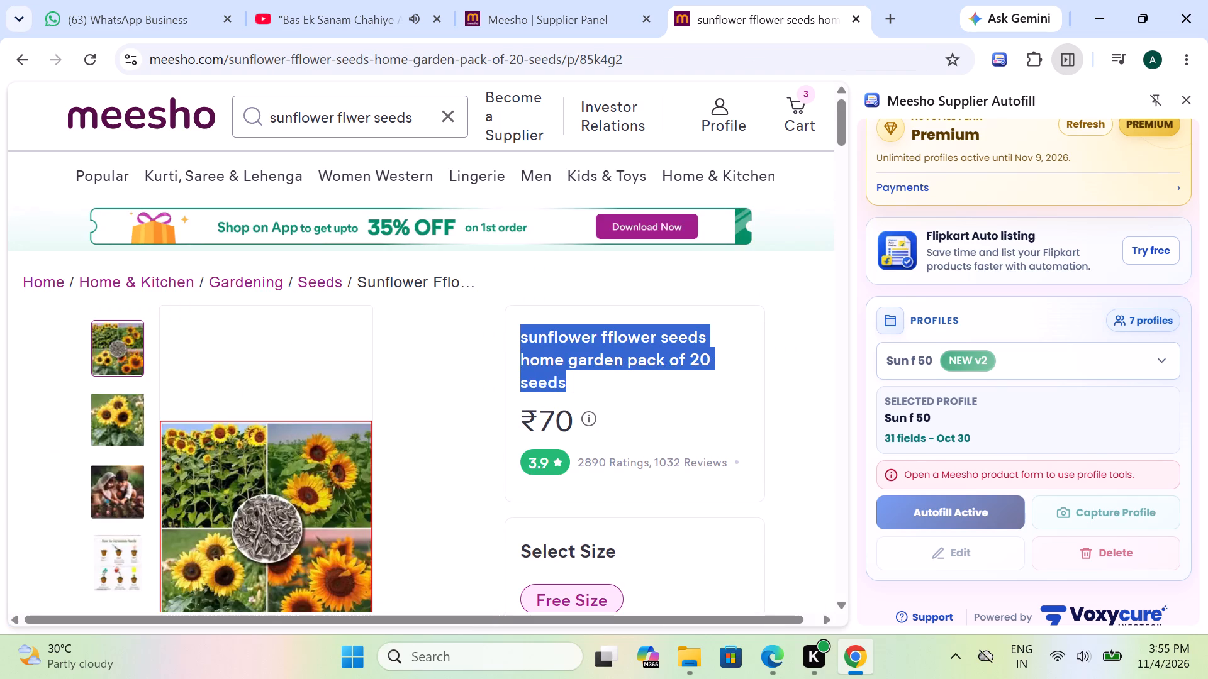
pyautogui.hotkey('ctrl', 'c')
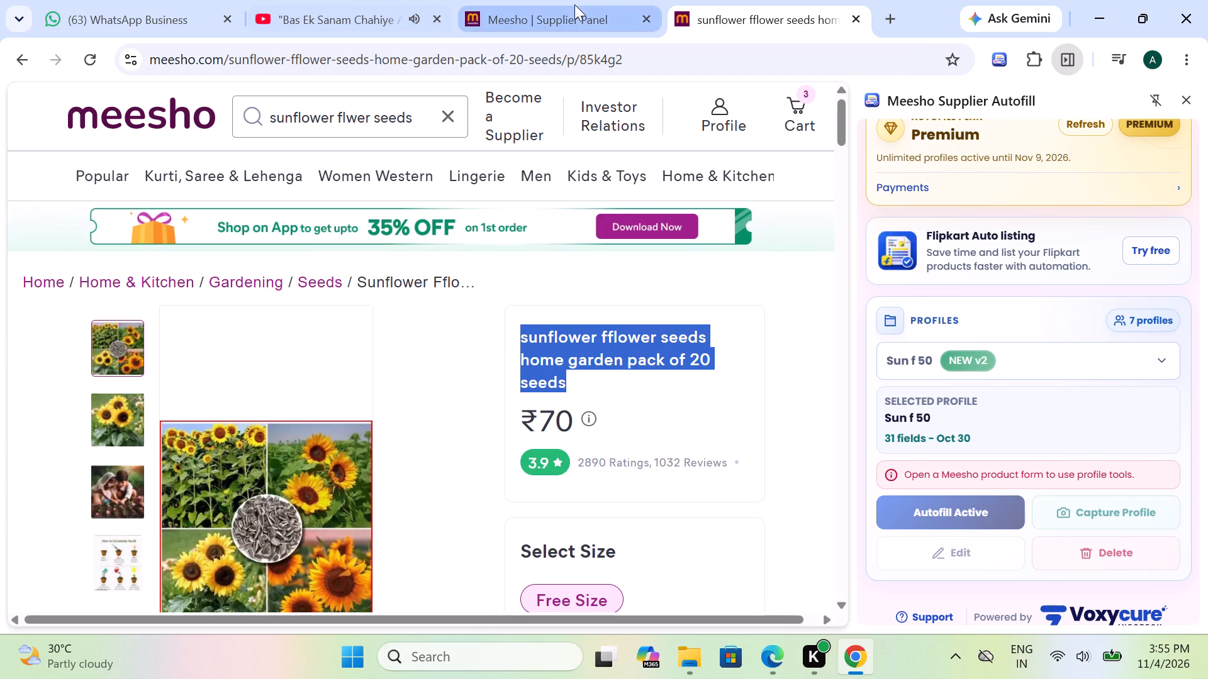
# Back in the supplier form, set the Free Size Meesho price to 56 and the wrong/defective returns price to 53.
pyautogui.click(525, 8)
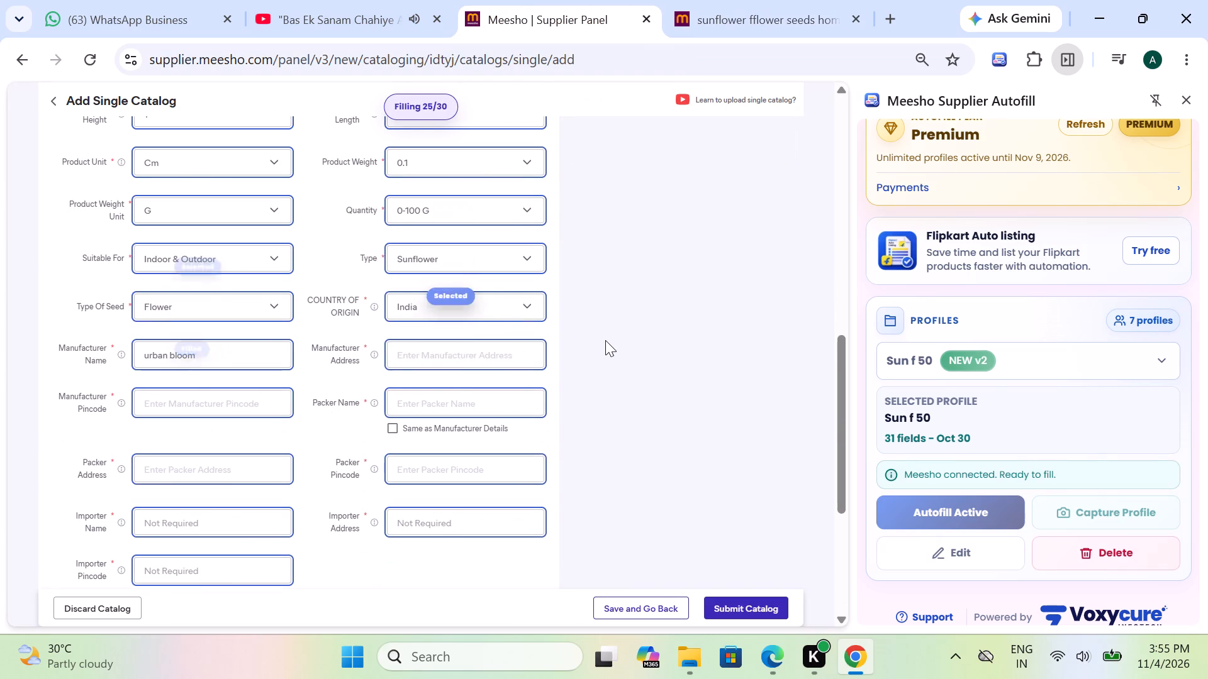
pyautogui.scroll(3, 610, 354)
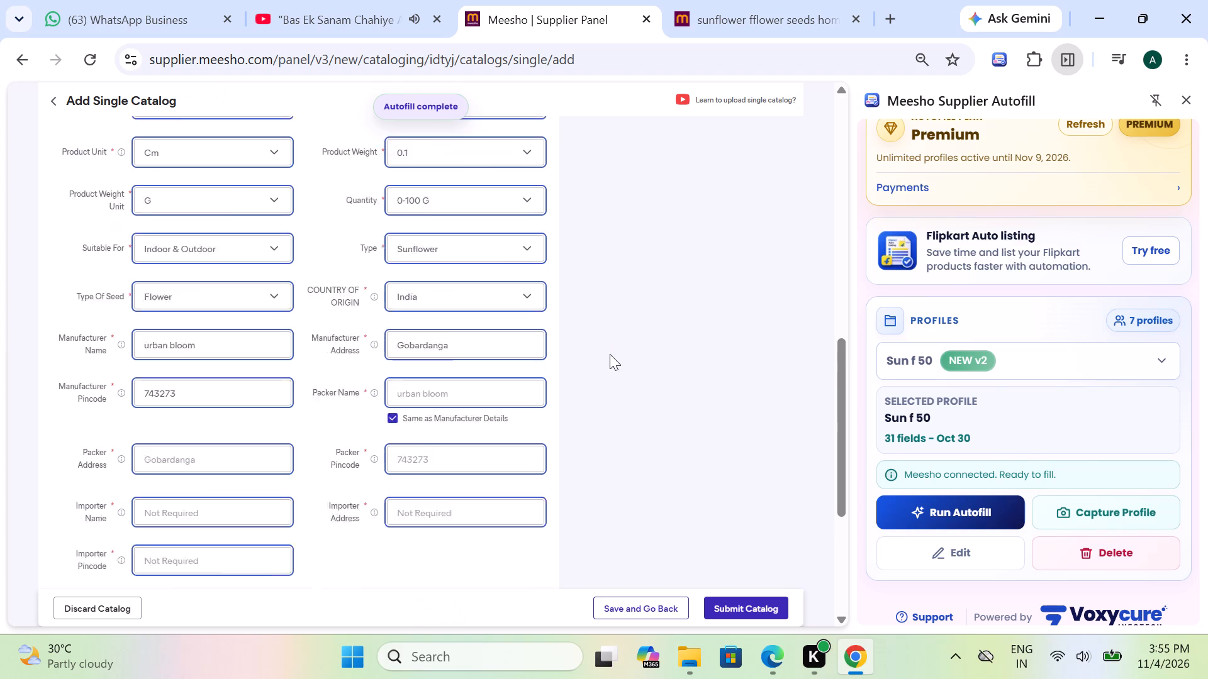
pyautogui.scroll(-1, 308, 458)
pyautogui.moveTo(187, 321); pyautogui.dragTo(180, 332)
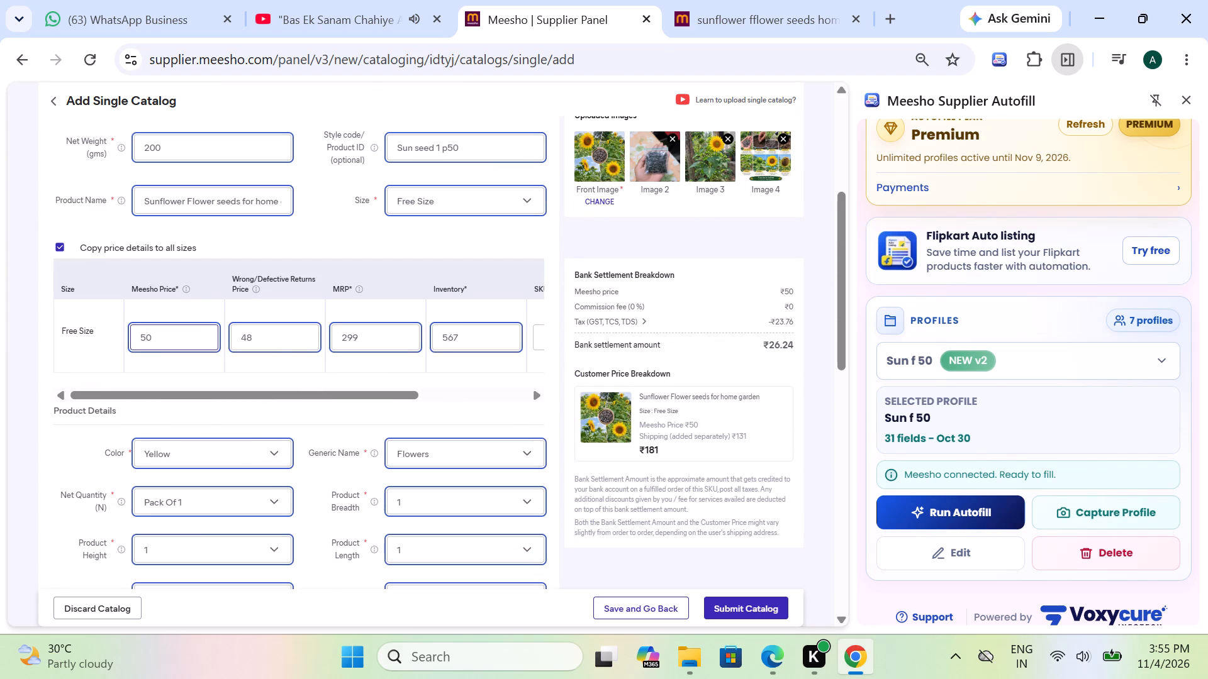
pyautogui.moveTo(180, 332); pyautogui.dragTo(120, 348)
pyautogui.moveTo(150, 330); pyautogui.dragTo(125, 344)
pyautogui.press('5')
pyautogui.press('6')
pyautogui.moveTo(257, 334); pyautogui.dragTo(257, 338)
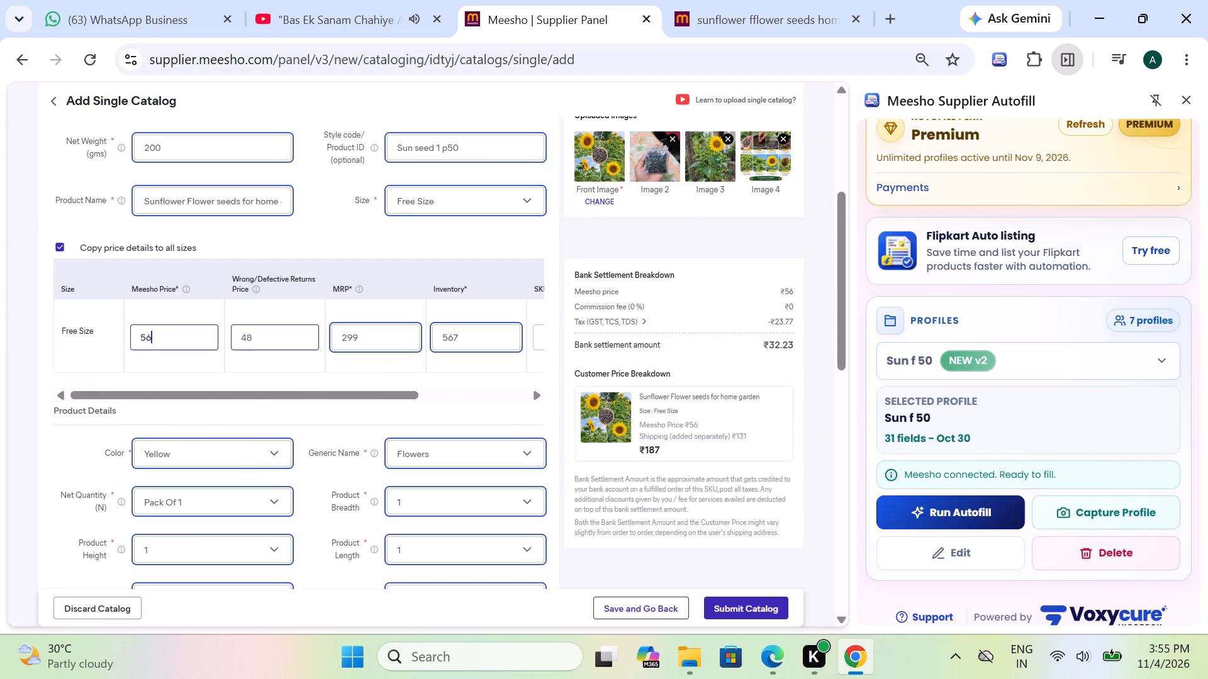
pyautogui.moveTo(257, 338); pyautogui.dragTo(233, 348)
pyautogui.write('53')
pyautogui.click(457, 389)
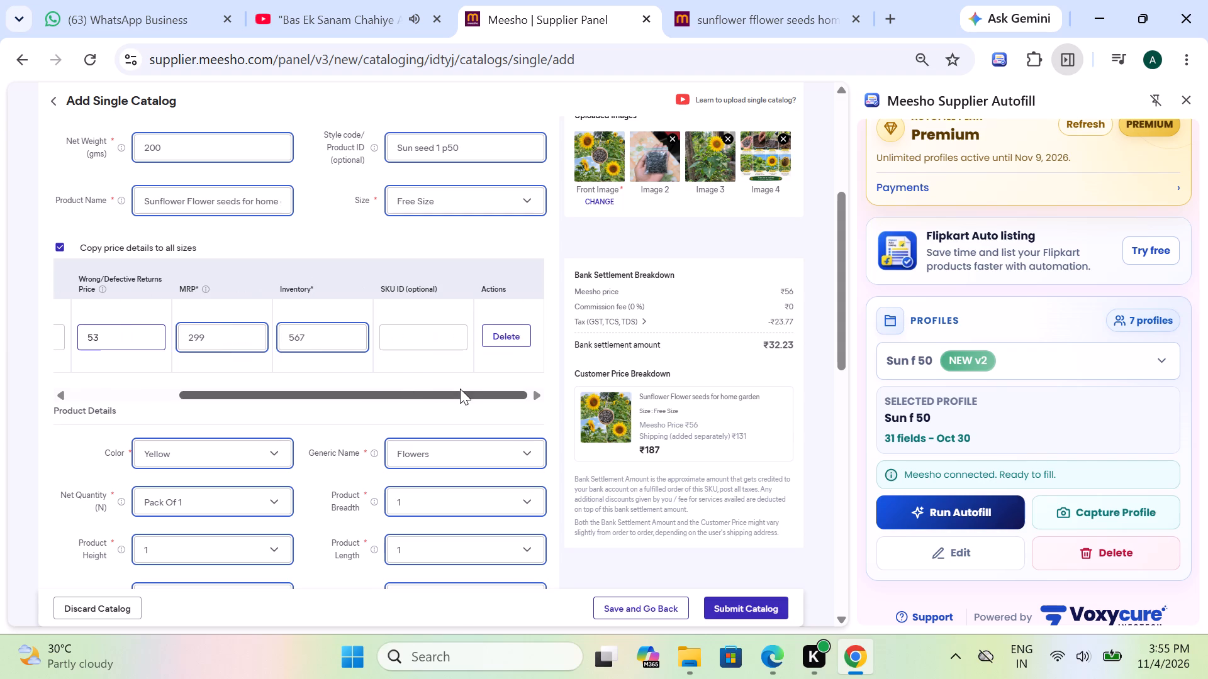
pyautogui.moveTo(460, 384); pyautogui.dragTo(285, 403)
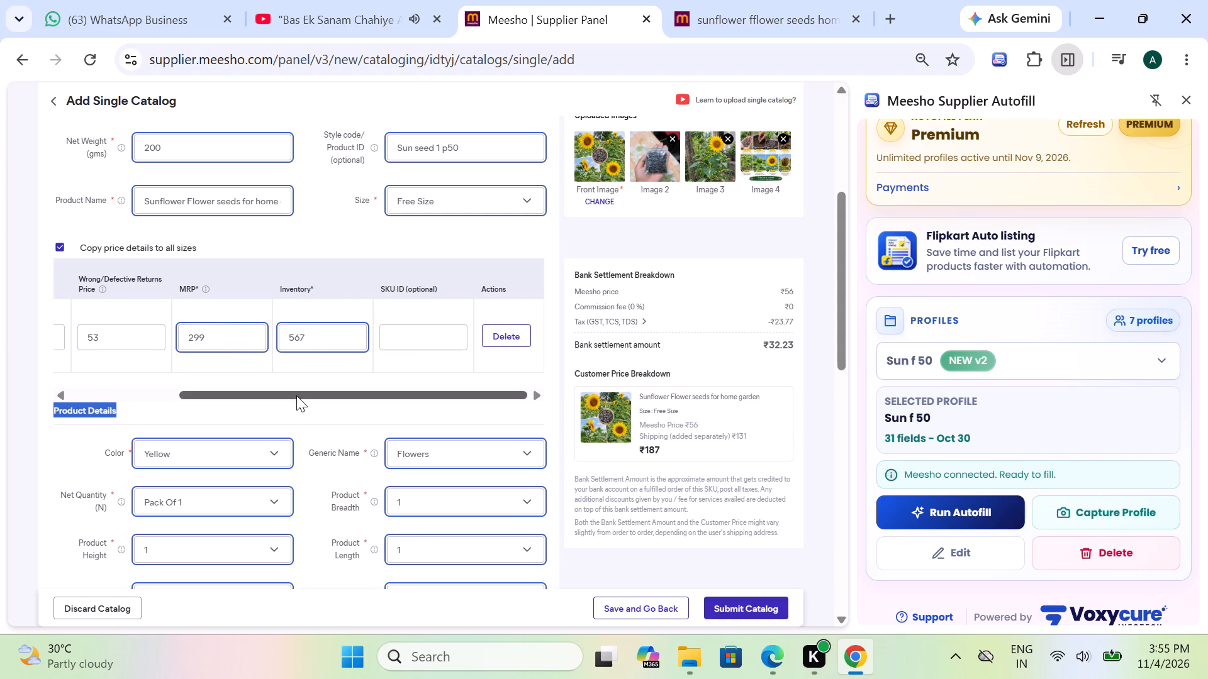
pyautogui.moveTo(296, 395); pyautogui.dragTo(116, 403)
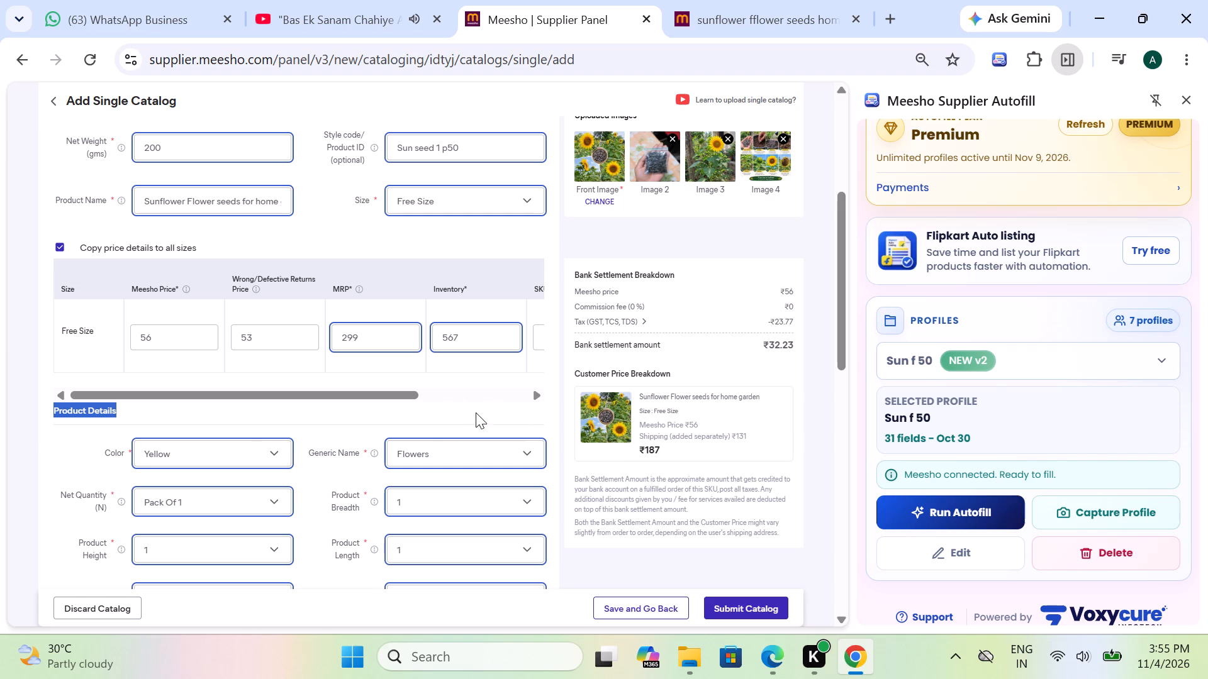
pyautogui.click(419, 248)
# Change the number in the style code/product ID to 4, so that it reads "Sun seed 4 p50".
pyautogui.scroll(2, 392, 282)
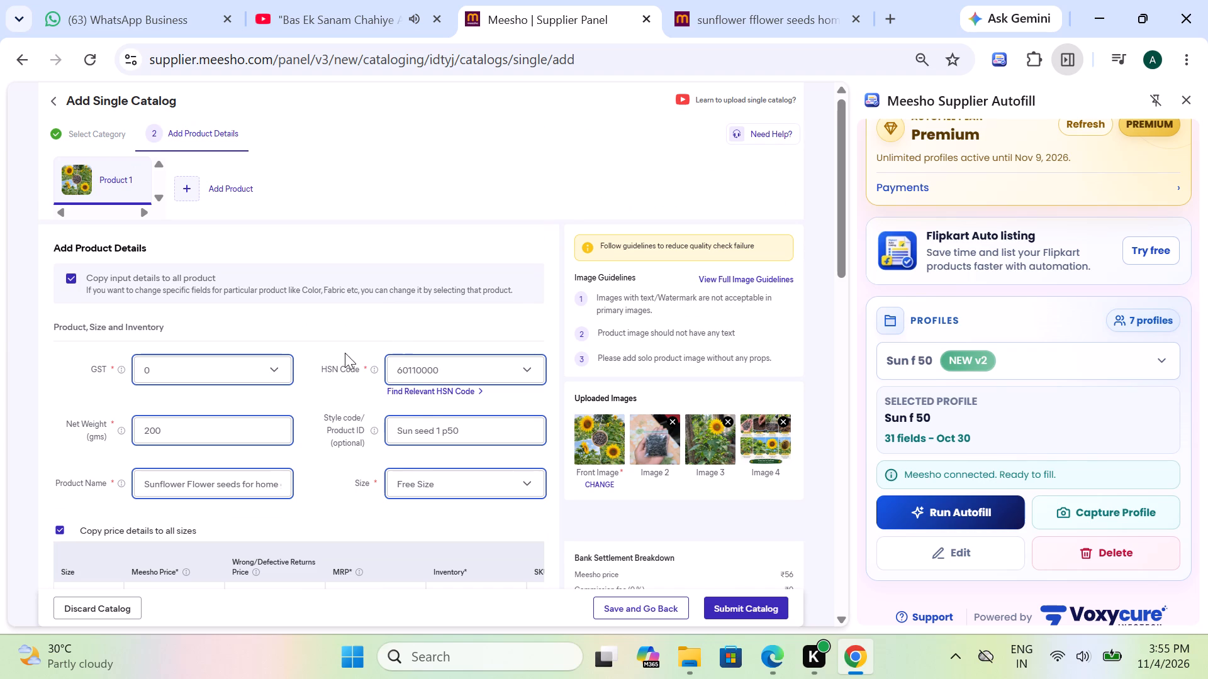
pyautogui.click(442, 427)
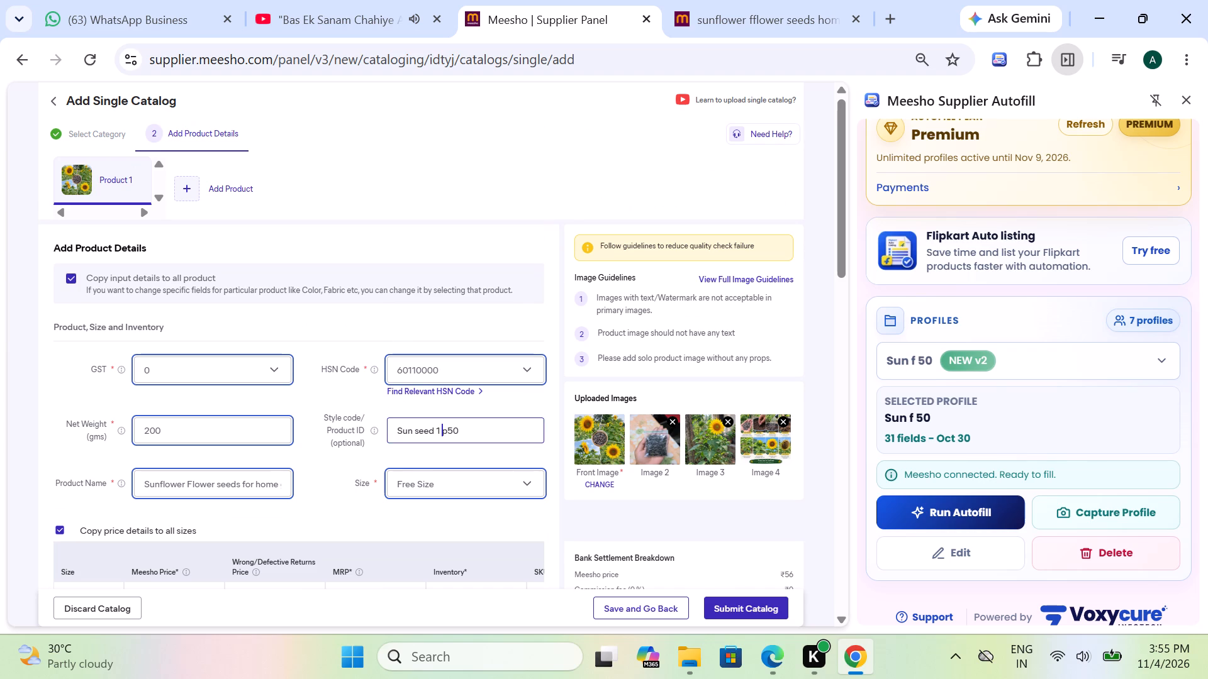
pyautogui.press('BackSpace')
pyautogui.press('BackSpace')
pyautogui.press('4')
pyautogui.press('space')
# Review the filled product details, manufacturer and packer information, other attributes and uploaded images.
pyautogui.scroll(-1, 400, 268)
pyautogui.scroll(-5, 465, 287)
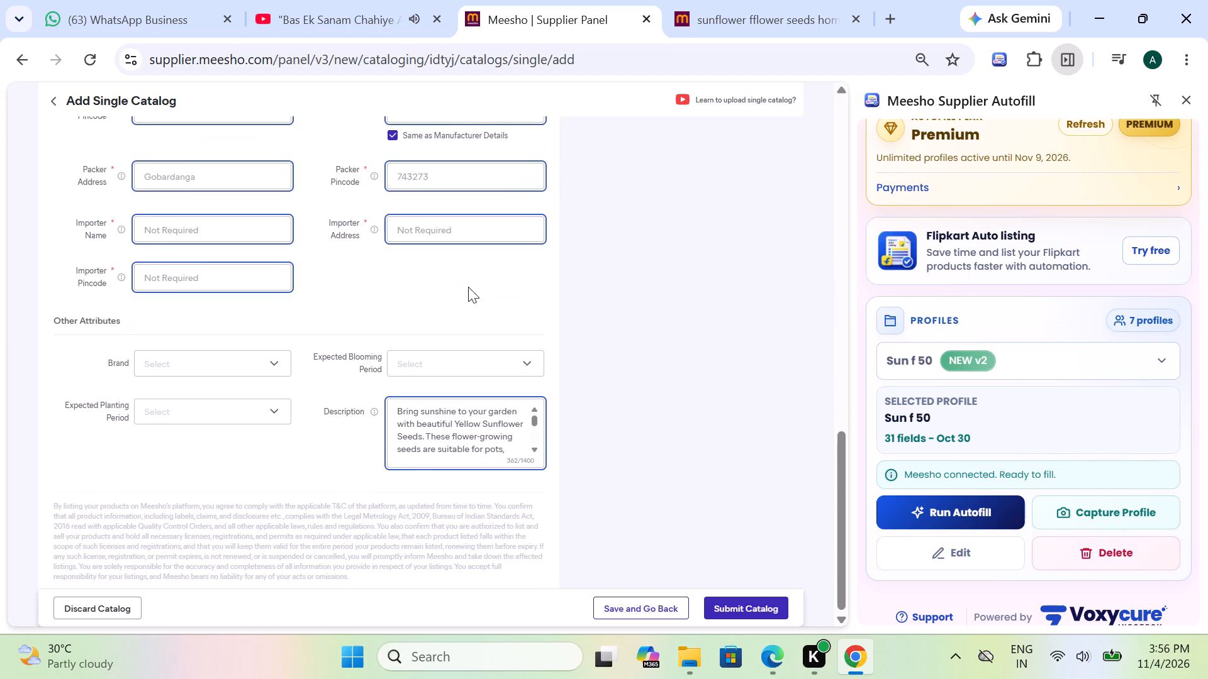
pyautogui.scroll(3, 468, 290)
pyautogui.scroll(-4, 466, 287)
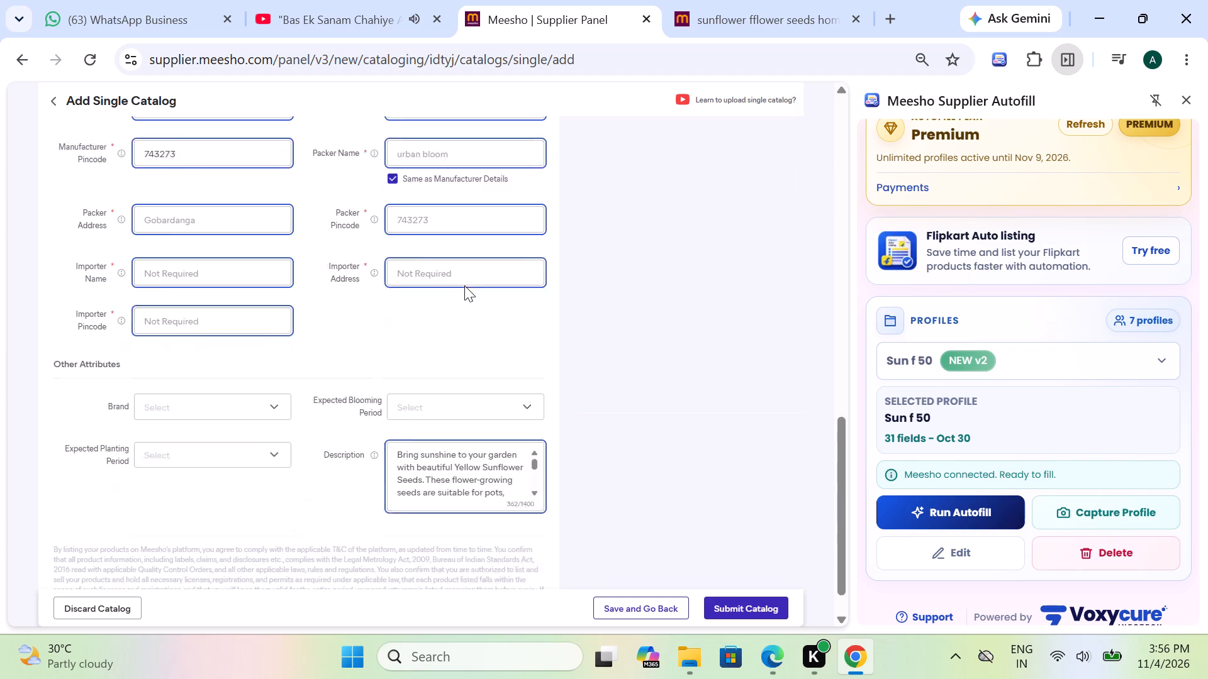
pyautogui.scroll(-5, 464, 285)
pyautogui.scroll(5, 683, 517)
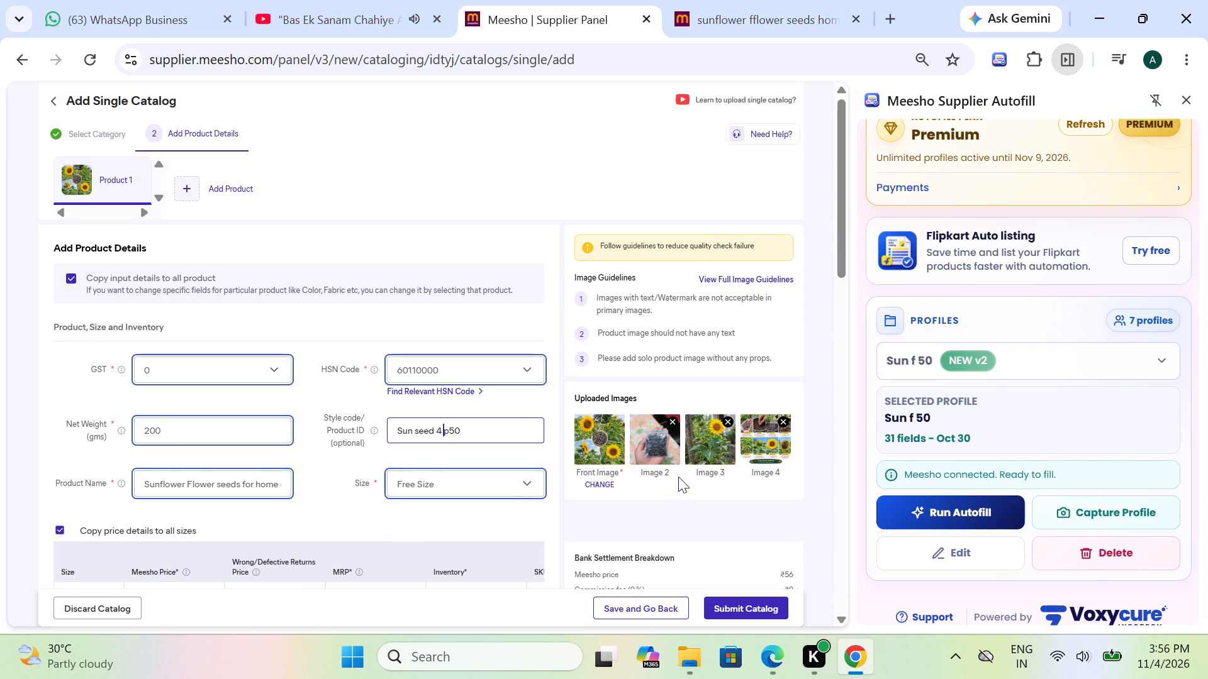
pyautogui.scroll(-4, 685, 451)
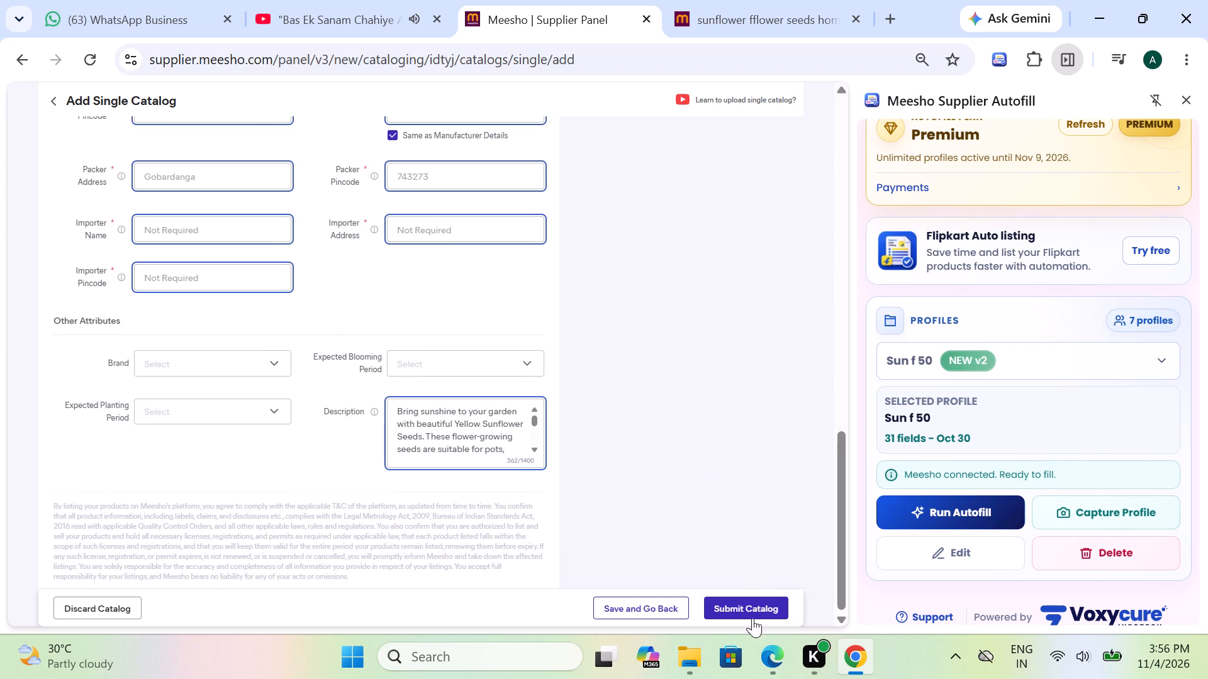
# Submit the "Sun seed 4 p50" catalog for quality check, acknowledging that its products are not branded or illegal to sell.
pyautogui.click(749, 604)
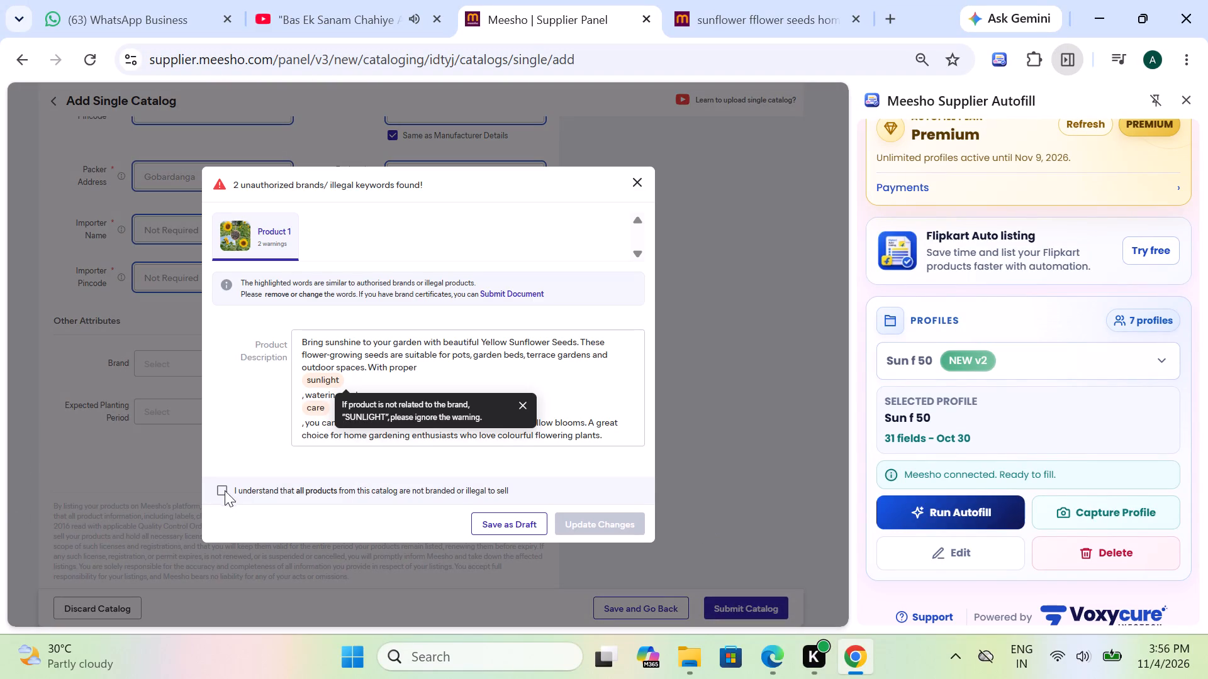
pyautogui.click(230, 487)
pyautogui.click(216, 490)
pyautogui.click(568, 519)
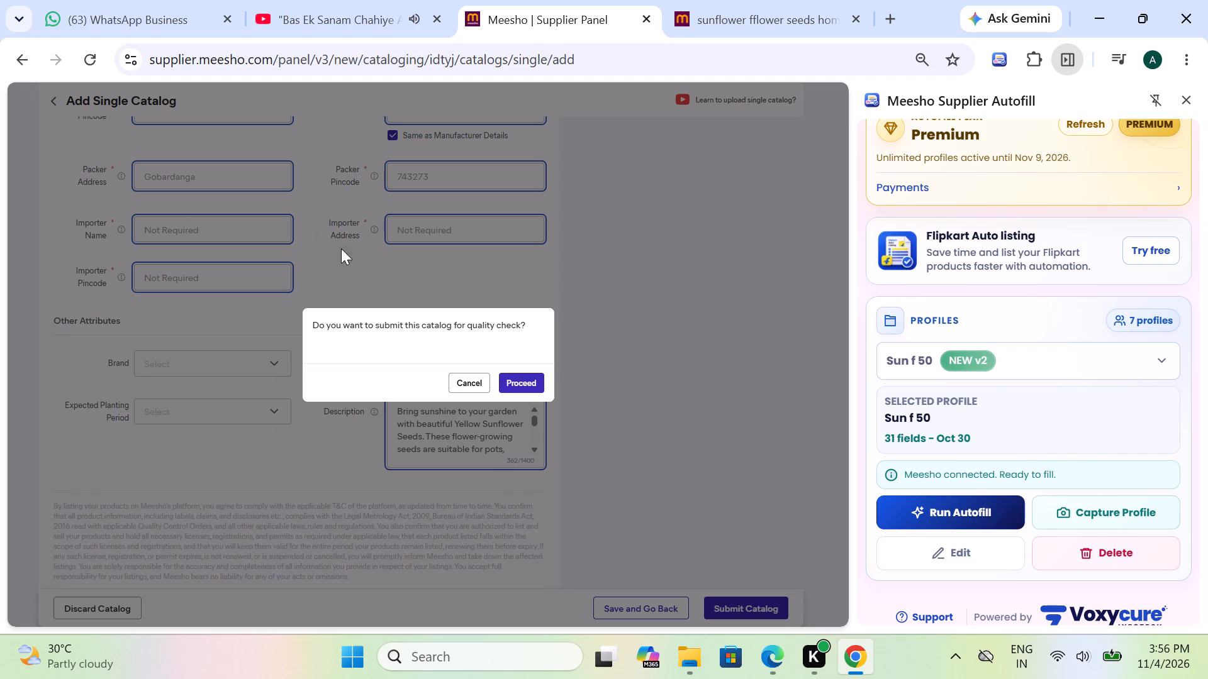
pyautogui.click(528, 373)
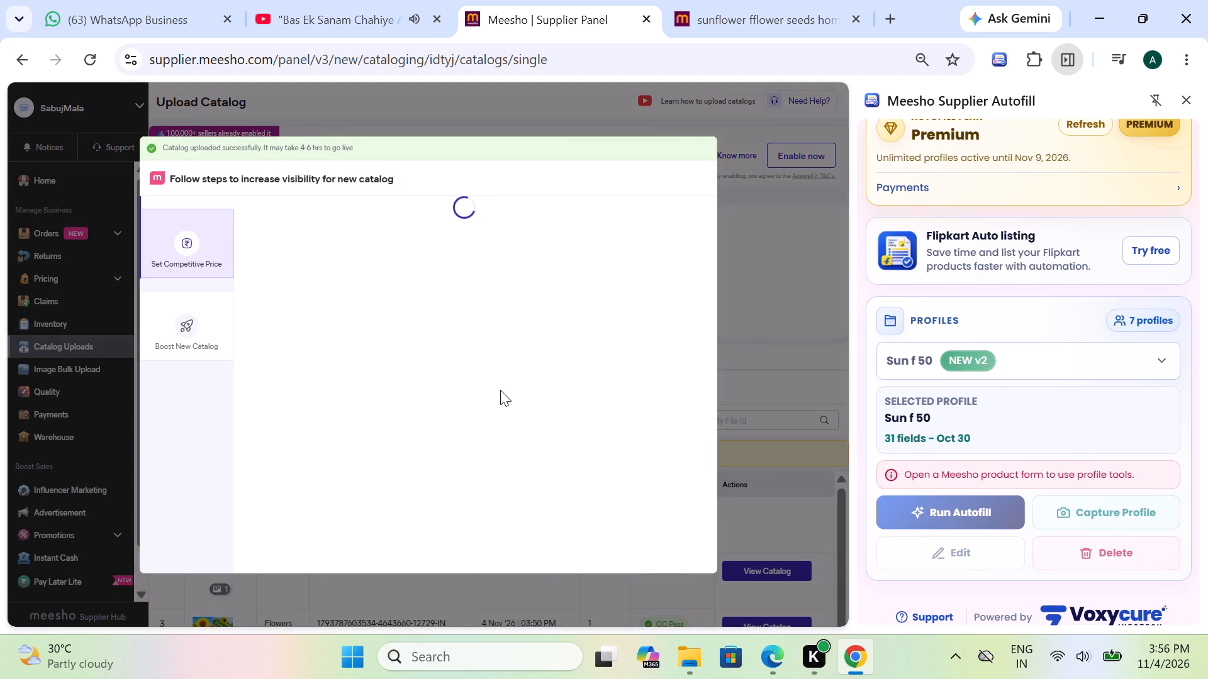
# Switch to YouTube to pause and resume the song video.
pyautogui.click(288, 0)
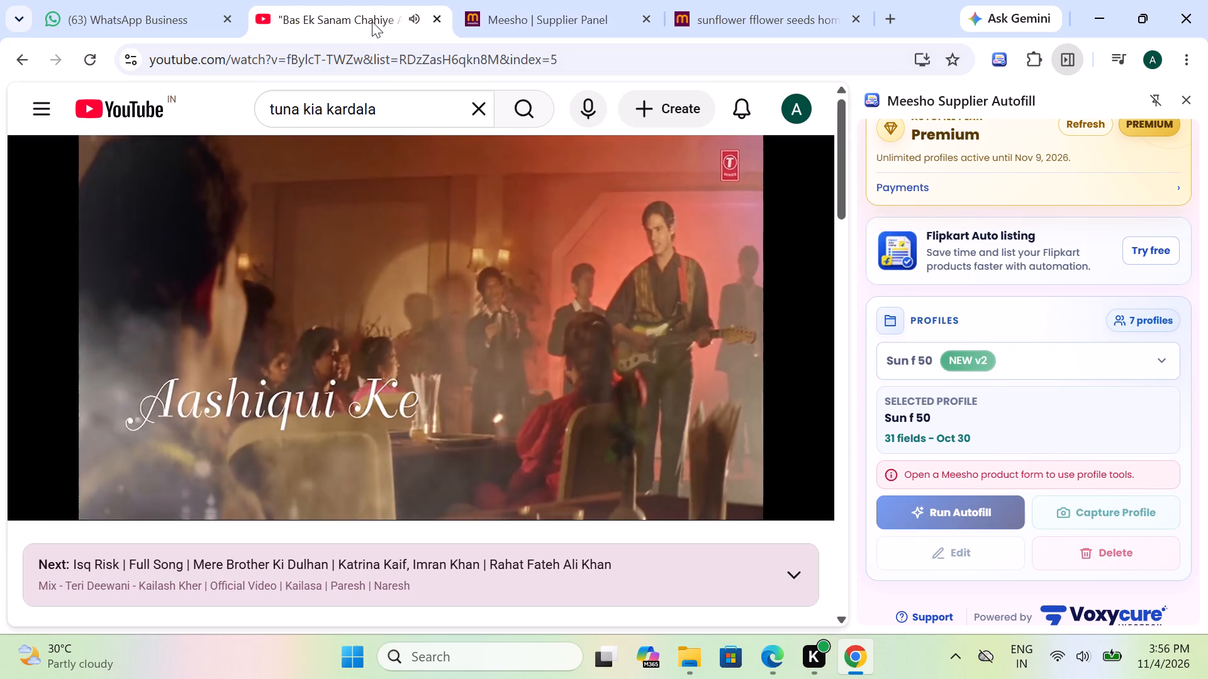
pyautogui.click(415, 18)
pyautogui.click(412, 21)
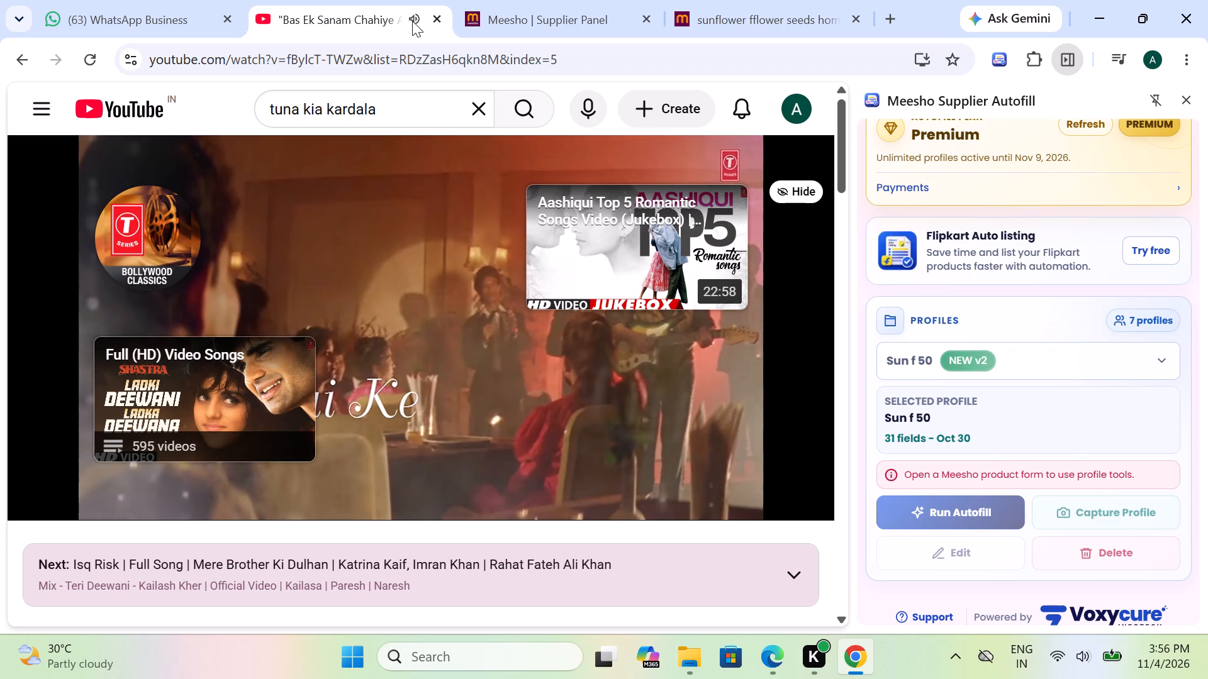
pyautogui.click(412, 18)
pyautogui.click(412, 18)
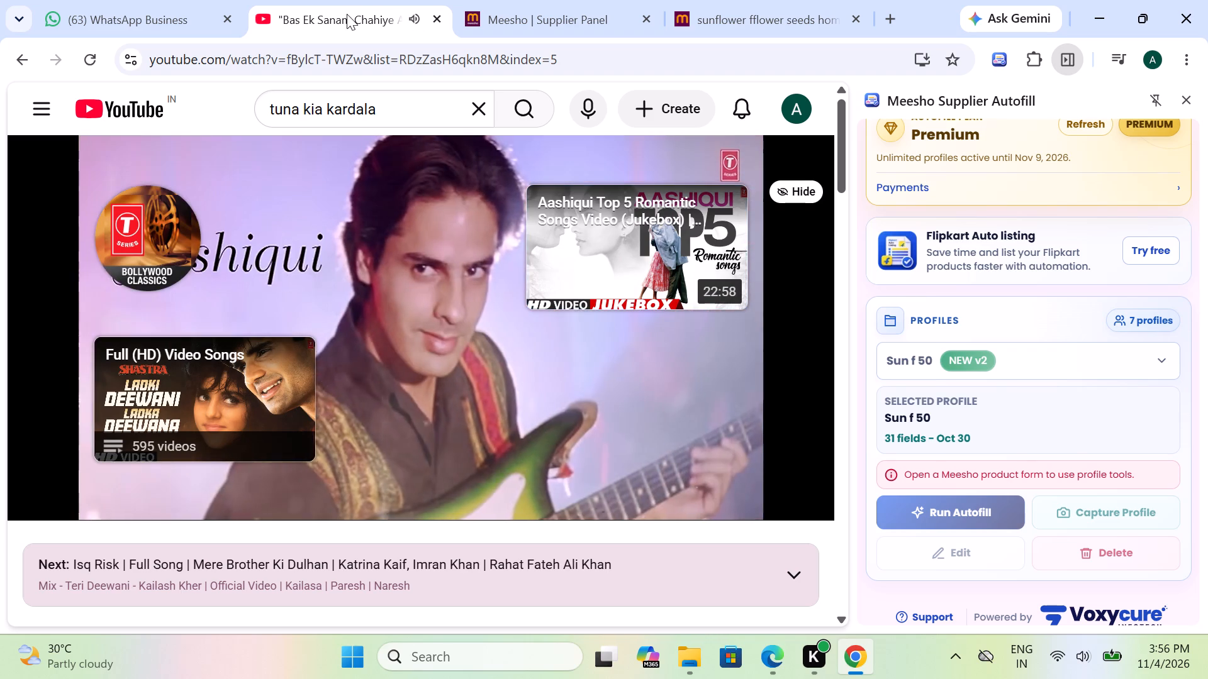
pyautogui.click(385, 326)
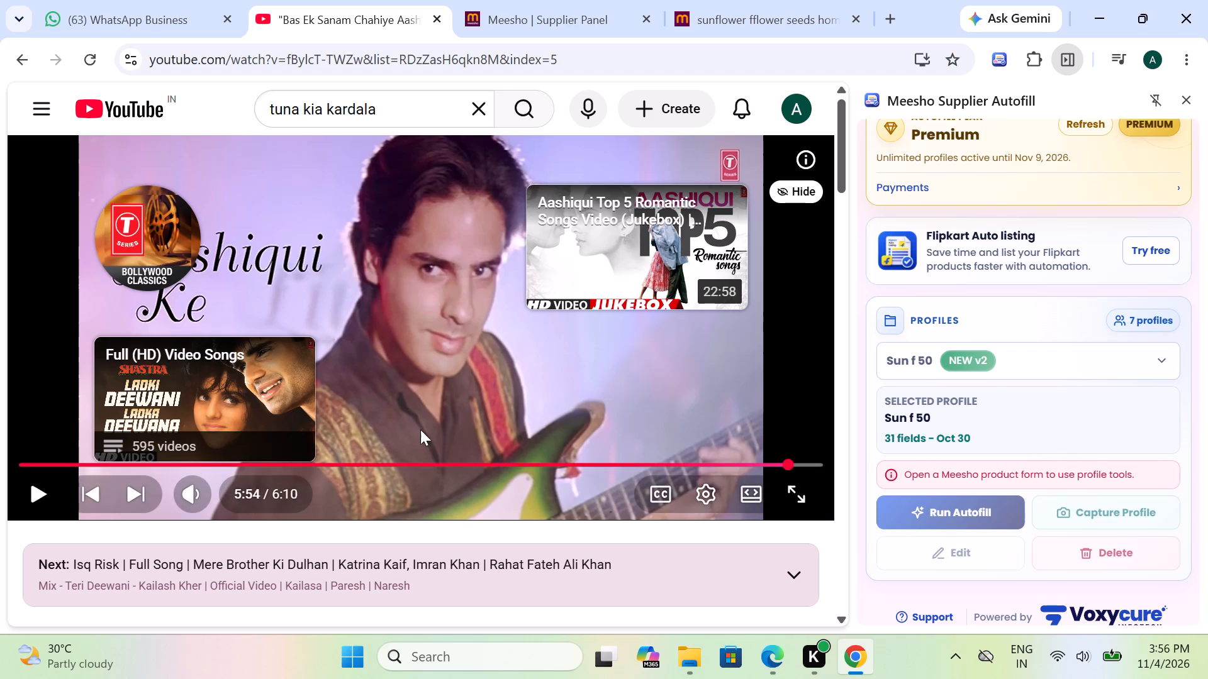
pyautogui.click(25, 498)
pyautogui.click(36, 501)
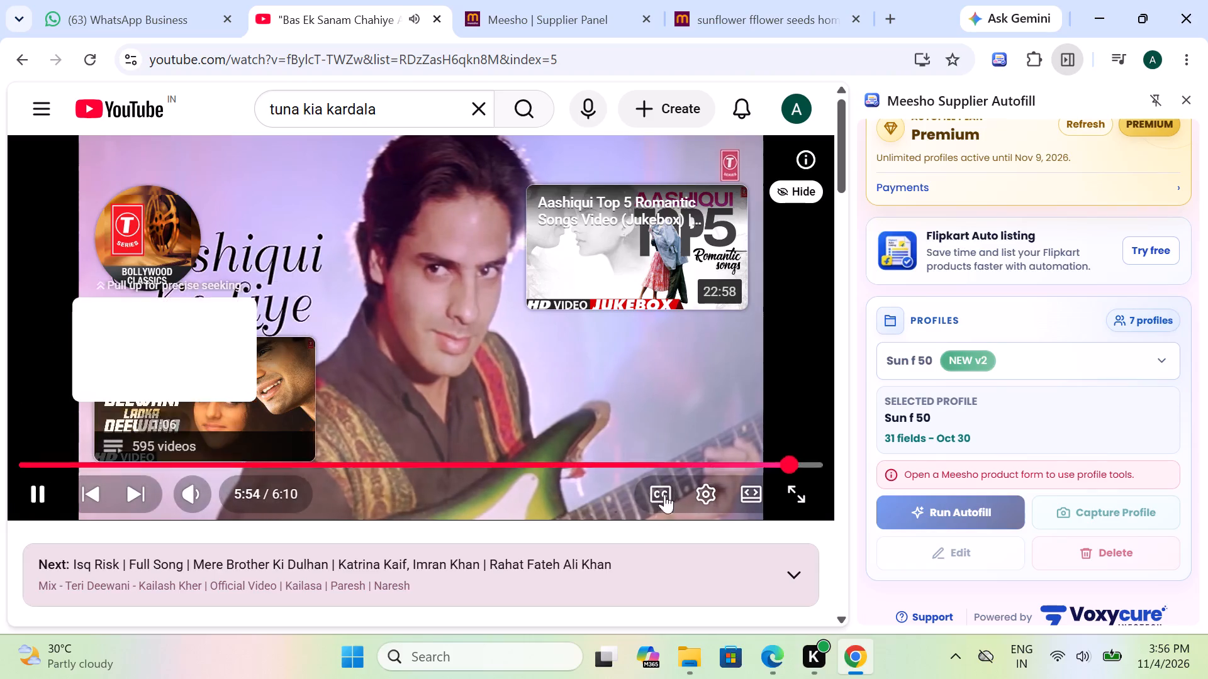
# Back in the Supplier Panel, skip the recommended price and dismiss the booster ad campaign offer.
pyautogui.click(700, 0)
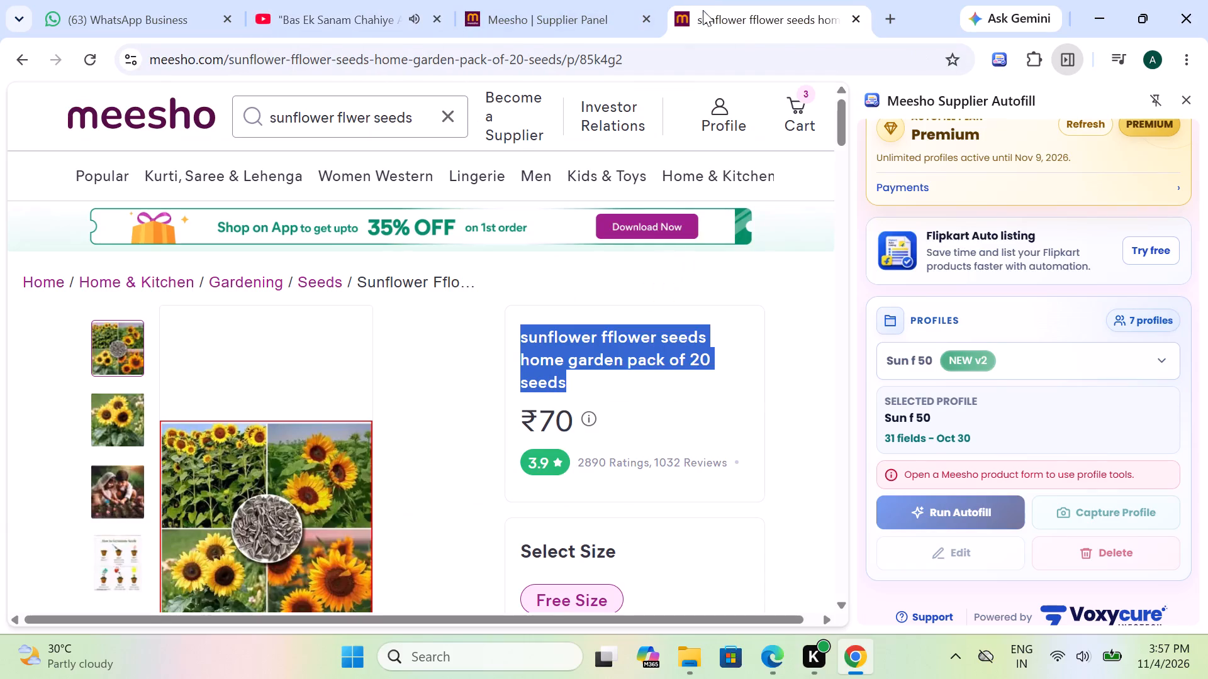
pyautogui.click(554, 17)
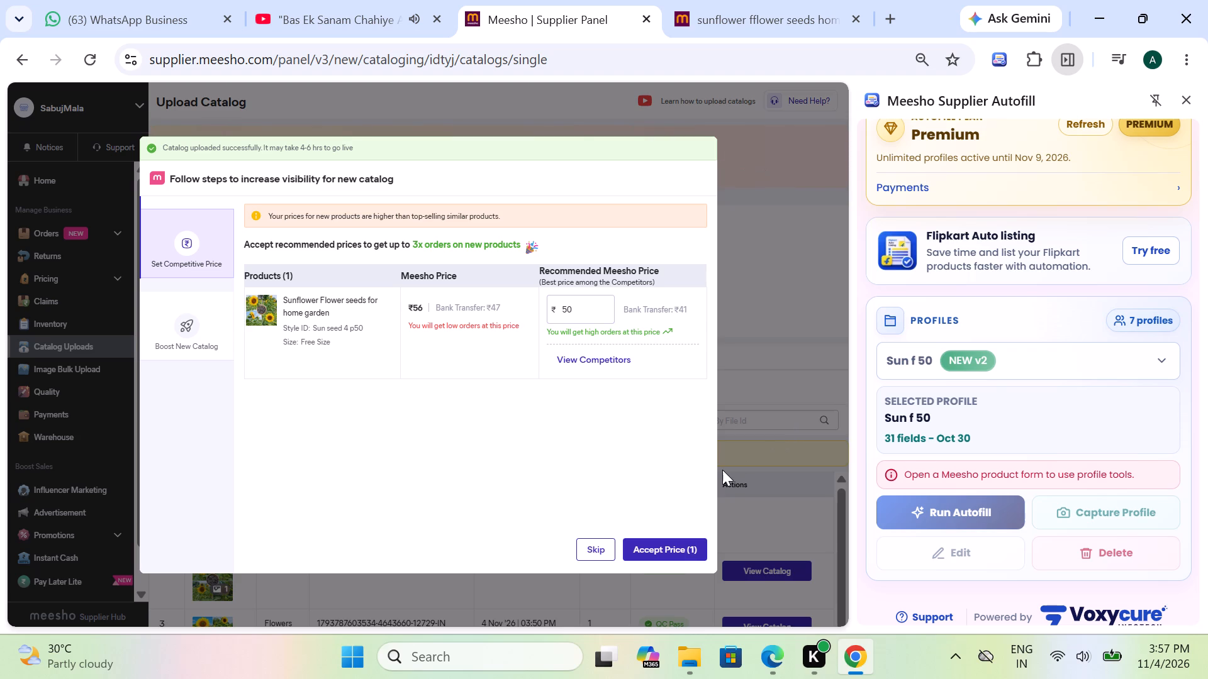
pyautogui.click(603, 535)
pyautogui.click(603, 538)
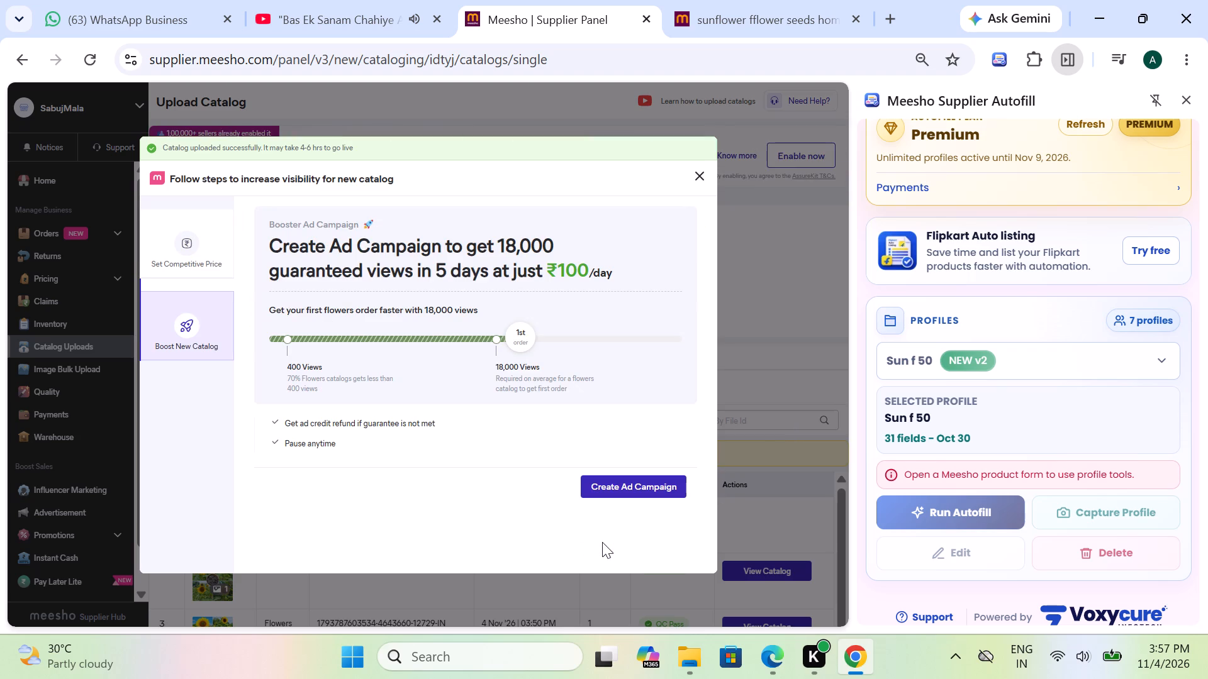
pyautogui.click(699, 174)
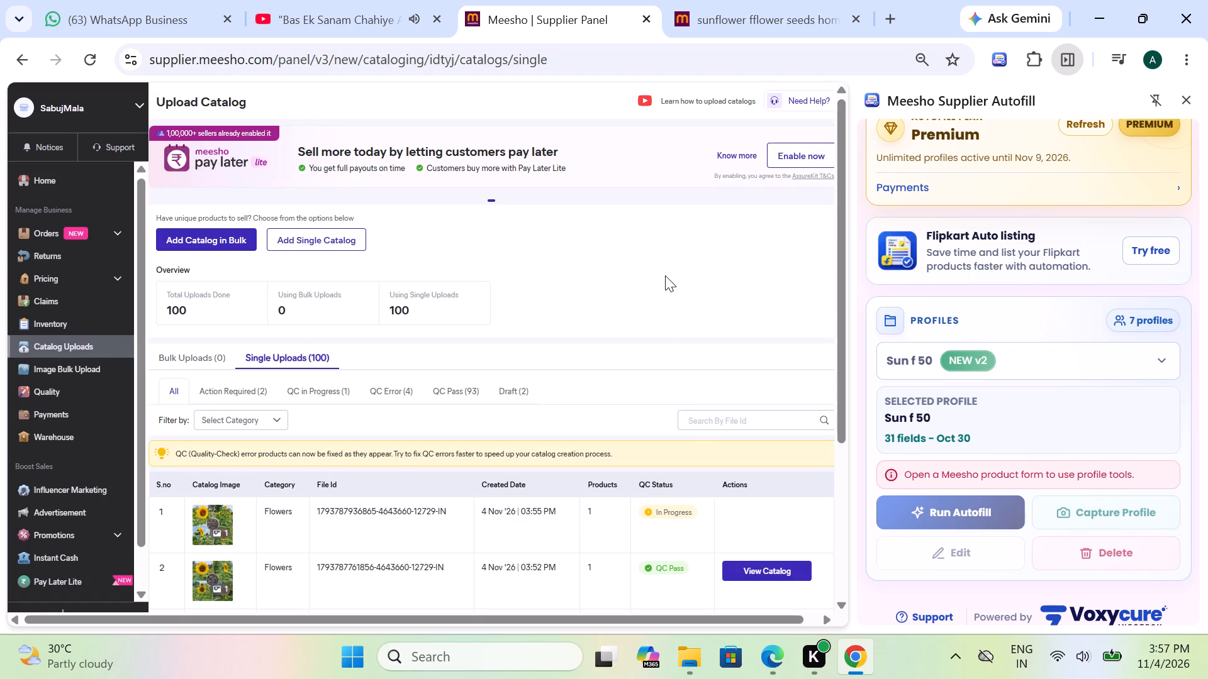
# Examine the single uploads list for the quality-check status of the recently submitted sunflower catalogs.
pyautogui.scroll(-1, 690, 405)
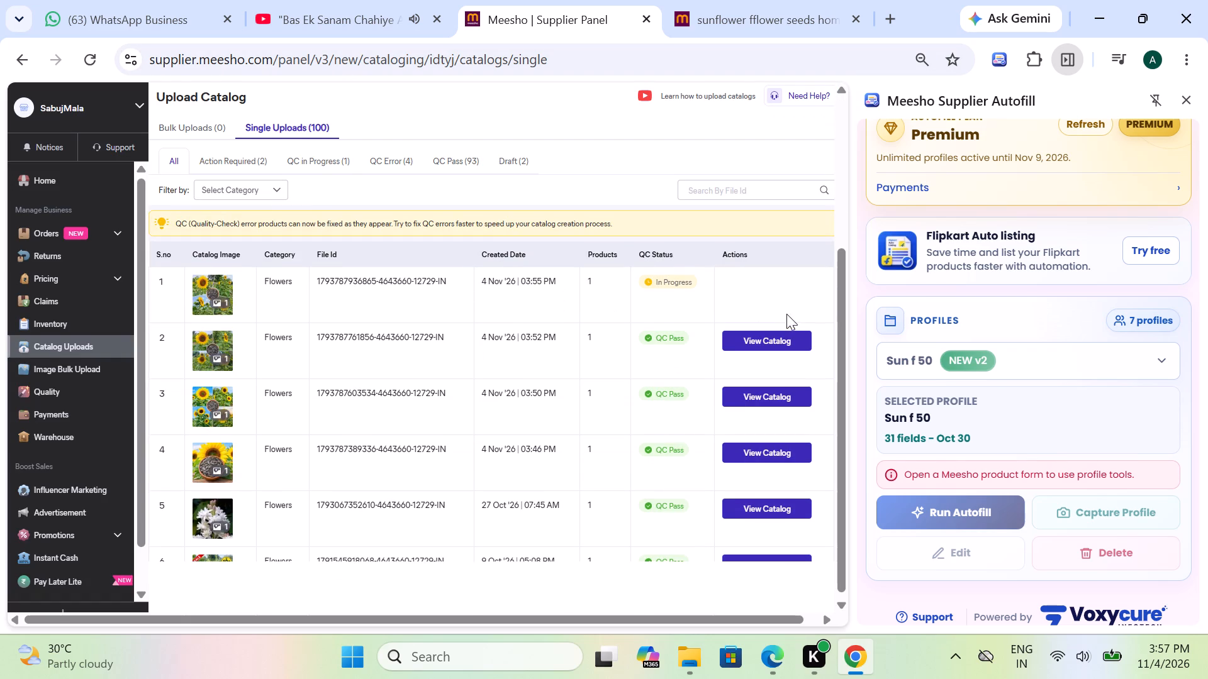
pyautogui.click(745, 279)
pyautogui.click(479, 284)
pyautogui.doubleClick(282, 293)
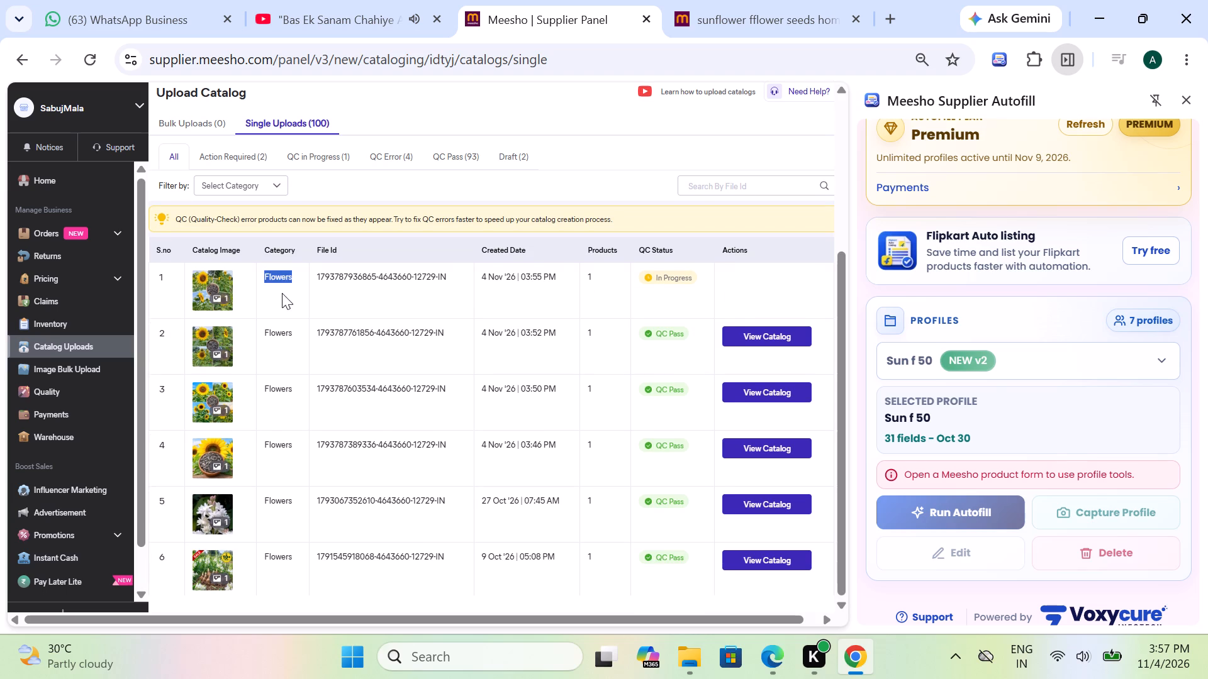
pyautogui.click(443, 316)
pyautogui.scroll(1, 683, 309)
pyautogui.scroll(-2, 684, 309)
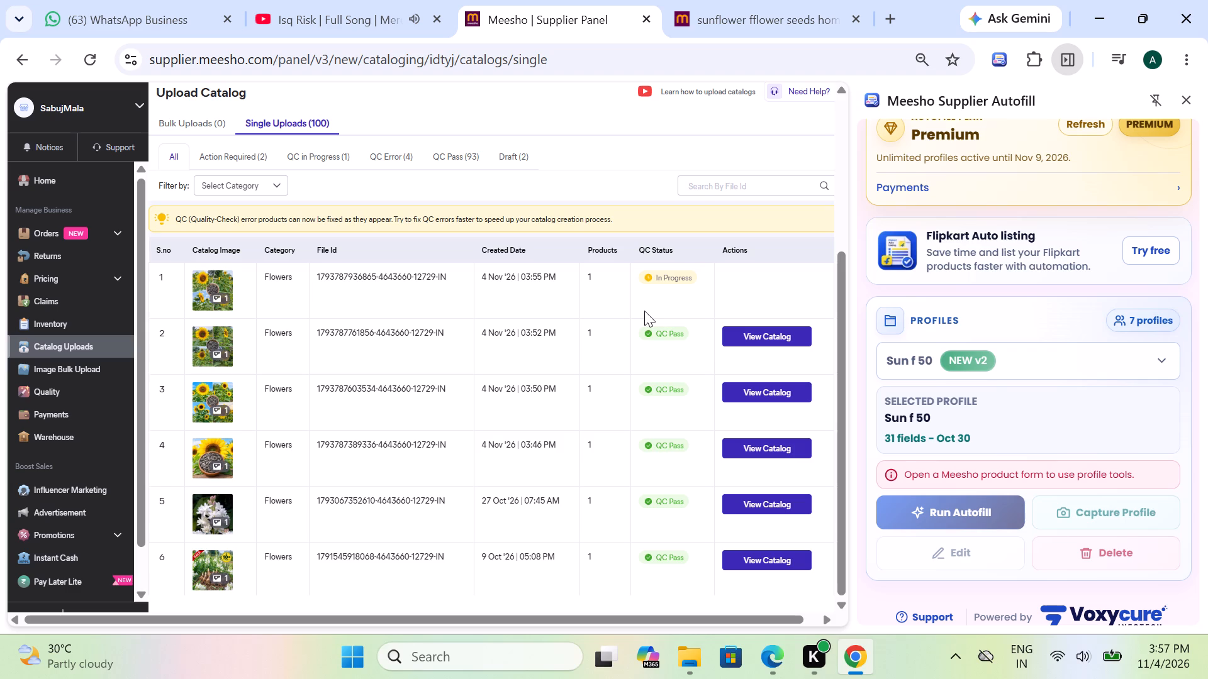
pyautogui.scroll(1, 642, 280)
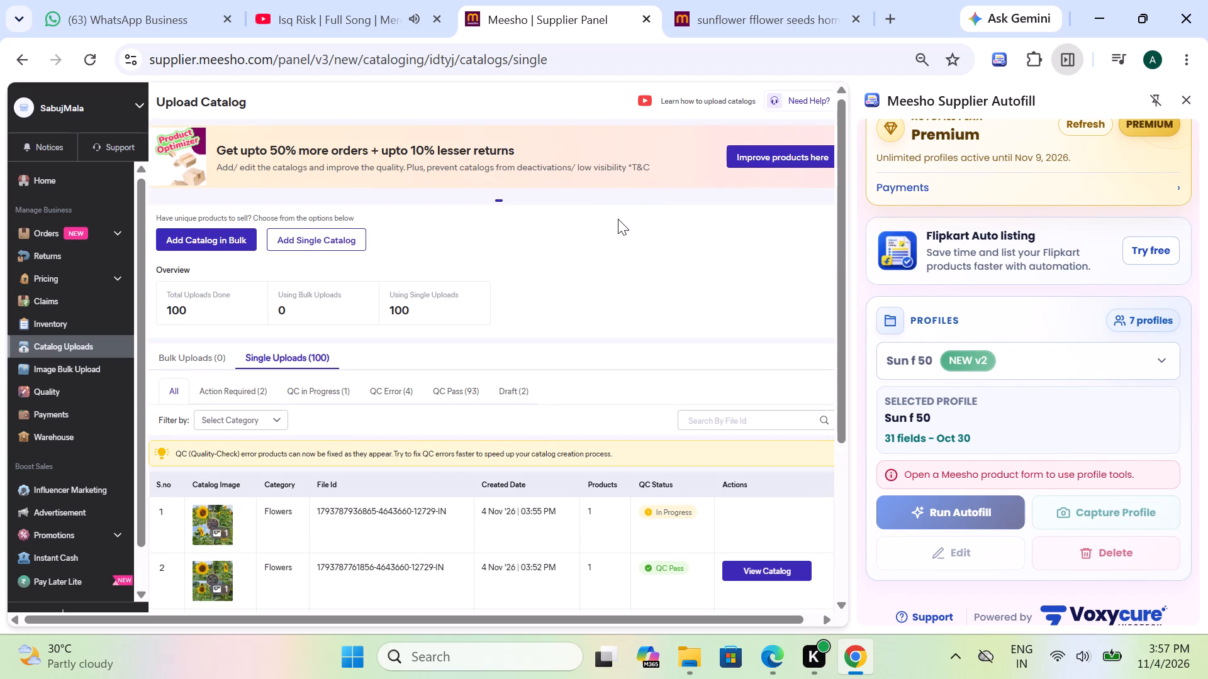
# Start a new single catalog in the Flowers seeds category with the front image WhatsApp Image 2026-10-30 at 10.40.40 AM.jpeg.
pyautogui.click(330, 244)
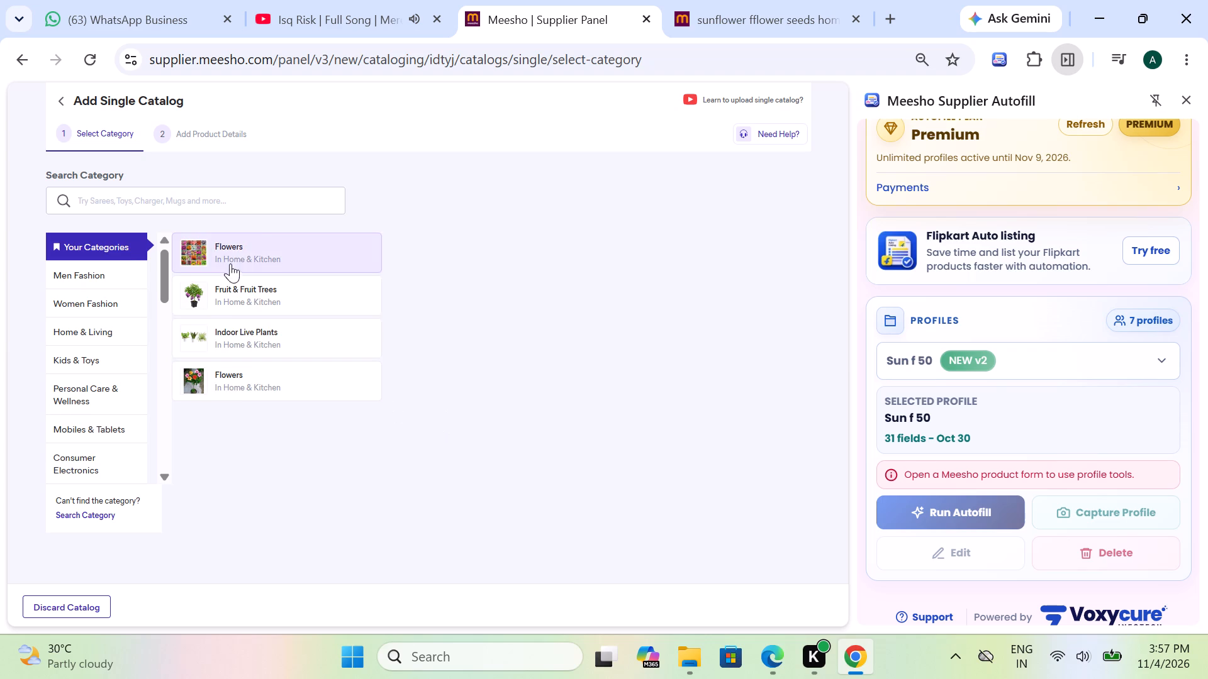
pyautogui.click(234, 252)
pyautogui.click(663, 442)
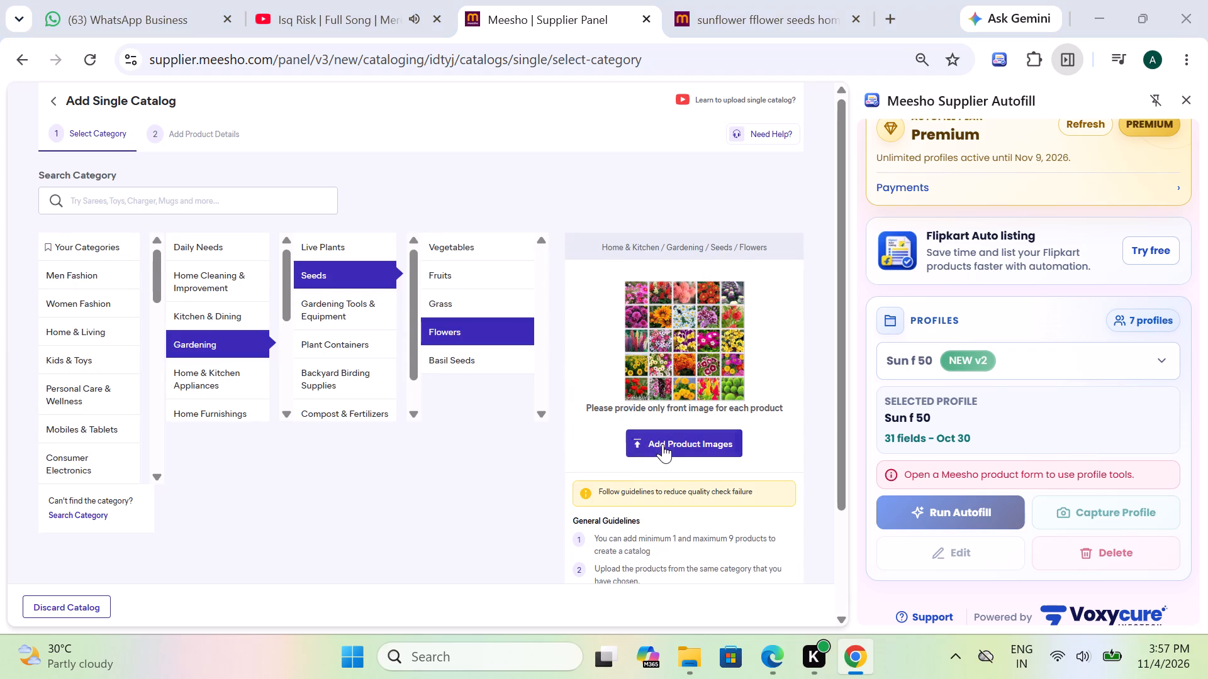
pyautogui.scroll(-1, 676, 431)
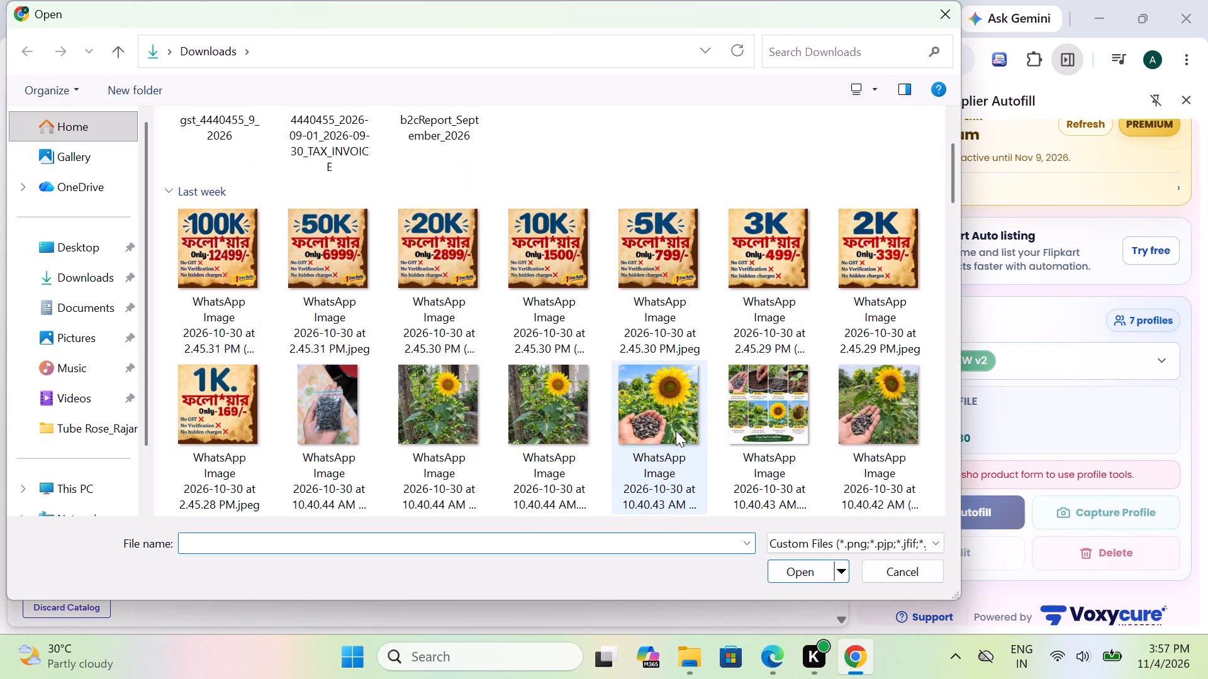
pyautogui.scroll(-2, 641, 421)
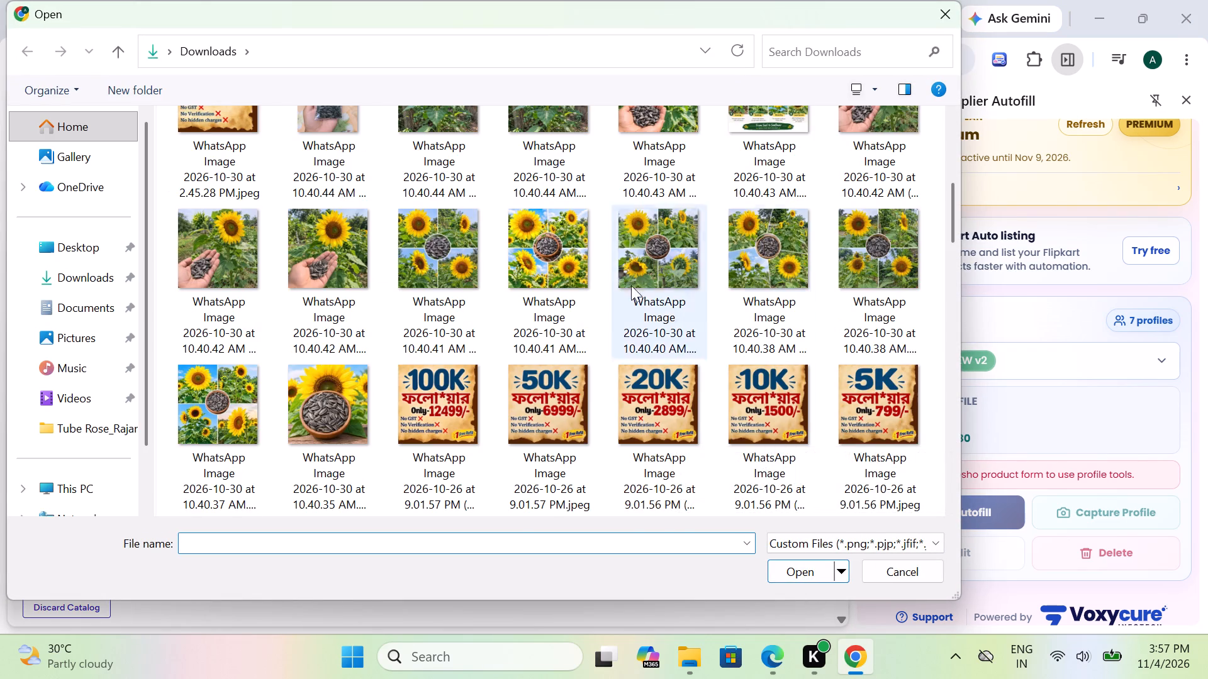
pyautogui.click(661, 263)
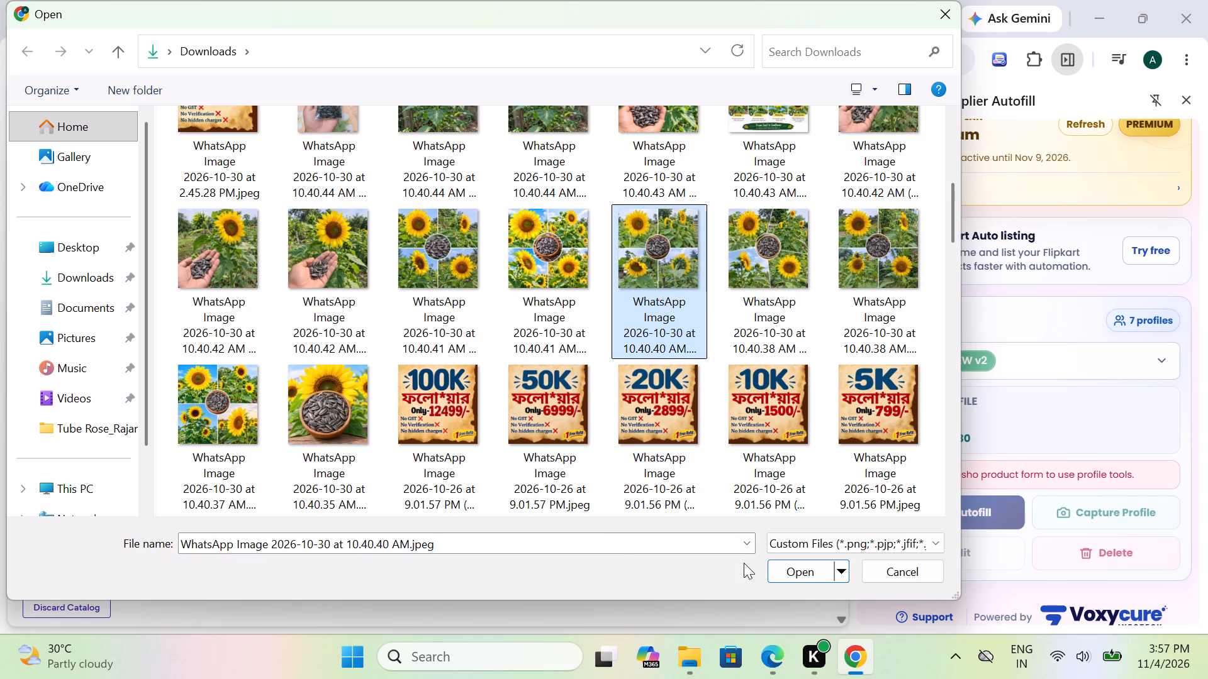
pyautogui.click(769, 570)
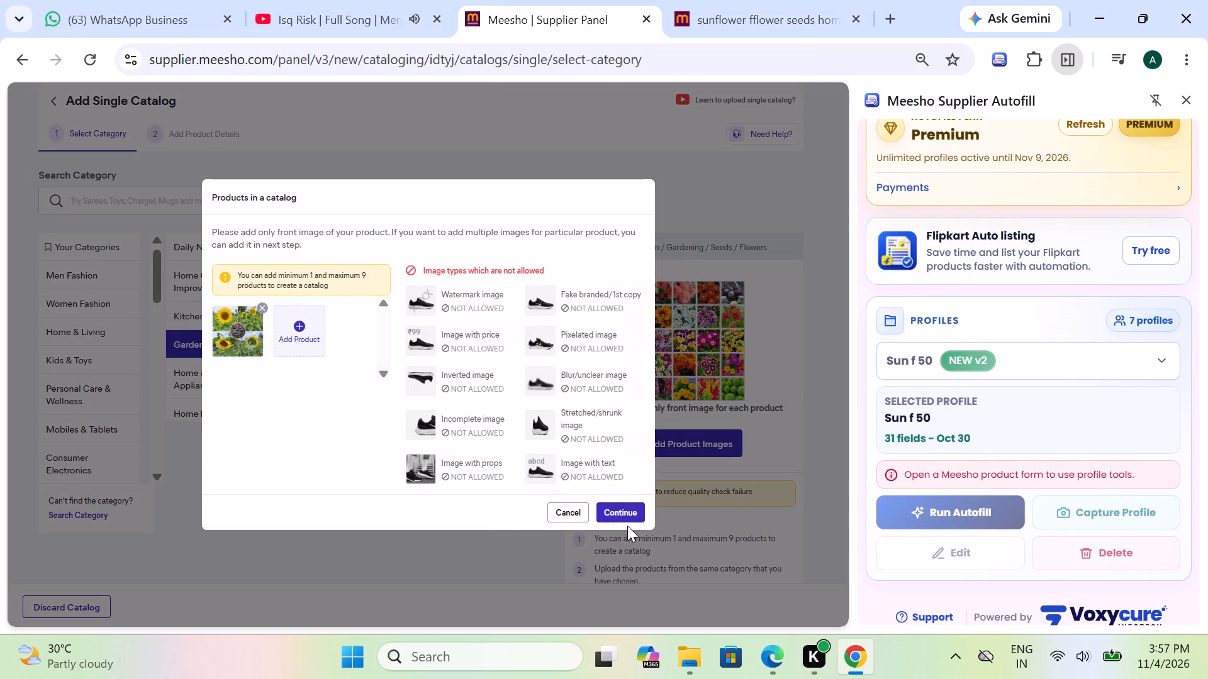
pyautogui.click(624, 513)
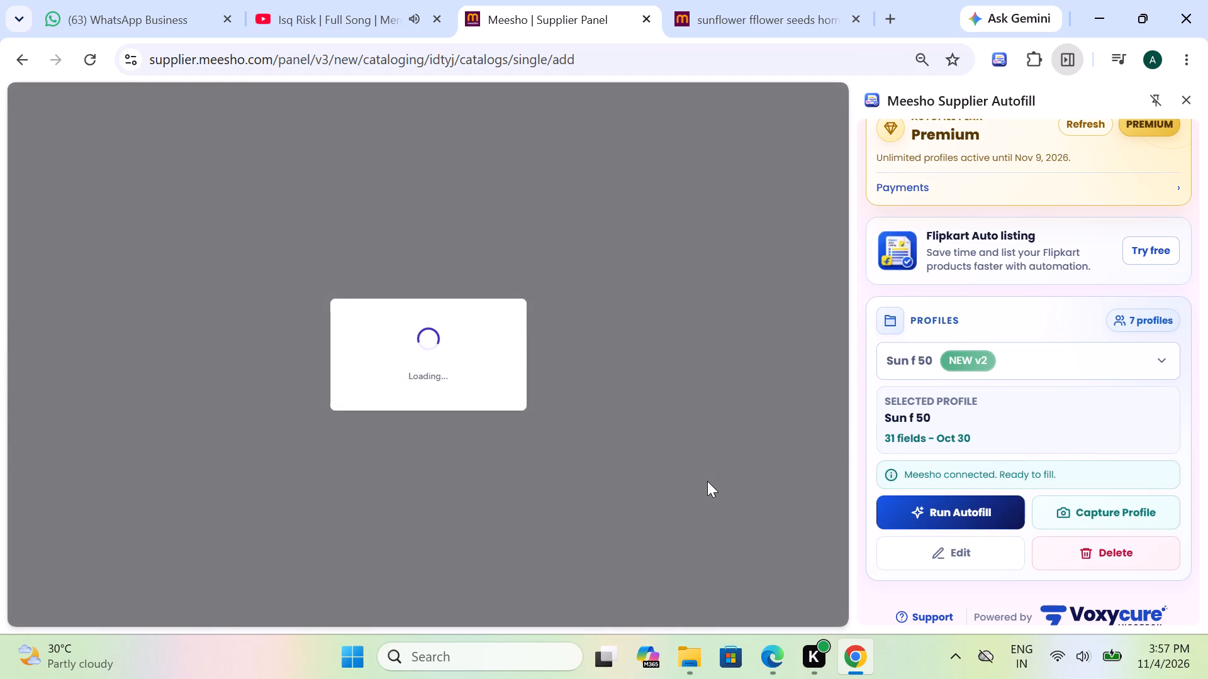
# Add three more product images: the seed collage from 10.40.43 AM, the sunflower plant from 10.40.44 AM and the hand-held seed packet.
pyautogui.click(661, 451)
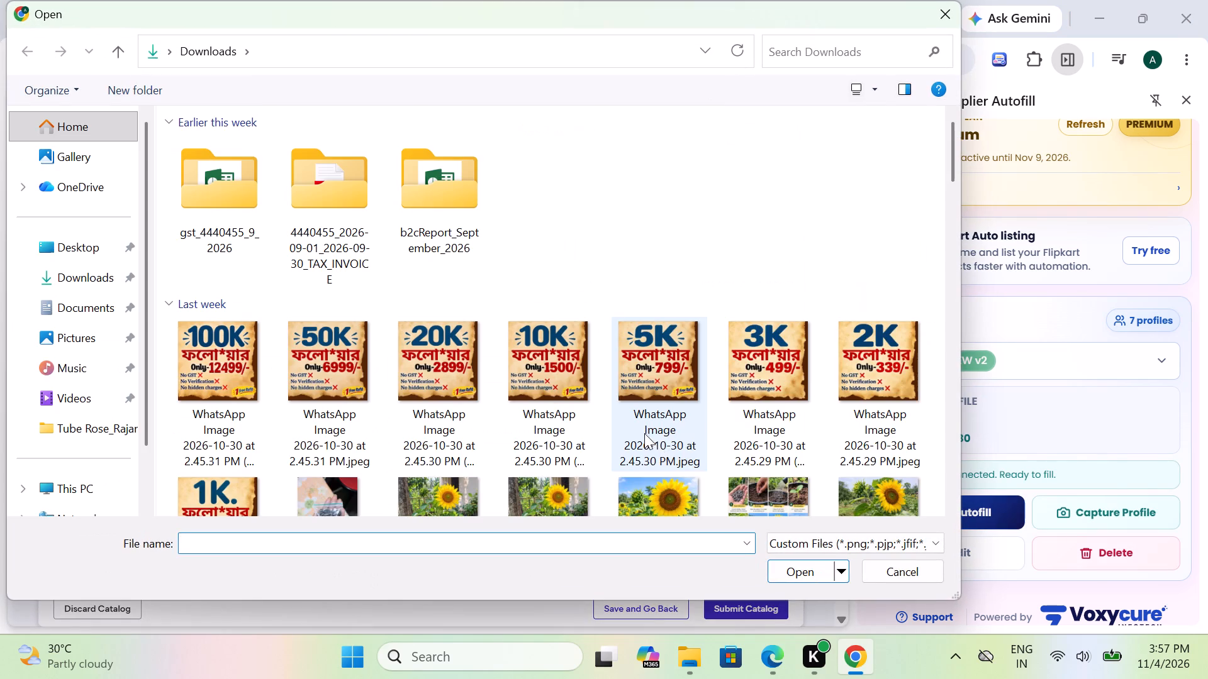
pyautogui.keyDown('ctrl'); pyautogui.click(773, 494); pyautogui.keyUp('ctrl')
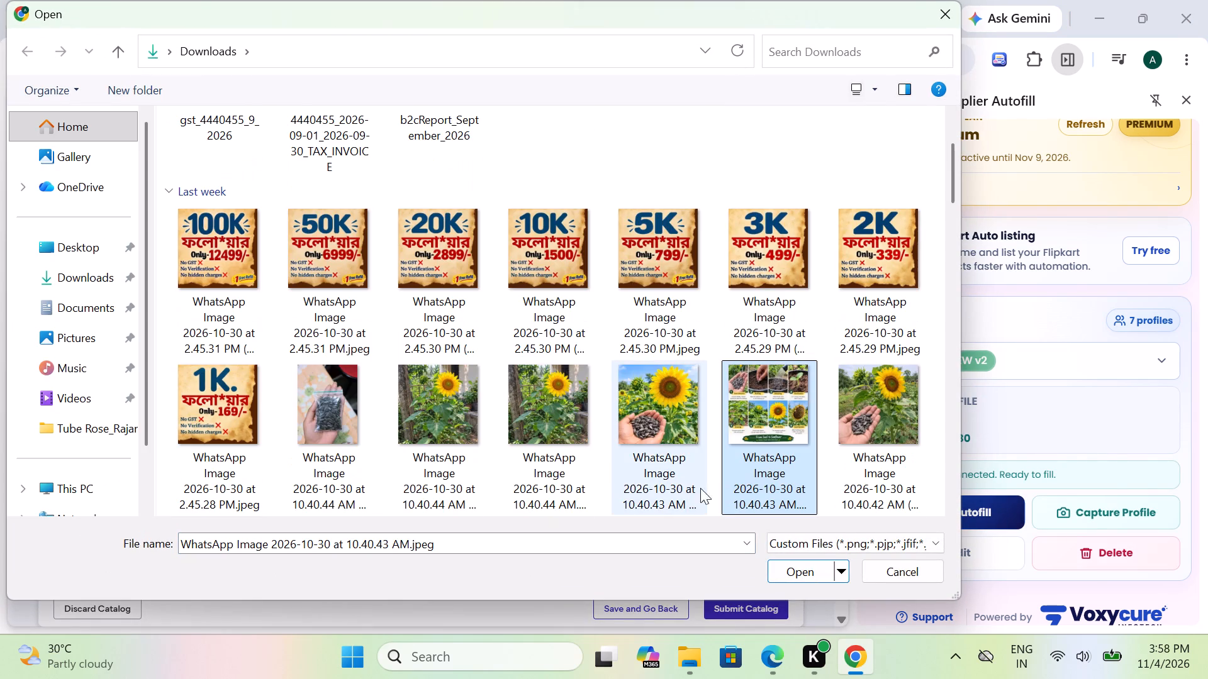
pyautogui.keyDown('ctrl'); pyautogui.click(570, 417); pyautogui.keyUp('ctrl')
pyautogui.keyDown('ctrl'); pyautogui.click(344, 420); pyautogui.keyUp('ctrl')
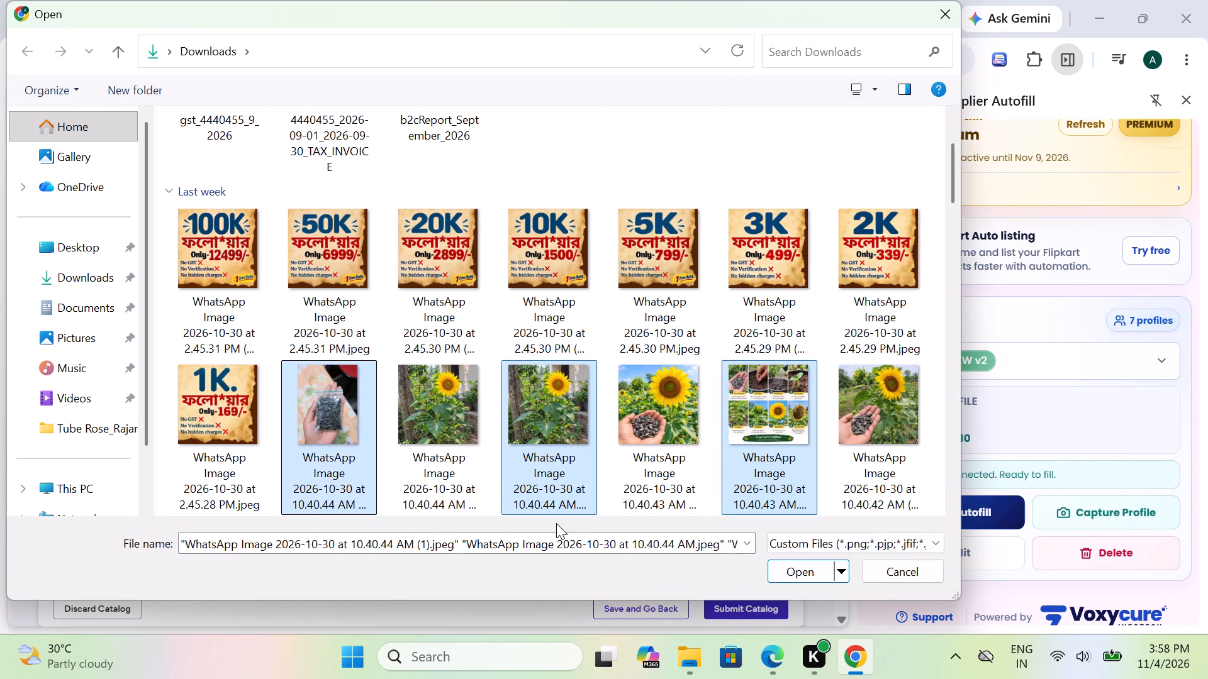
pyautogui.click(803, 555)
pyautogui.click(801, 565)
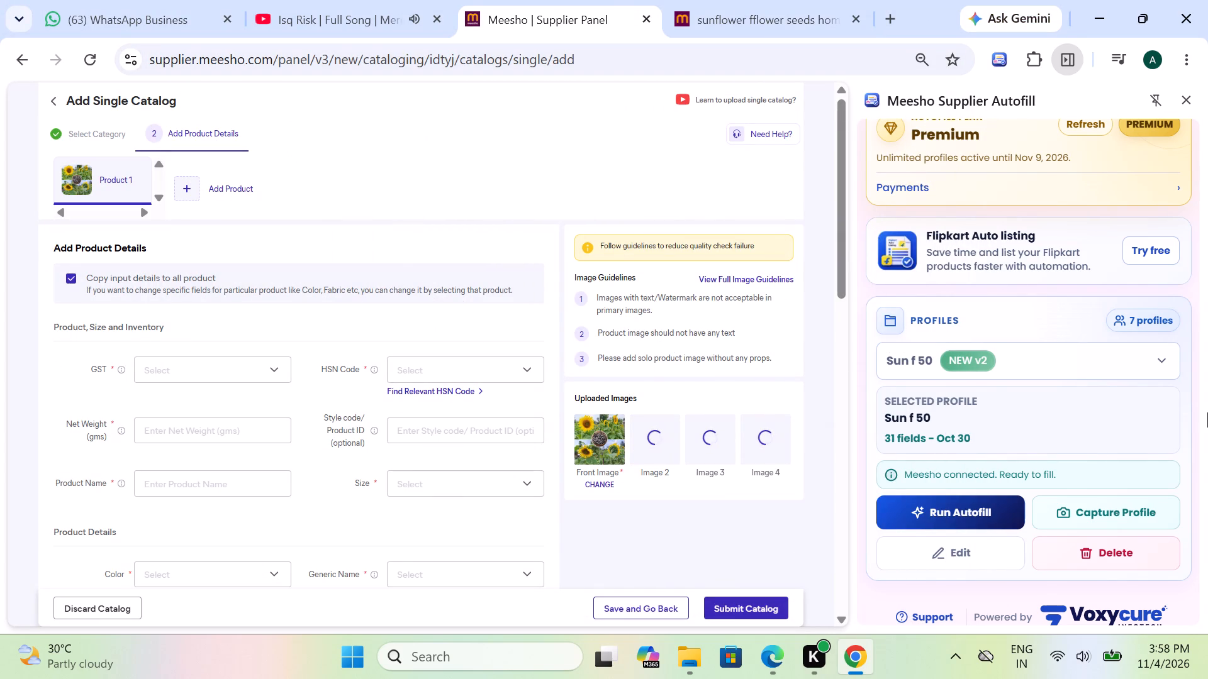
# Autofill the product details form with the Sun f 50 profile.
pyautogui.click(973, 521)
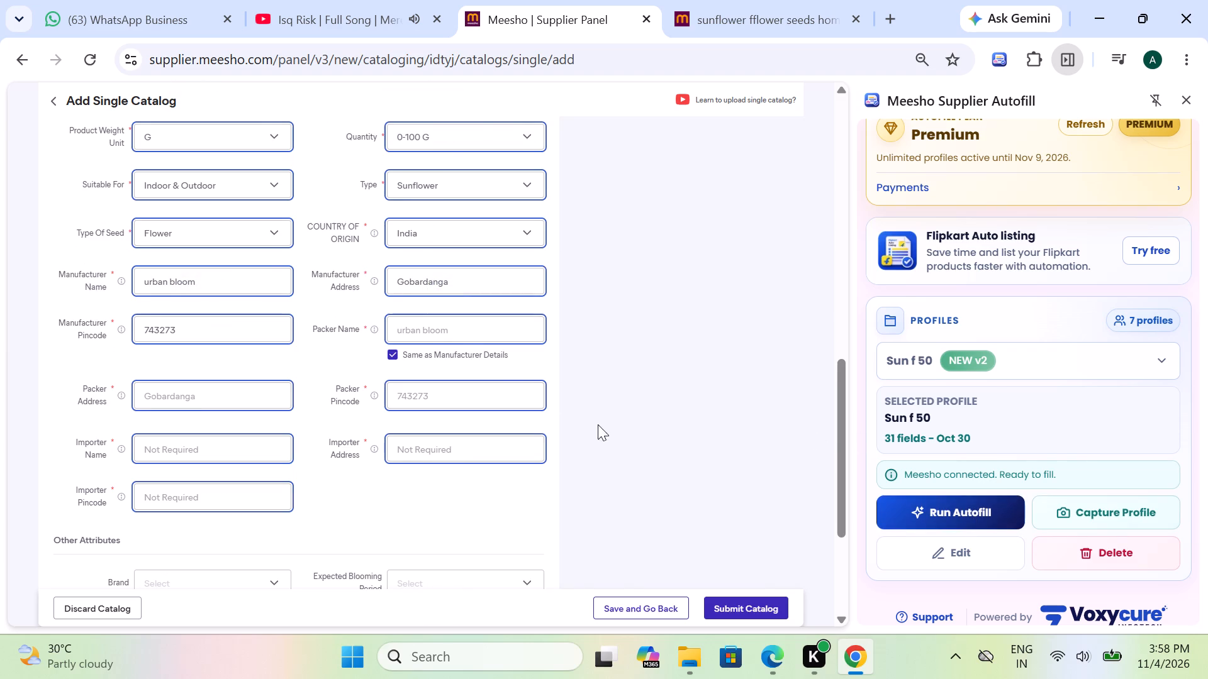
# Replace the new catalog's product name with the copied competitor title, changing the pack size so it reads "sunflower fflower seeds home garden pack of 50+ seeds".
pyautogui.scroll(4, 466, 335)
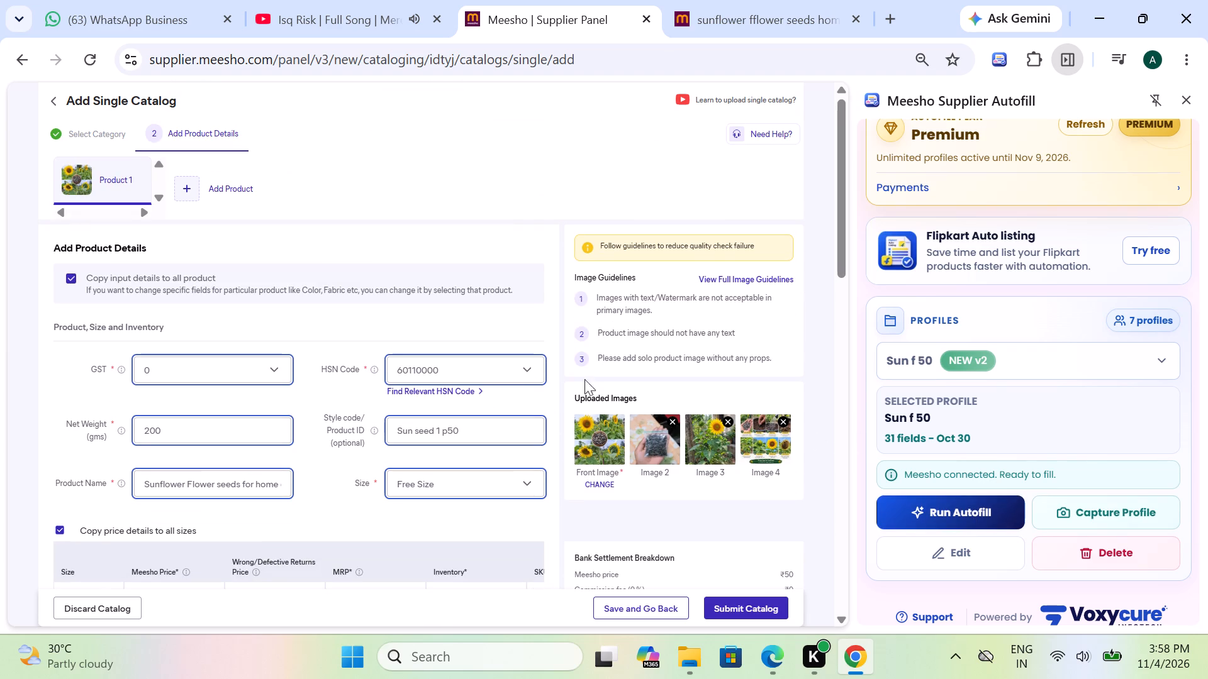
pyautogui.tripleClick(262, 478)
pyautogui.click(260, 477)
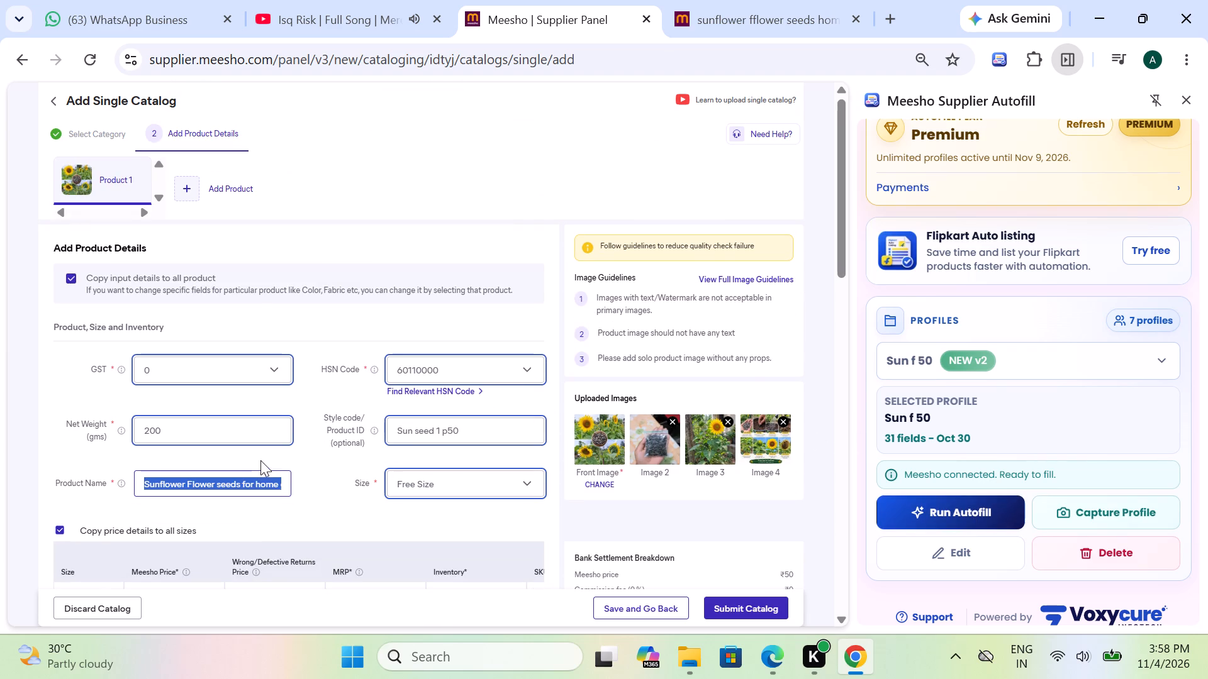
pyautogui.hotkey('ctrl', 'v')
pyautogui.press('Left')
pyautogui.press('Left')
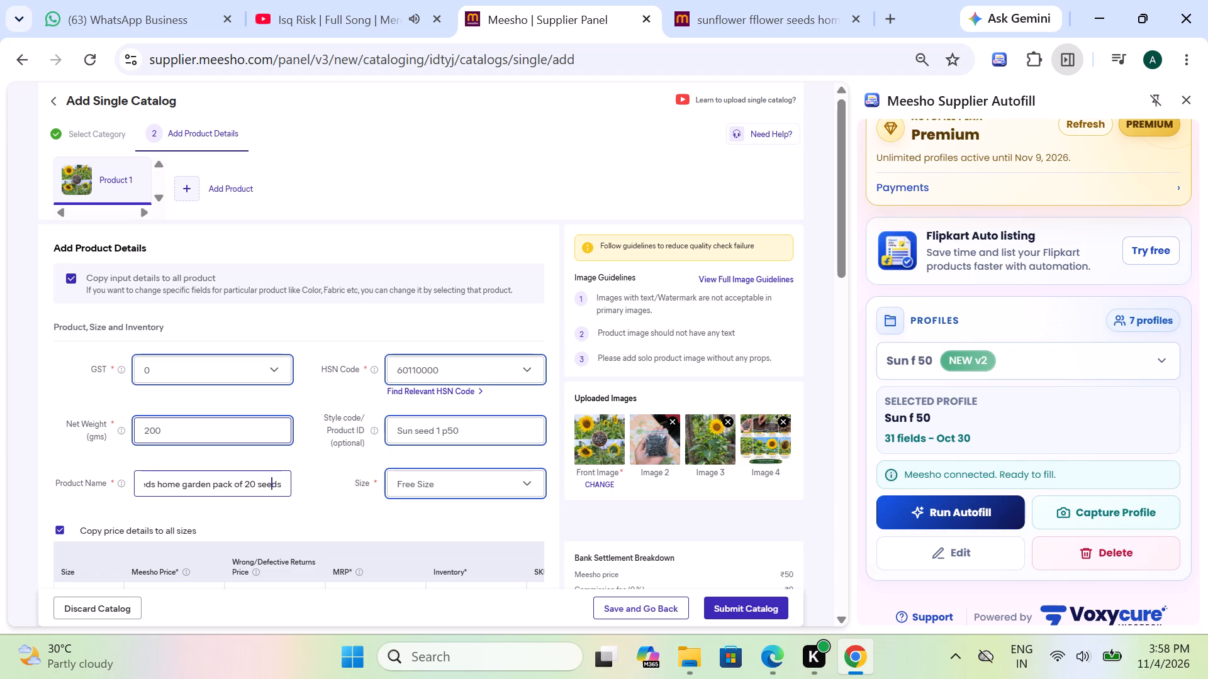
pyautogui.press('Left')
pyautogui.press('Left')
pyautogui.press('Left')
pyautogui.press('Left')
pyautogui.press('BackSpace')
pyautogui.press('BackSpace')
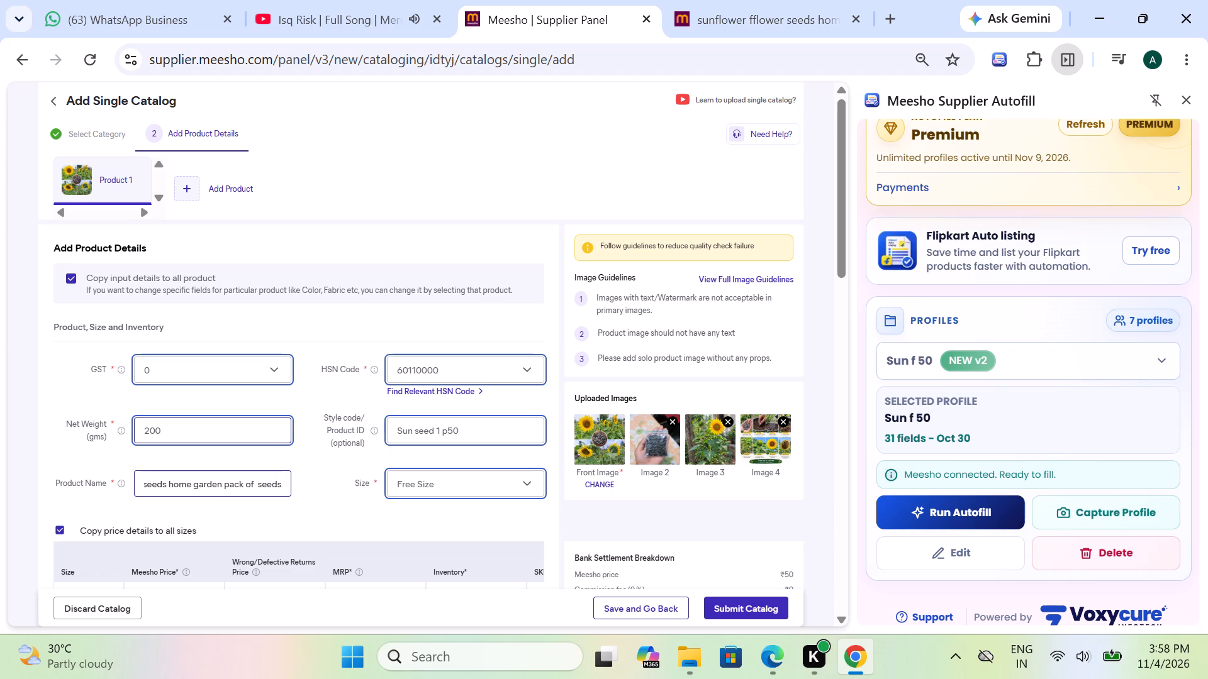
pyautogui.press('5')
pyautogui.press('0')
pyautogui.hotkey('shift', '+')
# Change the number in the style code/product ID to 5, so that it reads "Sun seed 5 p50".
pyautogui.click(441, 429)
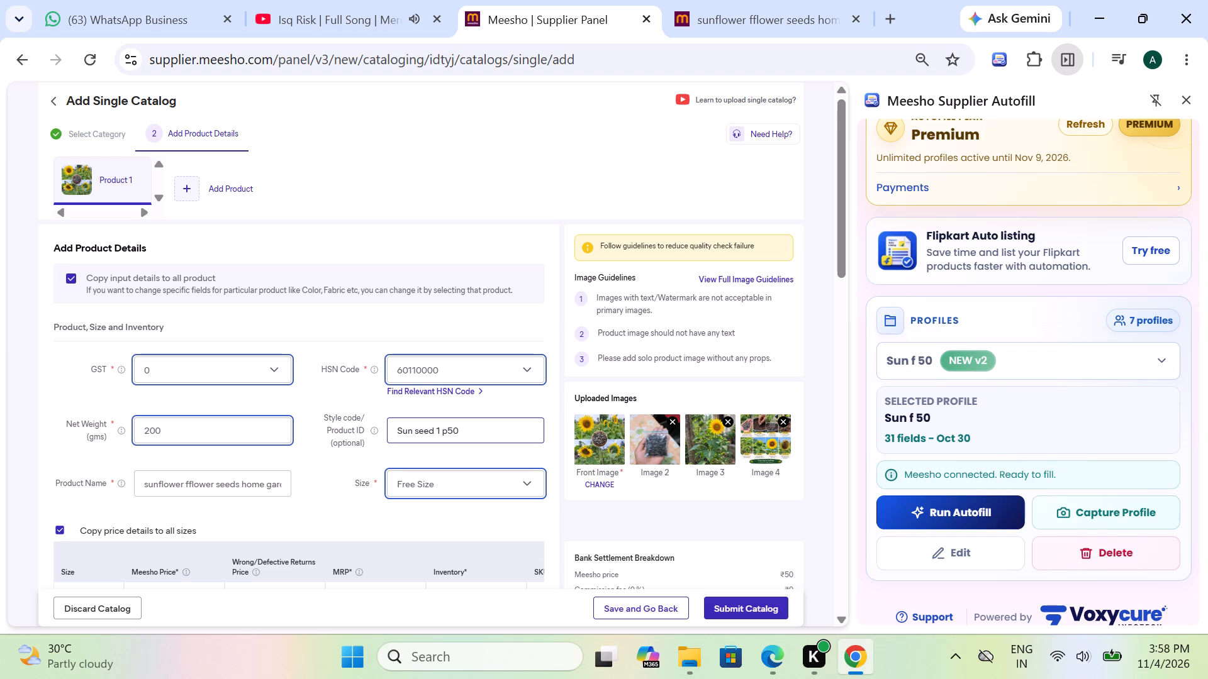
pyautogui.press('BackSpace')
pyautogui.press('5')
pyautogui.press('BackSpace')
pyautogui.press('BackSpace')
pyautogui.press('5')
pyautogui.press('space')
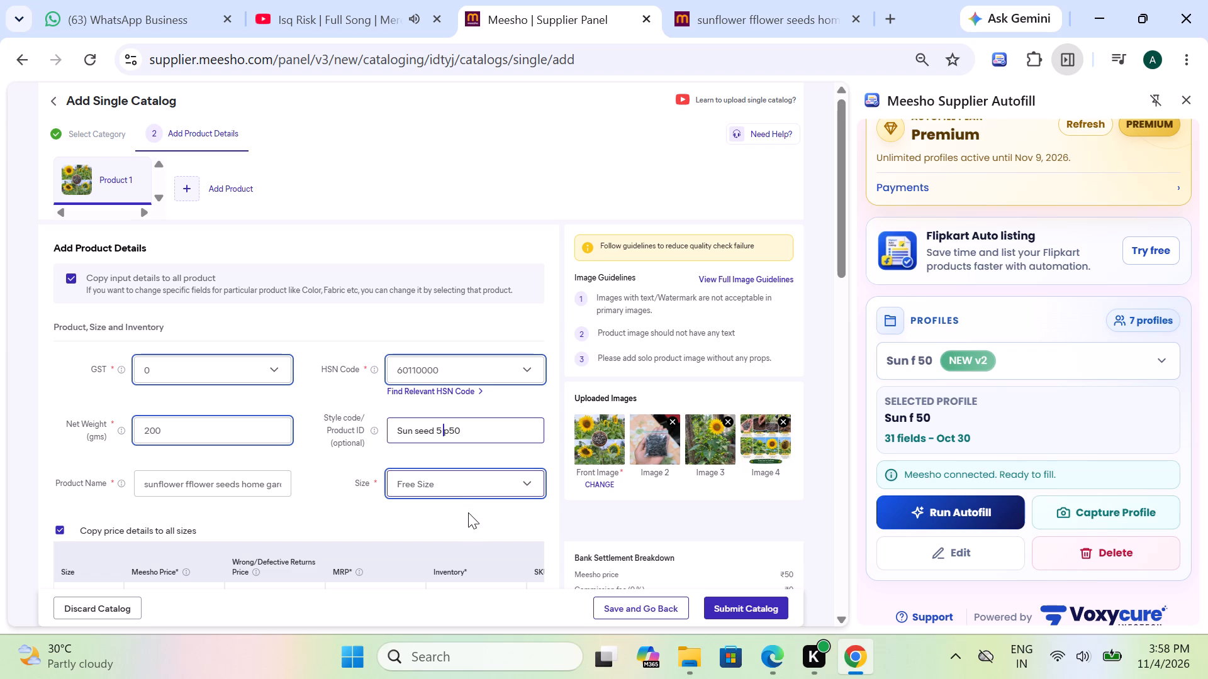
pyautogui.click(468, 514)
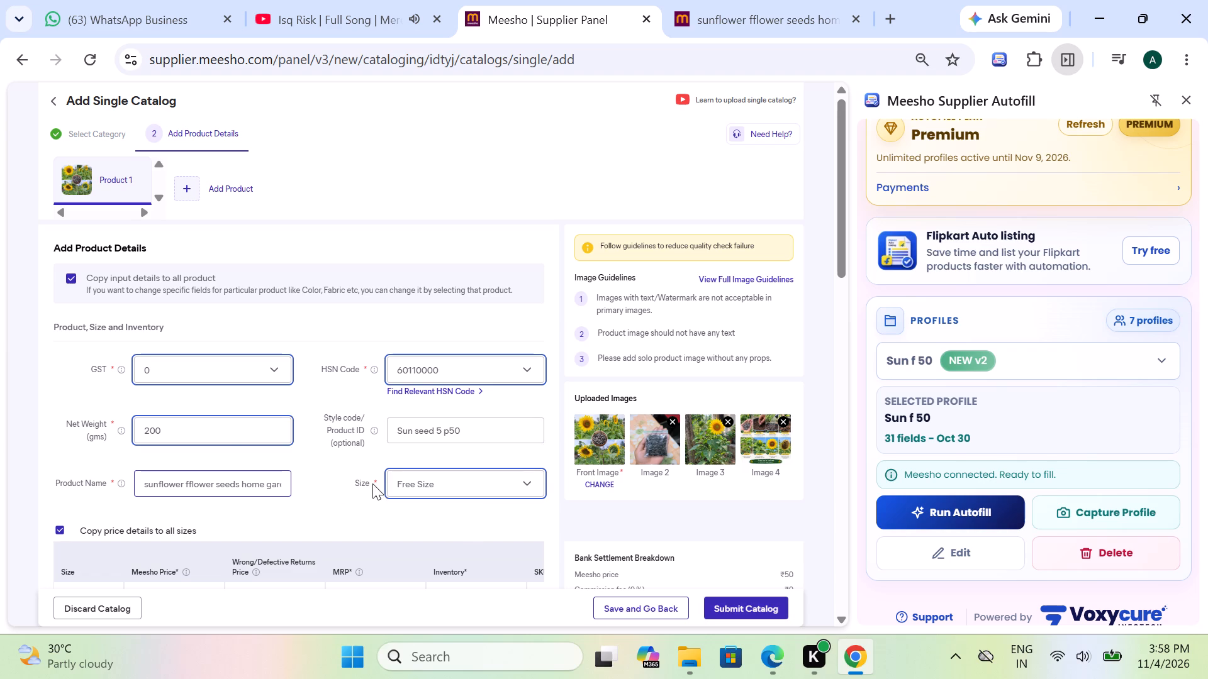
# Review the autofilled product details and set the Free Size Meesho price to 60.
pyautogui.scroll(-1, 366, 483)
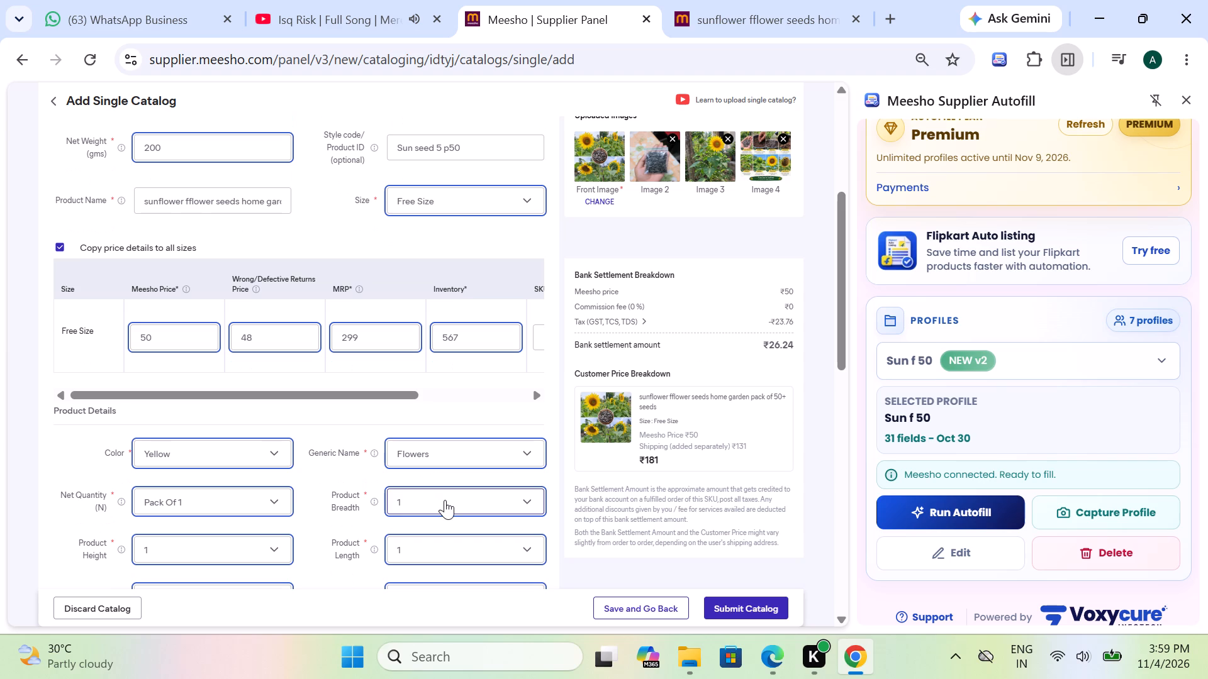
pyautogui.scroll(-4, 445, 500)
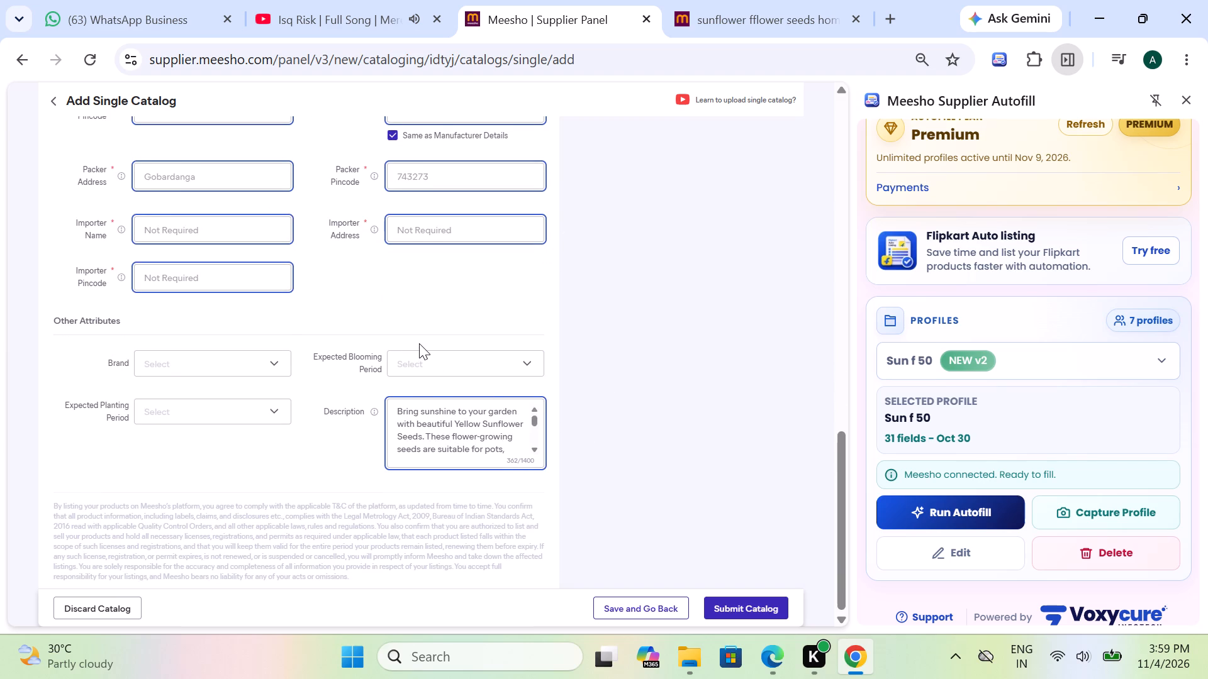
pyautogui.scroll(4, 419, 343)
pyautogui.scroll(-1, 445, 344)
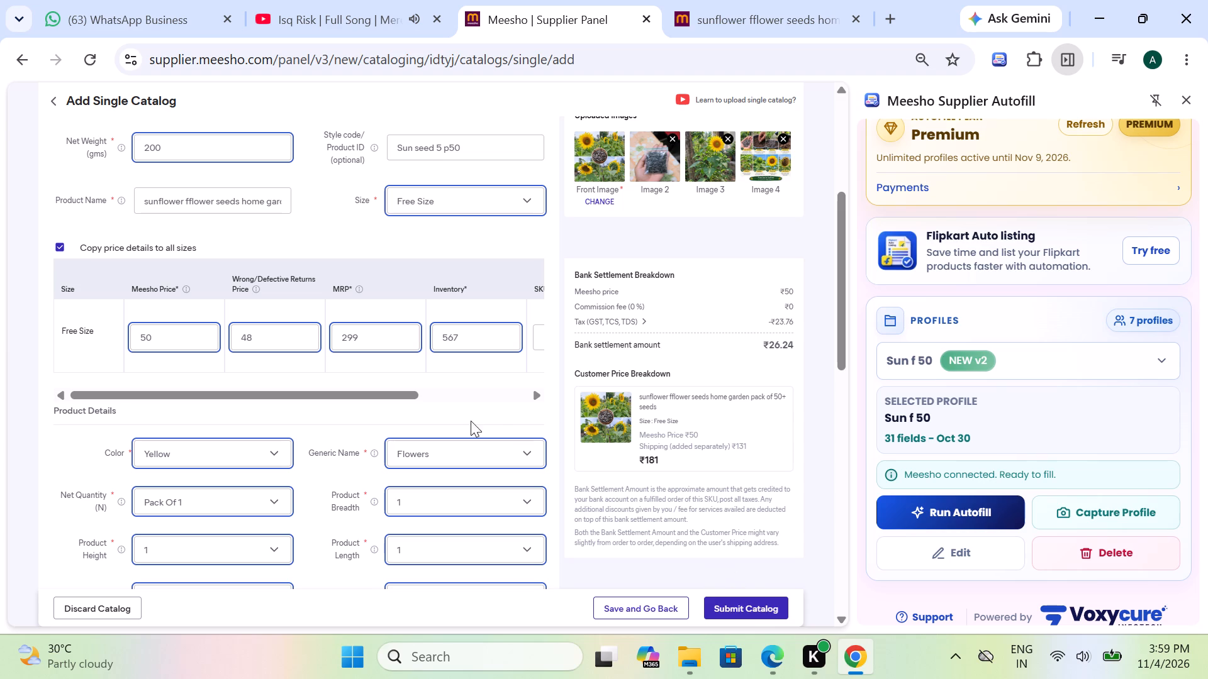
pyautogui.moveTo(160, 336); pyautogui.dragTo(74, 335)
pyautogui.click(73, 335)
pyautogui.press('6')
pyautogui.press('0')
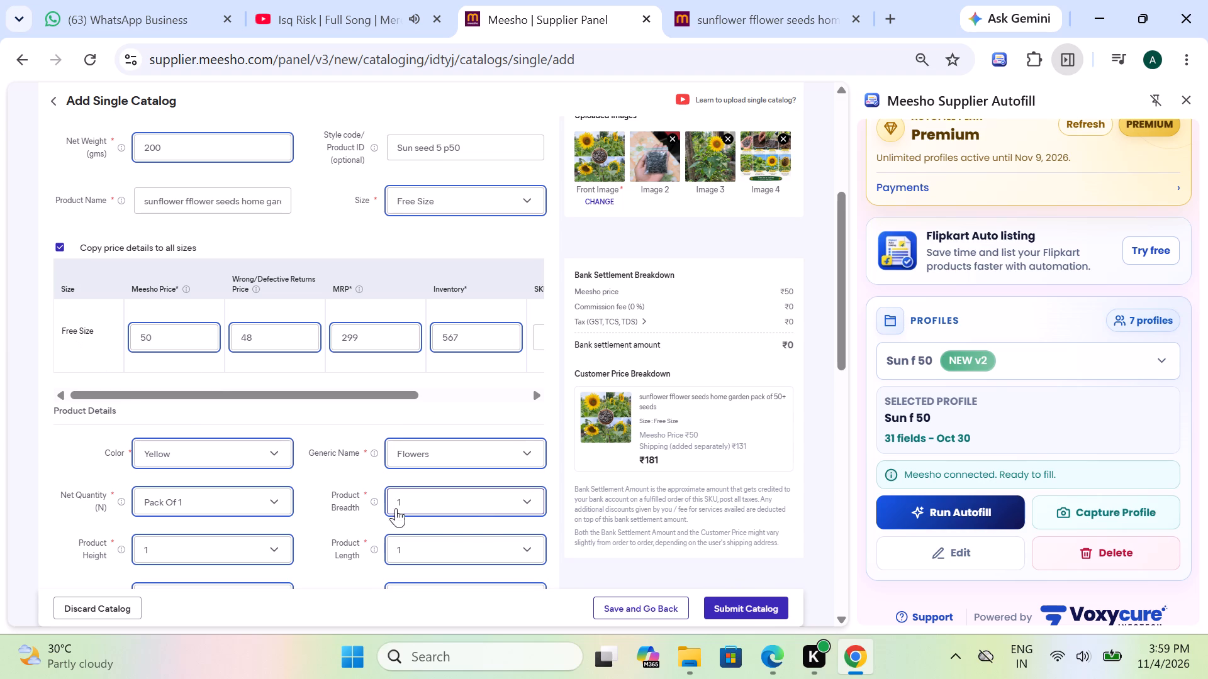
pyautogui.moveTo(155, 333); pyautogui.dragTo(113, 341)
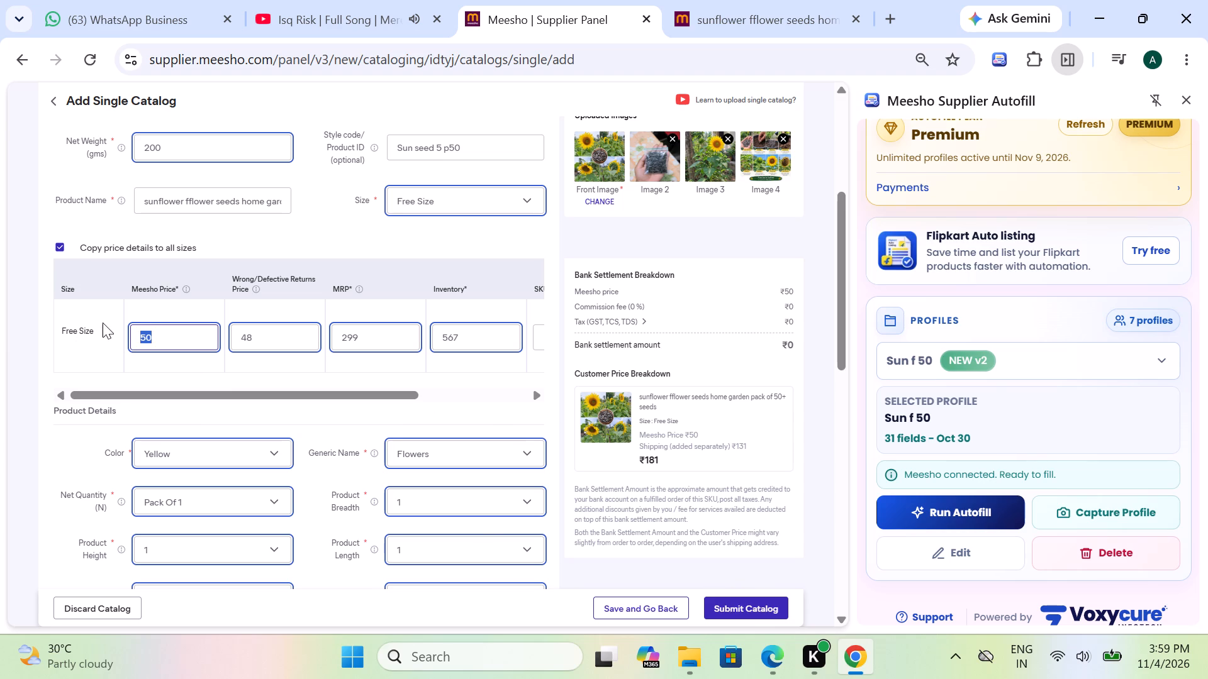
pyautogui.press('6')
pyautogui.press('0')
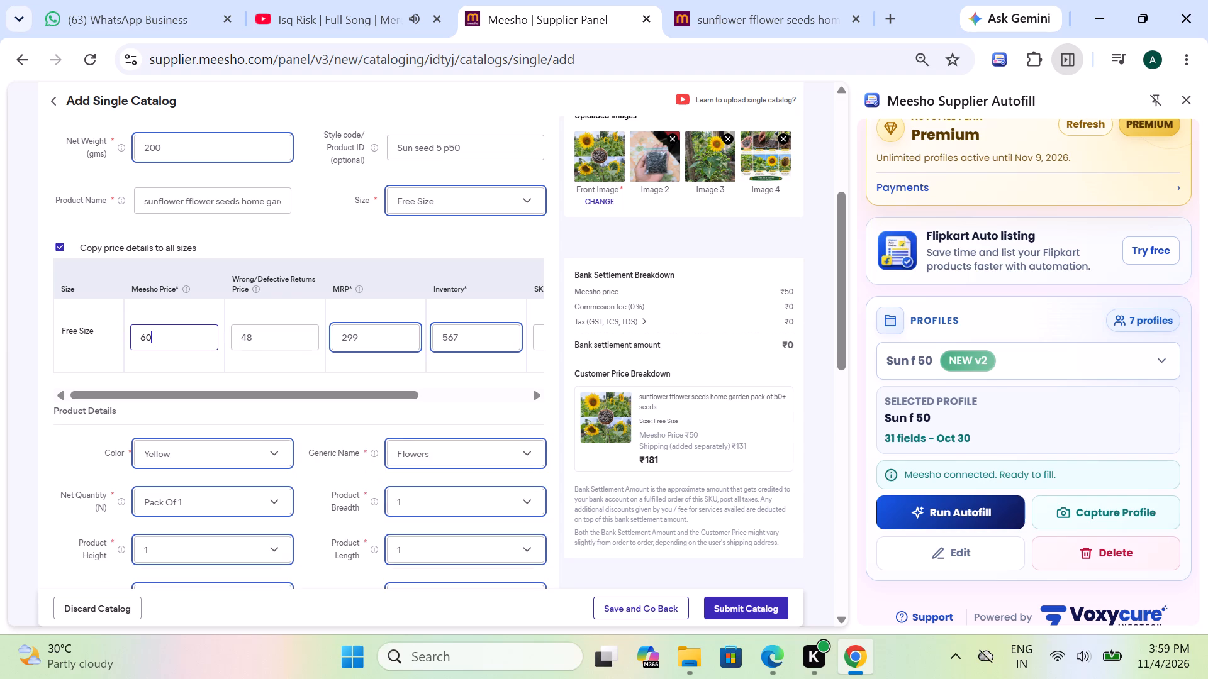
# Set the Free Size wrong/defective returns price to 57.
pyautogui.moveTo(279, 342); pyautogui.dragTo(263, 347)
pyautogui.moveTo(263, 347); pyautogui.dragTo(220, 352)
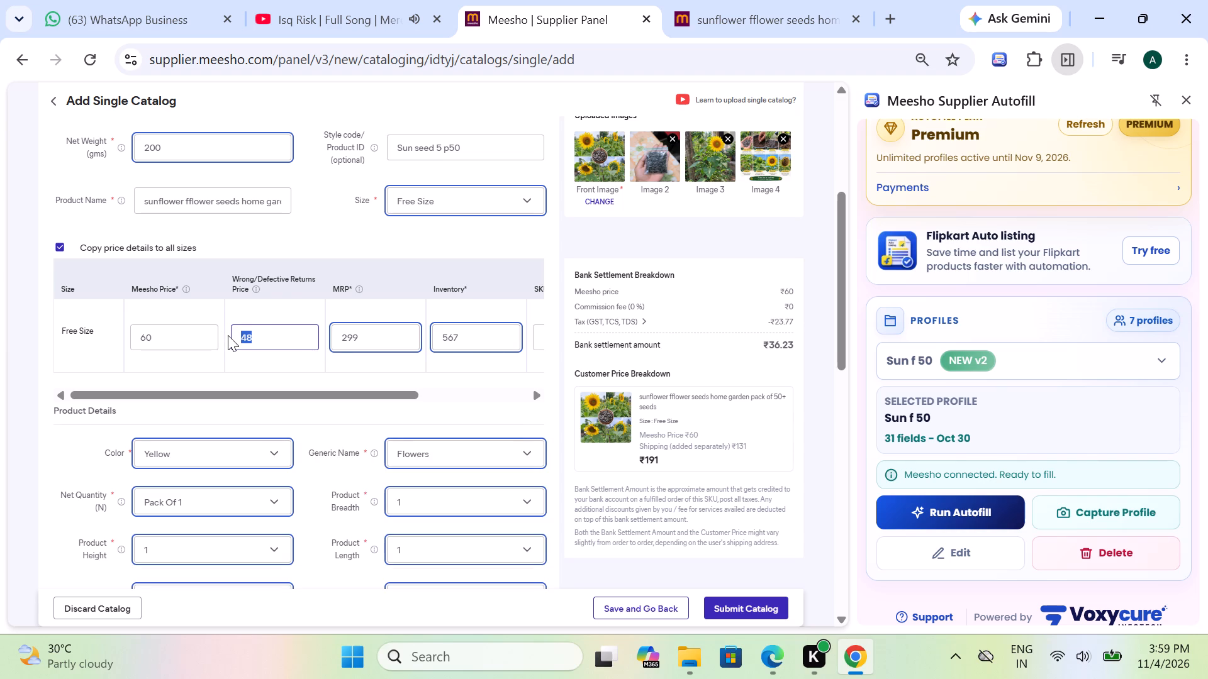
pyautogui.press('5')
pyautogui.press('7')
pyautogui.click(464, 397)
pyautogui.moveTo(454, 401); pyautogui.dragTo(260, 405)
# Review and submit the catalog for quality check, declaring that all its products are not branded or illegal, and dismiss the visibility suggestions.
pyautogui.scroll(-2, 682, 496)
pyautogui.scroll(2, 682, 507)
pyautogui.scroll(-3, 696, 474)
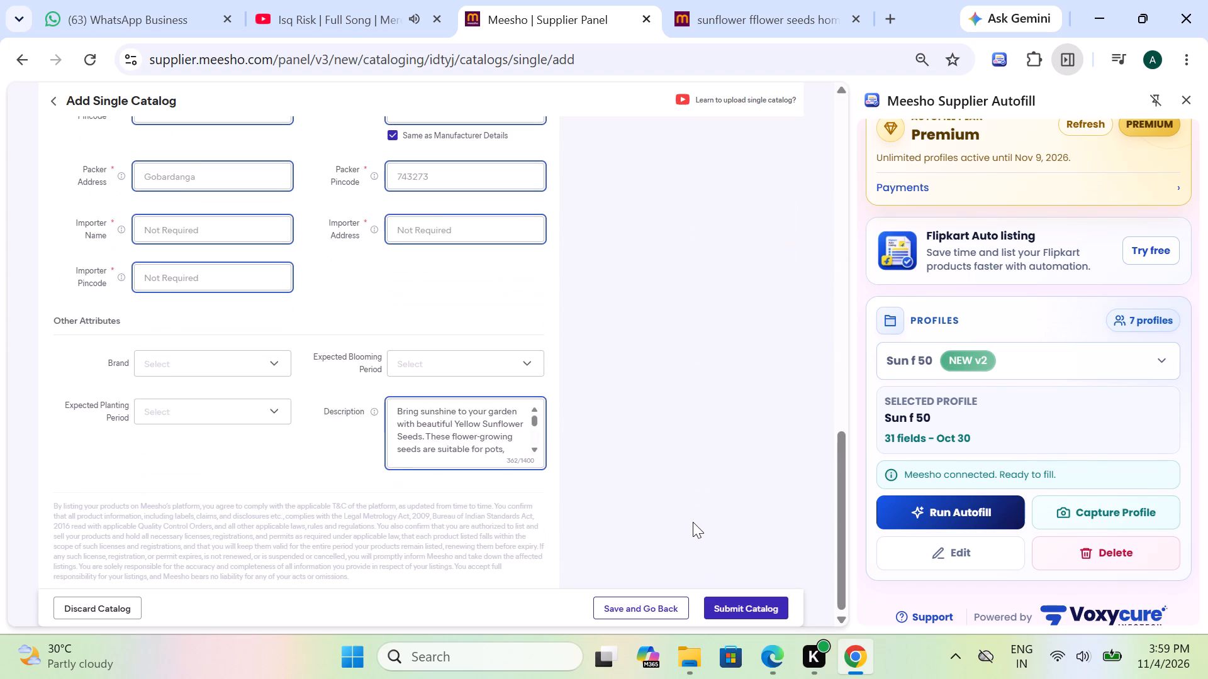
pyautogui.scroll(5, 692, 516)
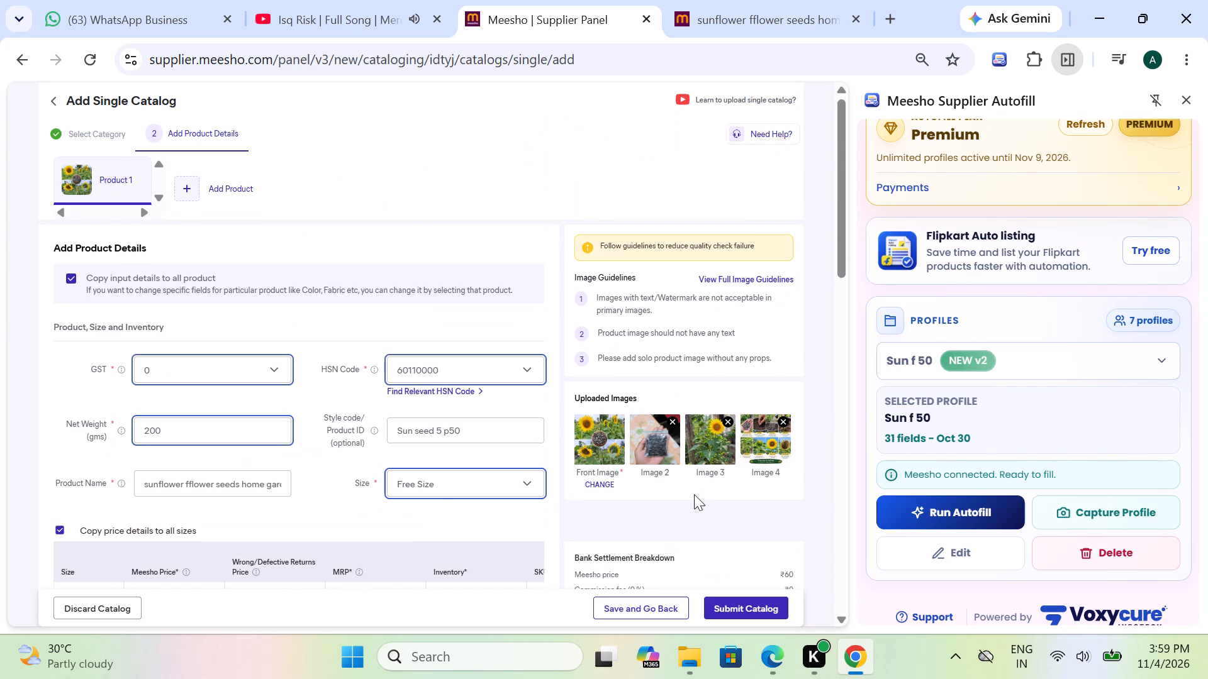
pyautogui.scroll(-1, 691, 495)
pyautogui.click(760, 602)
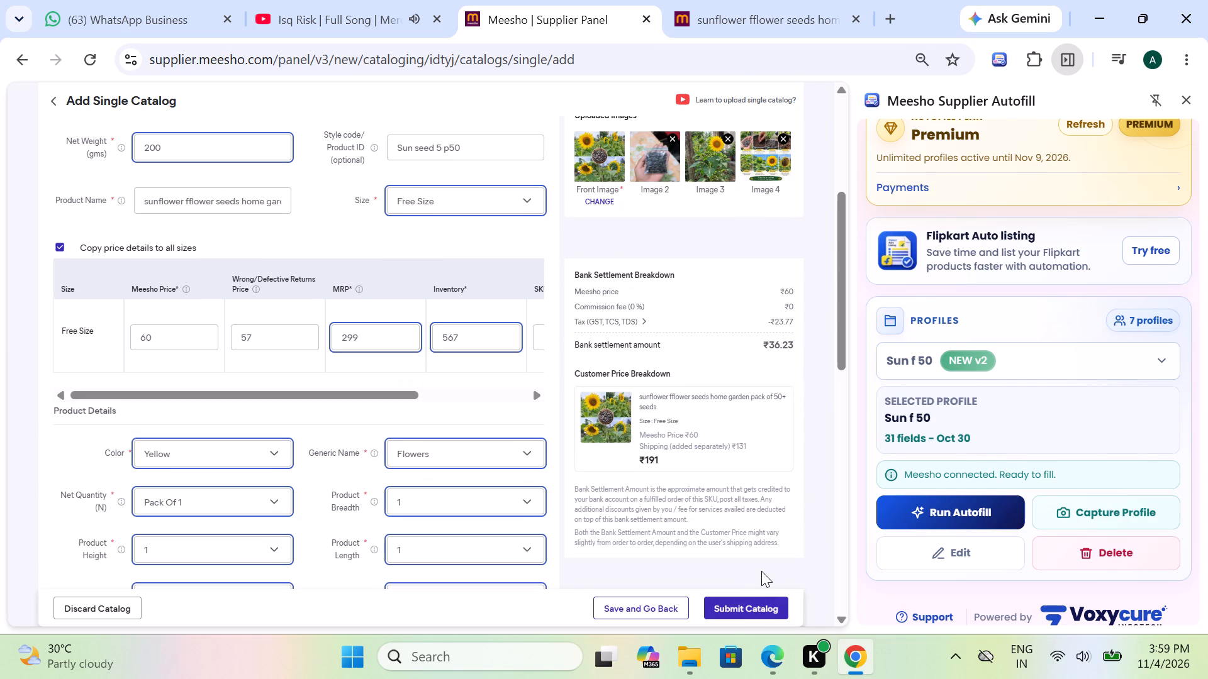
pyautogui.click(751, 608)
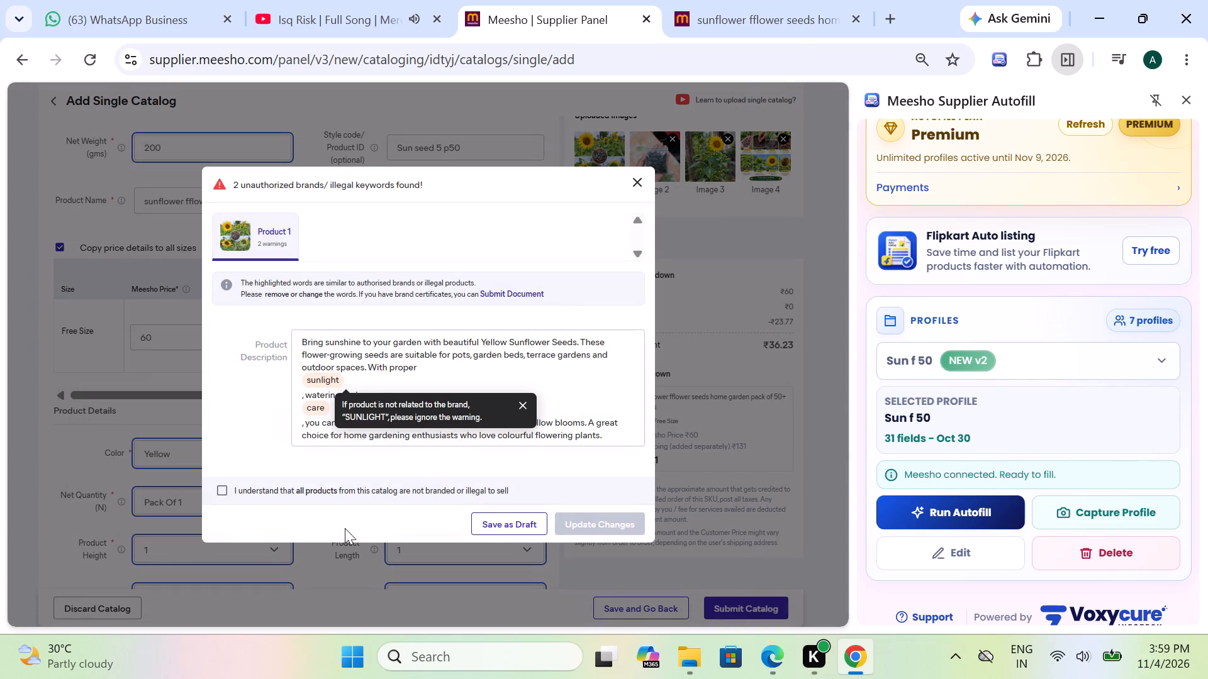
pyautogui.click(220, 489)
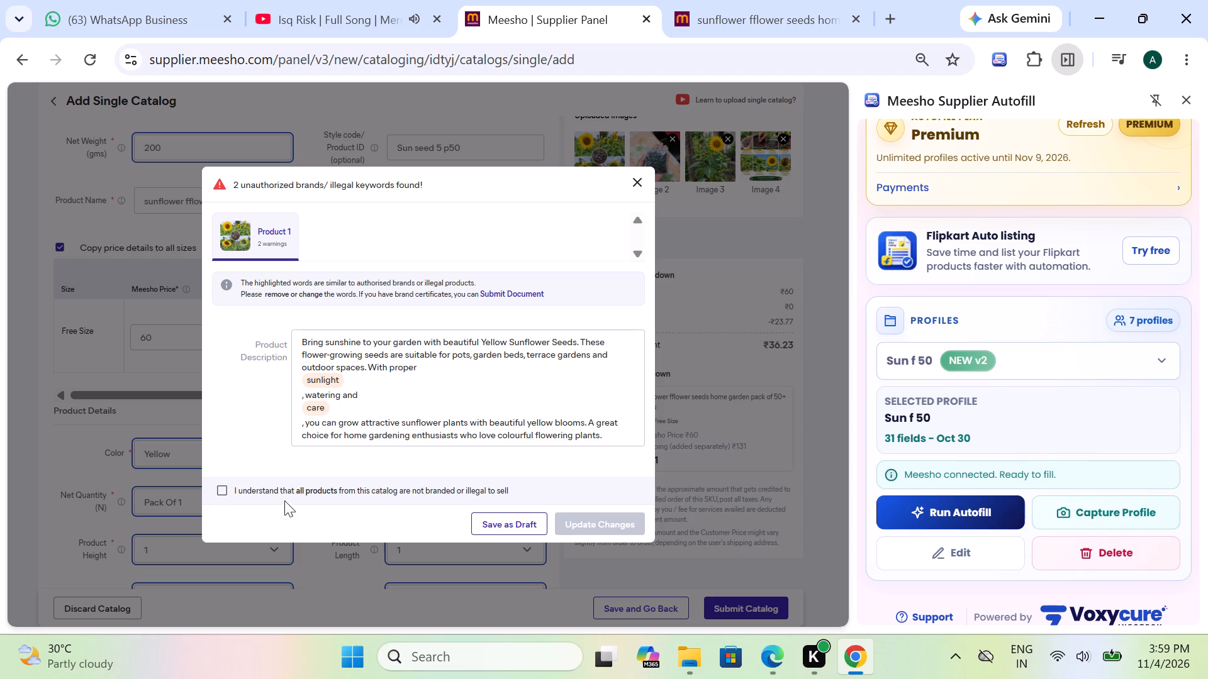
pyautogui.click(226, 492)
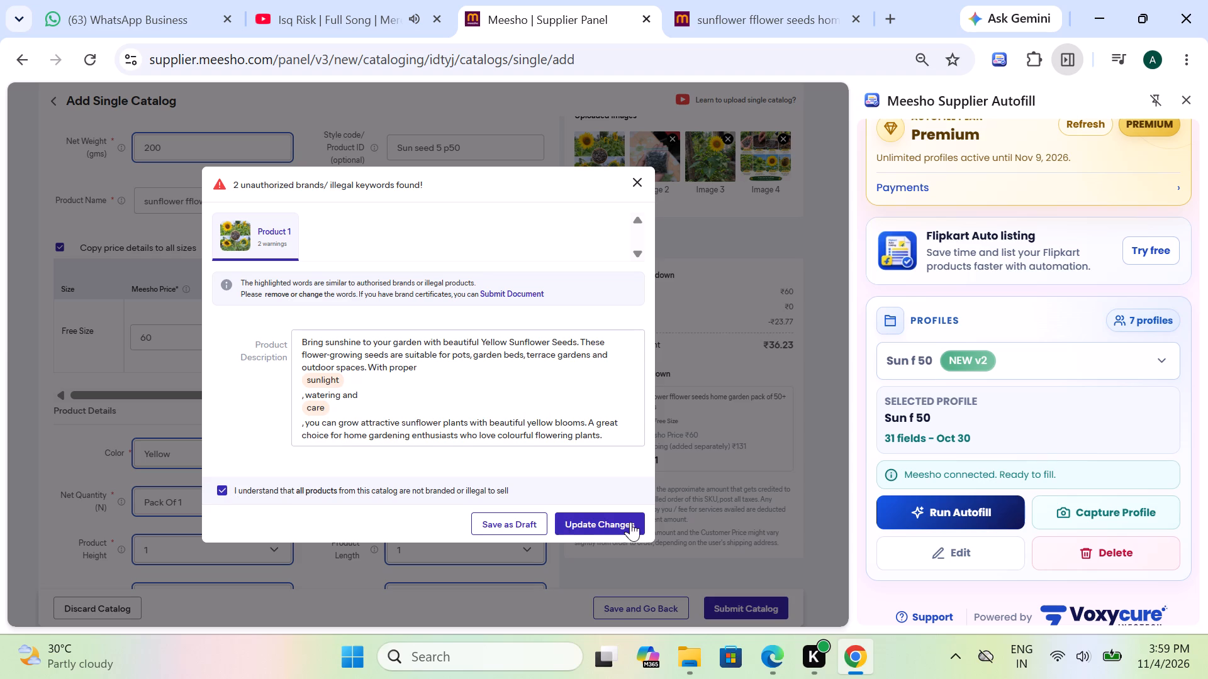
pyautogui.click(634, 522)
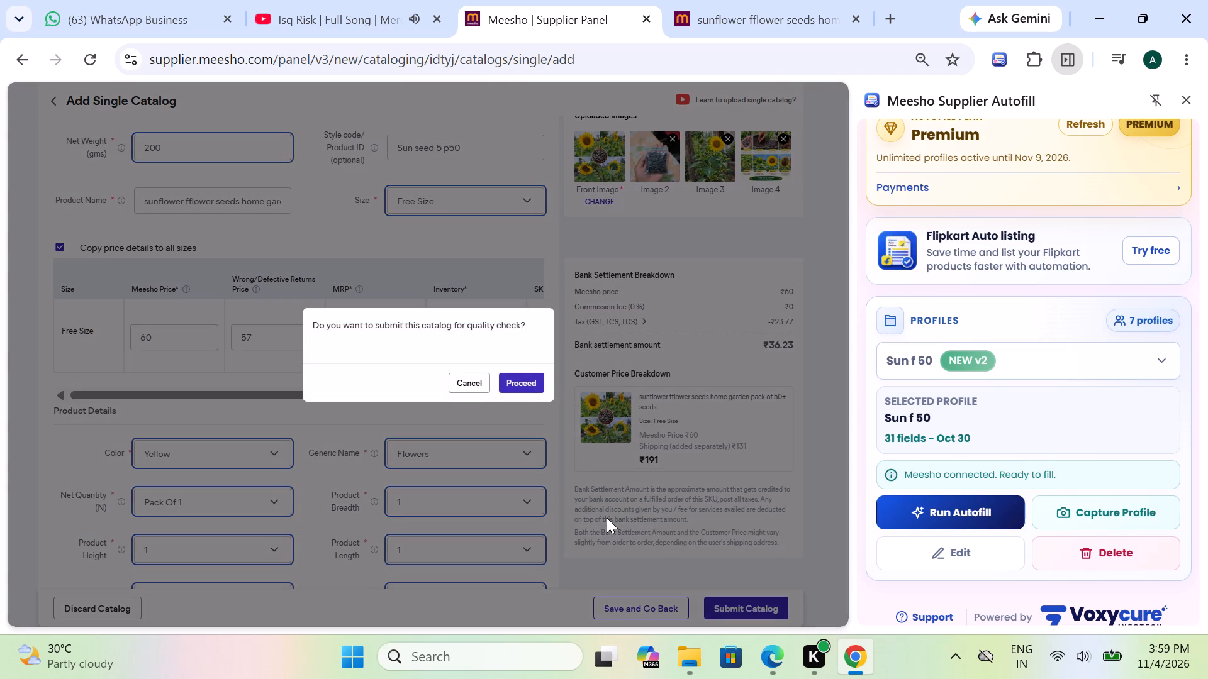
pyautogui.click(510, 378)
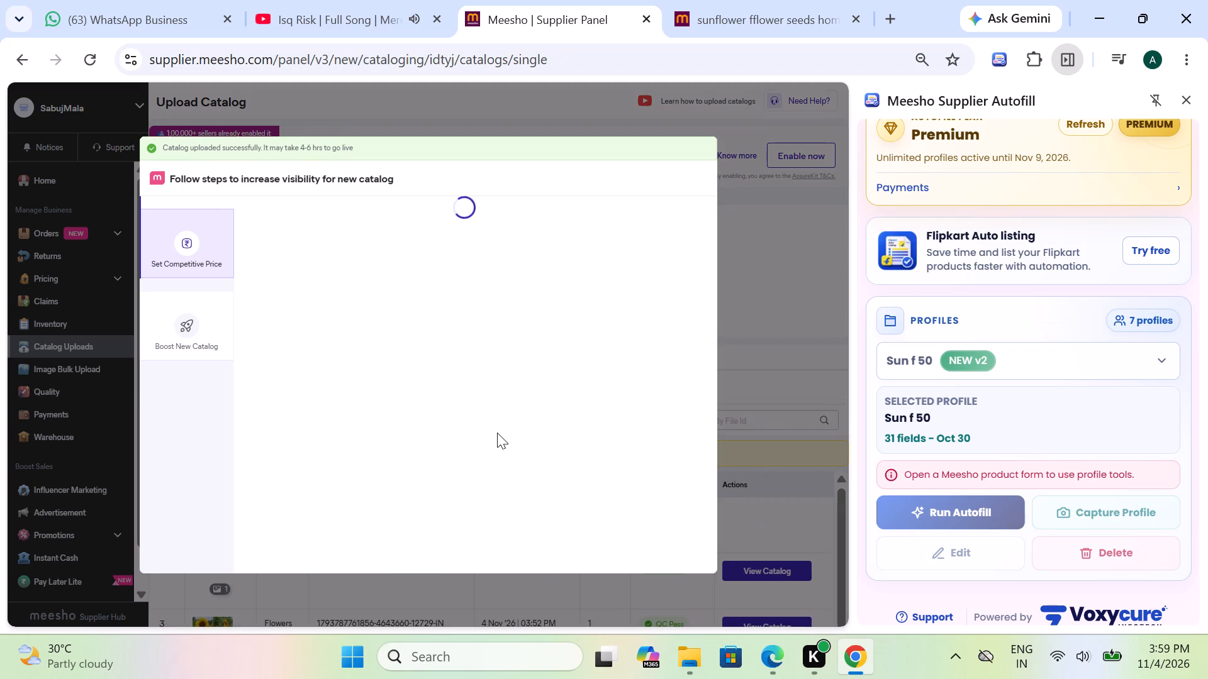
pyautogui.click(598, 552)
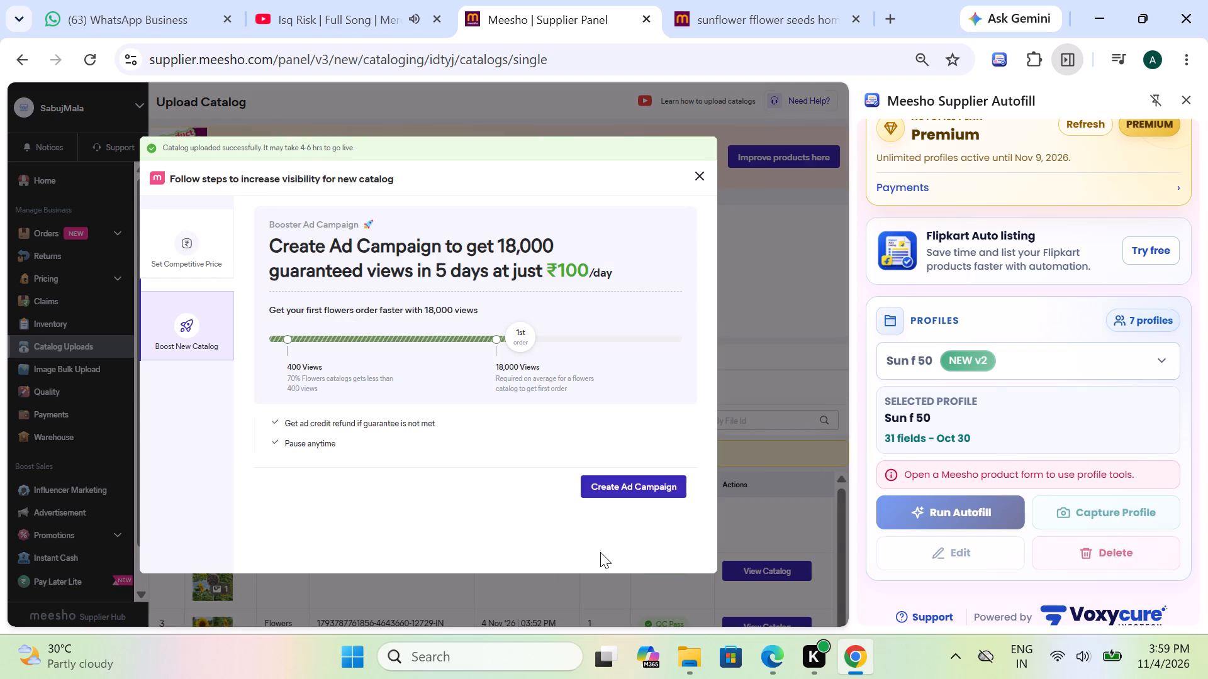
pyautogui.click(698, 168)
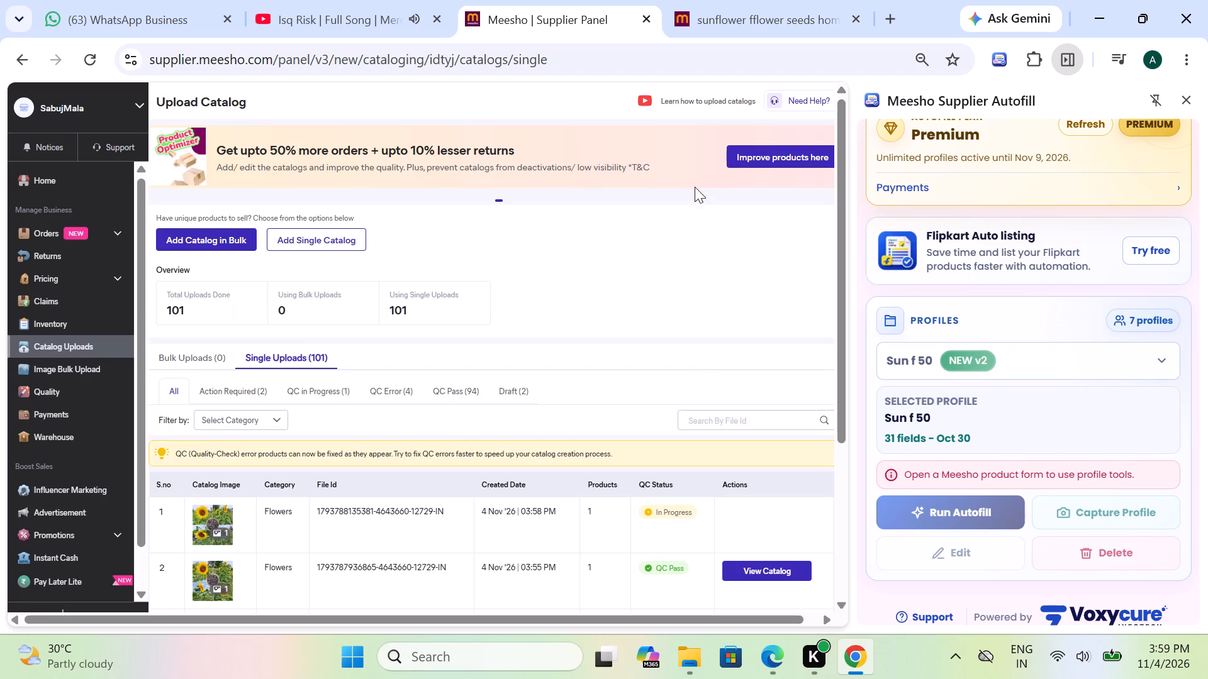
# Start a new single catalog under Gardening / Seeds / Flowers with "WhatsApp Image 2026-10-30 at 10.40.42 AM.jpeg" as the front image.
pyautogui.click(319, 240)
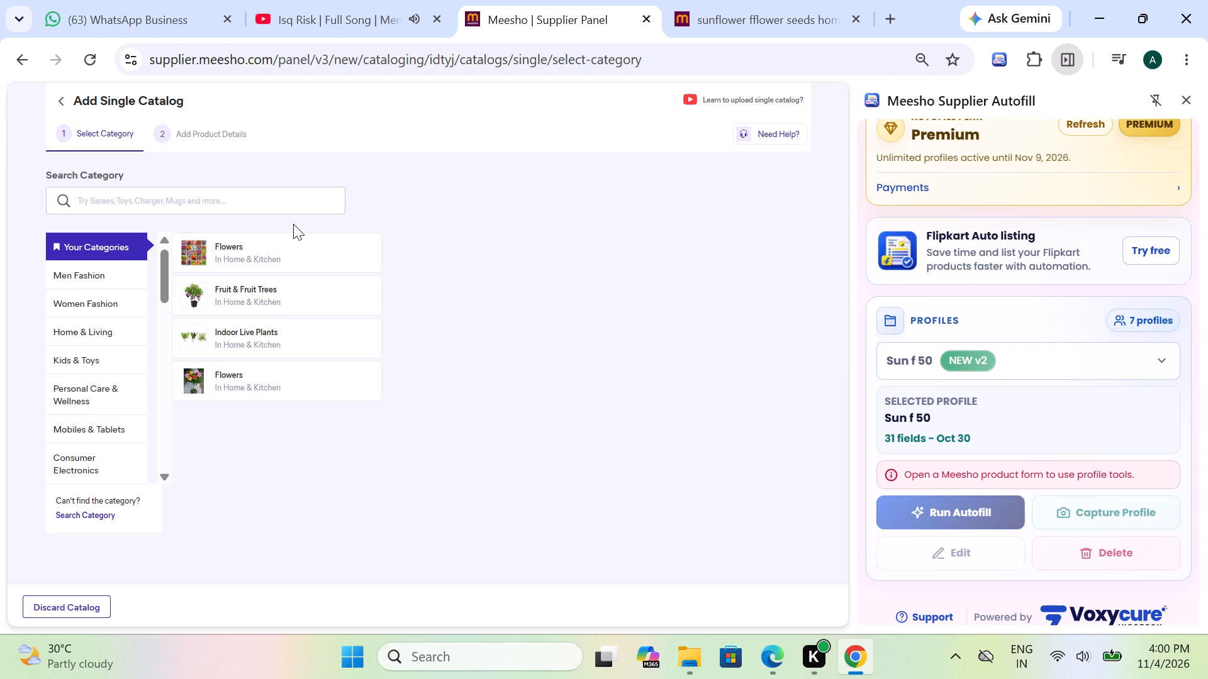
pyautogui.click(293, 257)
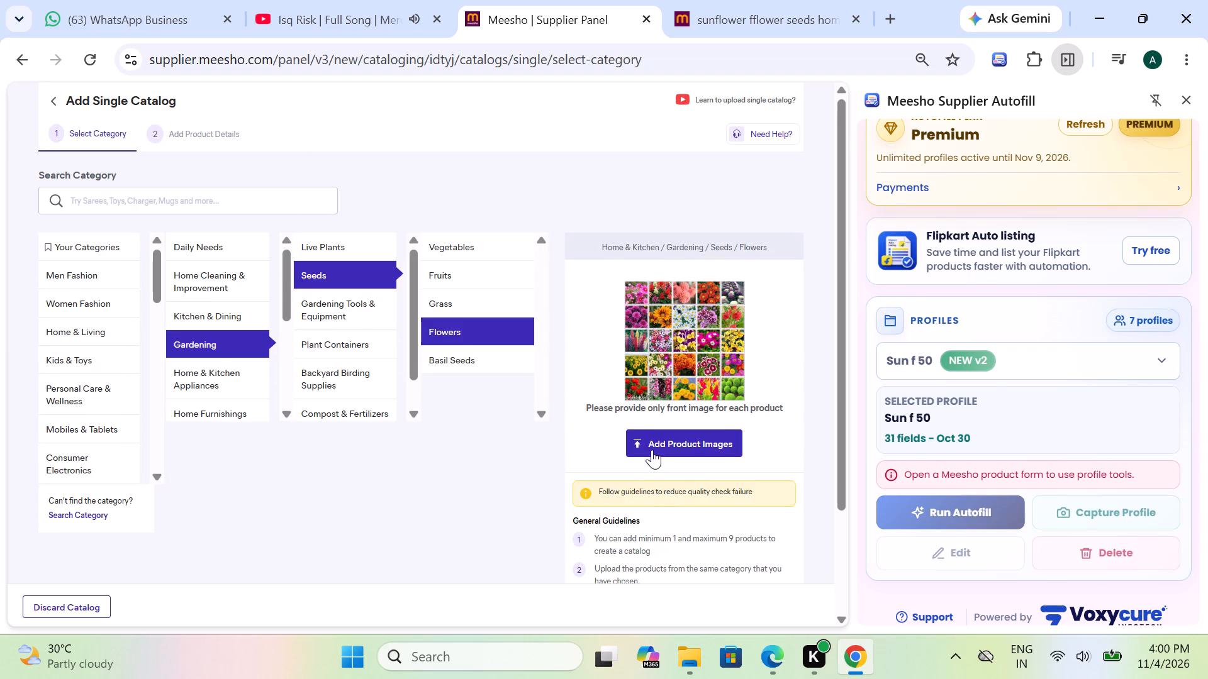
pyautogui.click(652, 442)
pyautogui.scroll(-1, 657, 400)
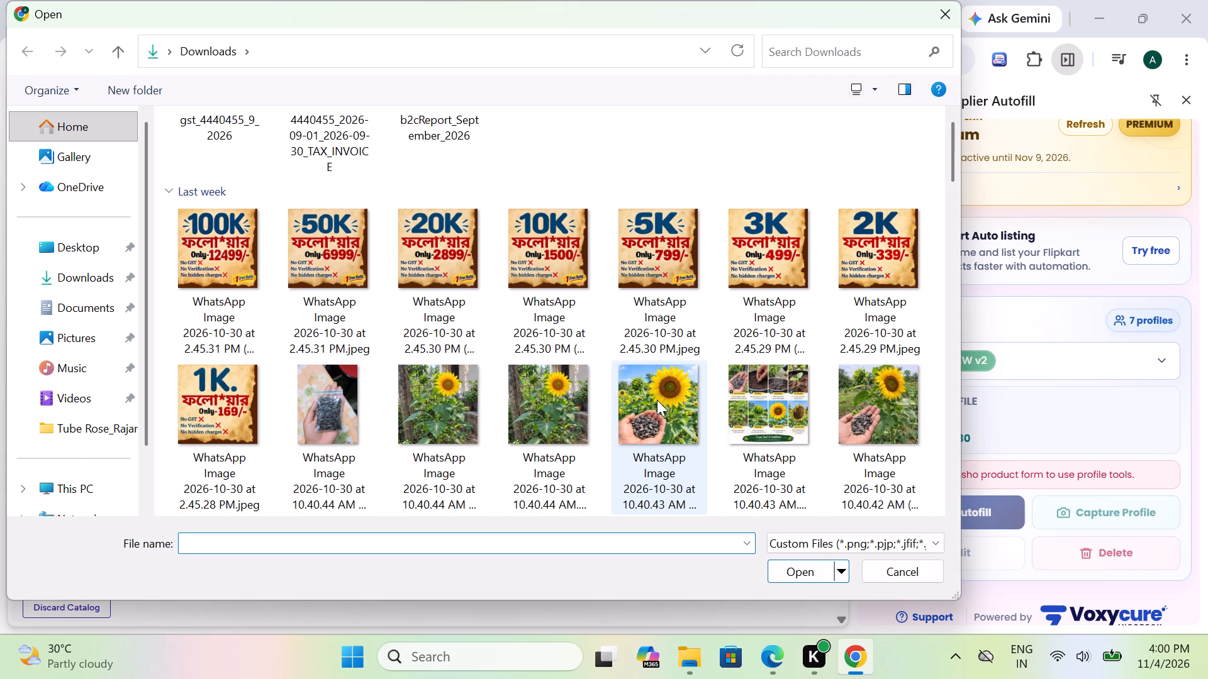
pyautogui.click(883, 404)
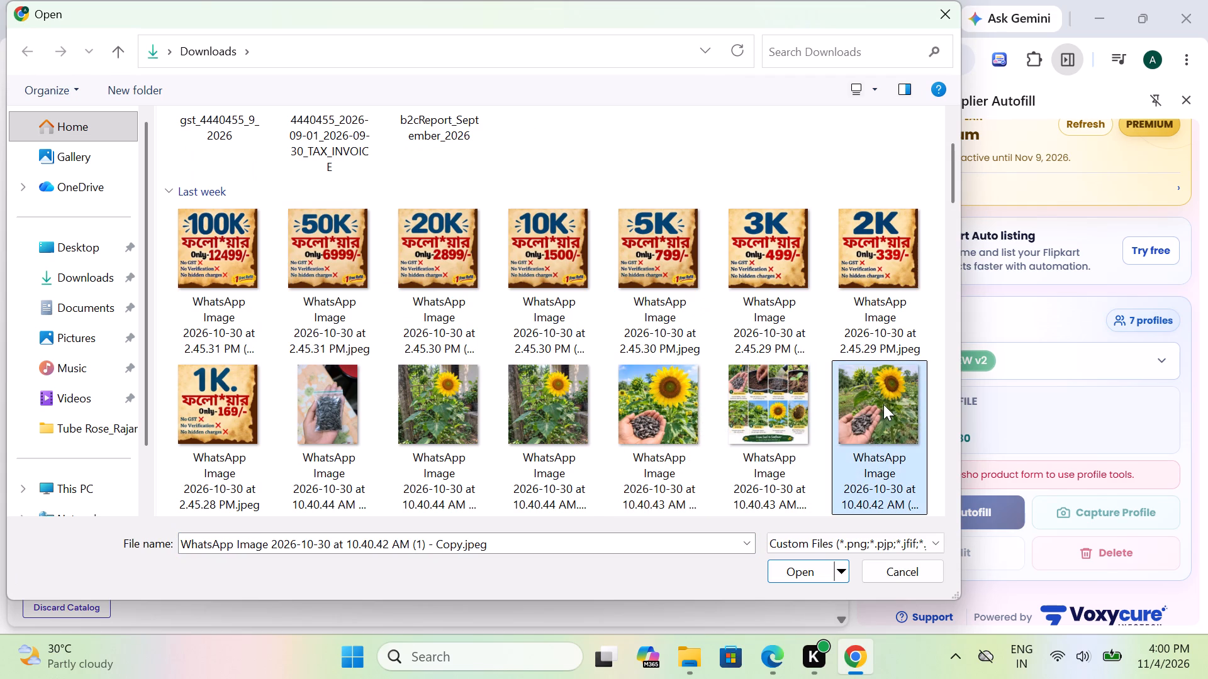
pyautogui.scroll(-1, 661, 375)
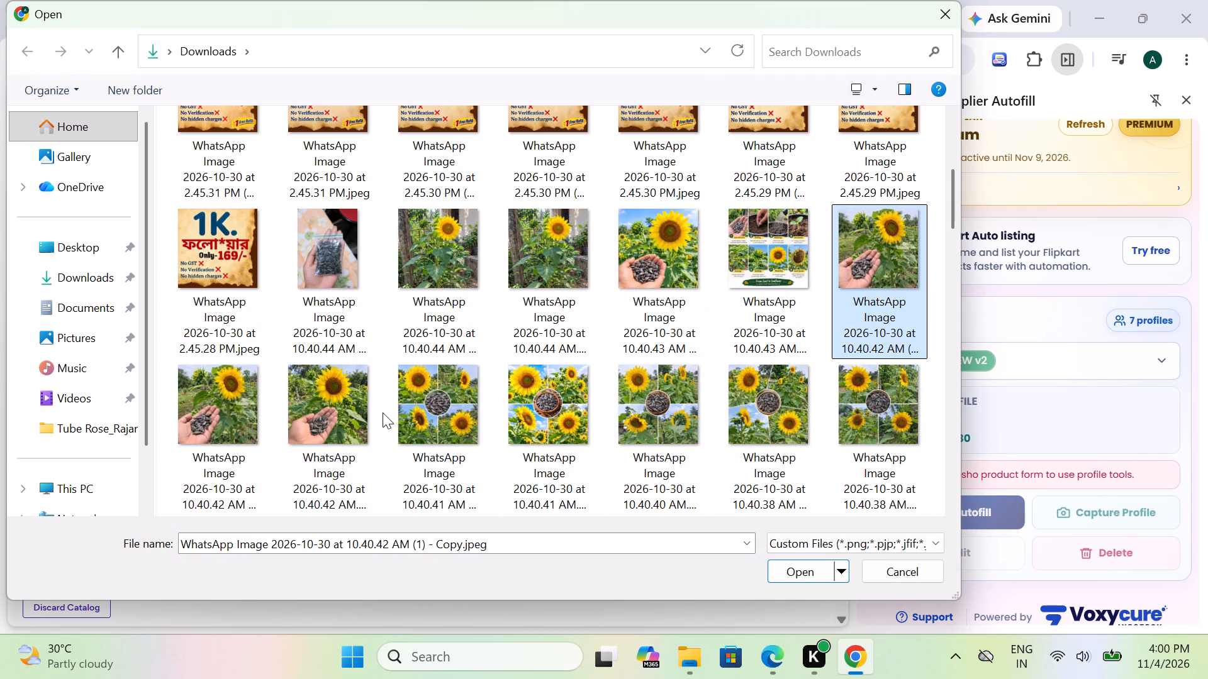
pyautogui.click(331, 395)
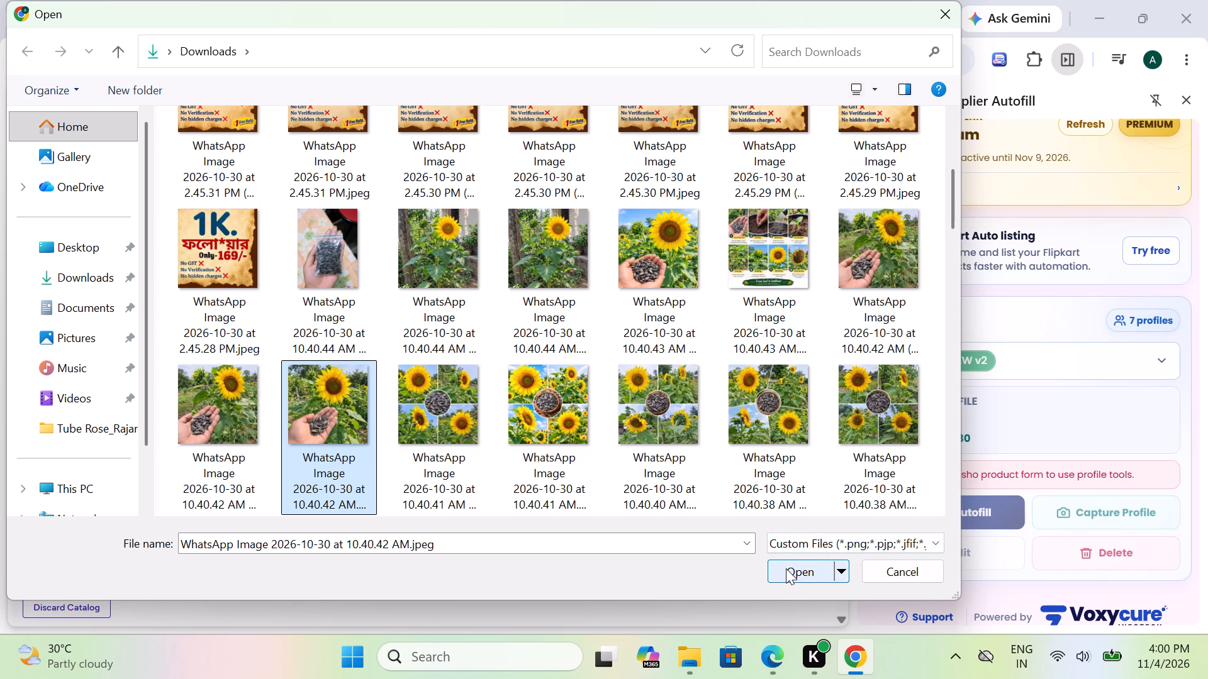
pyautogui.click(786, 568)
pyautogui.click(625, 509)
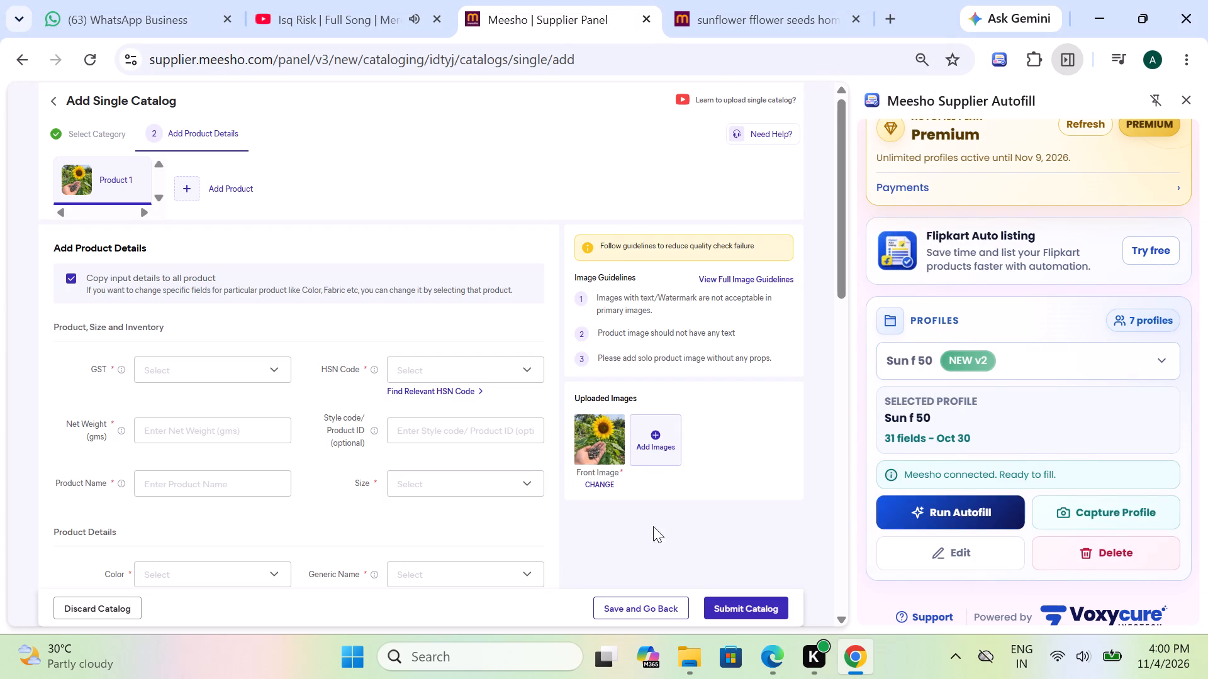
# Add three more product images from Downloads: the hand-held seed packet, the darker sunflower plant photo and the growing-stages collage.
pyautogui.click(658, 438)
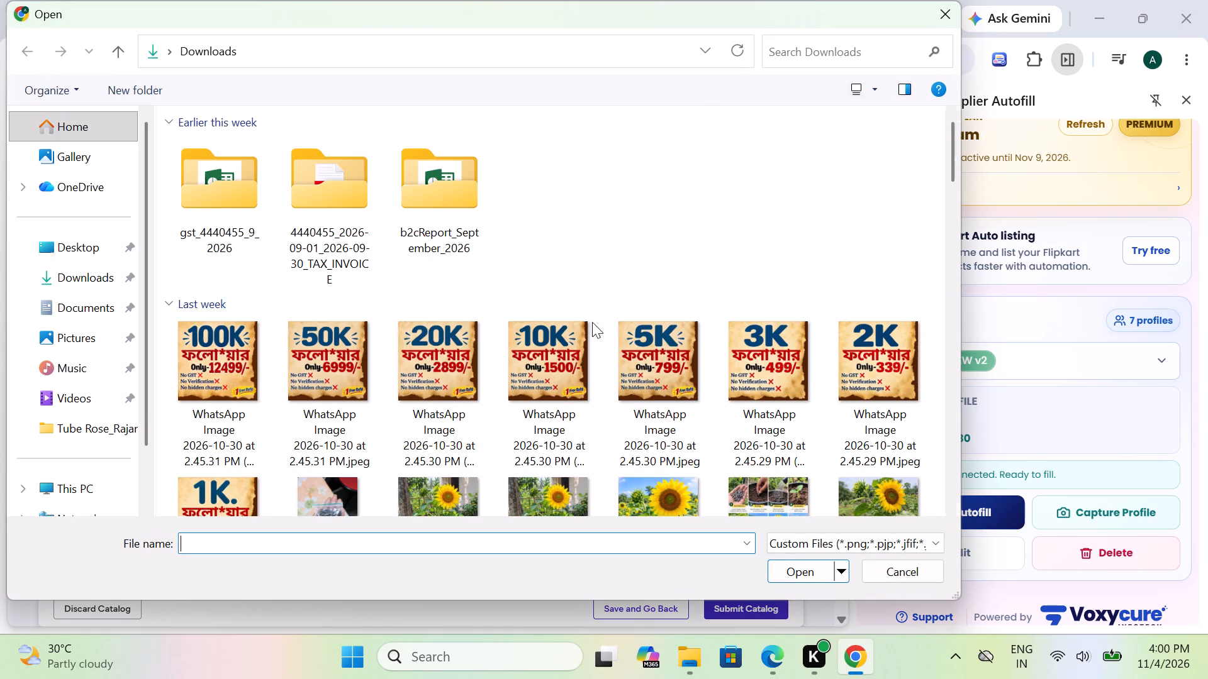
pyautogui.scroll(-1, 678, 314)
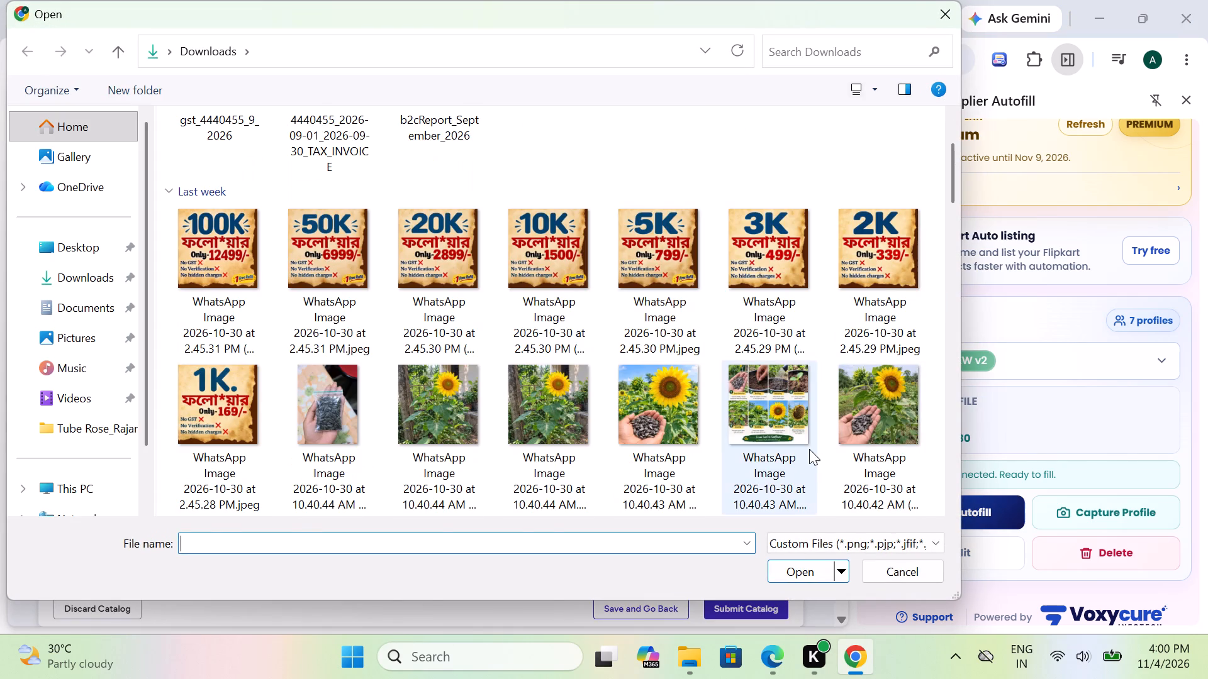
pyautogui.keyDown('ctrl'); pyautogui.click(749, 421); pyautogui.keyUp('ctrl')
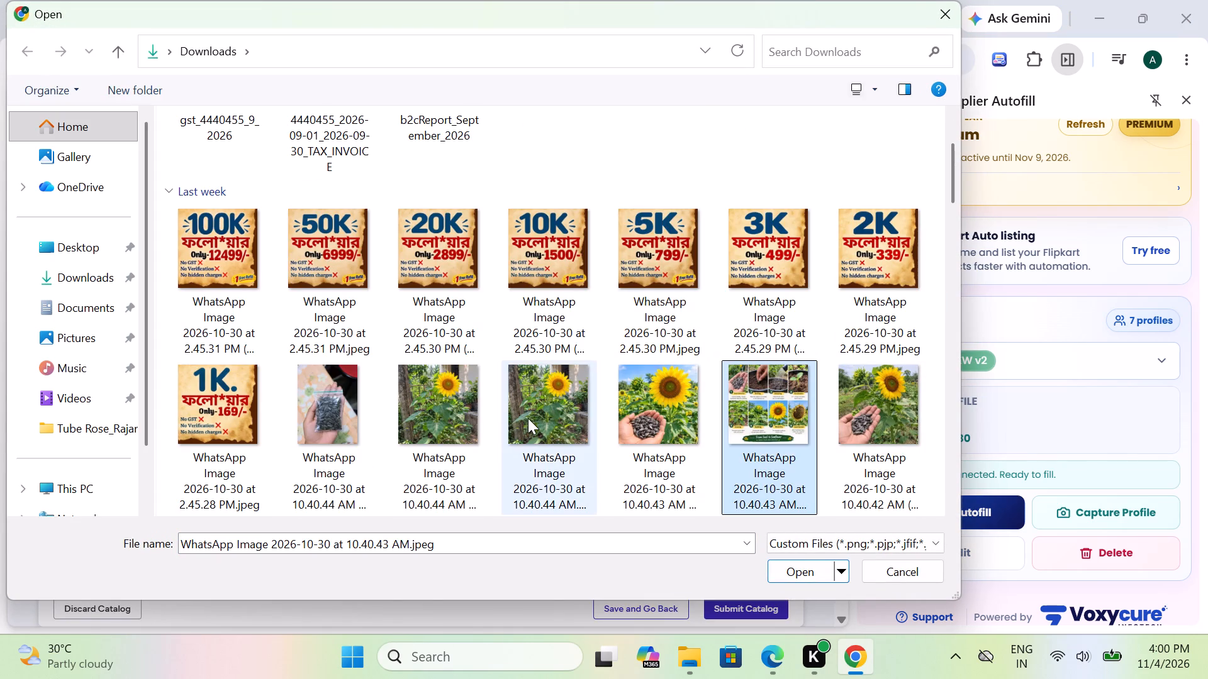
pyautogui.keyDown('ctrl'); pyautogui.click(528, 418); pyautogui.keyUp('ctrl')
pyautogui.keyDown('ctrl'); pyautogui.click(341, 413); pyautogui.keyUp('ctrl')
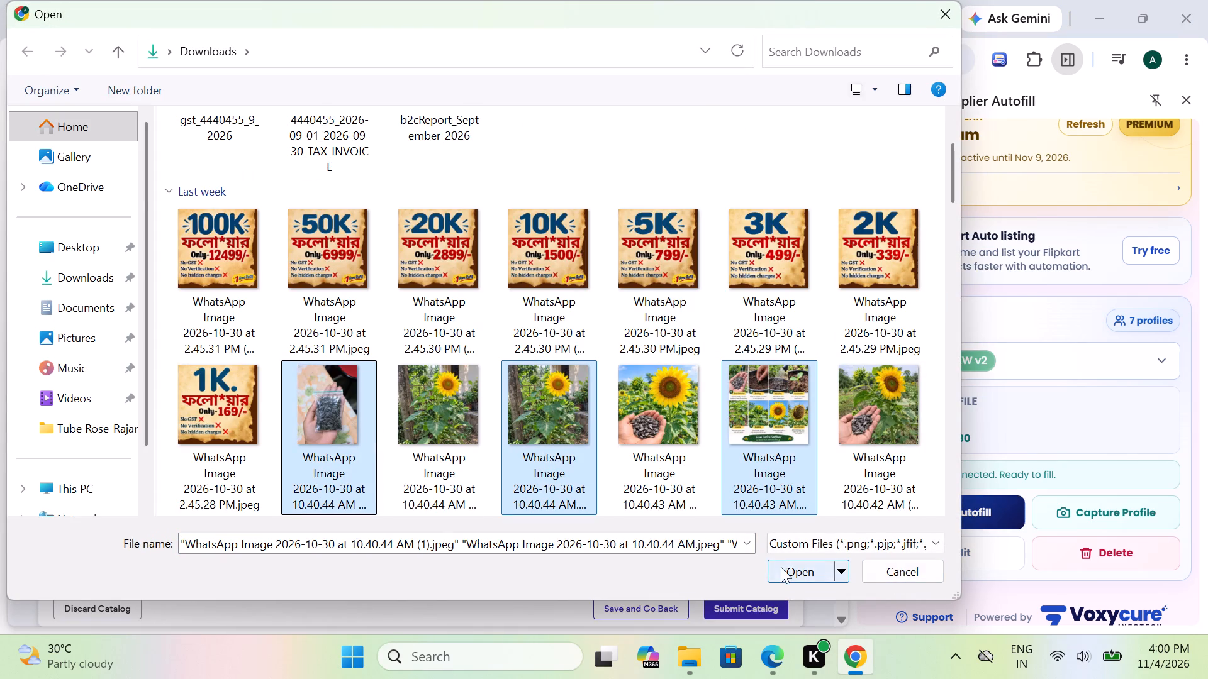
pyautogui.click(781, 569)
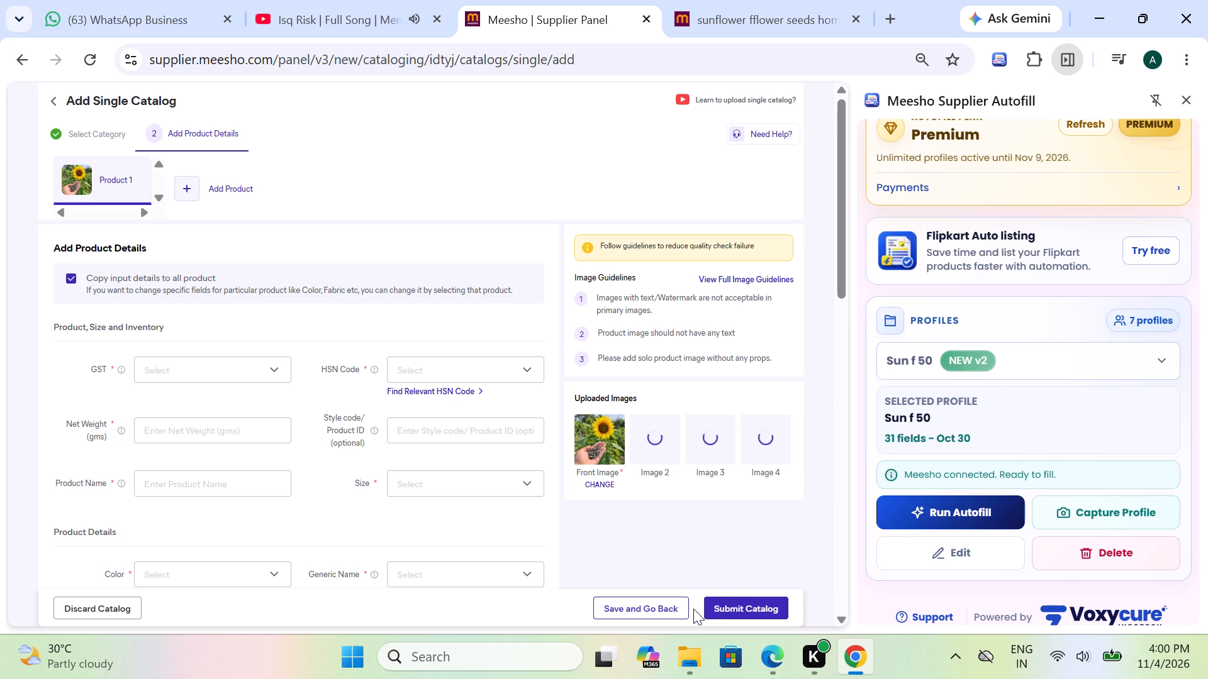
# Run the autofill on the new catalog's form with the "Sun f 50" profile.
pyautogui.click(927, 502)
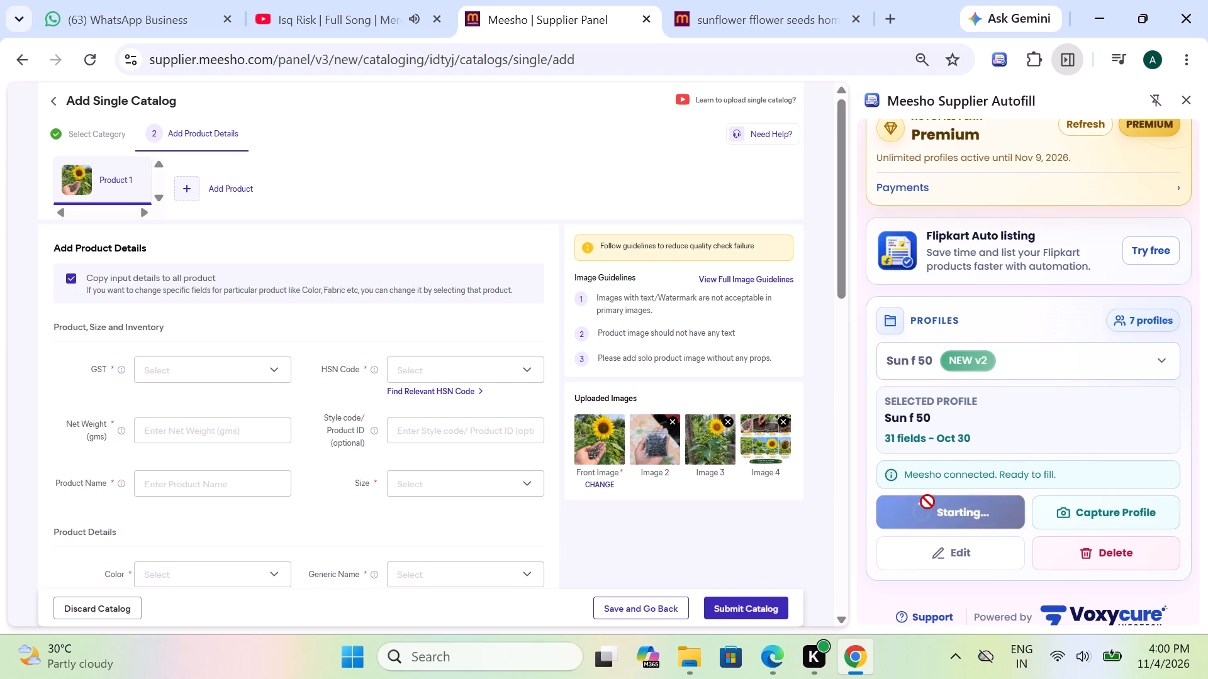
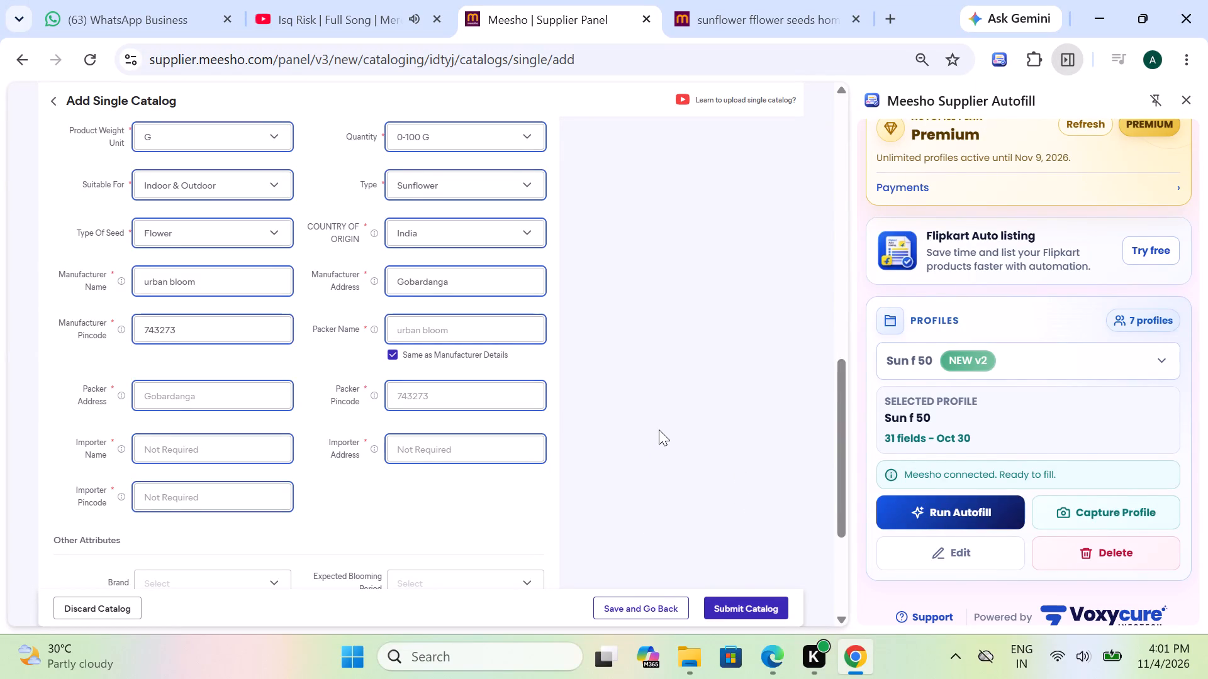
# Check the autofilled form and set the style code to "Sun seed 6 p50".
pyautogui.scroll(2, 652, 433)
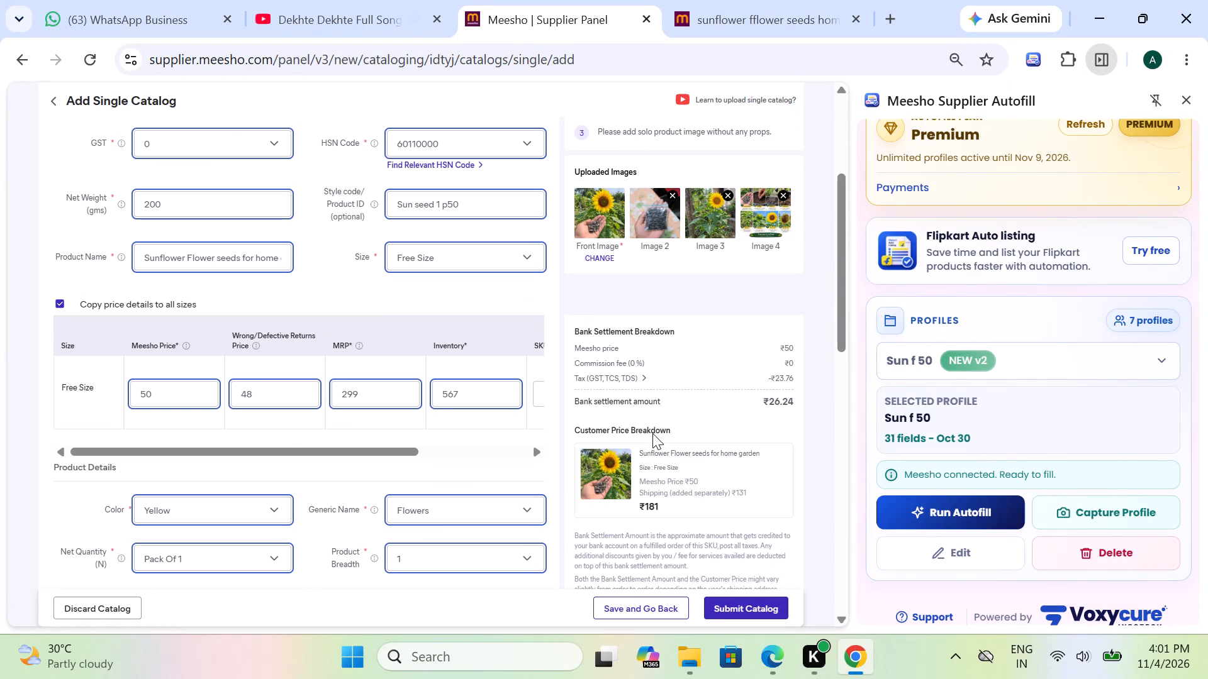
pyautogui.scroll(-4, 652, 433)
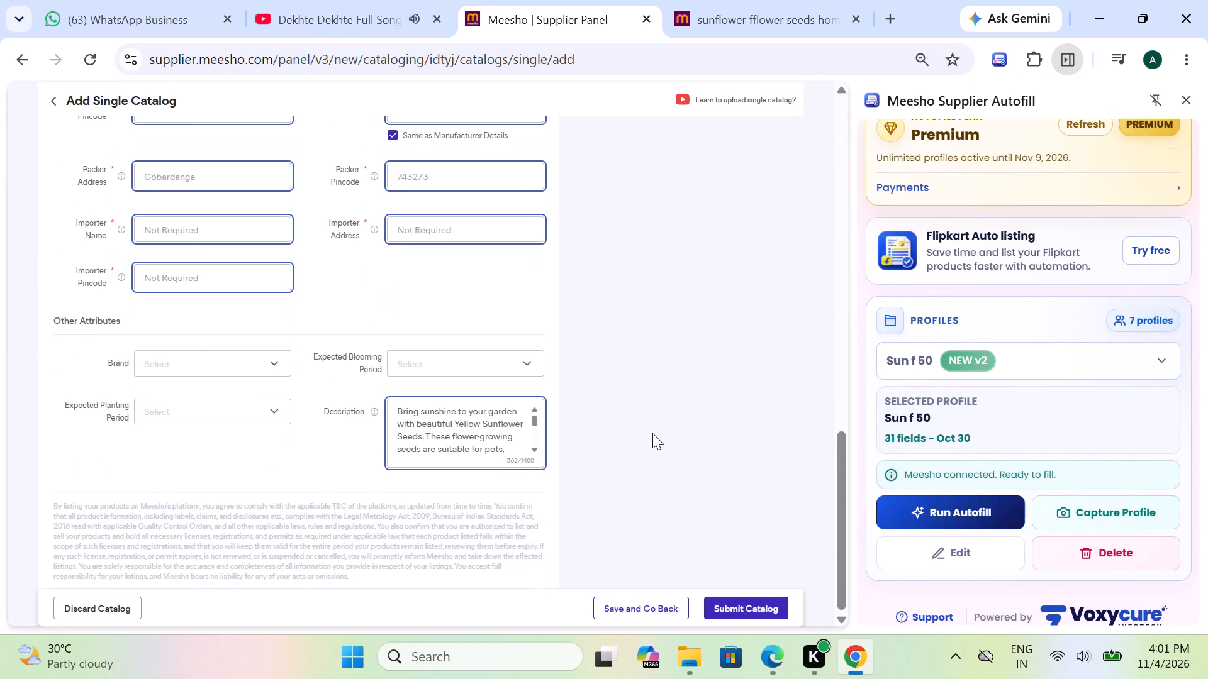
pyautogui.scroll(4, 652, 433)
pyautogui.scroll(-3, 654, 433)
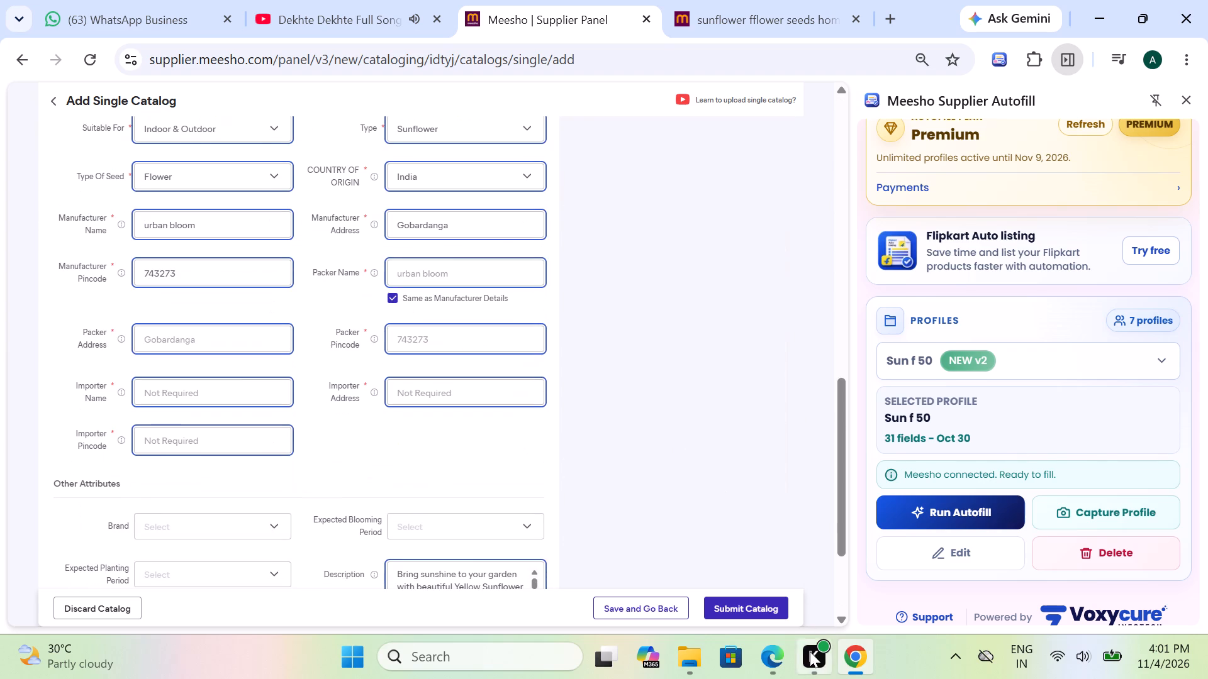
pyautogui.scroll(3, 768, 403)
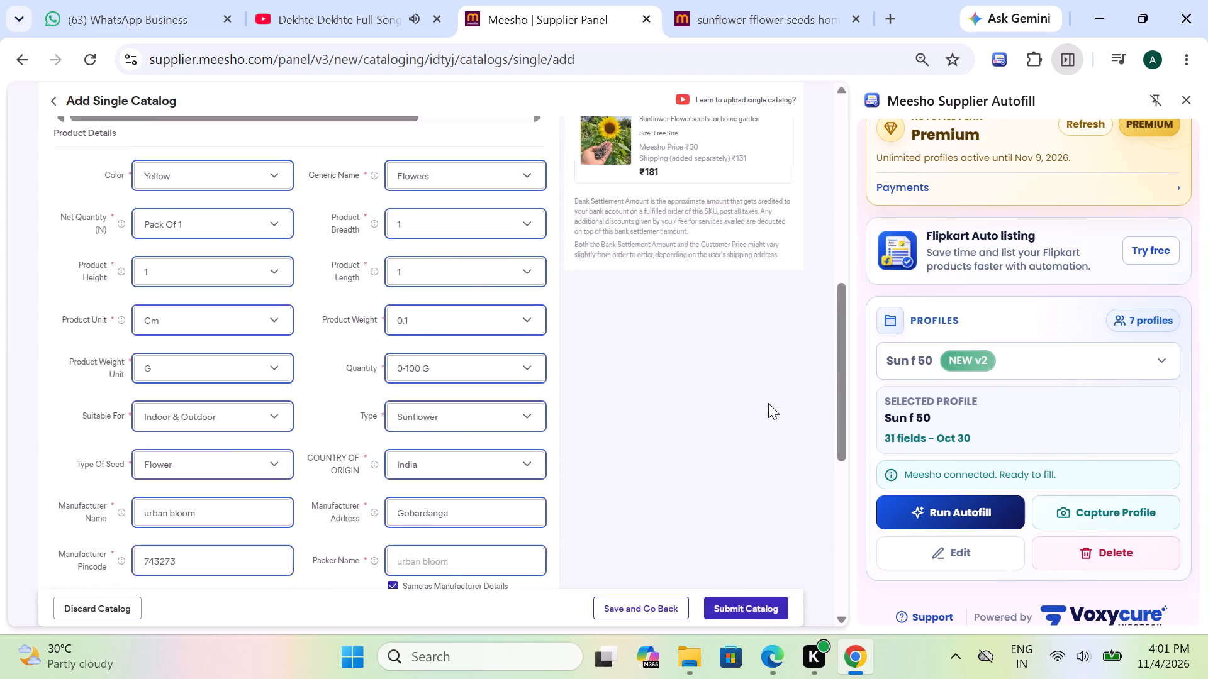
pyautogui.scroll(2, 768, 403)
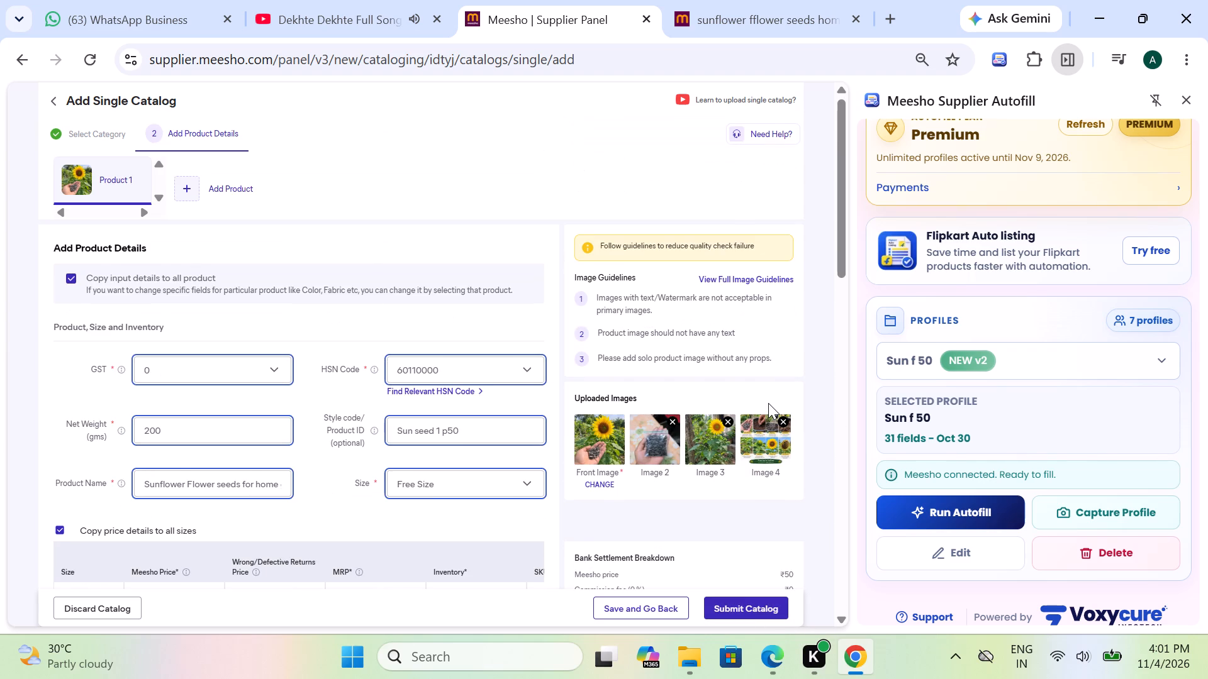
pyautogui.click(440, 435)
pyautogui.press('BackSpace')
pyautogui.press('6')
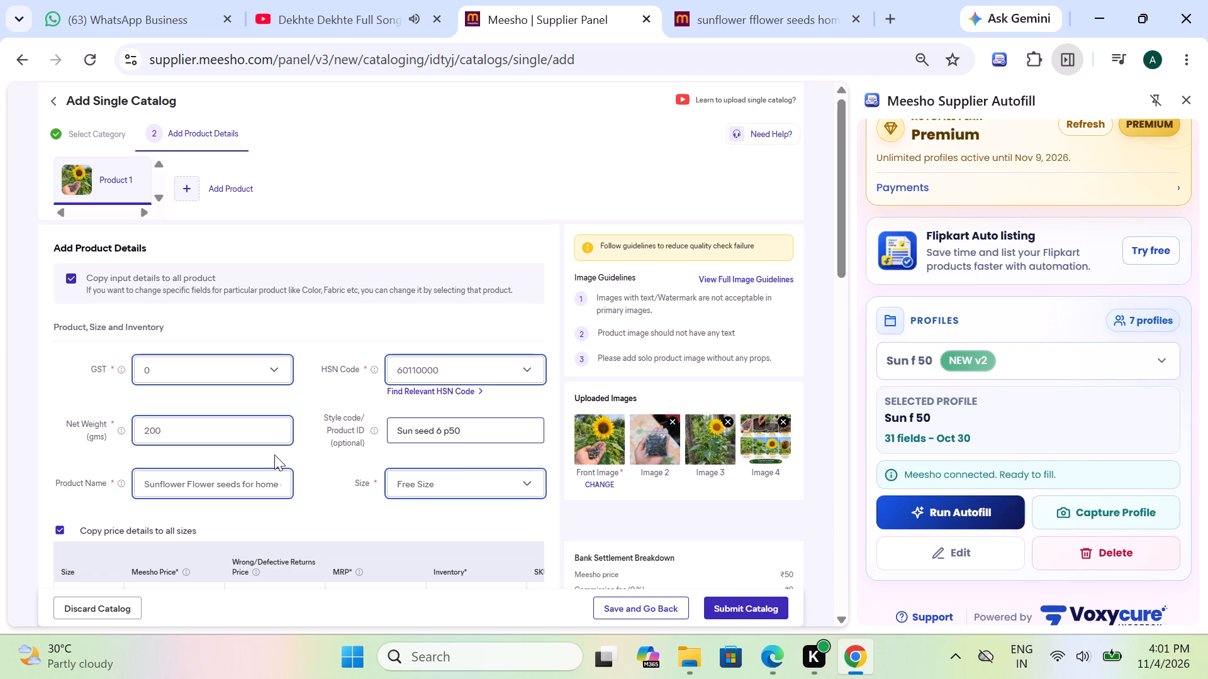
# In the Meesho store's sunflower seed search results, open the Wonderful Flowers listing priced ₹76 and copy its product title.
pyautogui.click(747, 7)
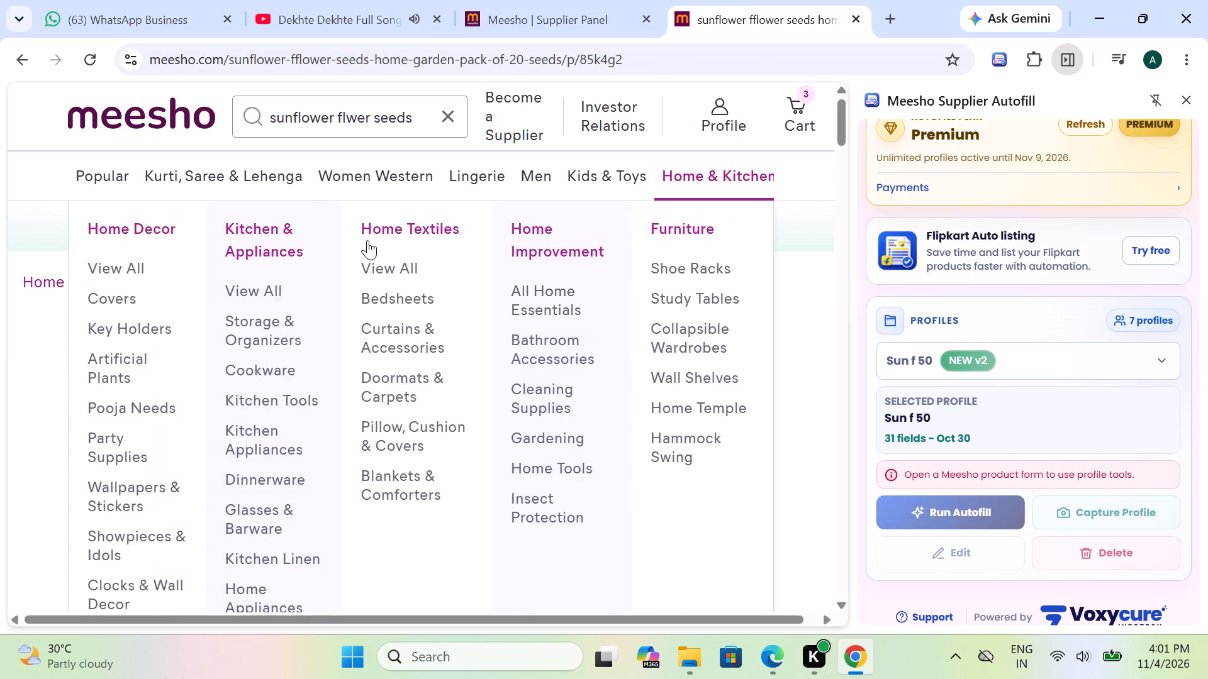
pyautogui.click(22, 55)
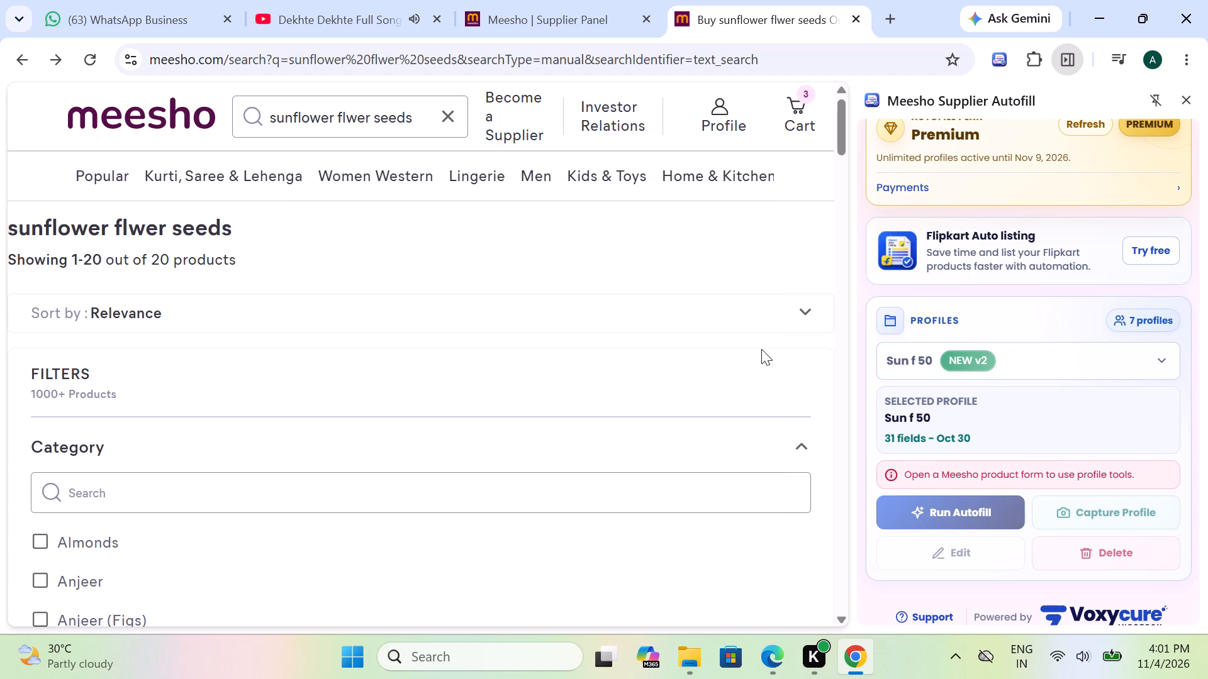
pyautogui.scroll(-7, 761, 349)
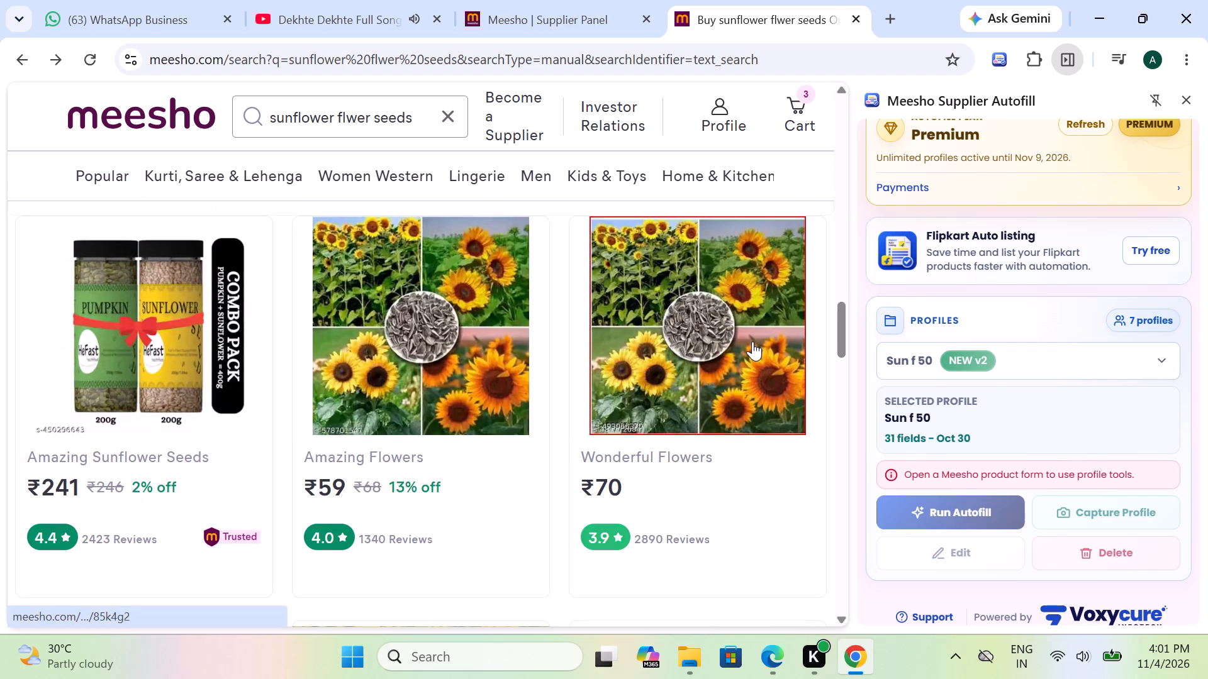
pyautogui.scroll(-3, 752, 341)
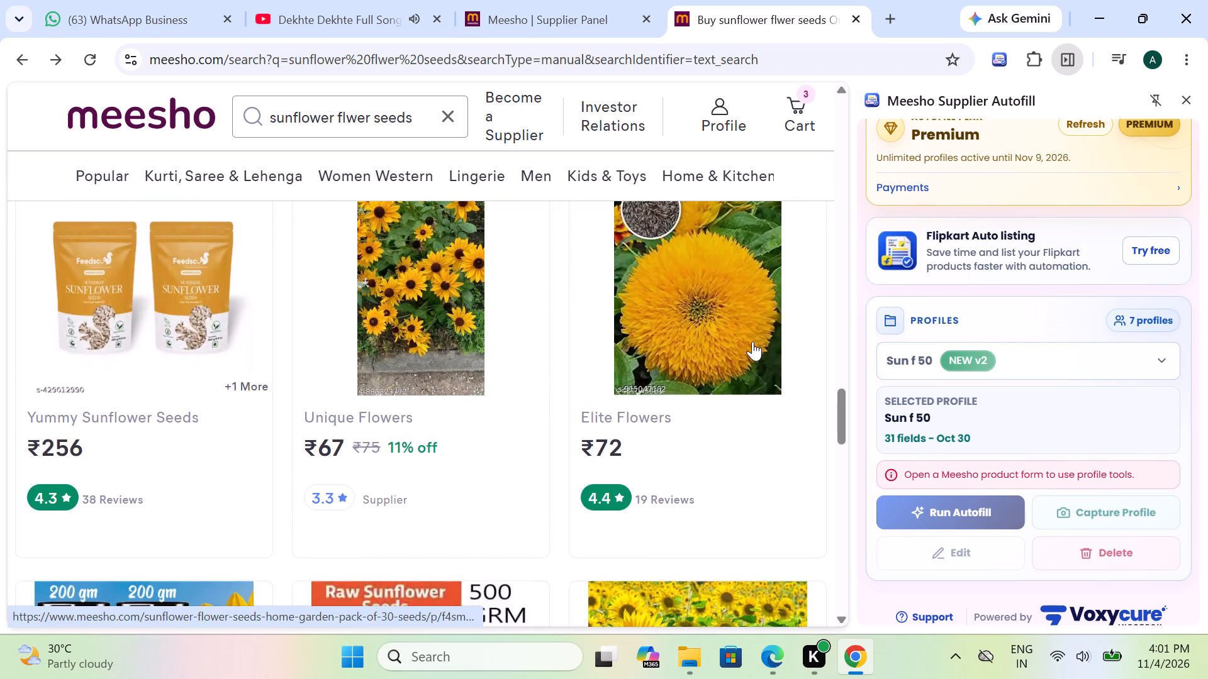
pyautogui.scroll(-2, 752, 339)
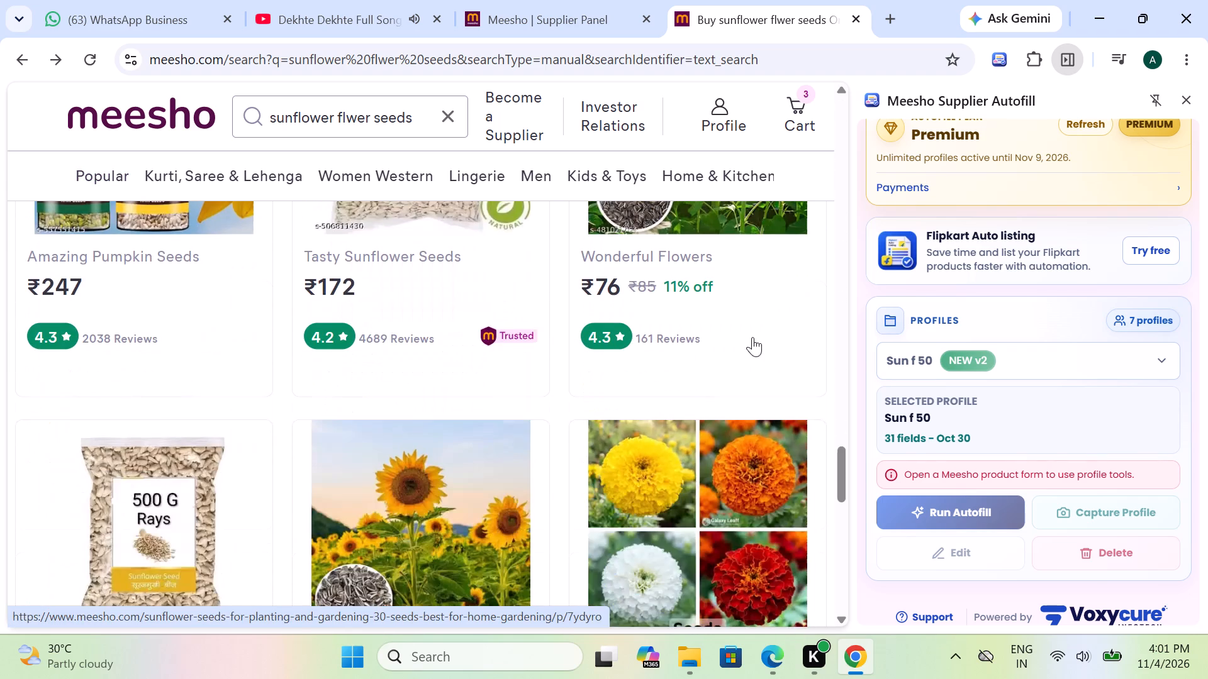
pyautogui.scroll(1, 752, 337)
pyautogui.click(735, 388)
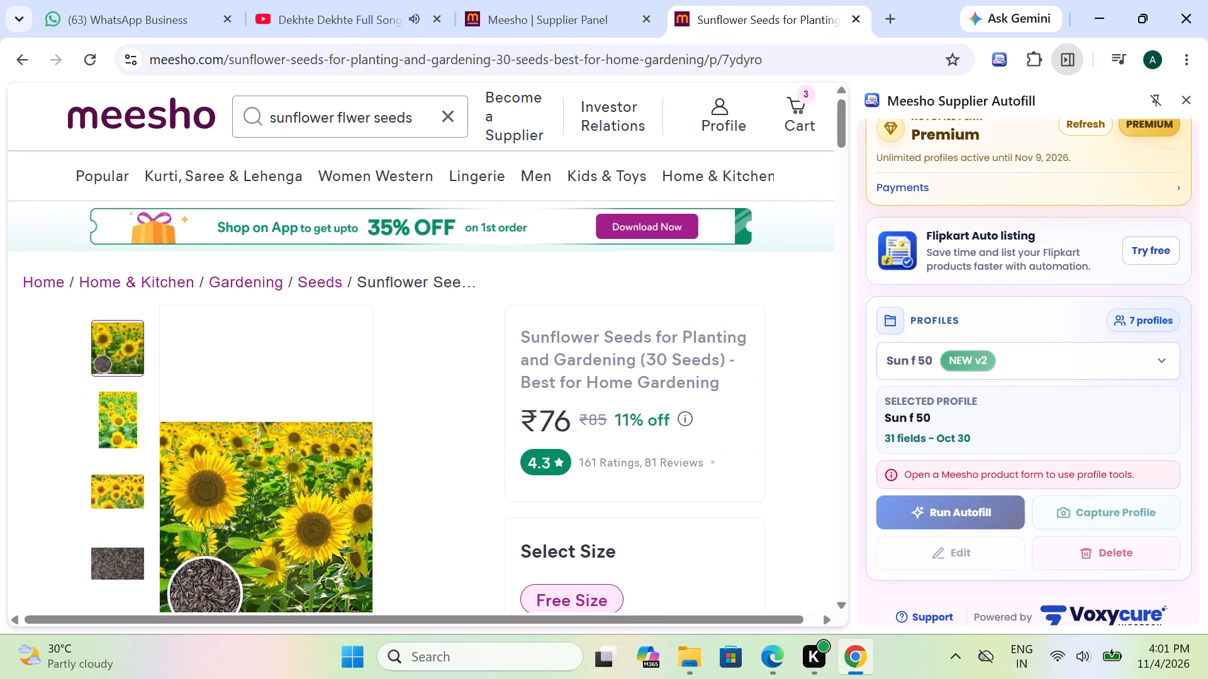
pyautogui.moveTo(522, 336); pyautogui.dragTo(730, 378)
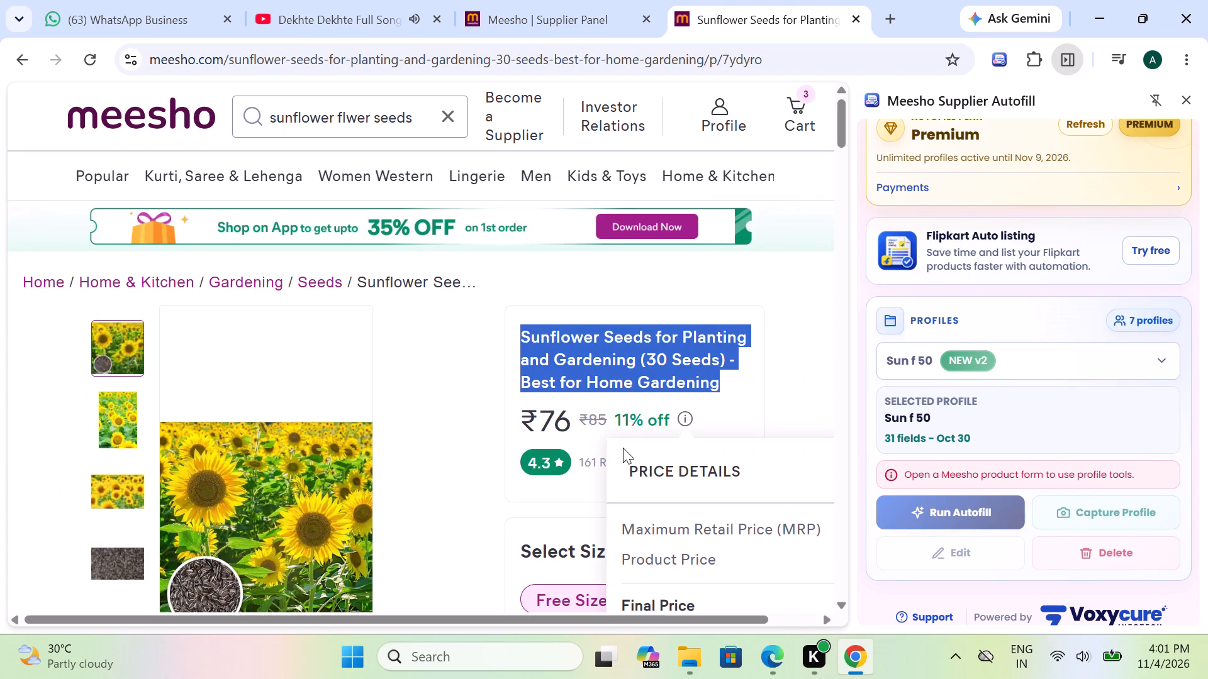
pyautogui.hotkey('ctrl', 'c')
# Replace the catalog's product name with the listing title "Sunflower Seeds for Planting and Gardening (30 Seeds) - Best for Home Gardening".
pyautogui.click(554, 0)
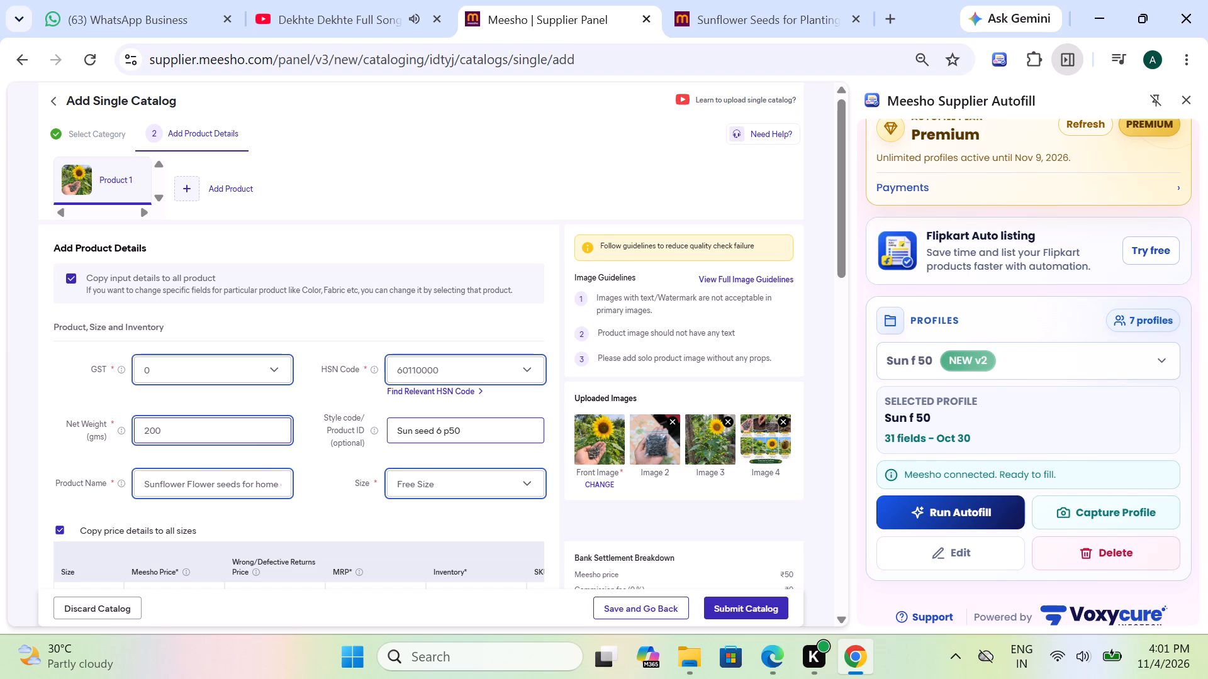
pyautogui.scroll(-1, 331, 431)
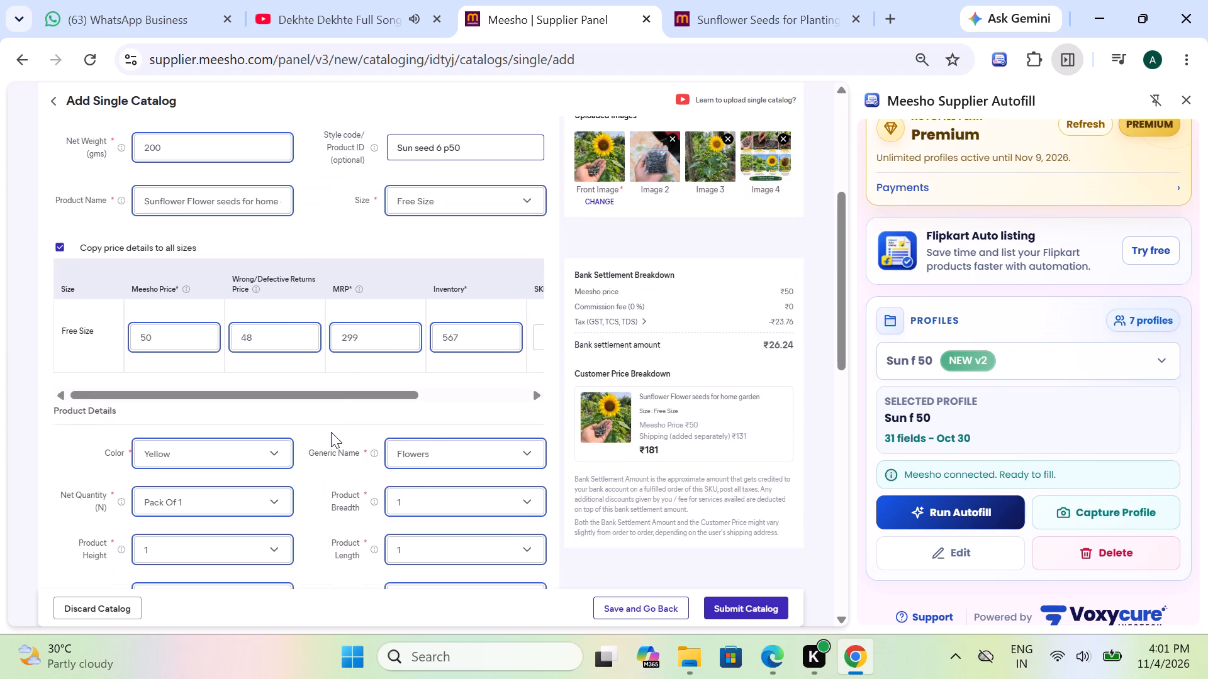
pyautogui.scroll(1, 344, 412)
pyautogui.tripleClick(232, 479)
pyautogui.doubleClick(232, 482)
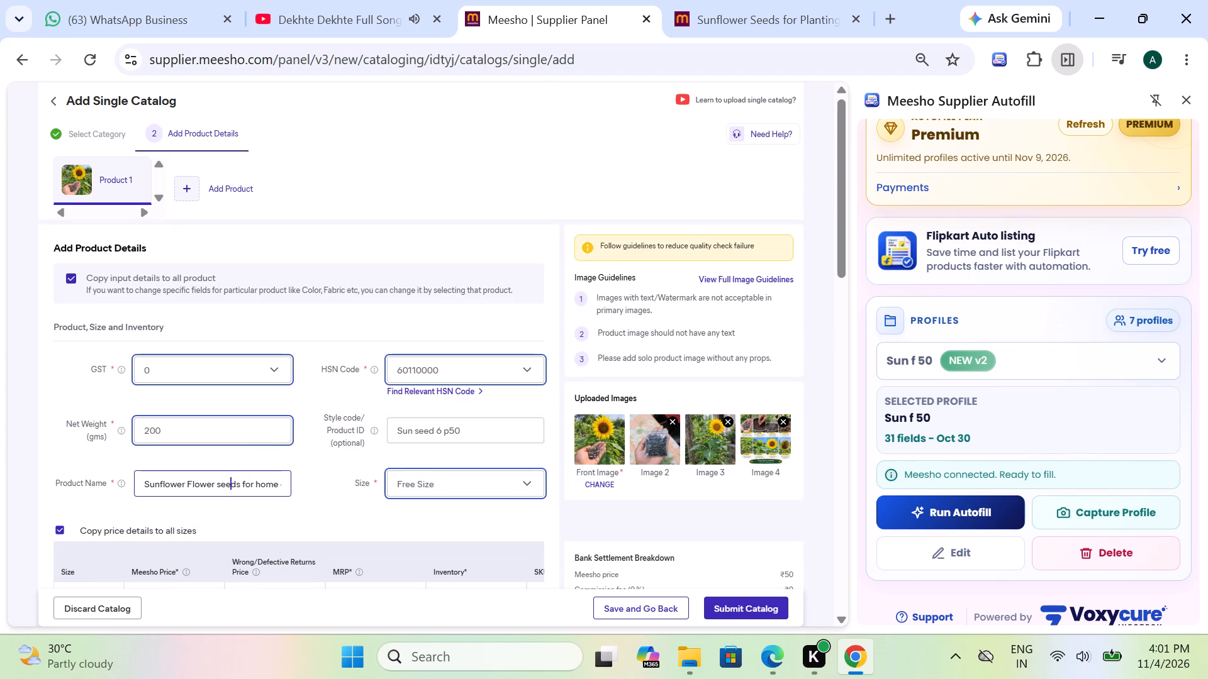
pyautogui.doubleClick(198, 480)
pyautogui.click(195, 478)
pyautogui.tripleClick(199, 483)
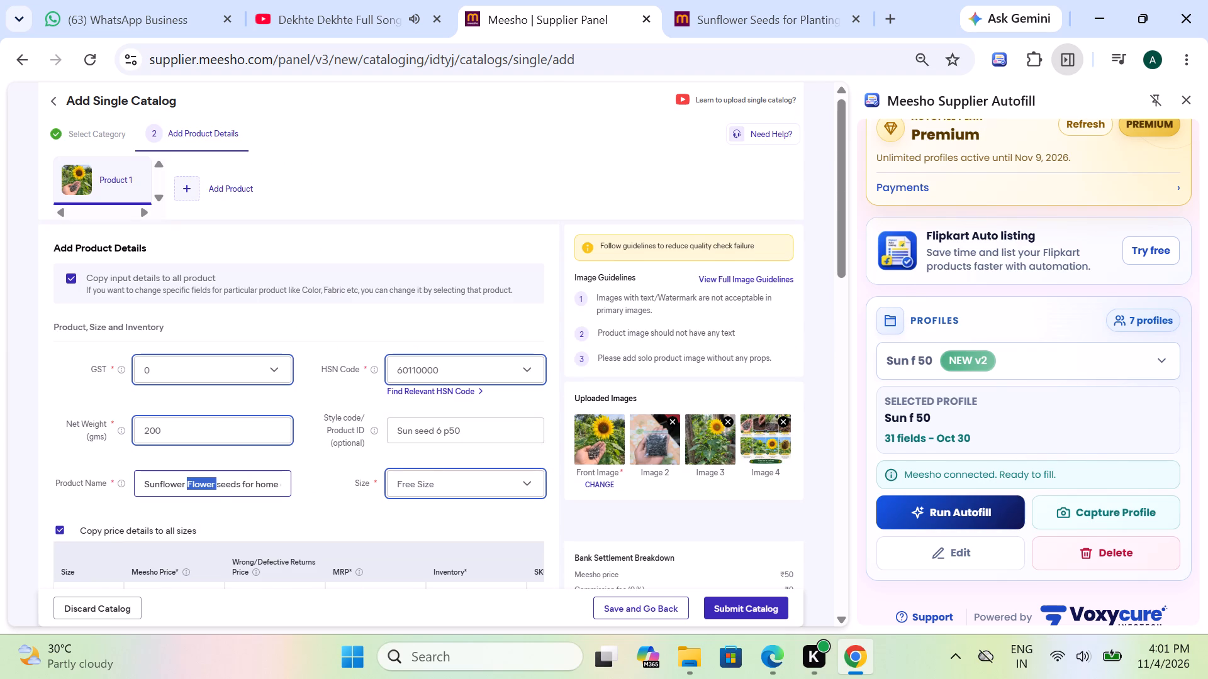
pyautogui.click(199, 483)
pyautogui.hotkey('ctrl', 'c')
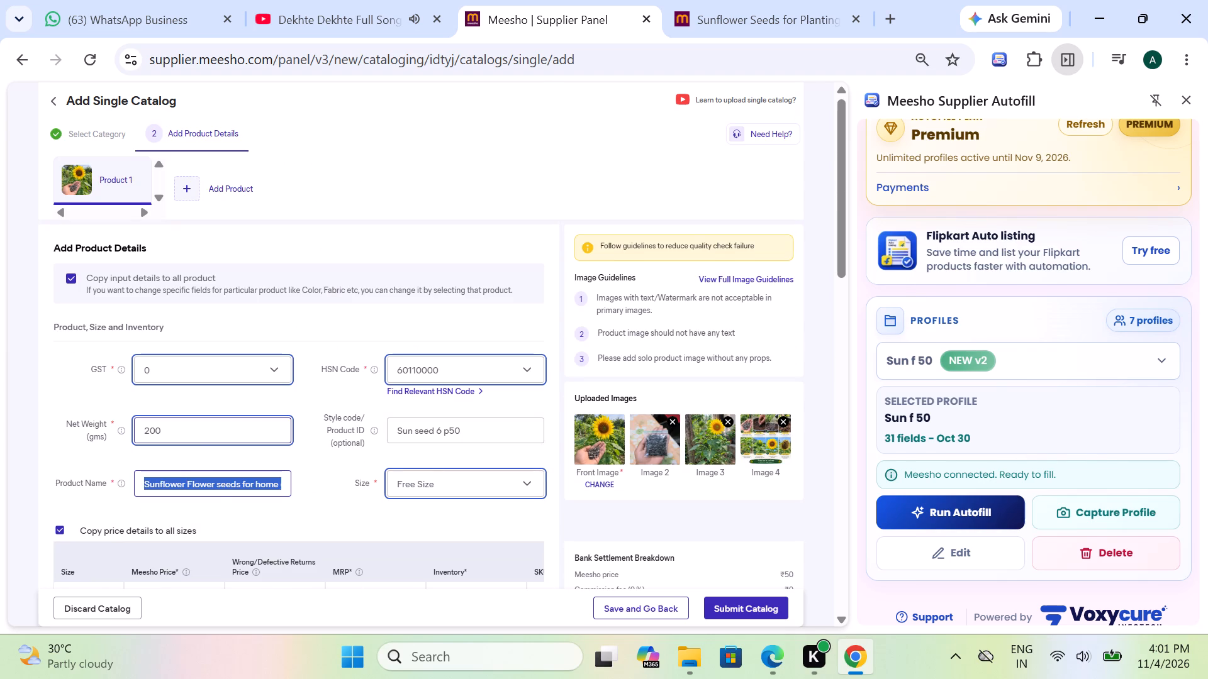
pyautogui.click(749, 6)
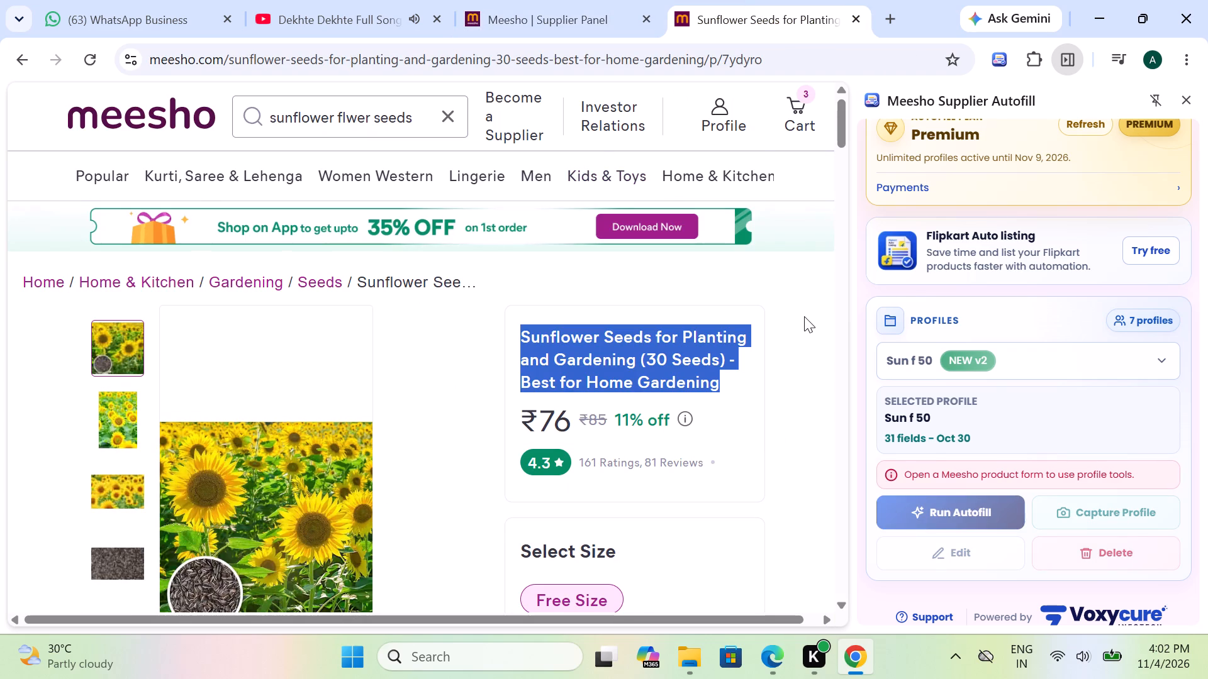
pyautogui.hotkey('ctrl', 'c')
pyautogui.click(609, 24)
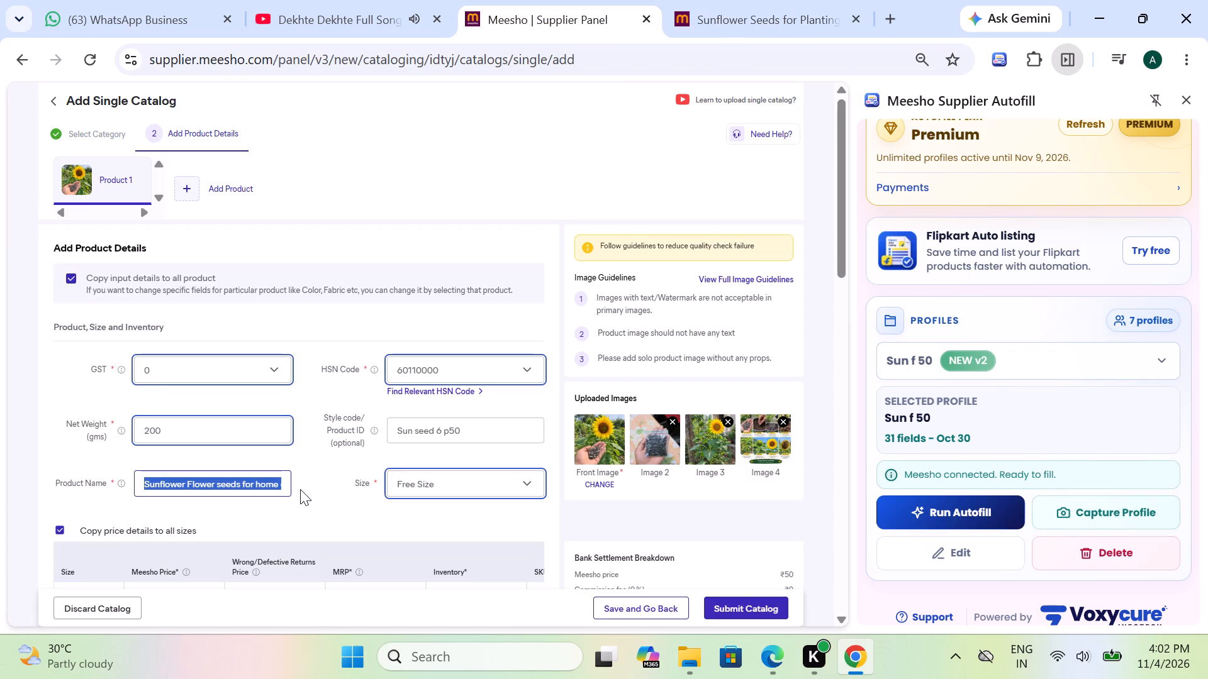
pyautogui.hotkey('ctrl', 'v')
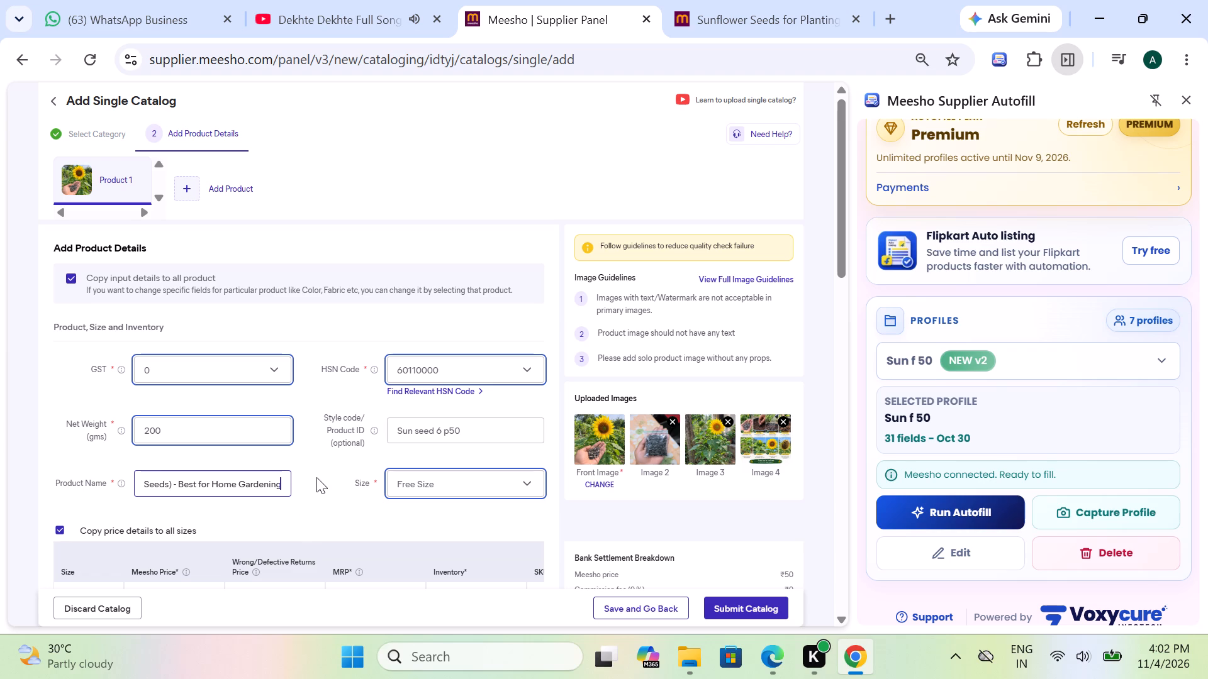
# Change the seed count in the product name's brackets to "50+ Seeds".
pyautogui.press('Left')
pyautogui.press('Left')
pyautogui.press('Left')
pyautogui.press('Left')
pyautogui.press('Left')
pyautogui.press('Left')
pyautogui.press('Left')
pyautogui.press('Left')
pyautogui.press('Left')
pyautogui.press('Left')
pyautogui.press('Left')
pyautogui.press('Left')
pyautogui.press('Left')
pyautogui.press('Left')
pyautogui.press('Left')
pyautogui.press('Left')
pyautogui.press('Left')
pyautogui.press('Left')
pyautogui.press('Left')
pyautogui.press('Left')
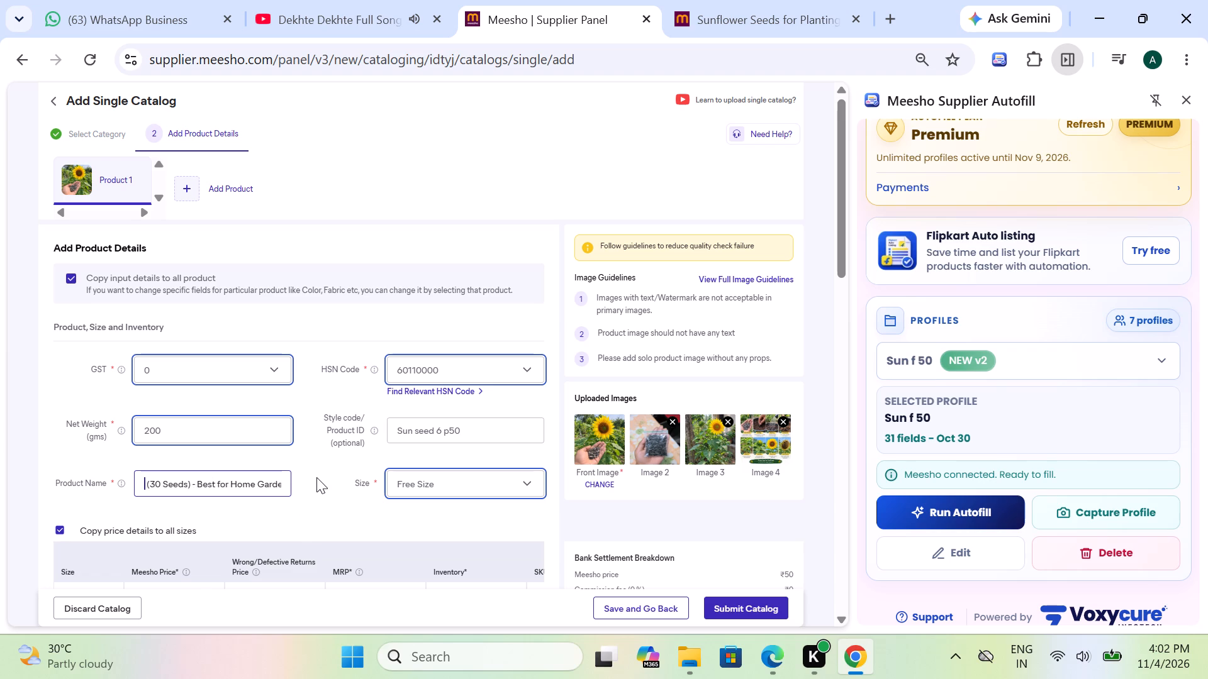
pyautogui.press('Right')
pyautogui.press('Right')
pyautogui.press('Right')
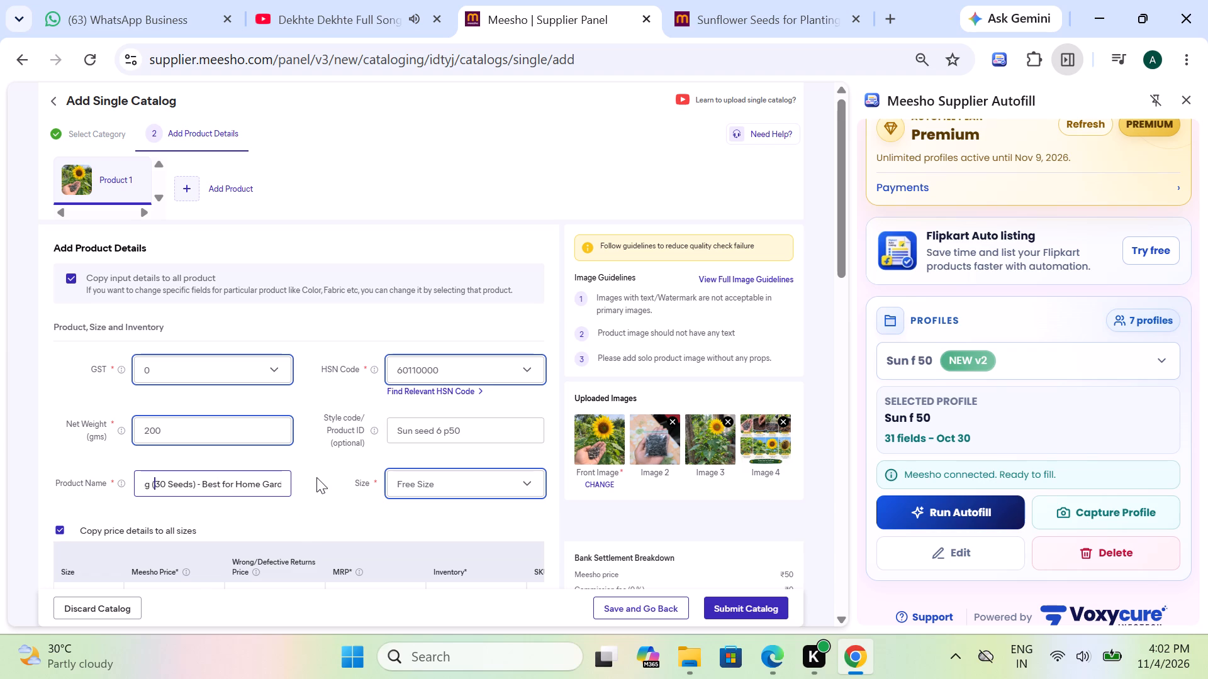
pyautogui.press('Right')
pyautogui.press('Right')
pyautogui.press('BackSpace')
pyautogui.press('BackSpace')
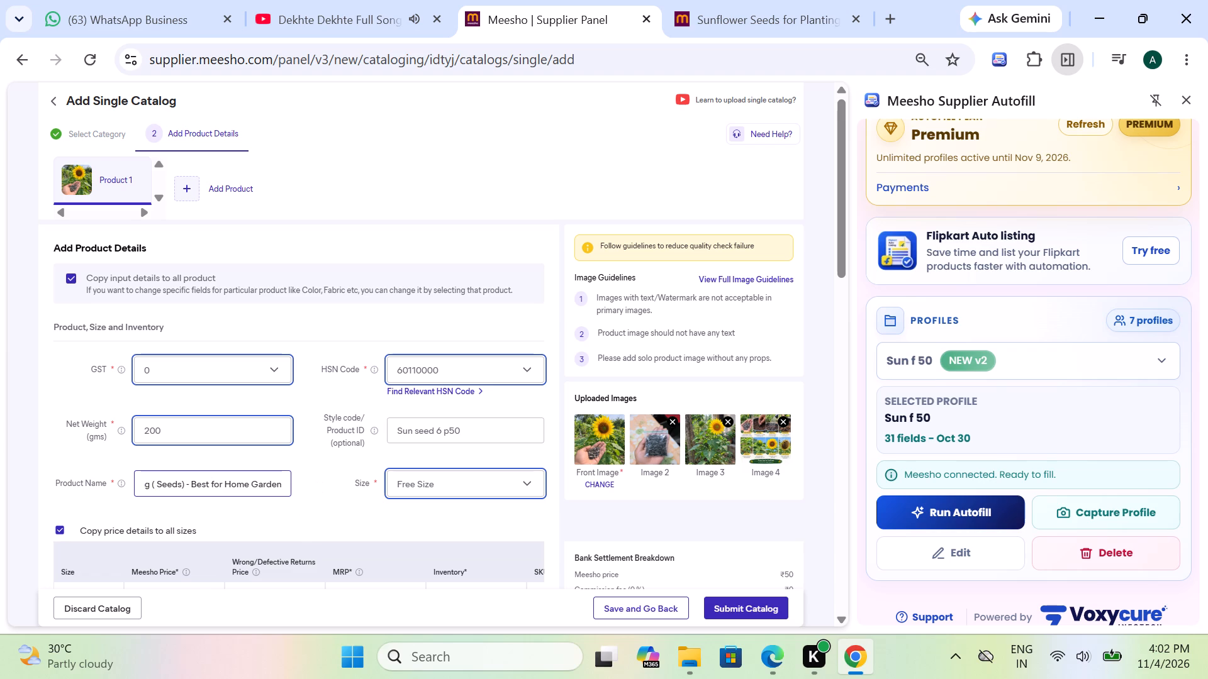
pyautogui.write('50')
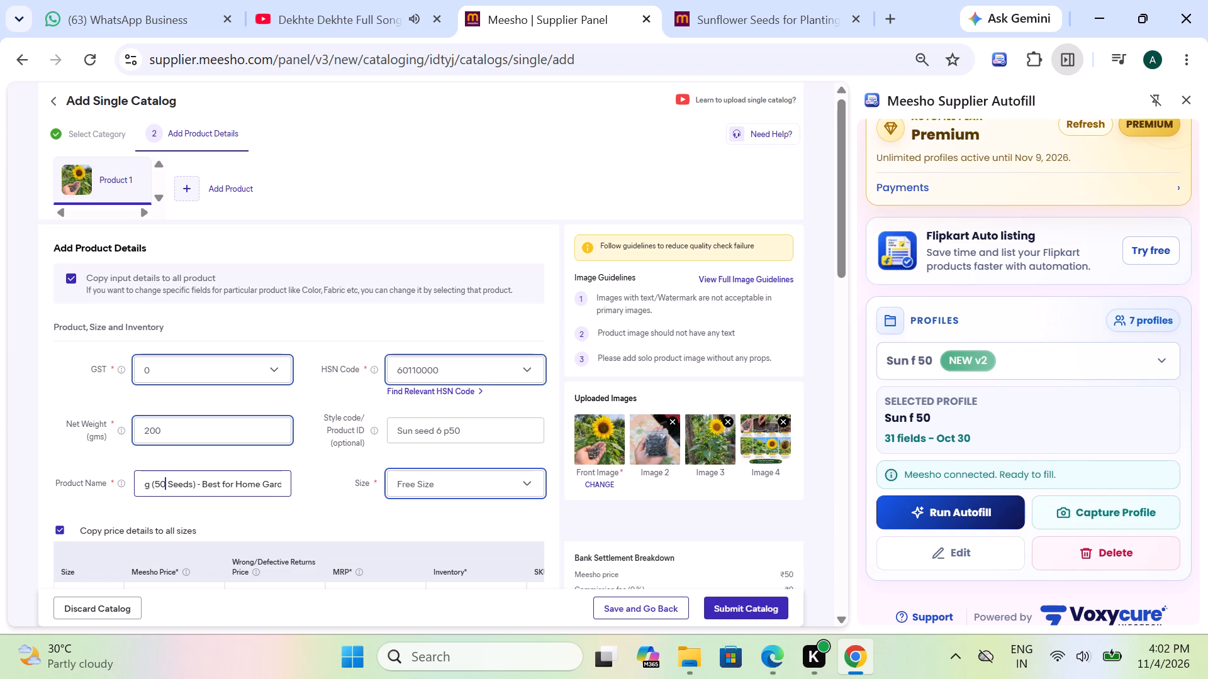
pyautogui.hotkey('shift', '+')
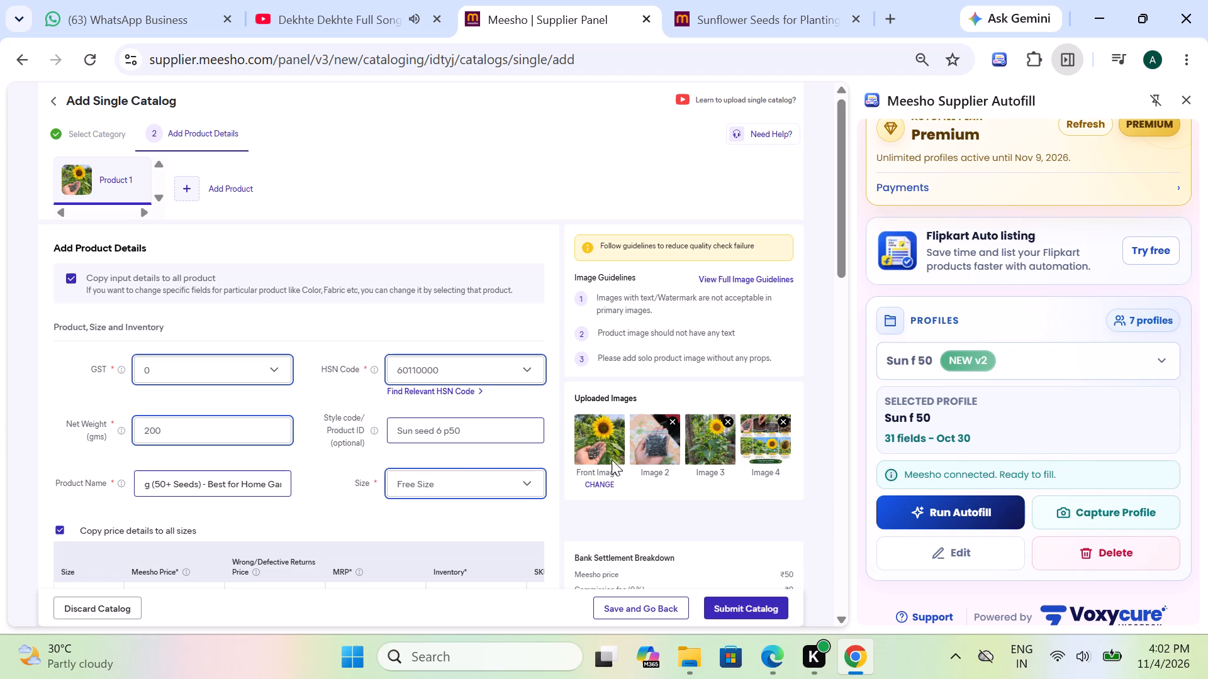
# Submit the catalog for quality check, declaring that all its products are not branded or illegal, and dismiss the visibility suggestions.
pyautogui.scroll(-2, 559, 451)
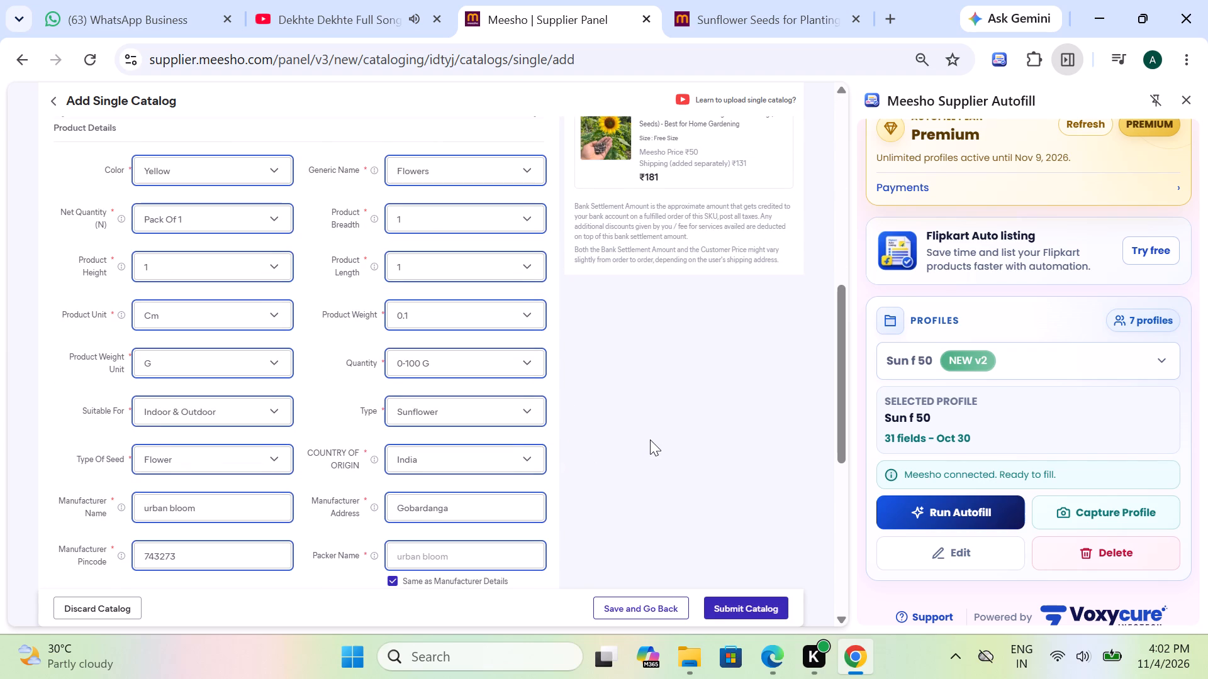
pyautogui.scroll(1, 648, 442)
pyautogui.scroll(-2, 656, 403)
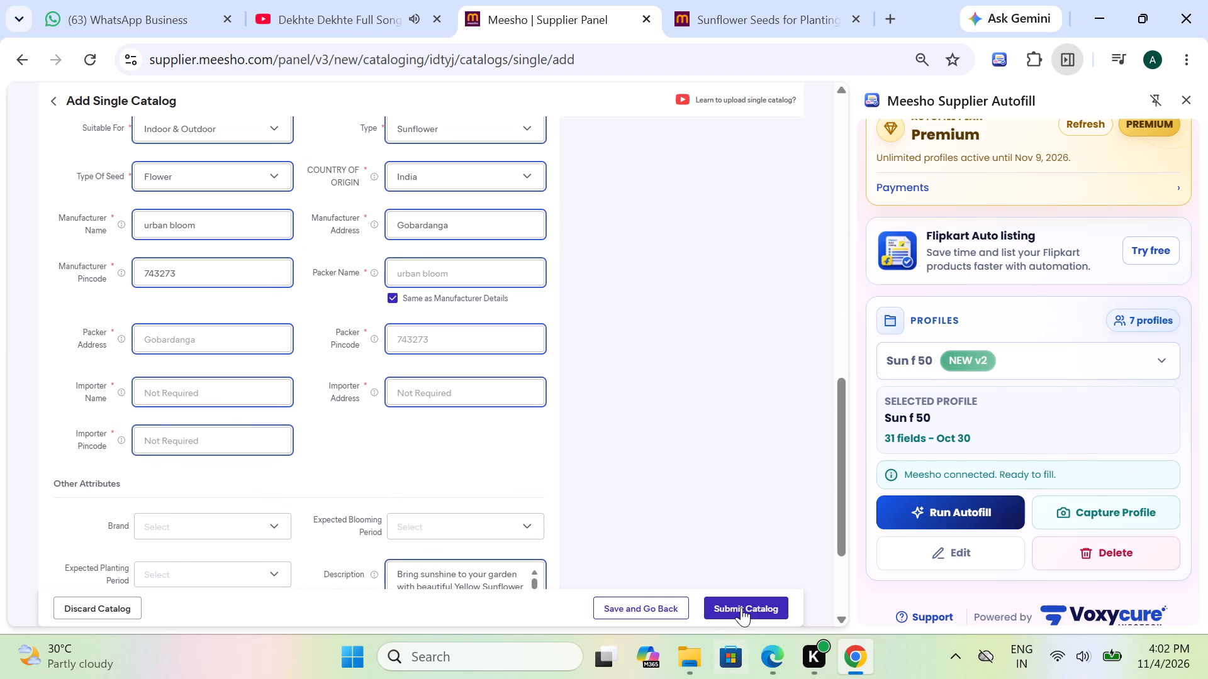
pyautogui.click(741, 606)
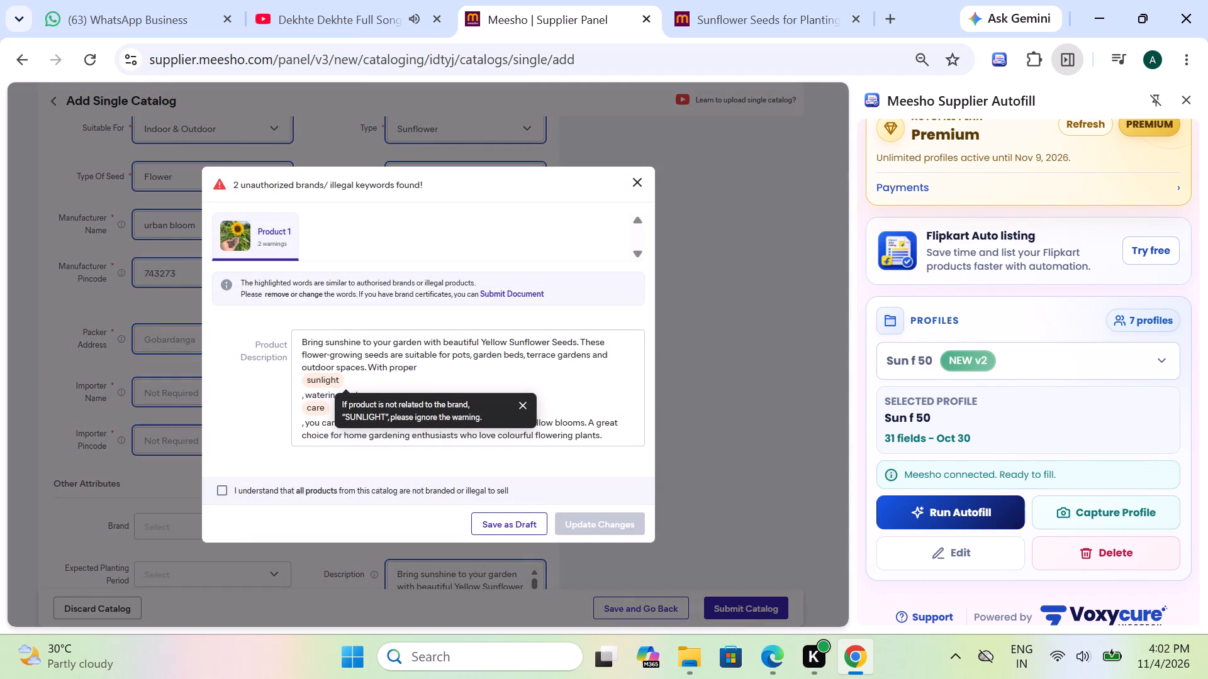
pyautogui.click(223, 492)
pyautogui.click(221, 489)
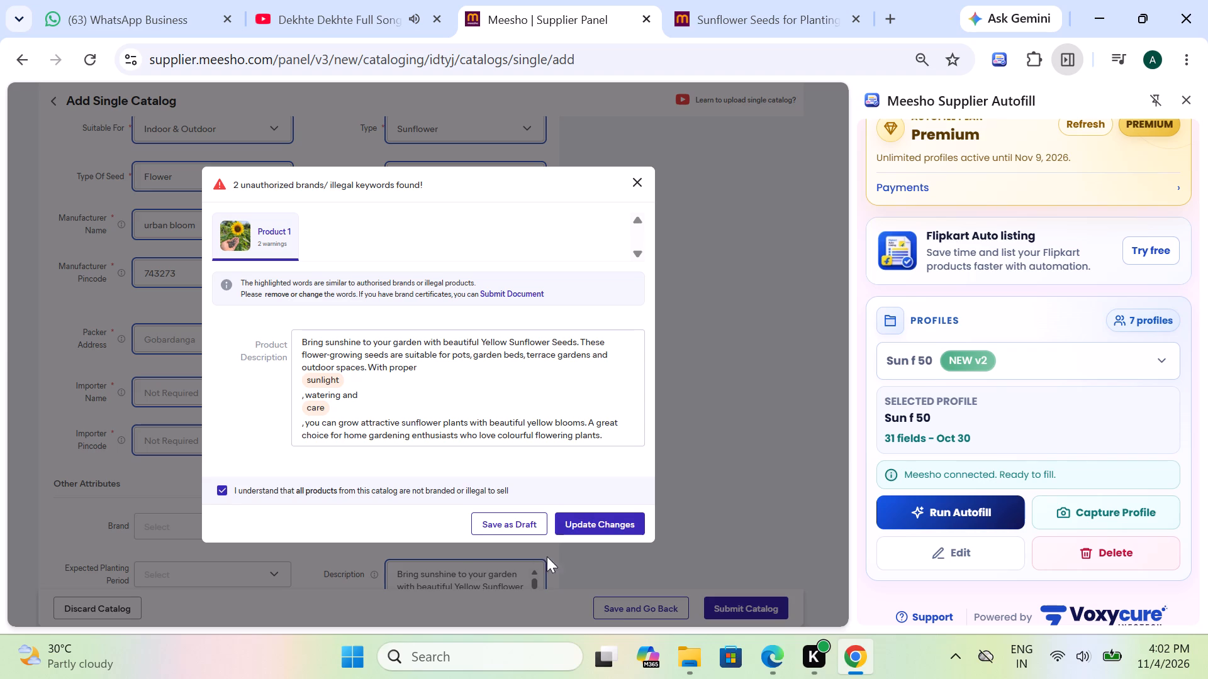
pyautogui.click(593, 526)
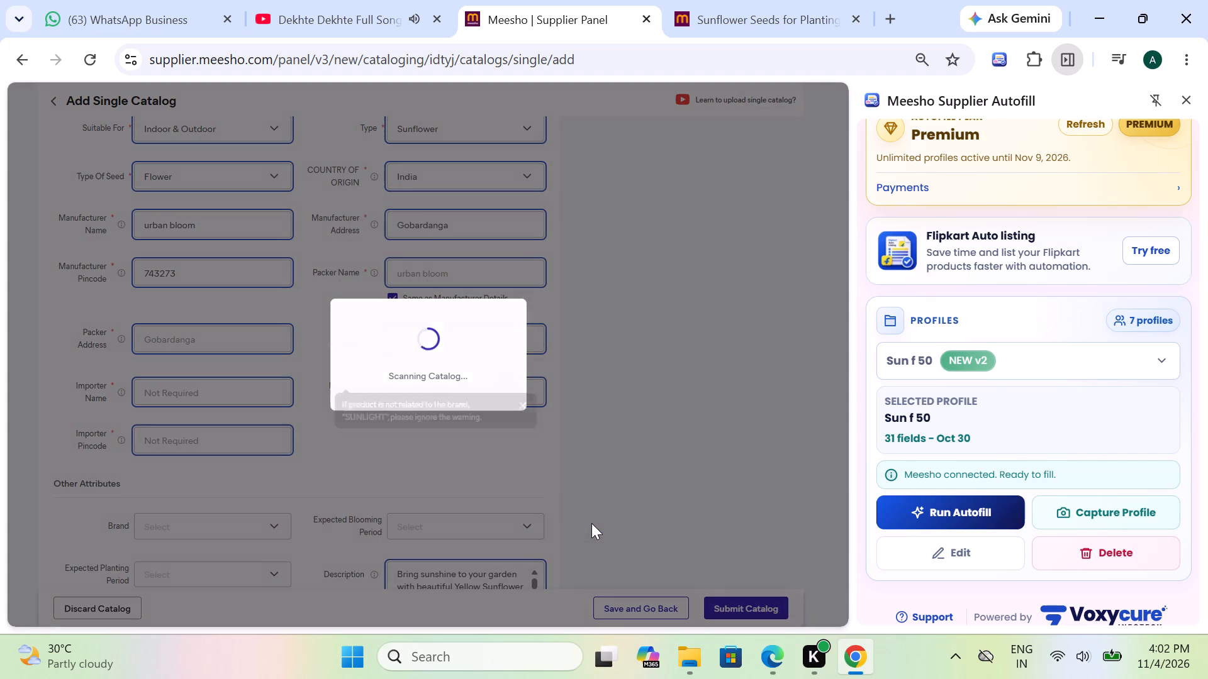
pyautogui.click(528, 381)
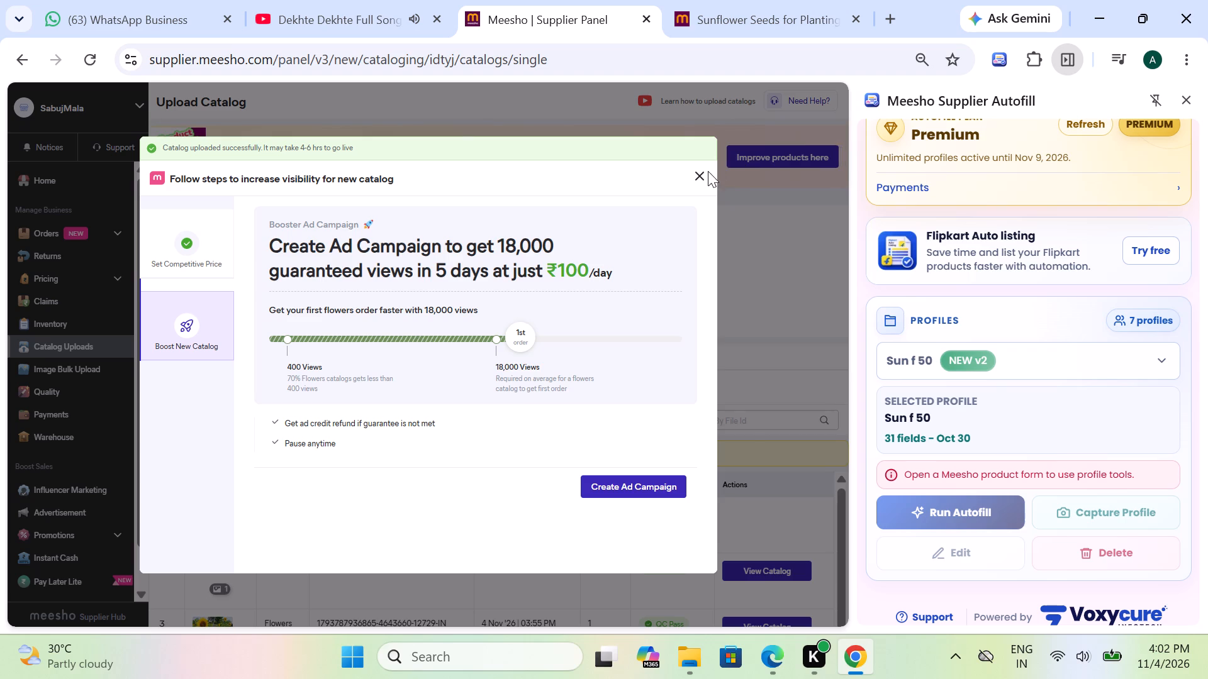
pyautogui.click(696, 171)
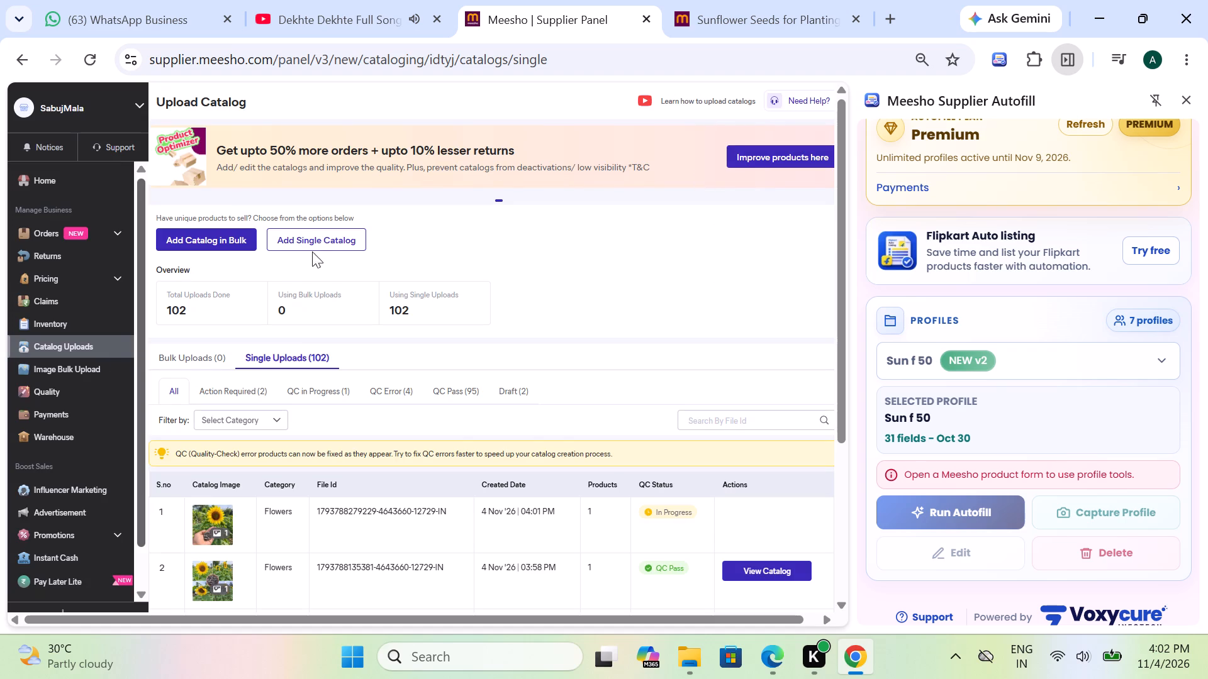
# Start a new single catalog in Home & Kitchen / Gardening / Seeds / Flowers and add the seeds-in-hand sunflower photo as front image.
pyautogui.click(323, 235)
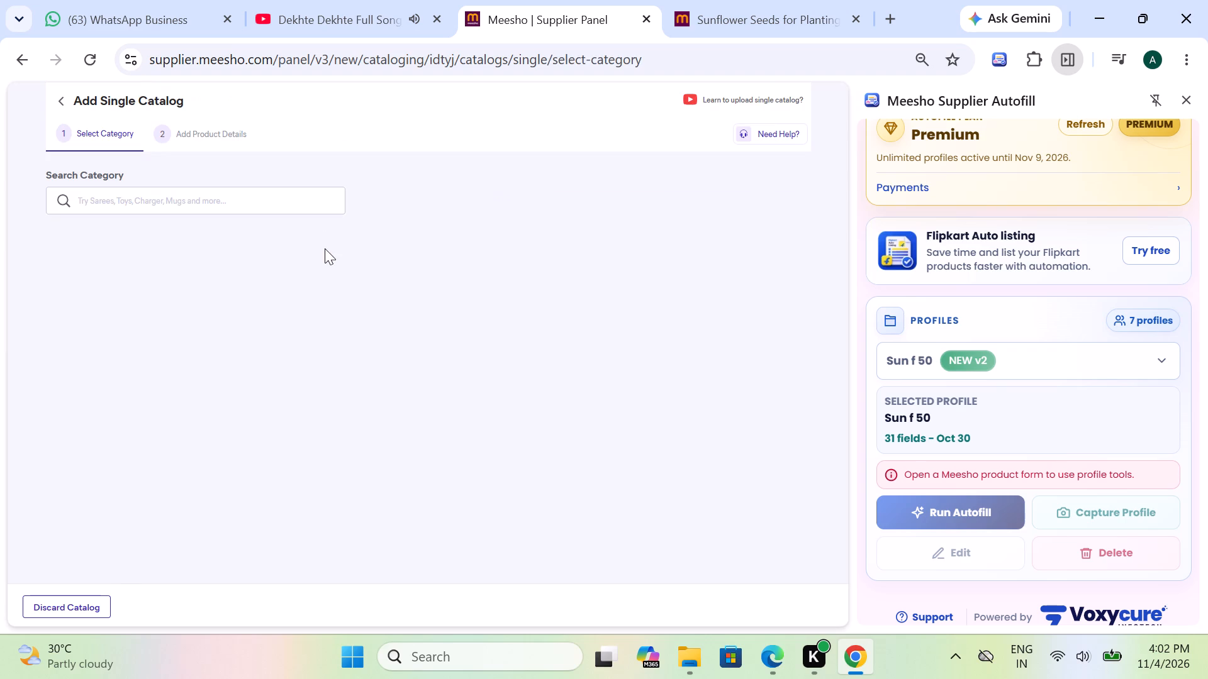
pyautogui.click(328, 239)
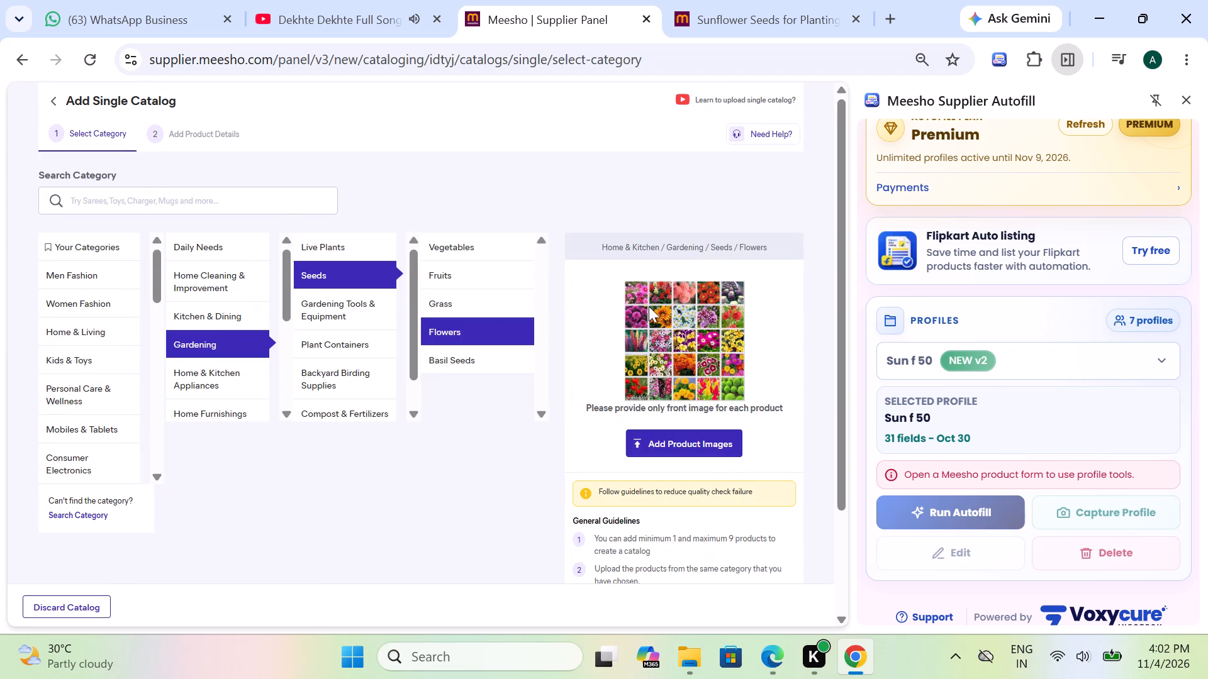
pyautogui.click(703, 453)
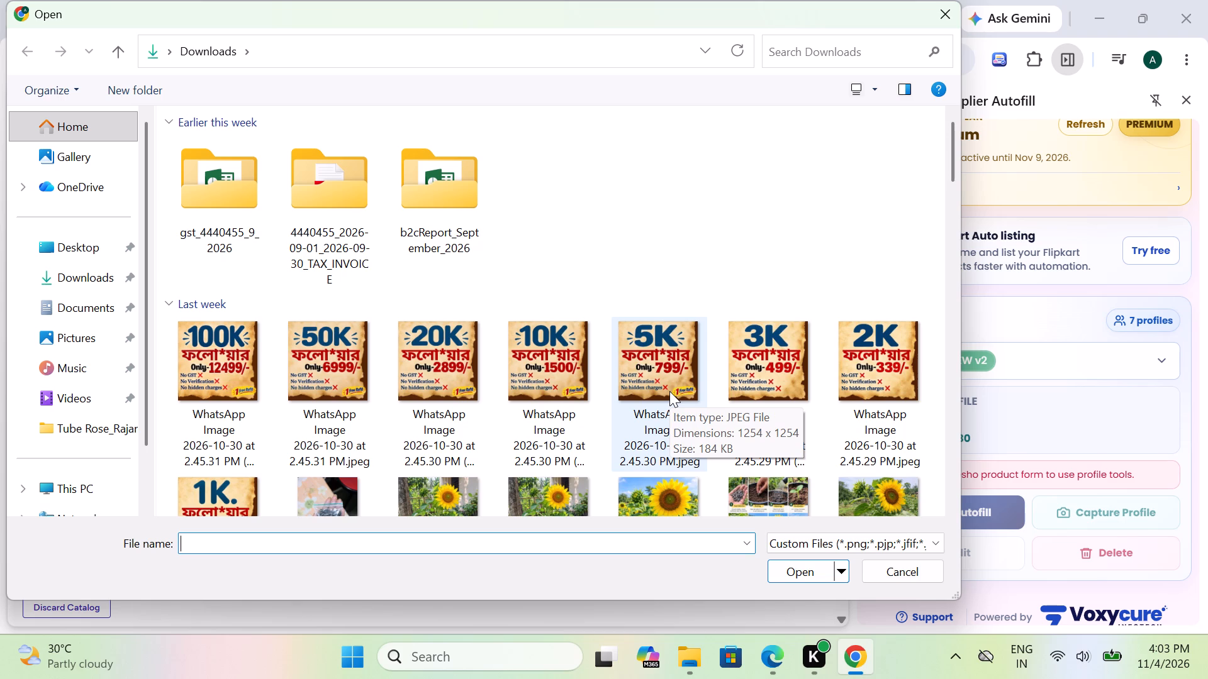
# Add the seeds-in-hand sunflower photo "WhatsApp Image 2026-10-30 at 10.40.42 AM (1).jpeg" as front image and continue to the product details.
pyautogui.scroll(-1, 684, 441)
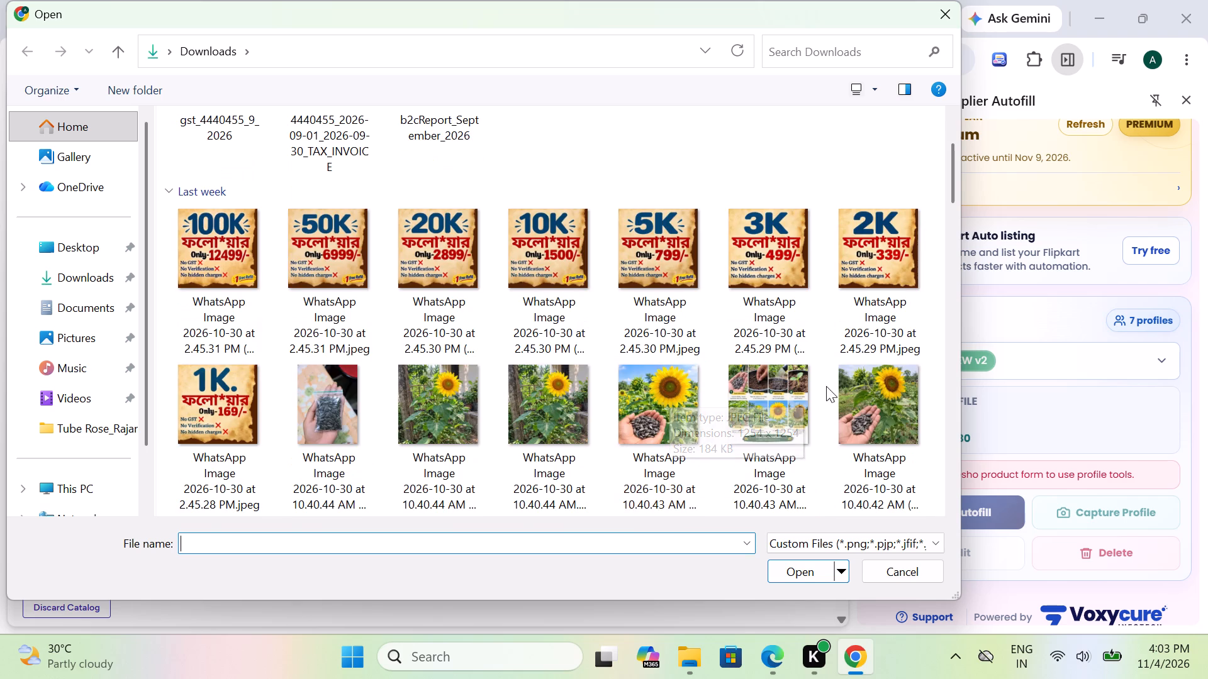
pyautogui.scroll(-1, 797, 398)
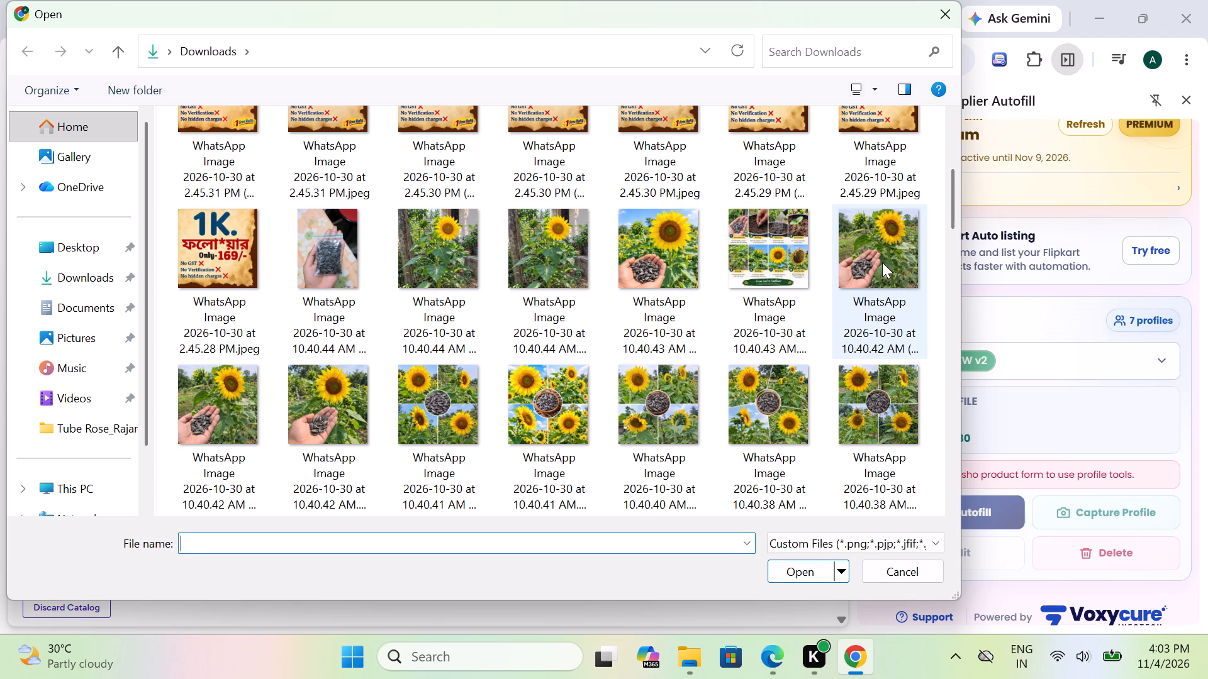
pyautogui.click(223, 402)
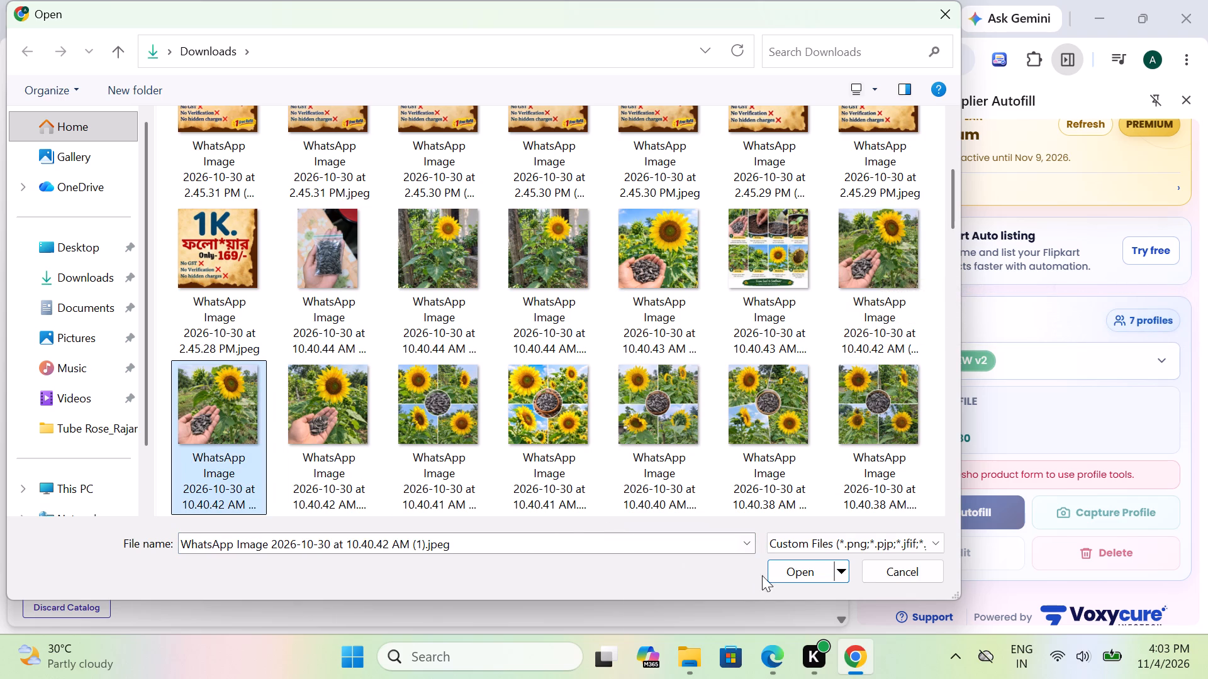
pyautogui.click(829, 568)
pyautogui.click(634, 509)
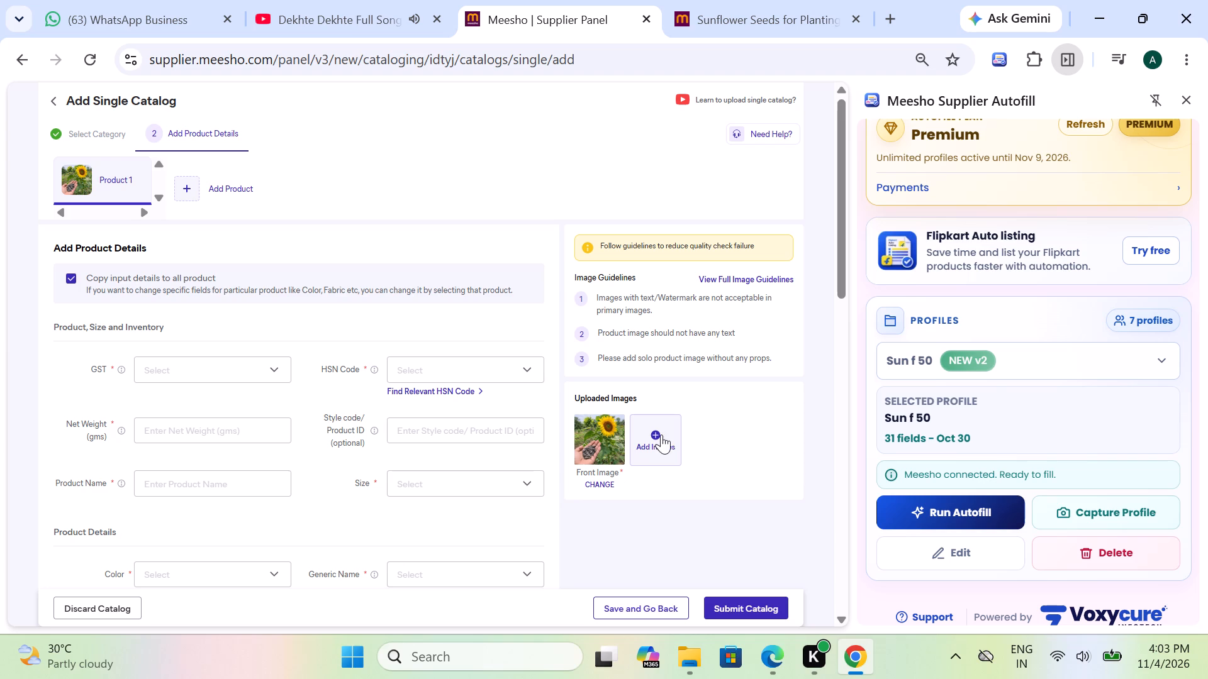
# Open the image file selection for adding more images to Product 1.
pyautogui.click(661, 434)
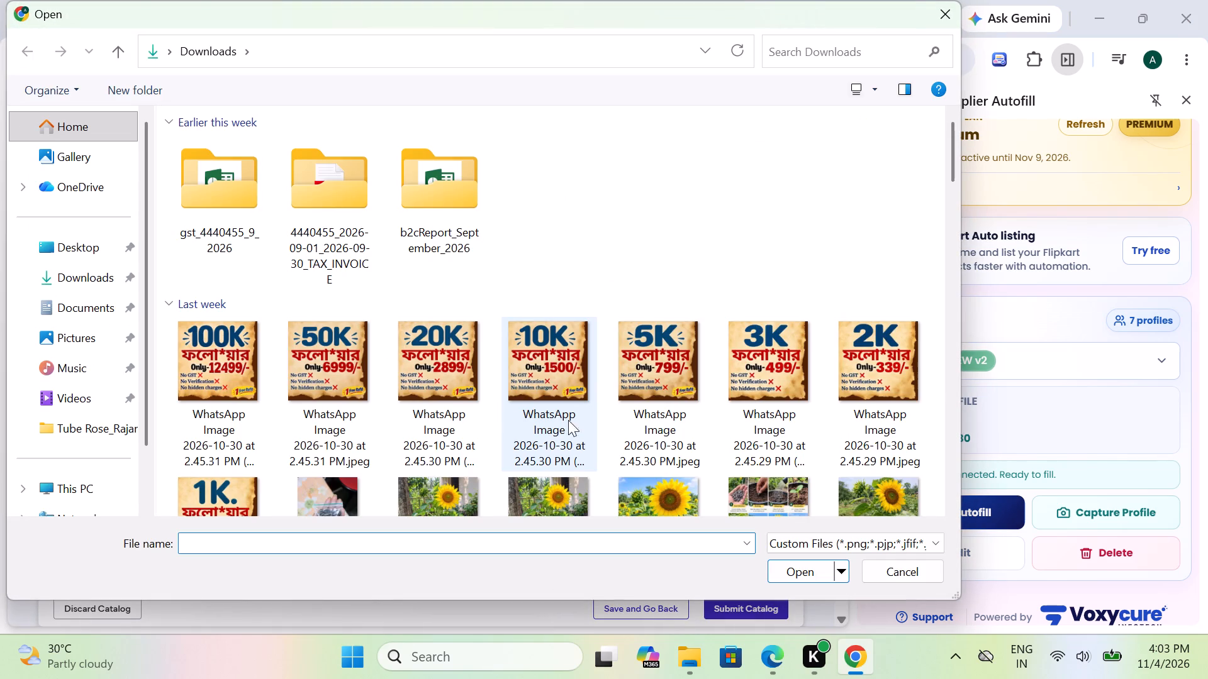
# Add three more product images from Downloads: the sunflower picture collage, a sunflower plant photo and the seed packet photo.
pyautogui.keyDown('ctrl'); pyautogui.click(753, 495); pyautogui.keyUp('ctrl')
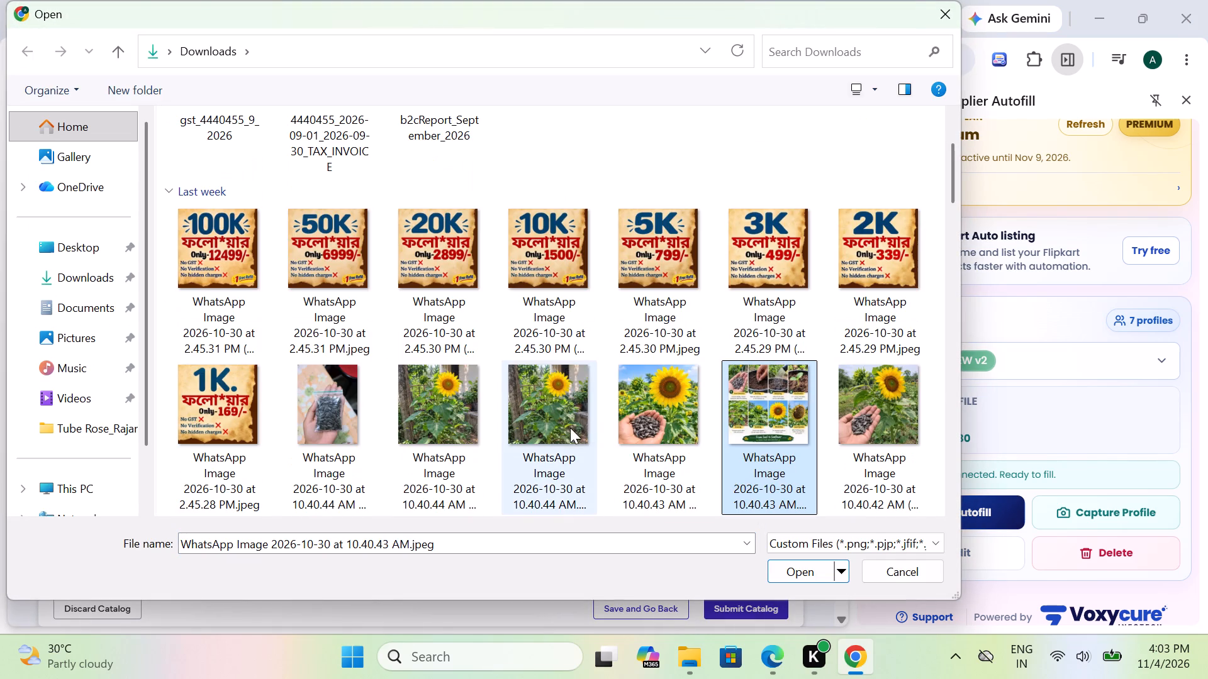
pyautogui.keyDown('ctrl'); pyautogui.click(554, 409); pyautogui.keyUp('ctrl')
pyautogui.keyDown('ctrl'); pyautogui.click(365, 411); pyautogui.keyUp('ctrl')
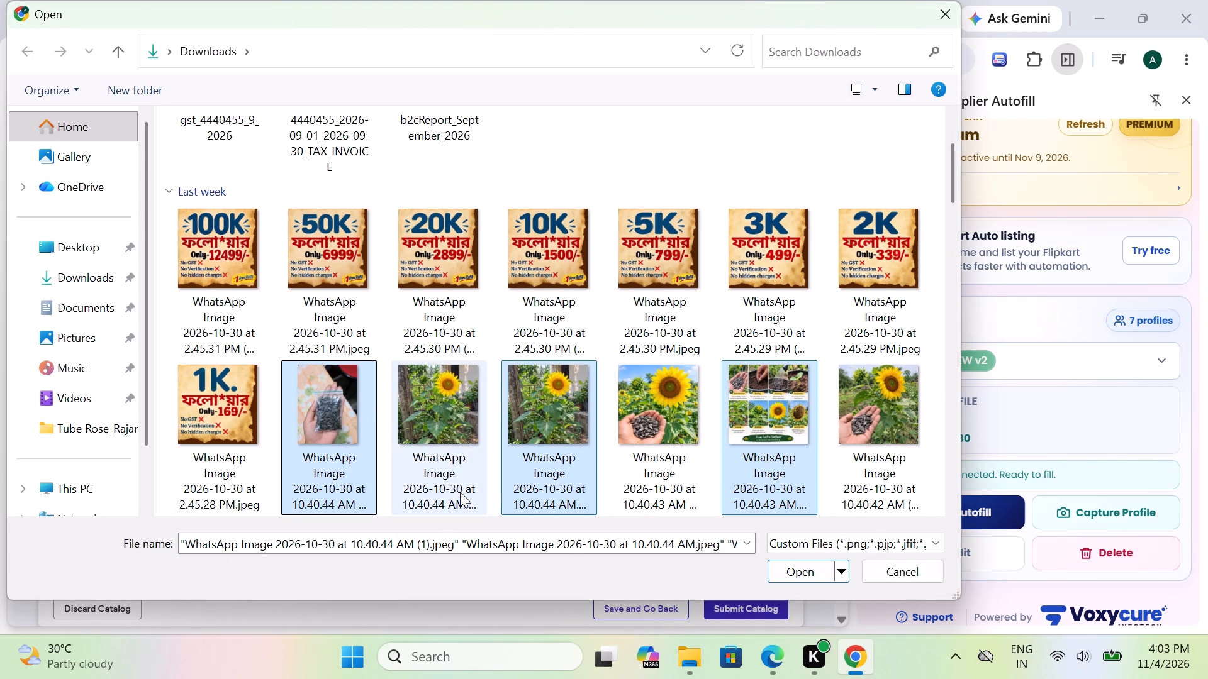
pyautogui.click(795, 570)
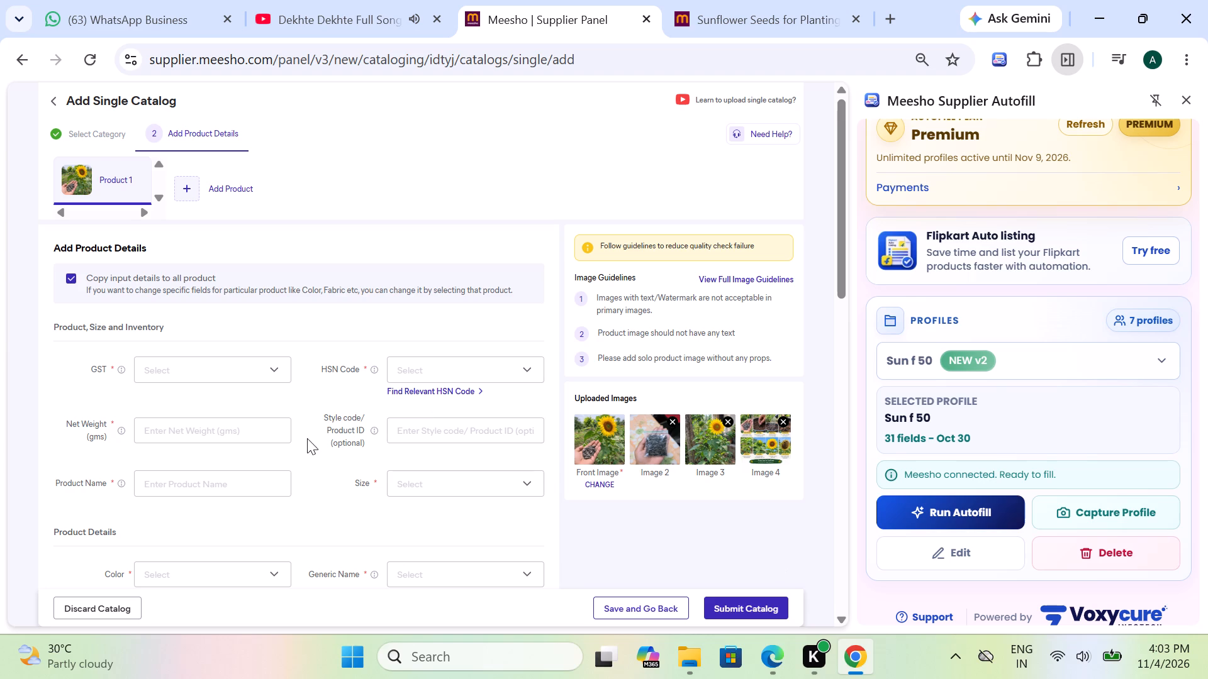
# Autofill the product form with the "Sun f 50" profile.
pyautogui.click(926, 513)
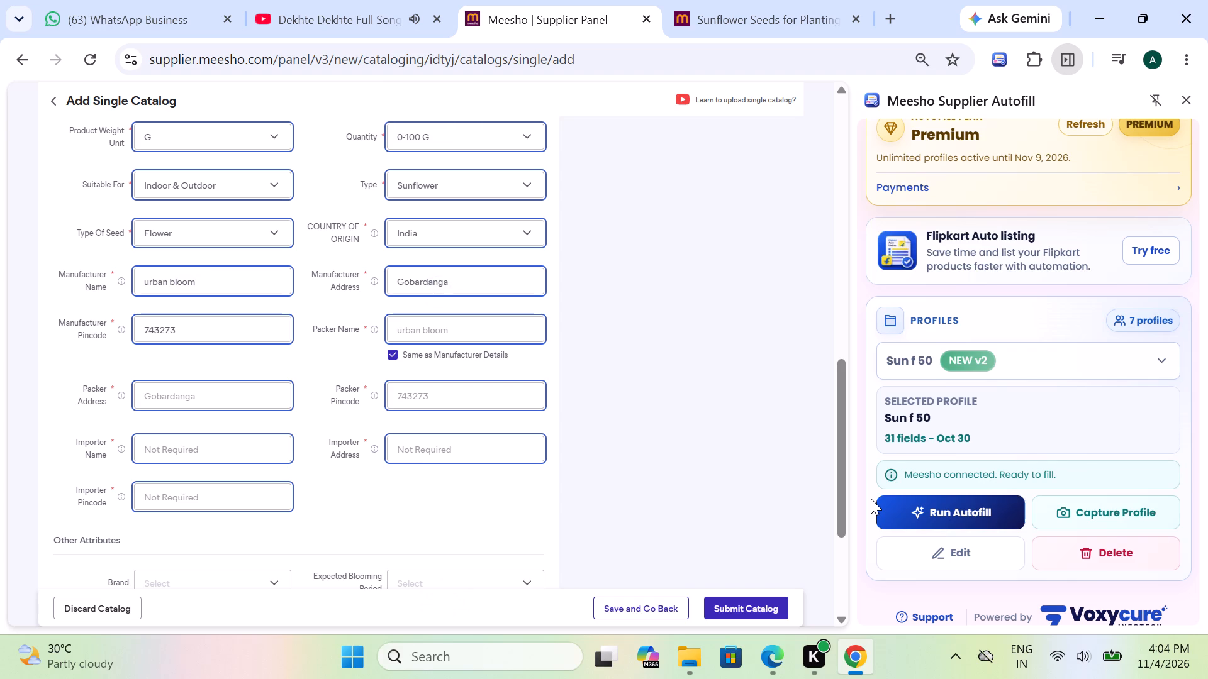
# Set the Free Size Meesho price to 59 and the wrong/defective returns price to 56.
pyautogui.scroll(3, 871, 499)
pyautogui.scroll(2, 503, 490)
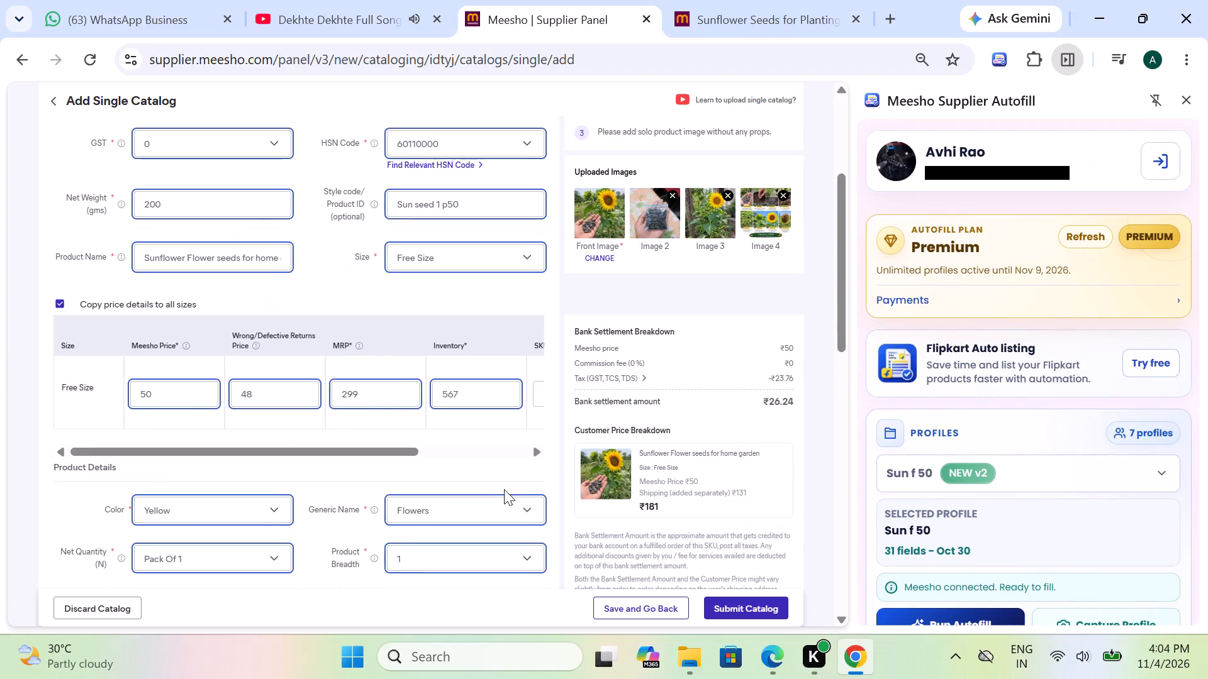
pyautogui.moveTo(172, 394); pyautogui.dragTo(93, 402)
pyautogui.write('59')
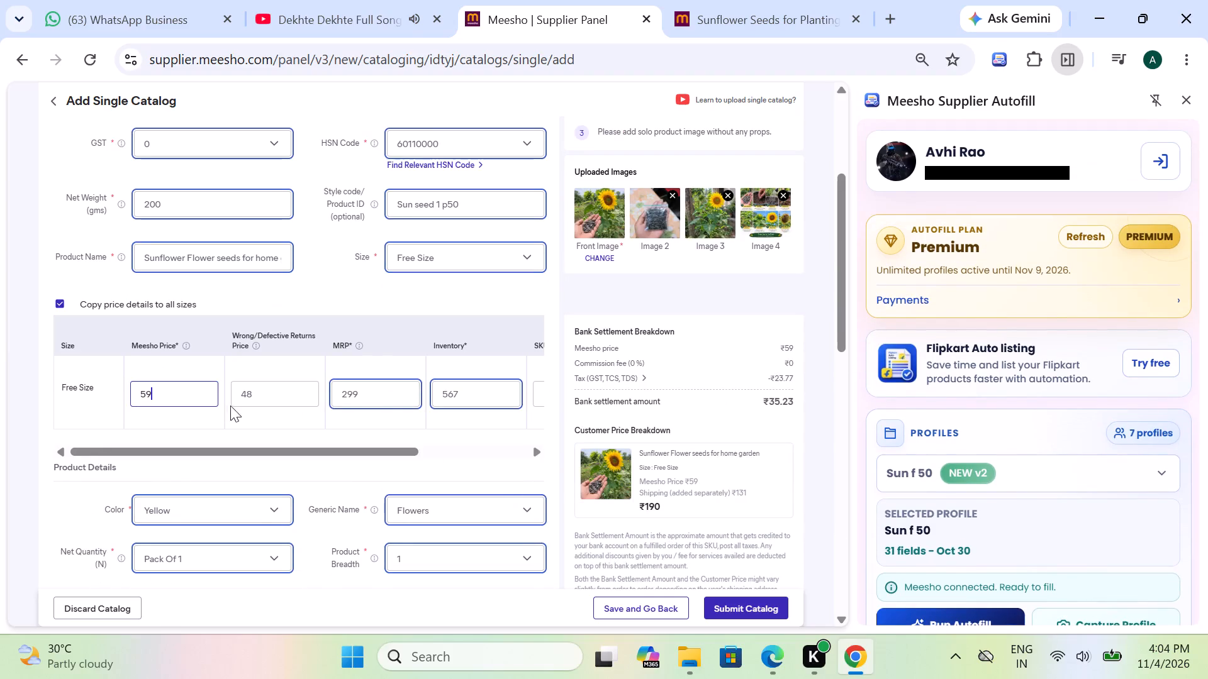
pyautogui.moveTo(269, 398); pyautogui.dragTo(157, 401)
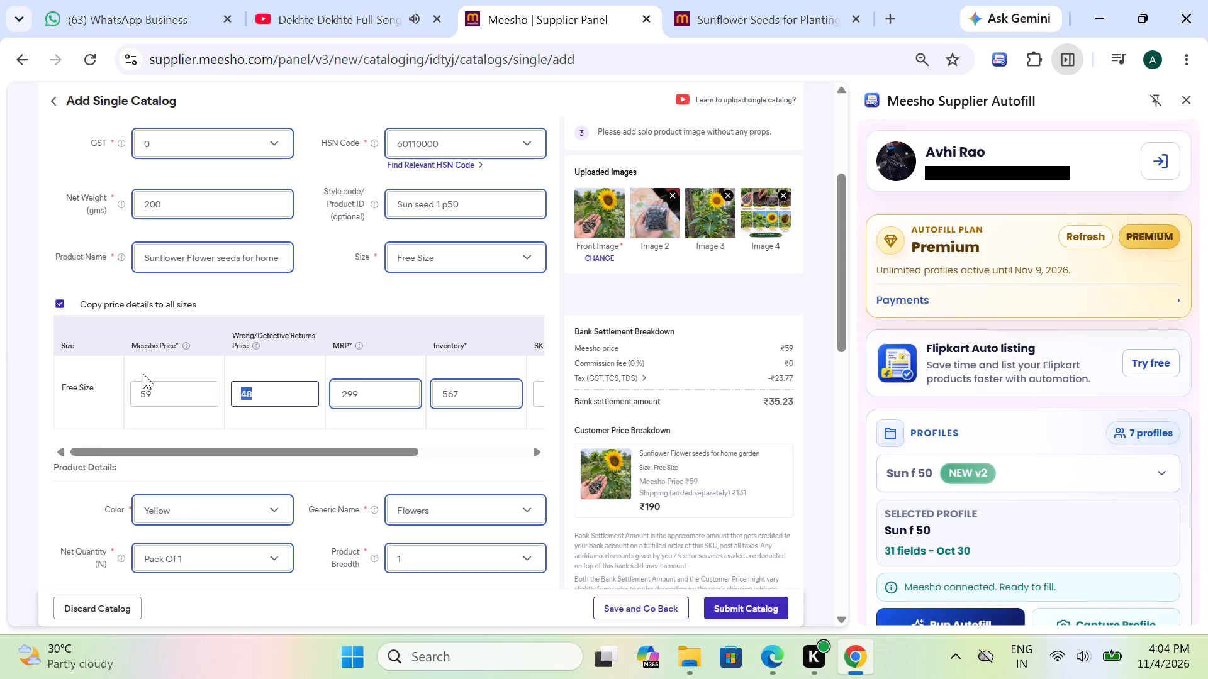
pyautogui.write('56')
pyautogui.click(393, 293)
# Change the style code to "Sun seed 7 p50".
pyautogui.click(440, 200)
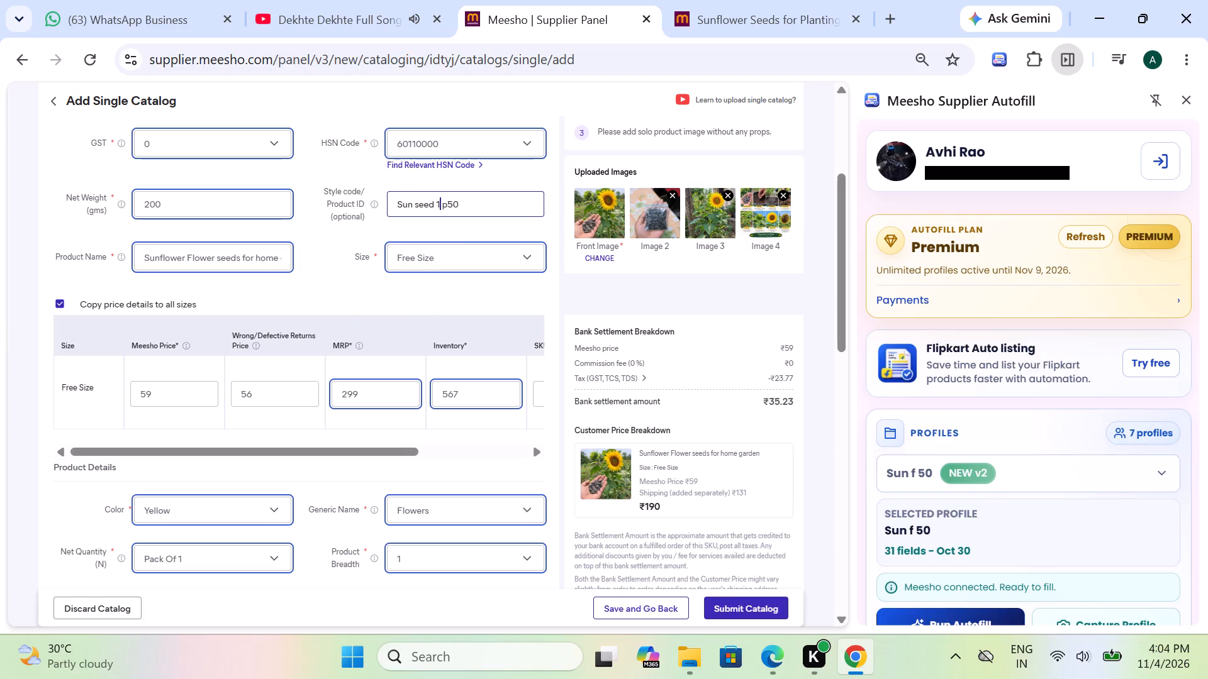
pyautogui.press('BackSpace')
pyautogui.press('7')
# In the Meesho store, open the Essential Flowers listing priced ₹78 among the related products and copy its full product title.
pyautogui.click(768, 3)
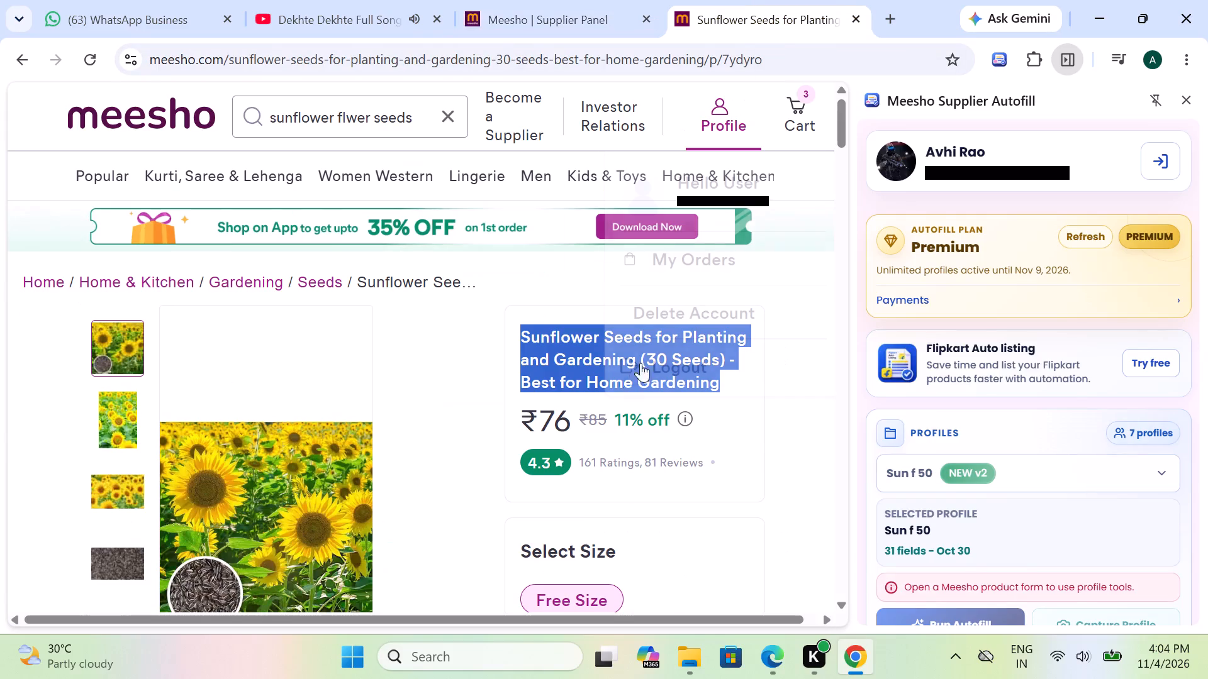
pyautogui.scroll(-8, 508, 342)
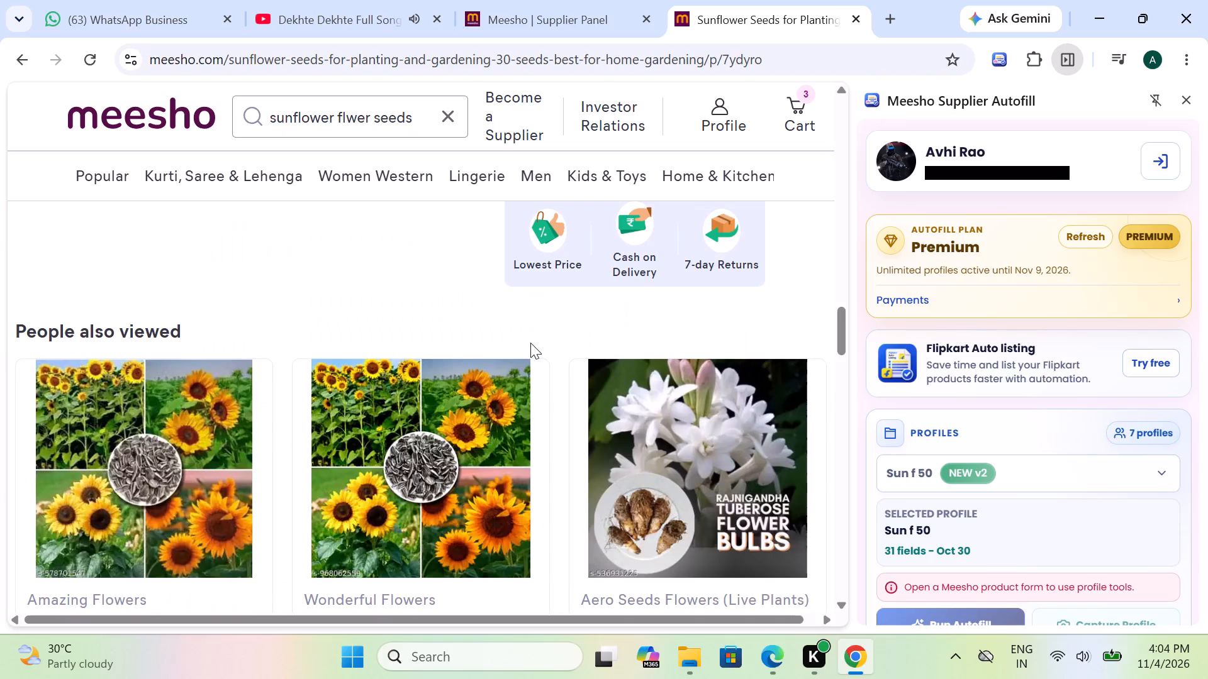
pyautogui.scroll(-2, 532, 343)
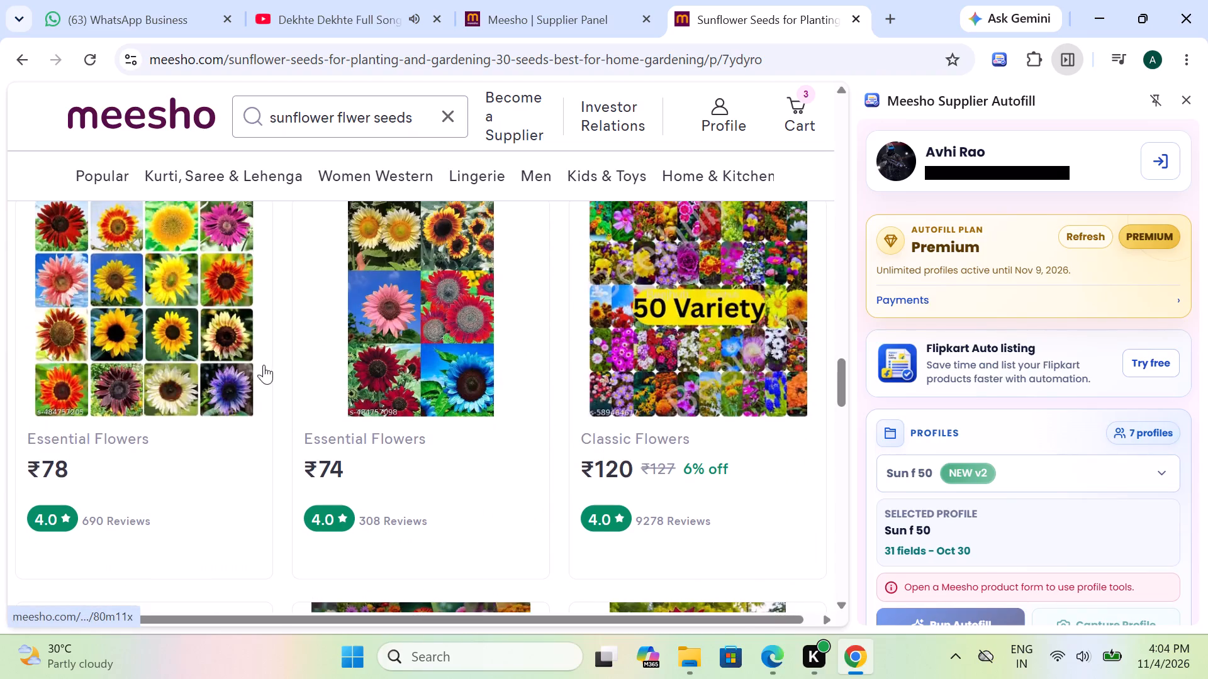
pyautogui.click(184, 370)
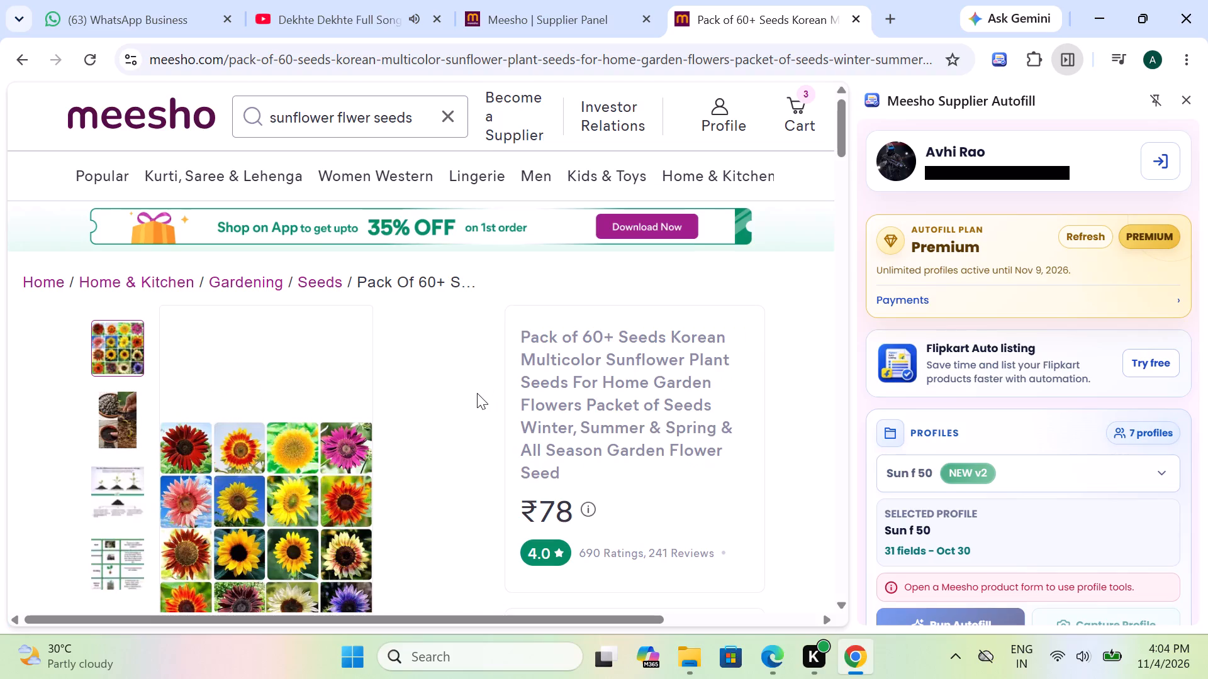
pyautogui.moveTo(515, 332); pyautogui.dragTo(559, 412)
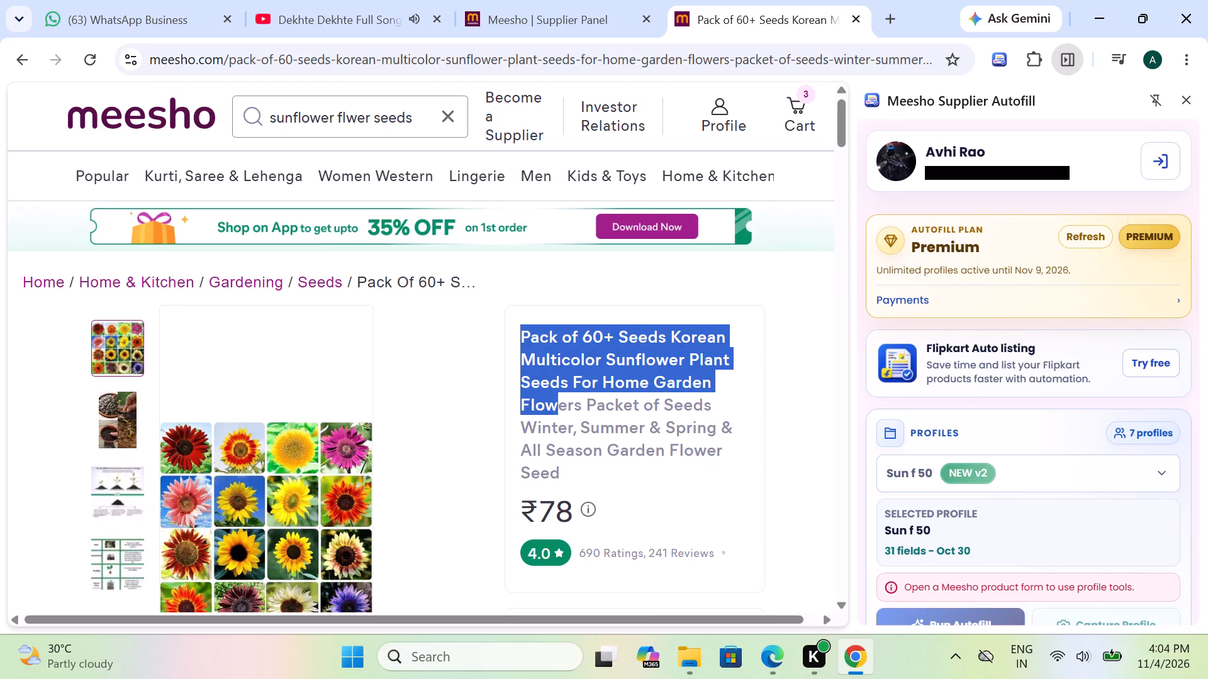
pyautogui.moveTo(559, 412); pyautogui.dragTo(573, 470)
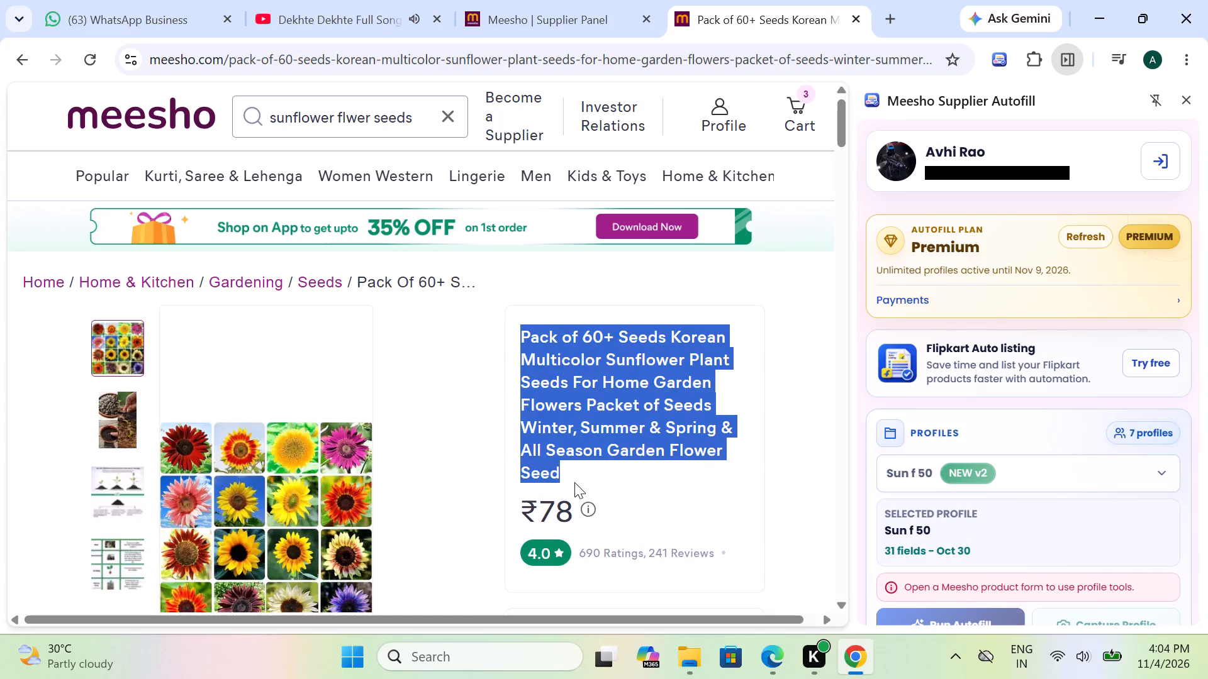
pyautogui.hotkey('ctrl', 'c')
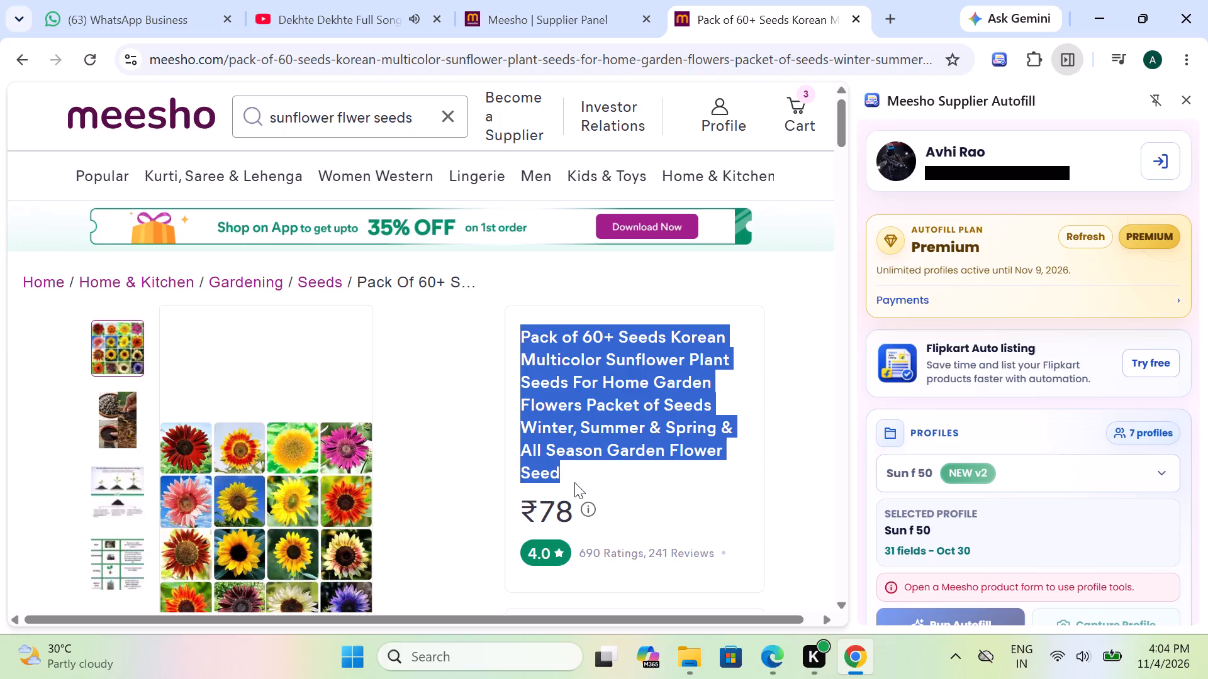
# Replace the catalog's product name with the copied title starting "Pack of 60+ Seeds Korean Multicolor Sunflower Plant Seeds For Home Garden".
pyautogui.click(565, 18)
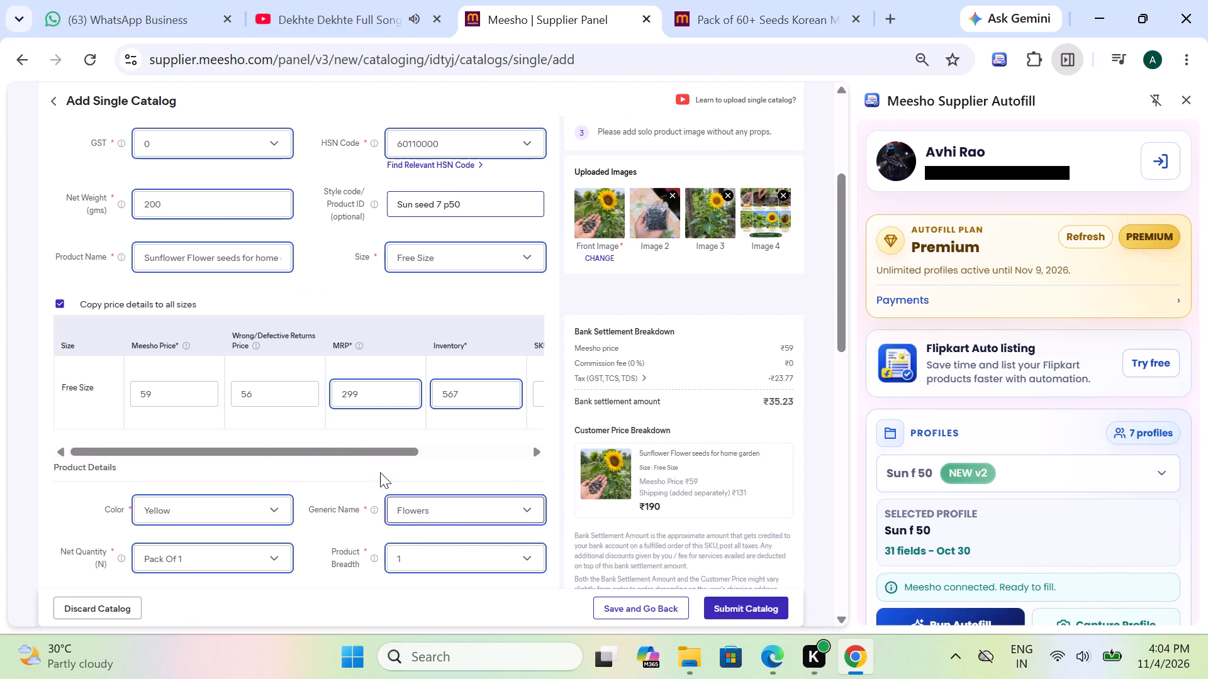
pyautogui.tripleClick(225, 258)
pyautogui.click(225, 258)
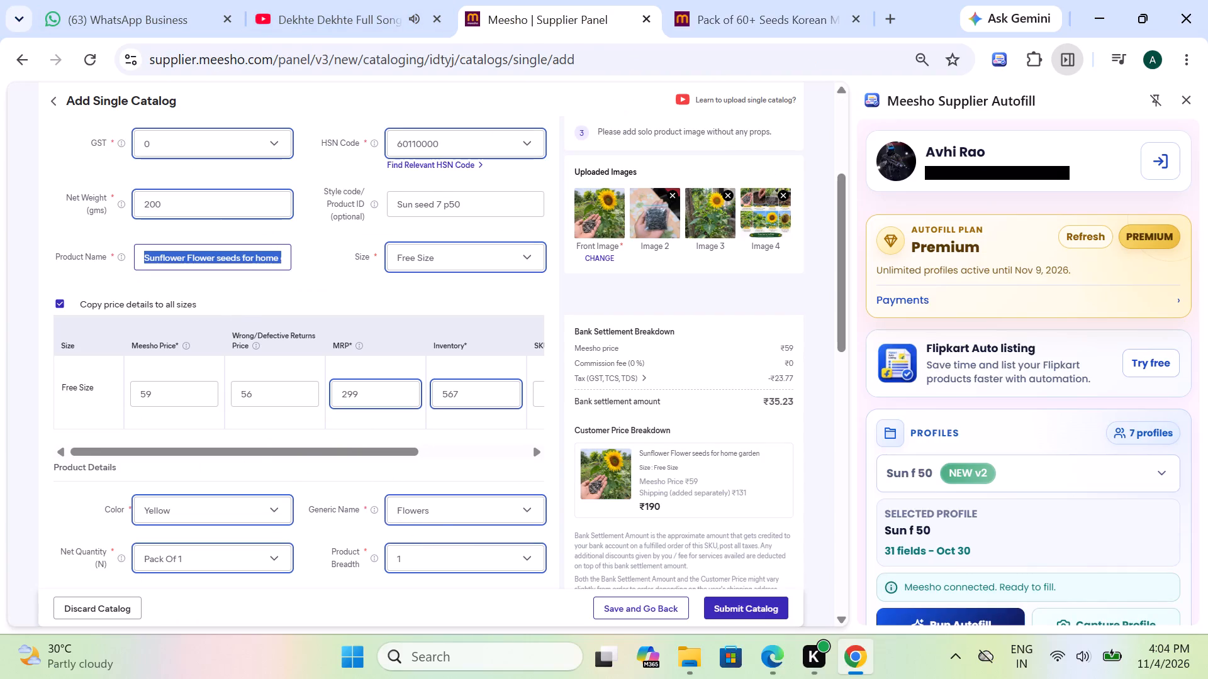
pyautogui.hotkey('ctrl', 'v')
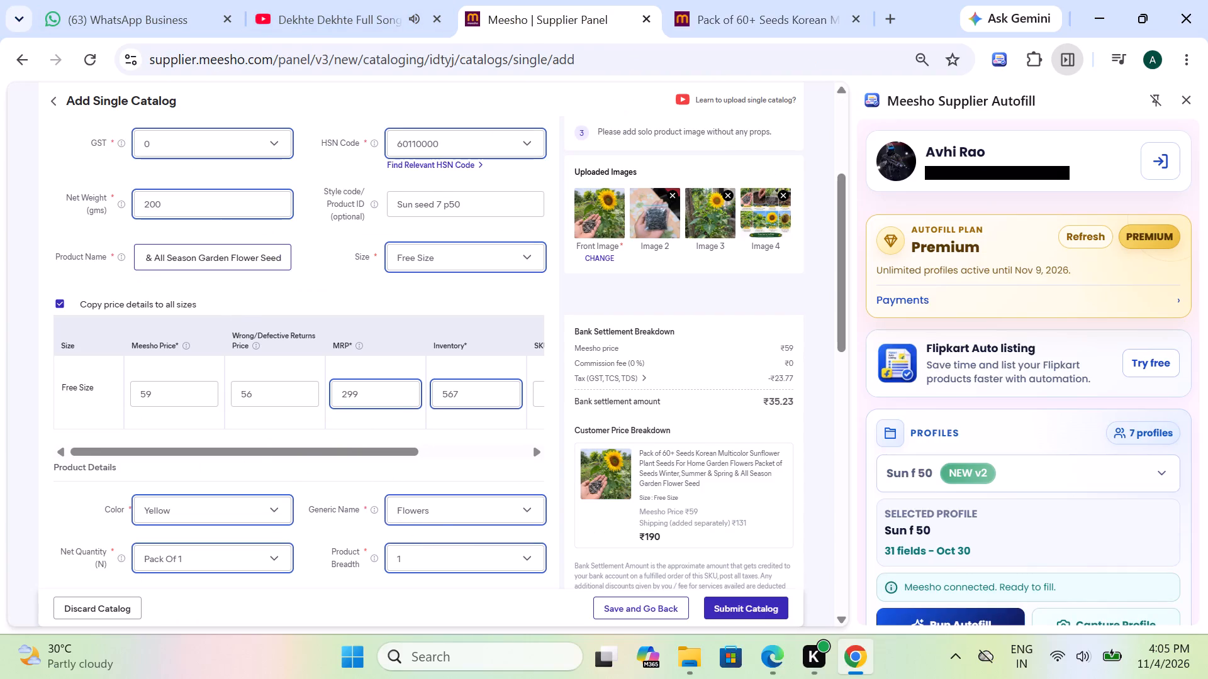
# Change the seed count at the start of the product name to "Pack of 50+ Seeds".
pyautogui.press('Left')
pyautogui.press('Left')
pyautogui.press('Left')
pyautogui.press('Left')
pyautogui.press('Left')
pyautogui.press('Left')
pyautogui.press('Left')
pyautogui.press('Left')
pyautogui.press('Left')
pyautogui.press('Left')
pyautogui.press('Left')
pyautogui.press('Left')
pyautogui.press('Left')
pyautogui.press('Left')
pyautogui.press('Left')
pyautogui.press('Left')
pyautogui.press('Left')
pyautogui.press('Left')
pyautogui.press('Left')
pyautogui.press('Left')
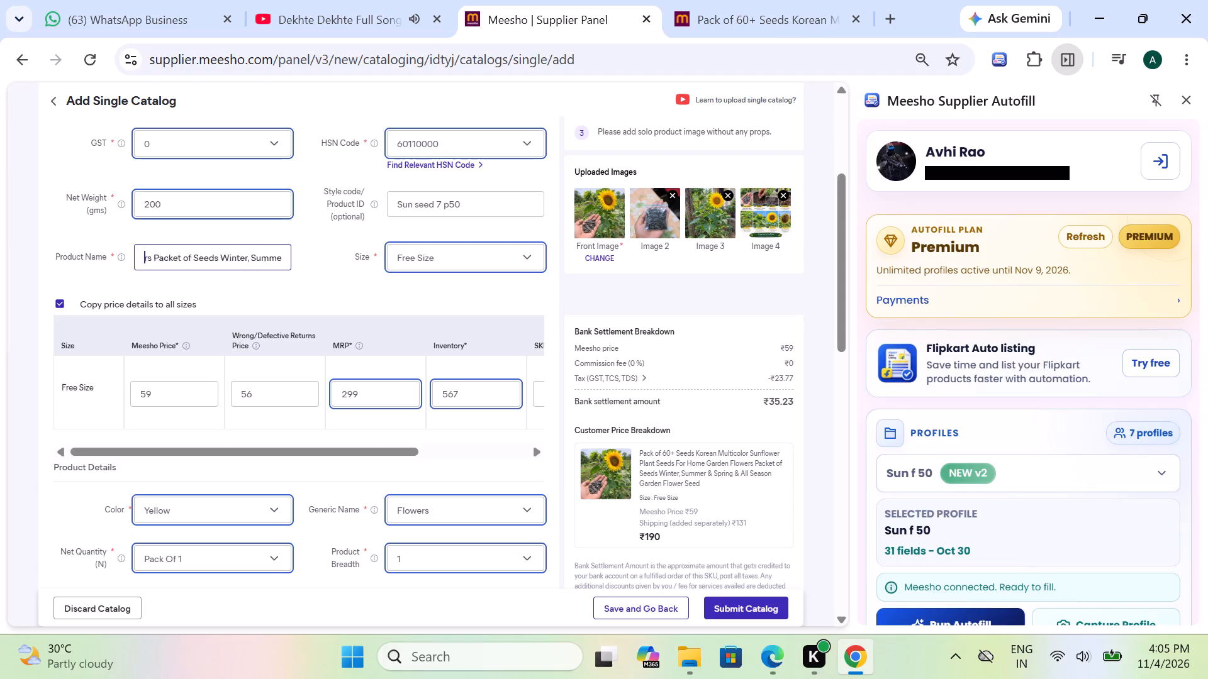
pyautogui.press('Left')
pyautogui.press('Left')
pyautogui.press('Left')
pyautogui.press('Left')
pyautogui.press('Left')
pyautogui.press('Left')
pyautogui.press('Left')
pyautogui.press('Left')
pyautogui.press('Left')
pyautogui.press('Left')
pyautogui.press('Left')
pyautogui.press('Left')
pyautogui.press('Left')
pyautogui.press('Left')
pyautogui.press('Left')
pyautogui.press('Left')
pyautogui.press('Left')
pyautogui.press('Left')
pyautogui.press('Left')
pyautogui.press('Left')
pyautogui.press('Left')
pyautogui.press('Left')
pyautogui.press('Left')
pyautogui.press('Left')
pyautogui.press('Left')
pyautogui.press('Left')
pyautogui.press('Left')
pyautogui.press('Left')
pyautogui.press('Left')
pyautogui.press('Left')
pyautogui.press('Left')
pyautogui.press('Left')
pyautogui.press('Left')
pyautogui.press('Left')
pyautogui.press('Left')
pyautogui.press('Left')
pyautogui.press('Left')
pyautogui.press('Left')
pyautogui.press('Left')
pyautogui.press('Left')
pyautogui.press('Left')
pyautogui.press('Left')
pyautogui.press('Left')
pyautogui.press('Left')
pyautogui.press('Left')
pyautogui.press('Left')
pyautogui.press('Left')
pyautogui.press('Left')
pyautogui.press('Left')
pyautogui.press('Left')
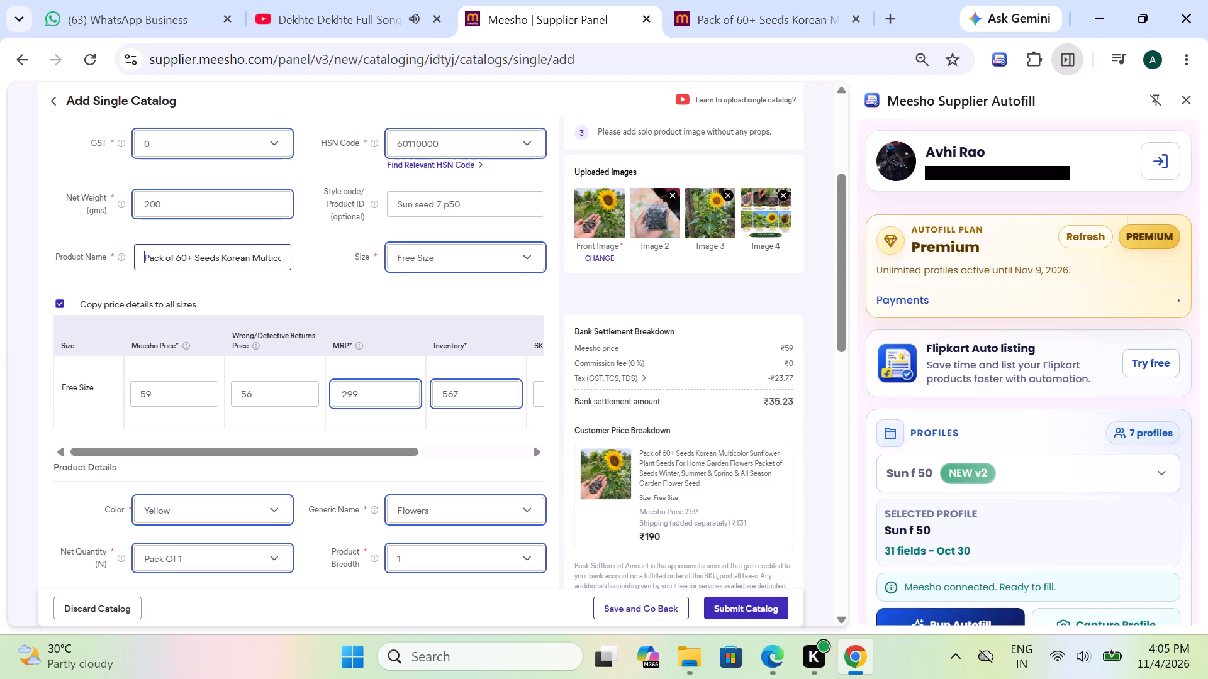
pyautogui.press('Right')
pyautogui.press('Right')
pyautogui.press('Right')
pyautogui.press('Right')
pyautogui.press('Right')
pyautogui.press('Right')
pyautogui.press('Right')
pyautogui.press('Right')
pyautogui.press('Right')
pyautogui.press('Right')
pyautogui.press('BackSpace')
pyautogui.press('BackSpace')
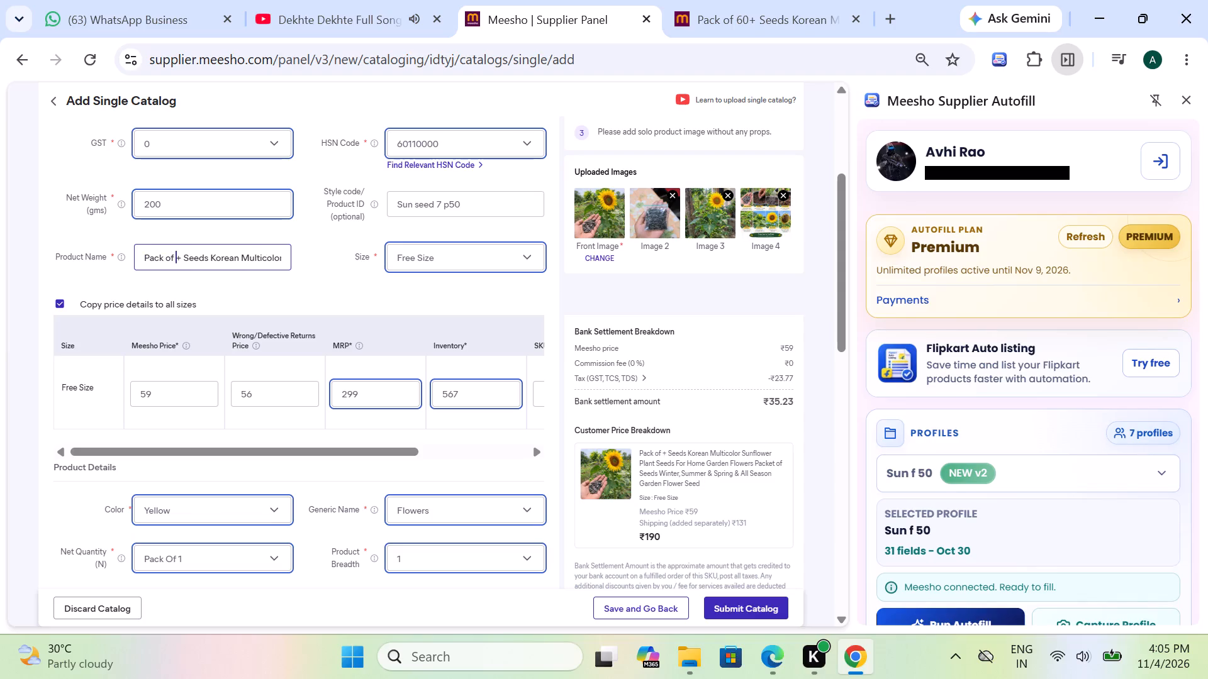
pyautogui.press('BackSpace')
pyautogui.press('space')
pyautogui.write('5')
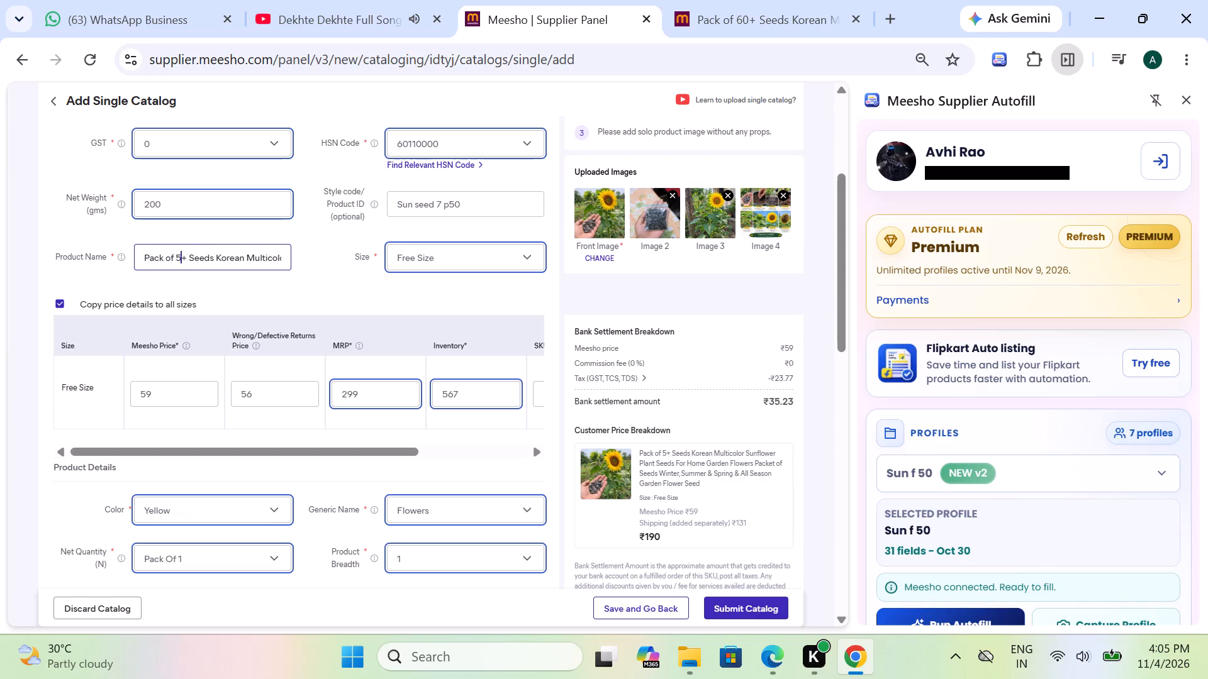
pyautogui.press('0')
pyautogui.press('space')
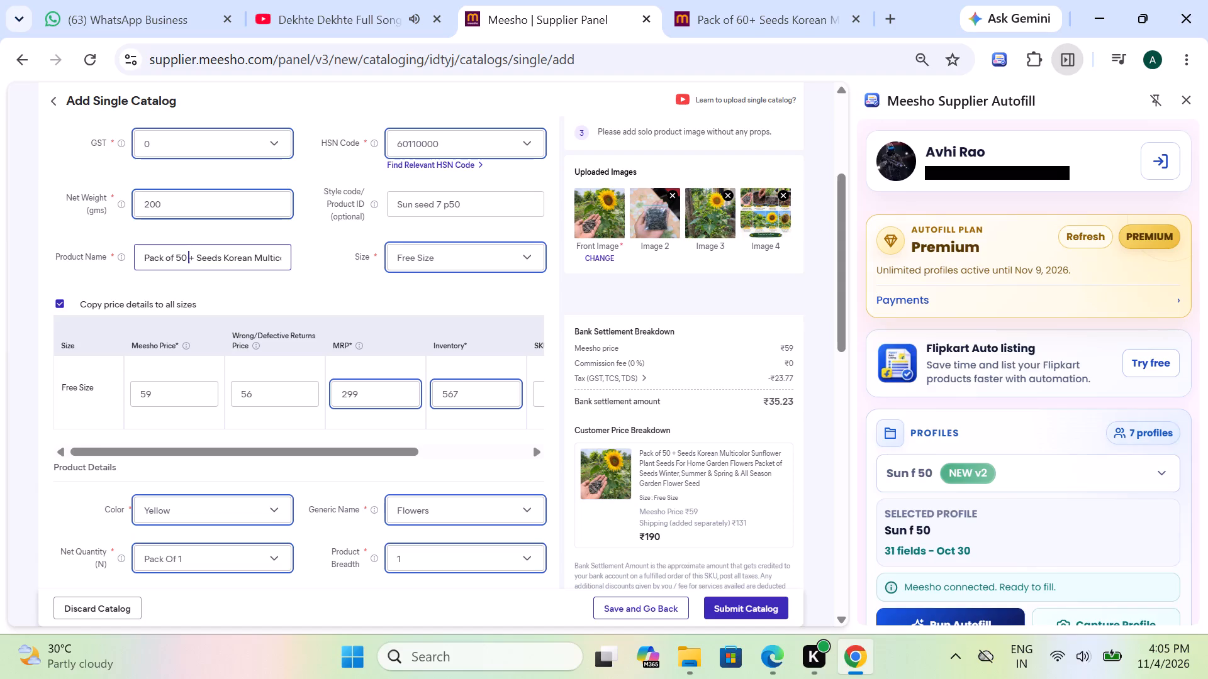
pyautogui.press('BackSpace')
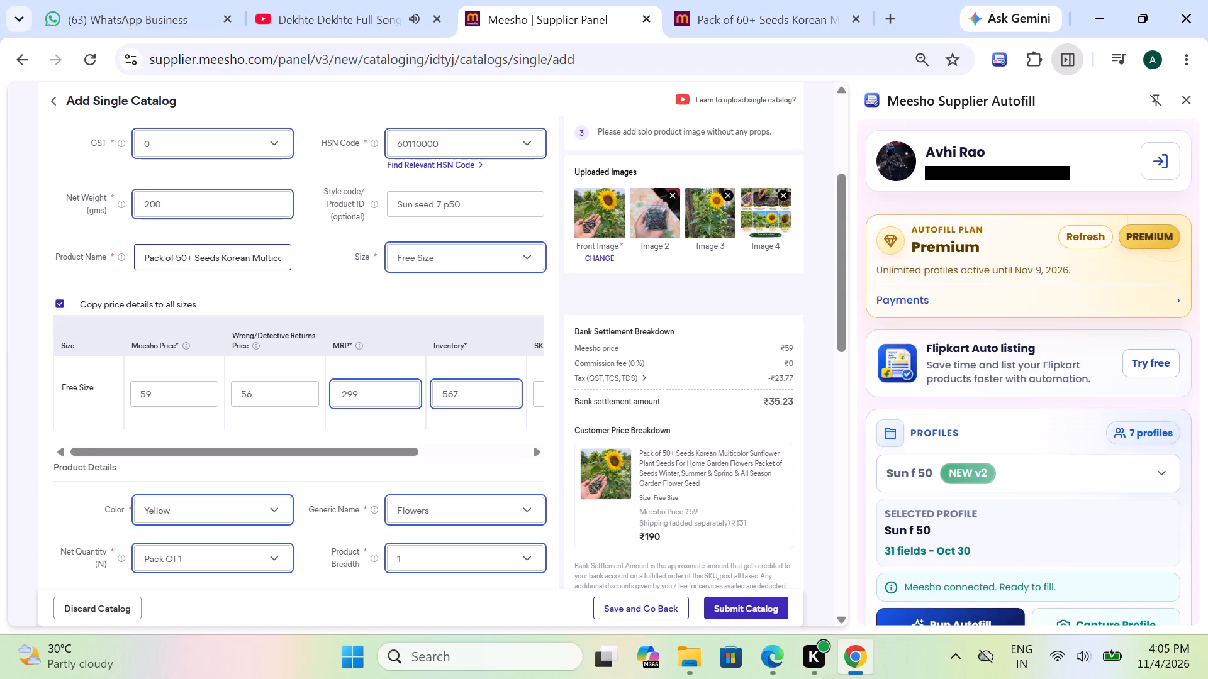
pyautogui.click(261, 290)
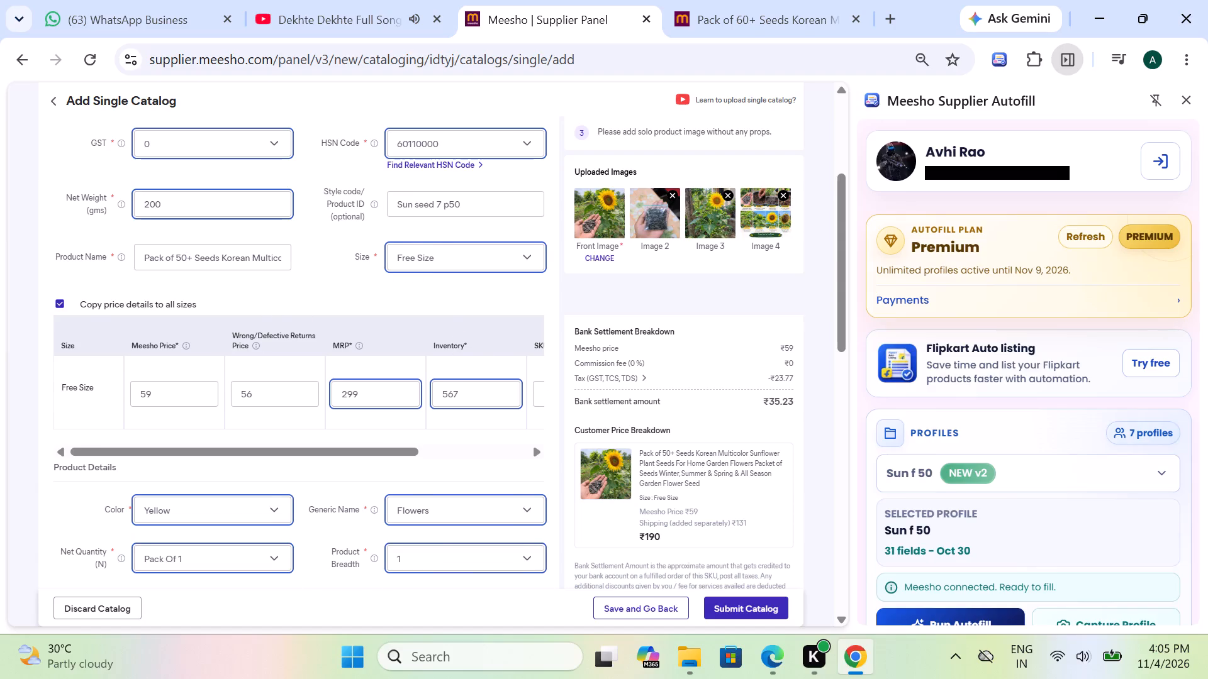
# Submit the completed sunflower seed catalog for quality check, declaring that all its products are not branded or illegal to sell.
pyautogui.scroll(-1, 606, 431)
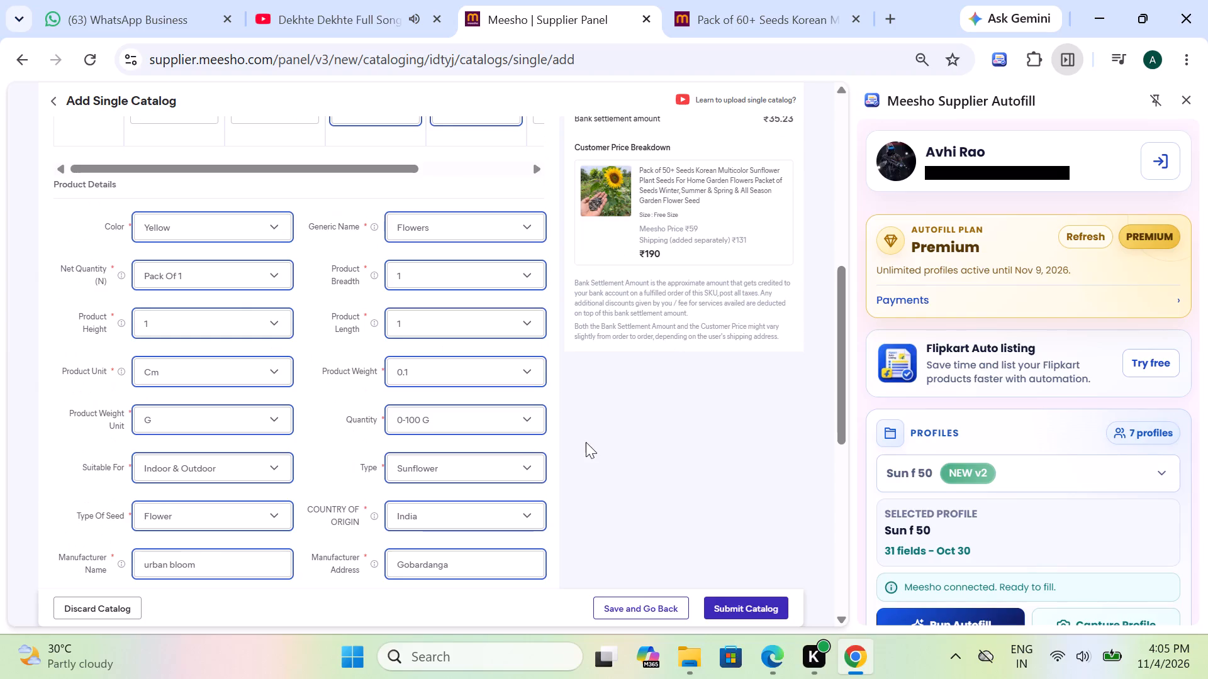
pyautogui.scroll(-1, 690, 420)
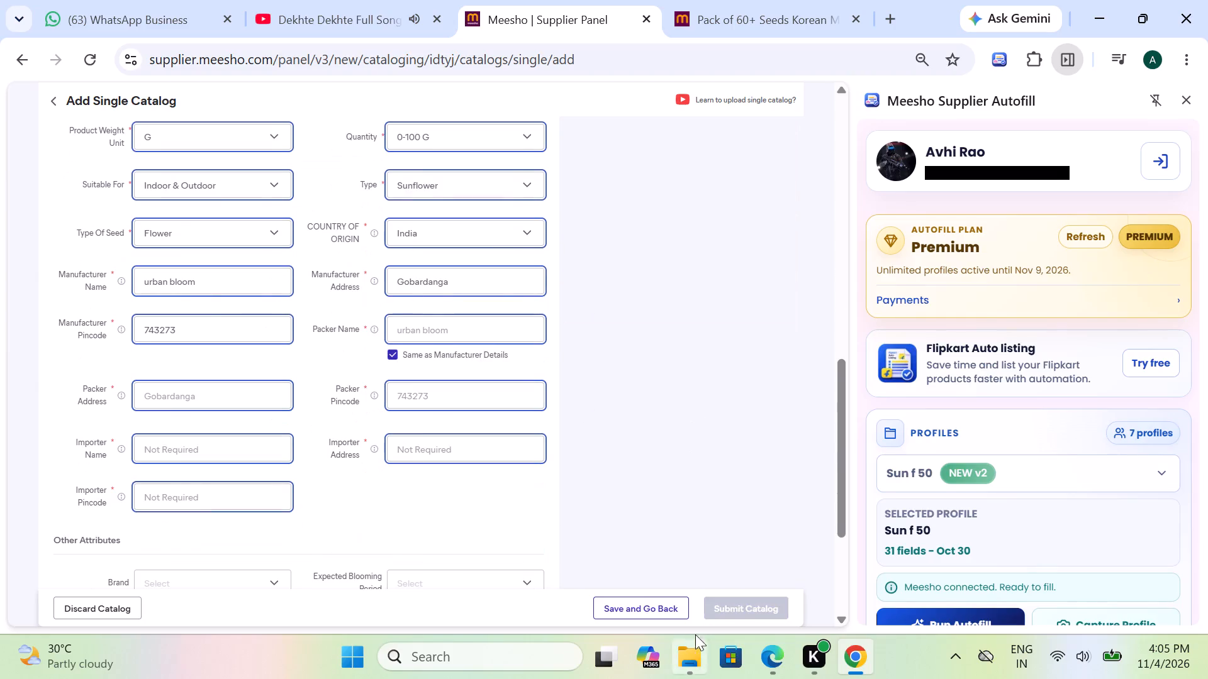
pyautogui.scroll(-1, 624, 484)
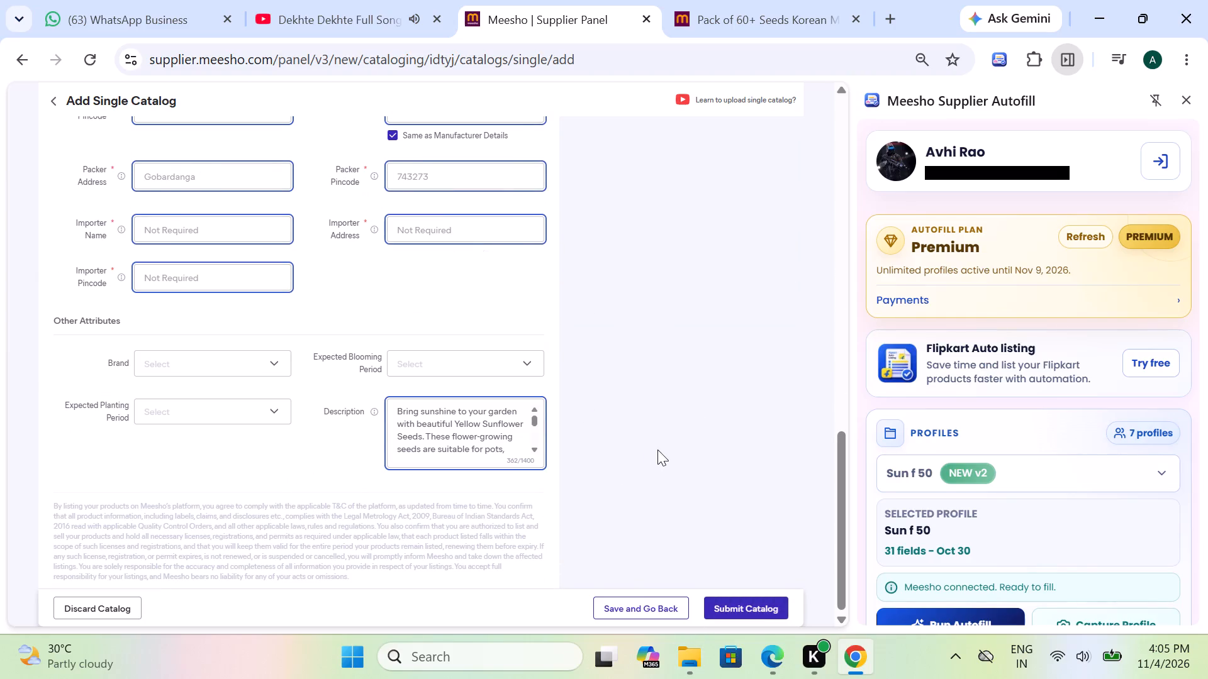
pyautogui.scroll(1, 671, 455)
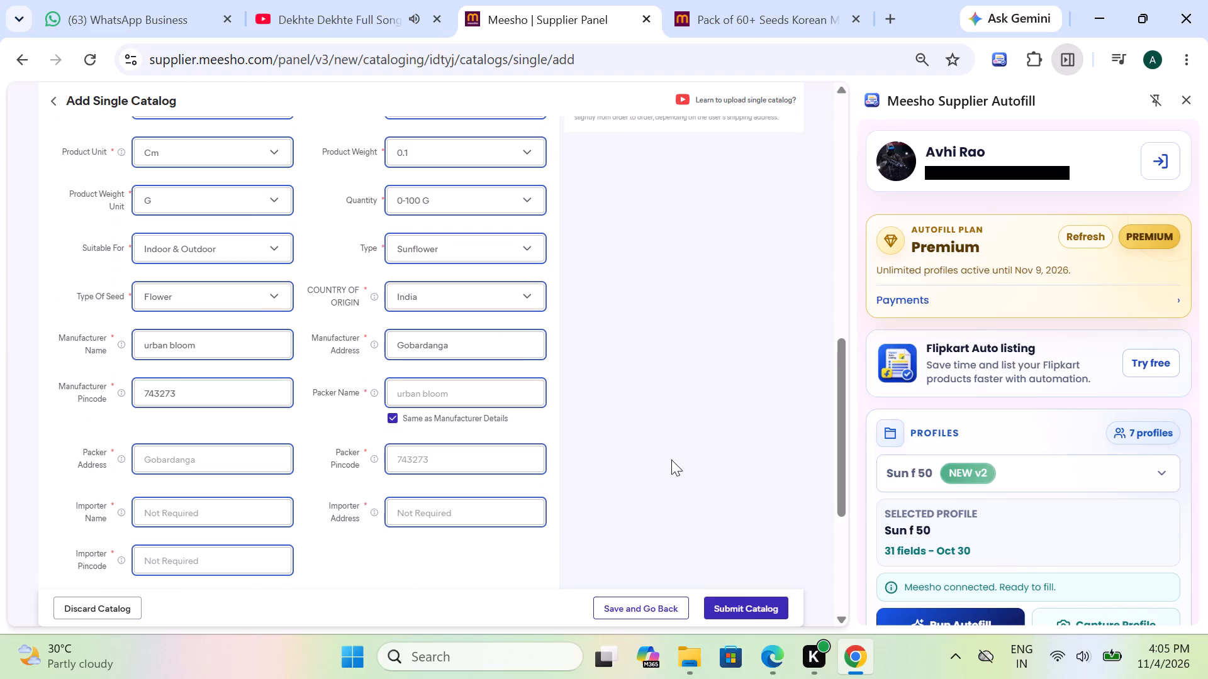
pyautogui.click(730, 609)
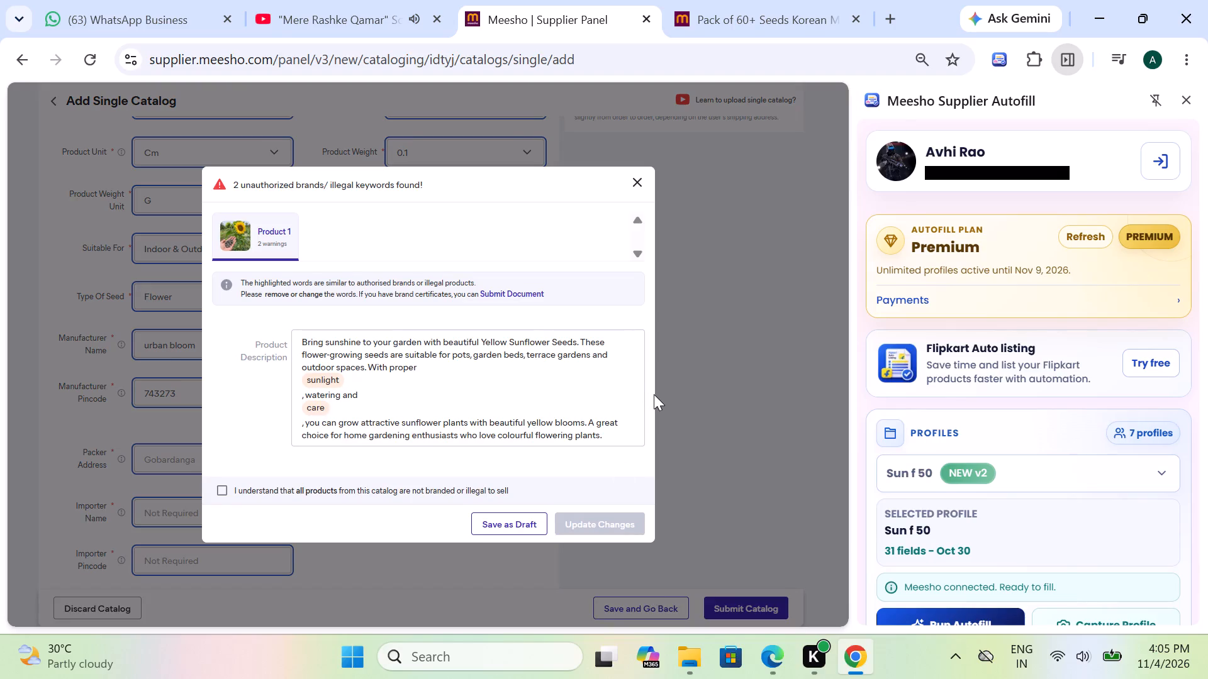
pyautogui.click(226, 492)
pyautogui.click(595, 519)
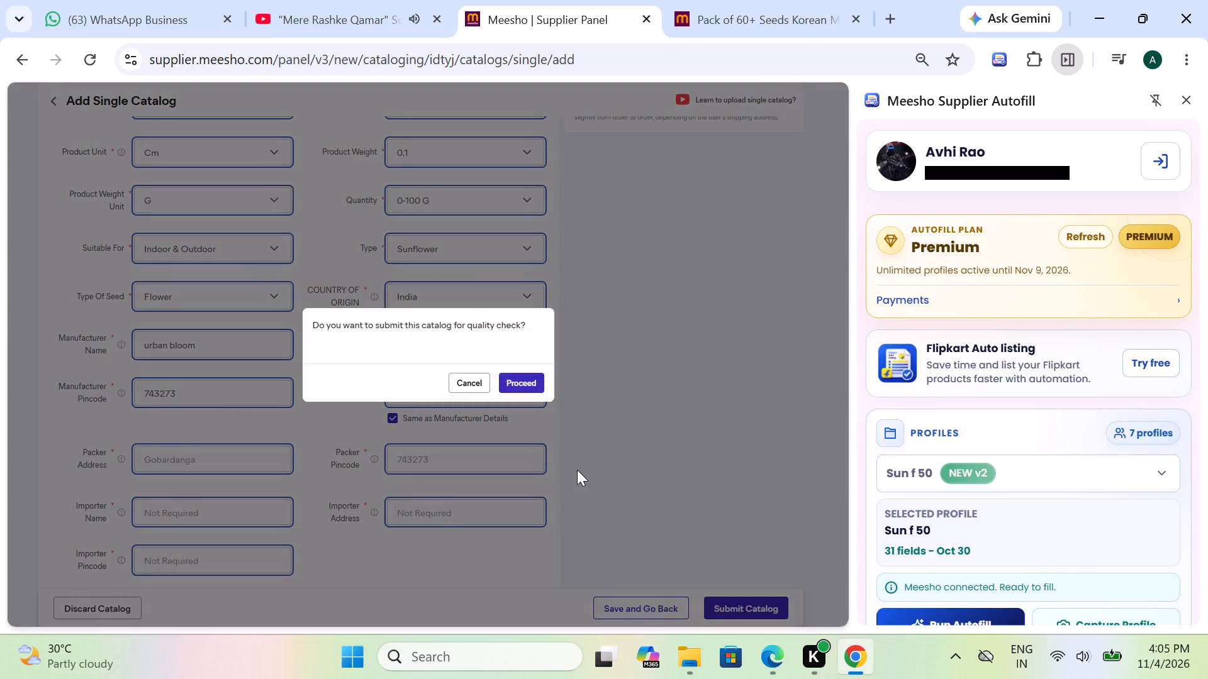
pyautogui.click(544, 385)
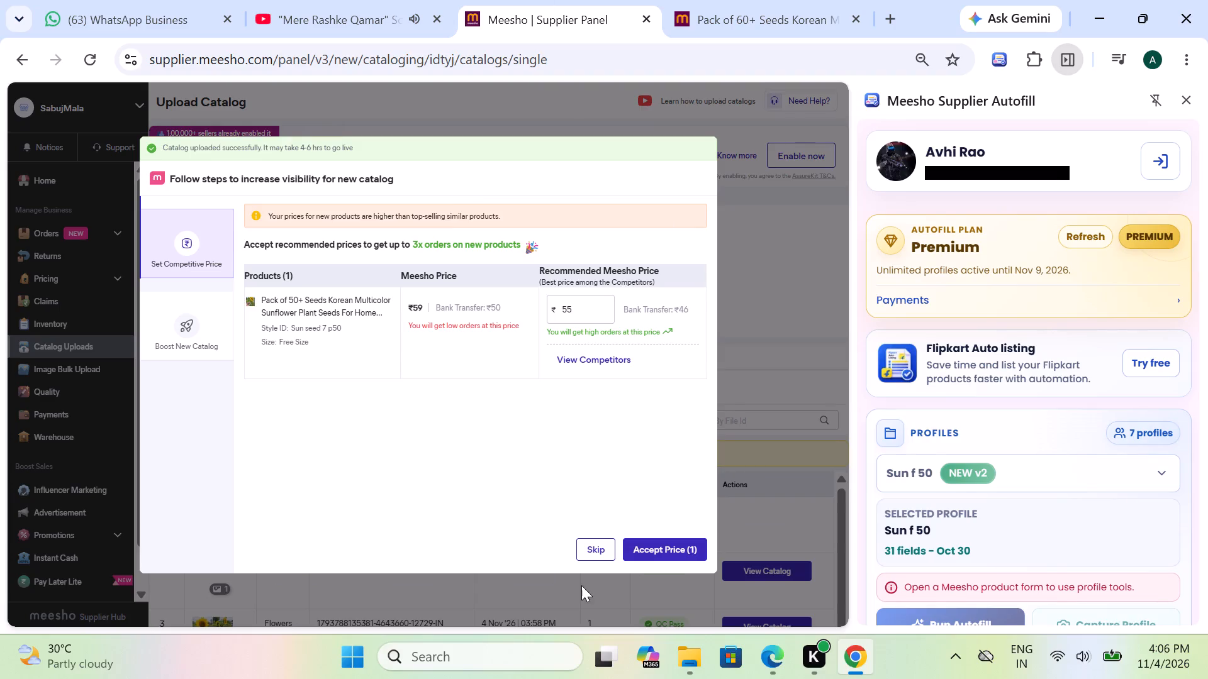
# Skip the recommended competitive price and dismiss the ad campaign offer for the new catalog.
pyautogui.click(591, 543)
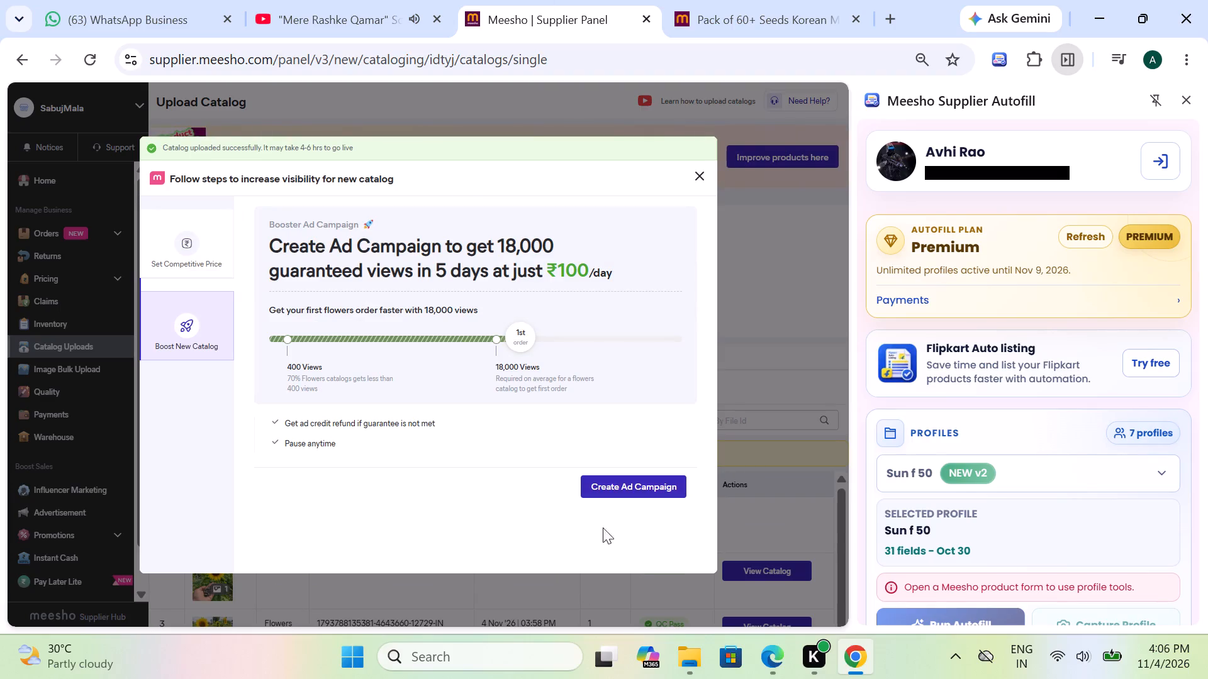
pyautogui.click(696, 172)
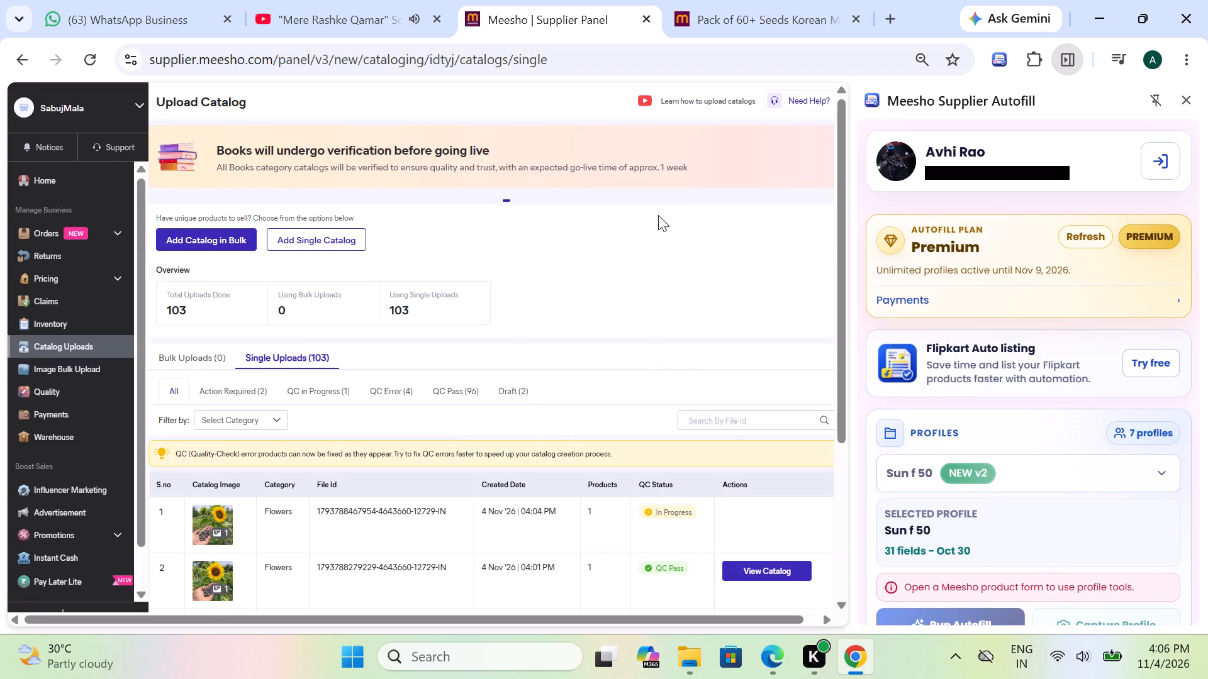
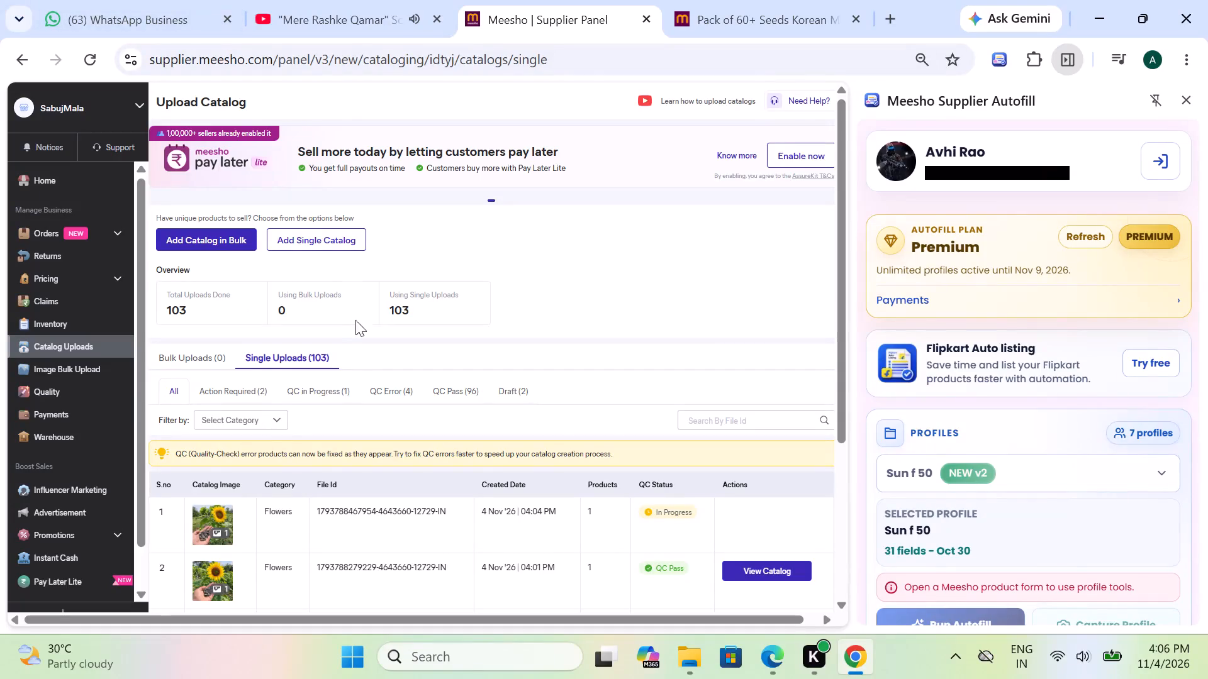
# Start a new single catalog in the Flowers seeds category with the sunflower photo showing a hand holding seeds as front image.
pyautogui.click(339, 241)
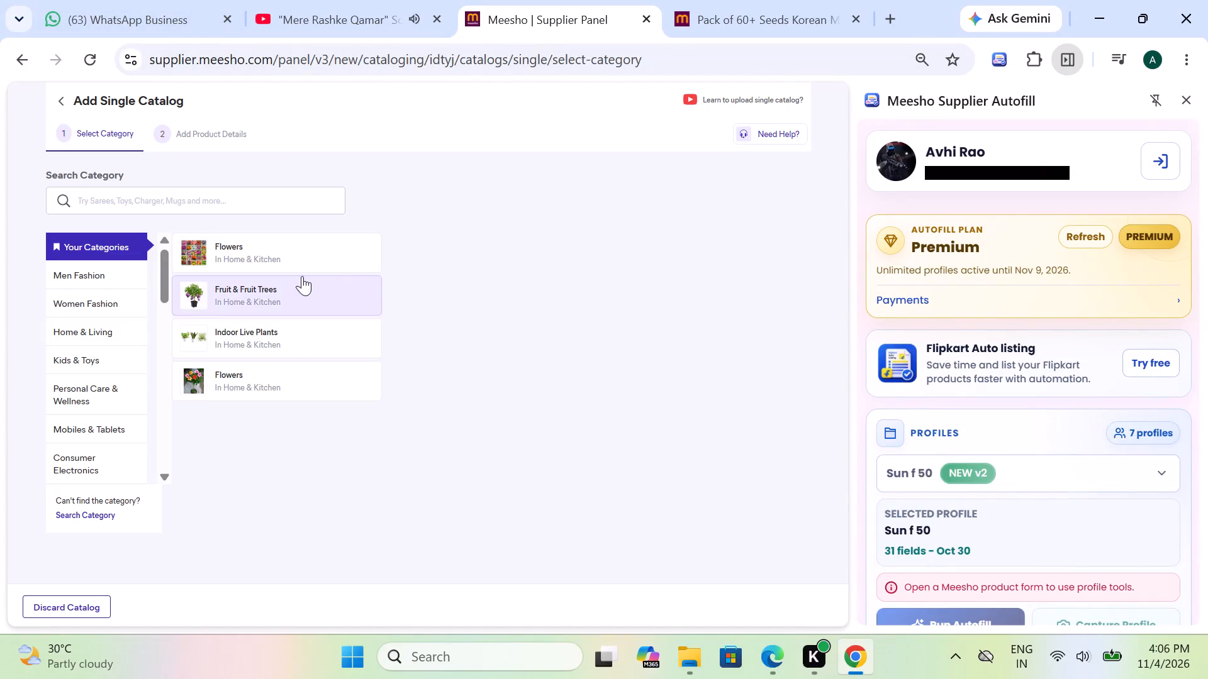
pyautogui.click(303, 257)
pyautogui.click(691, 439)
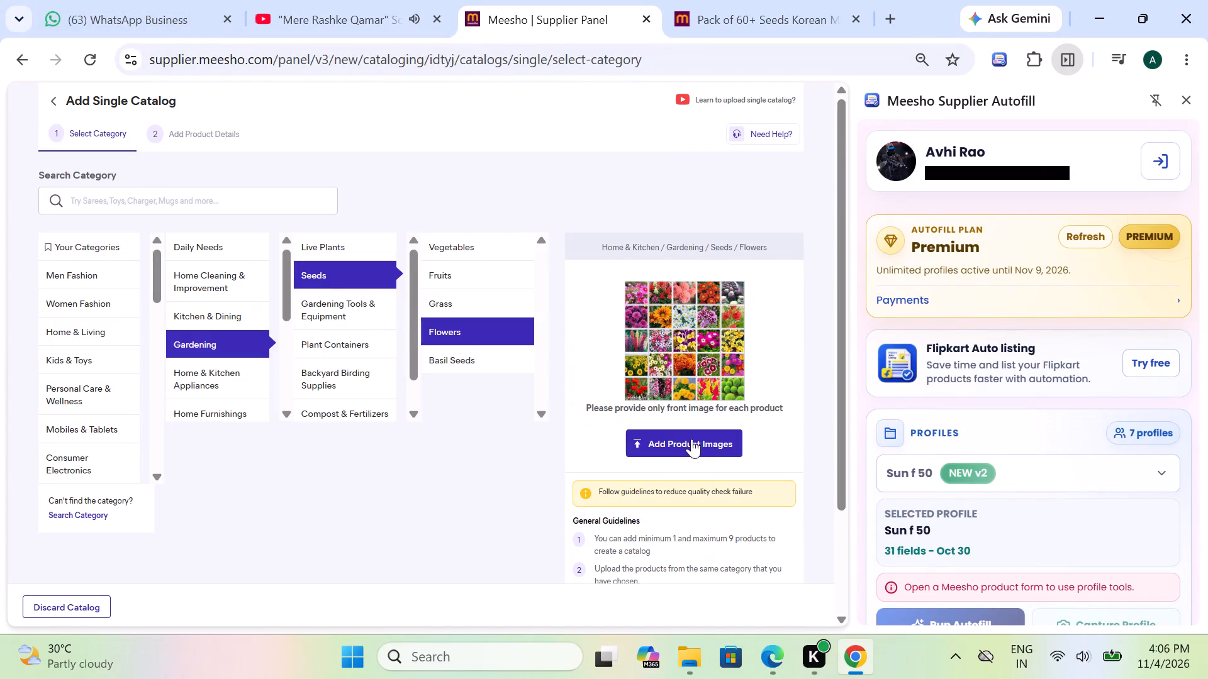
pyautogui.scroll(-1, 744, 389)
pyautogui.scroll(-1, 536, 408)
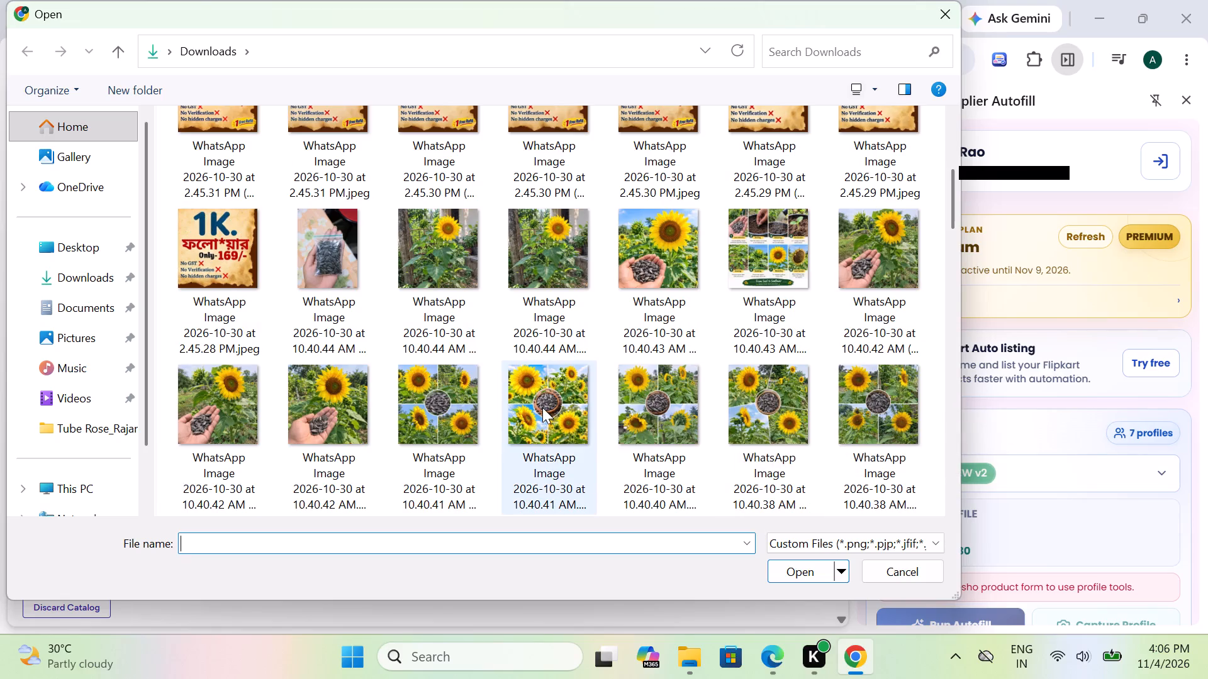
pyautogui.click(866, 253)
pyautogui.click(802, 567)
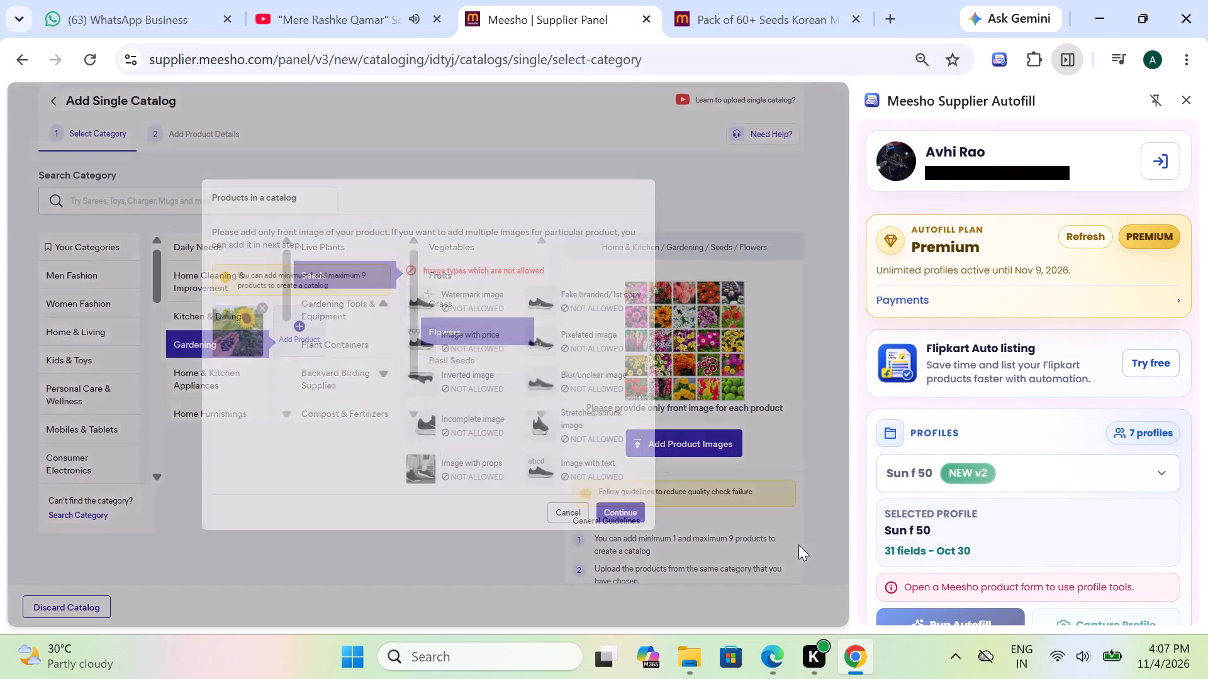
pyautogui.click(617, 518)
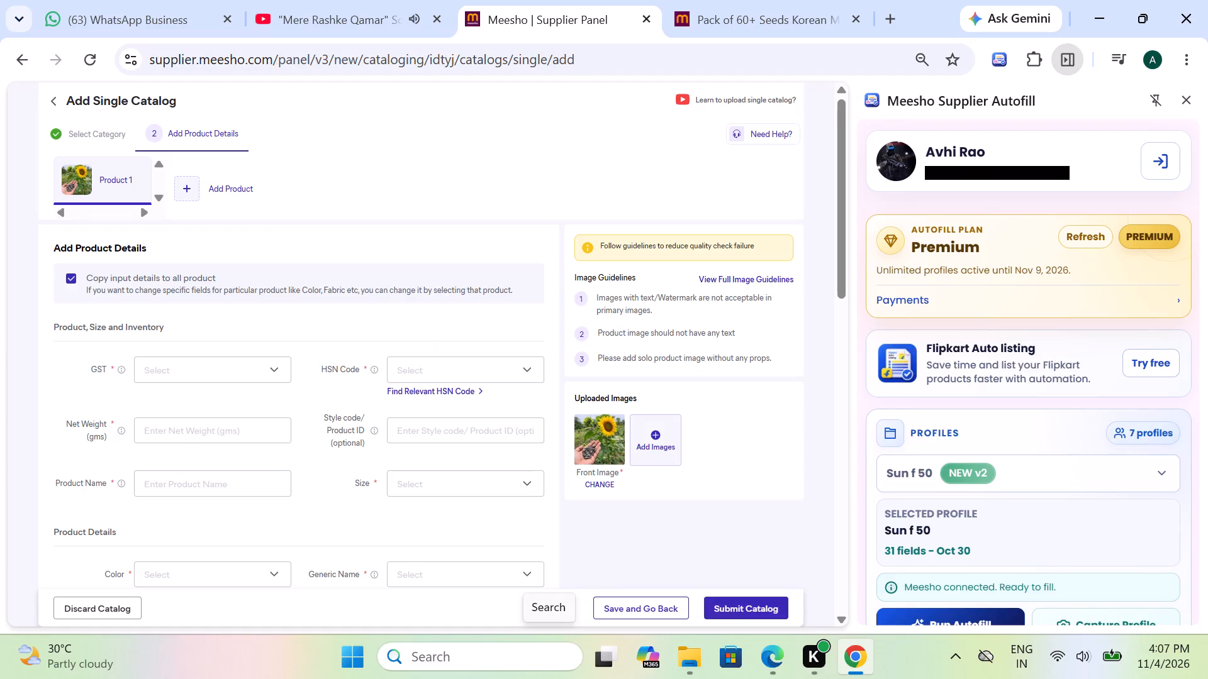
# Add three more product images: the seed packet in hand, the tall sunflower plant and the multi-picture growing collage.
pyautogui.click(654, 449)
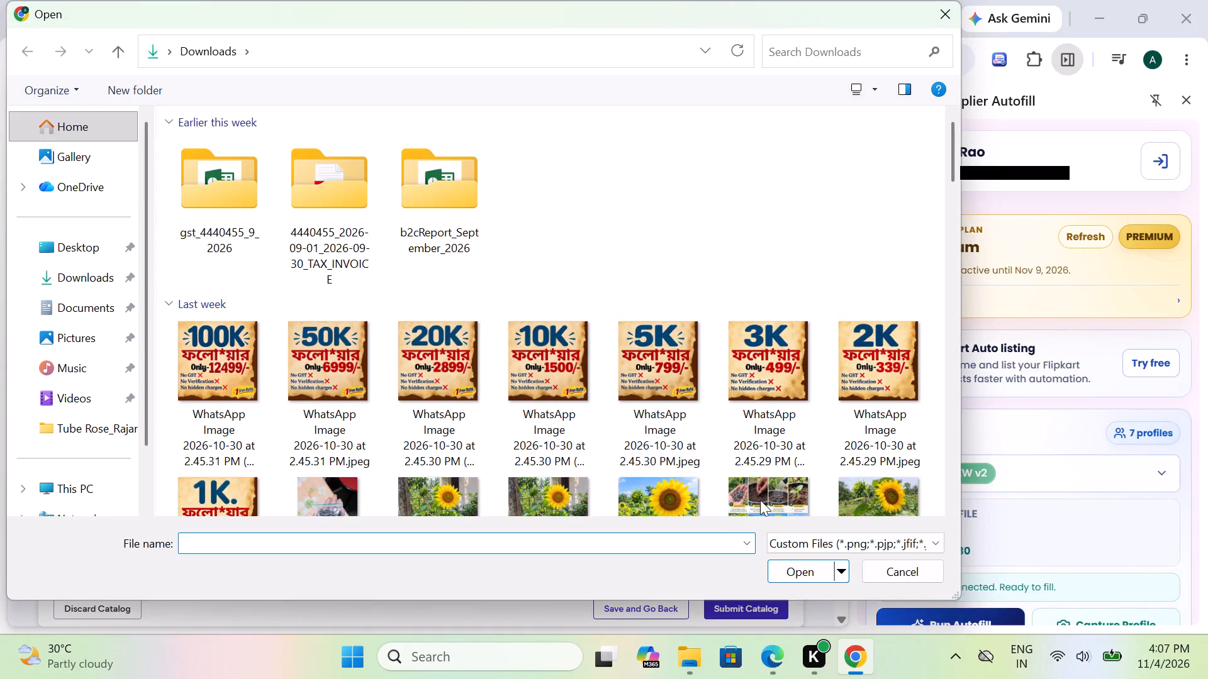
pyautogui.click(760, 500)
pyautogui.keyDown('ctrl'); pyautogui.click(539, 433); pyautogui.keyUp('ctrl')
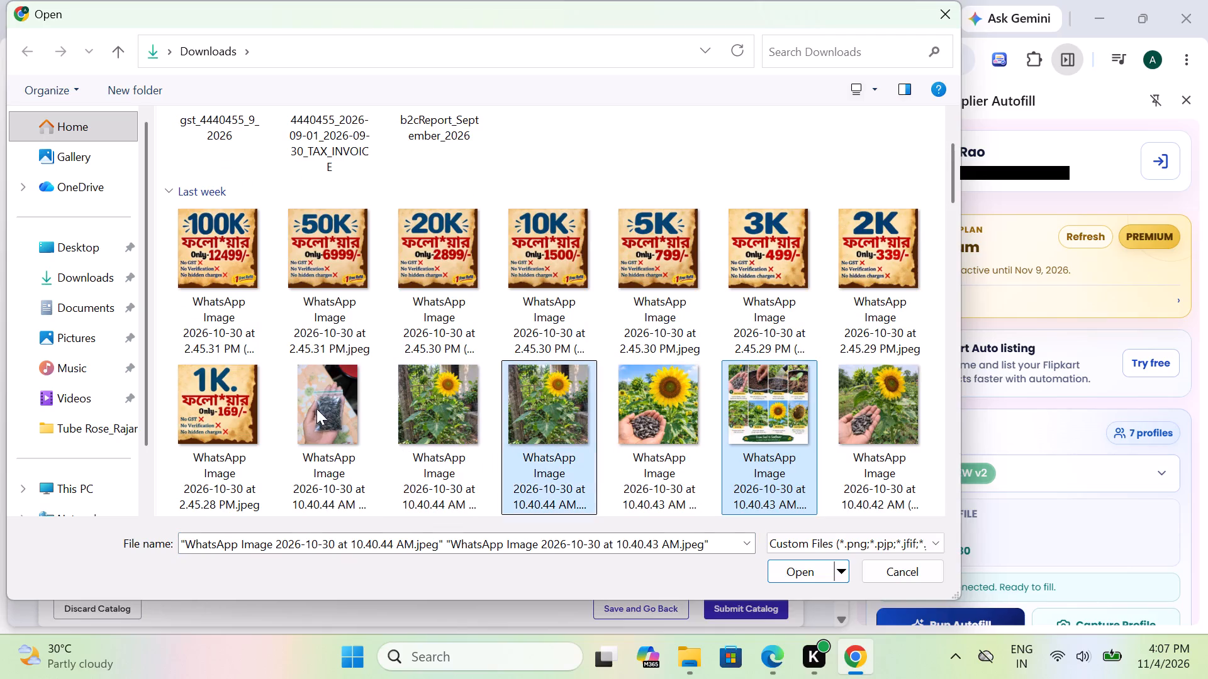
pyautogui.keyDown('ctrl'); pyautogui.click(313, 406); pyautogui.keyUp('ctrl')
pyautogui.click(799, 567)
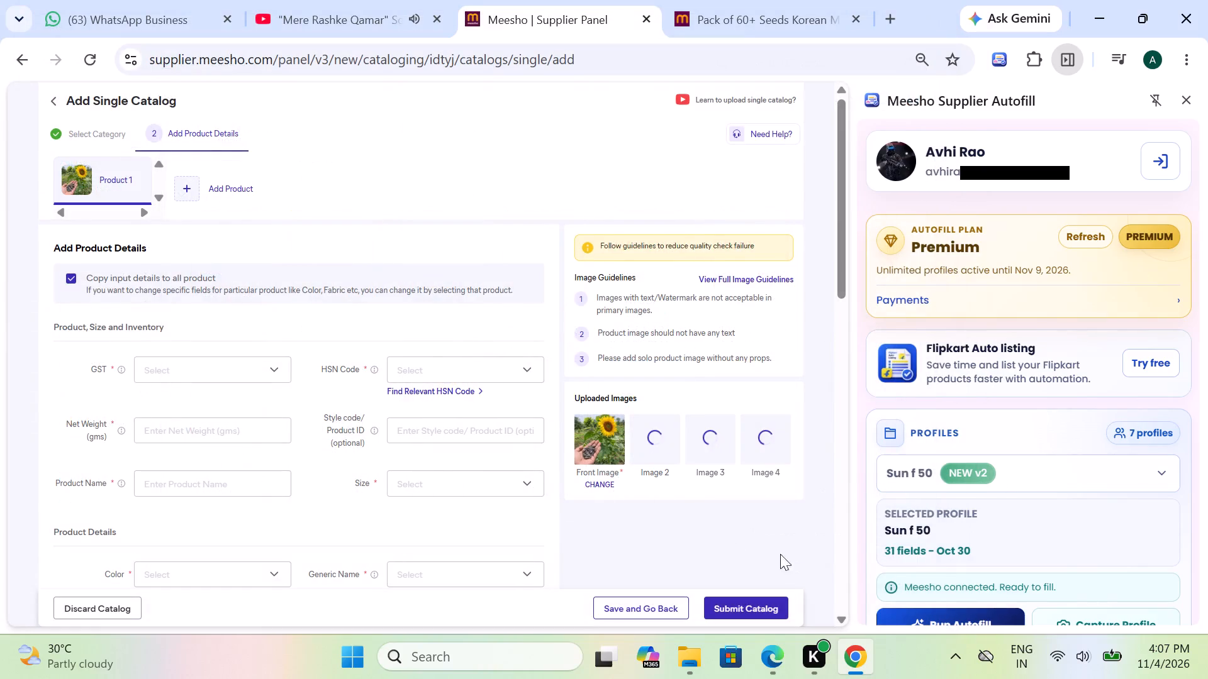
# Autofill the product form with the Sun f 50 profile and look over the filled fields.
pyautogui.click(944, 617)
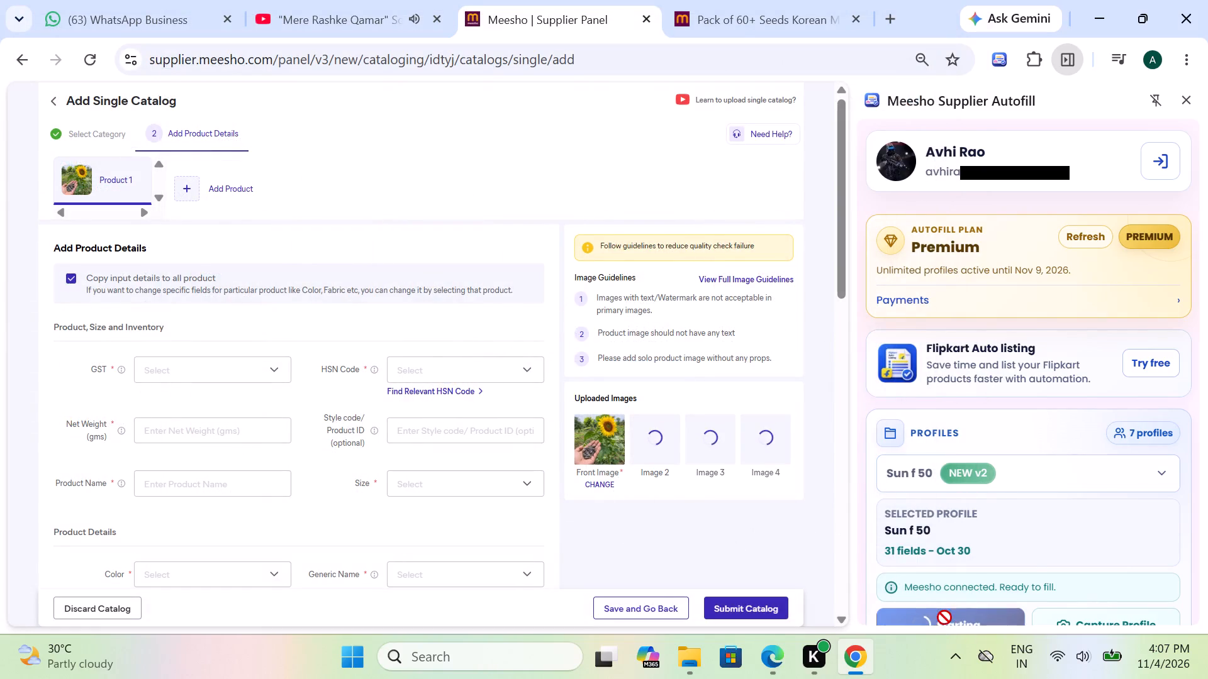
pyautogui.scroll(-1, 923, 433)
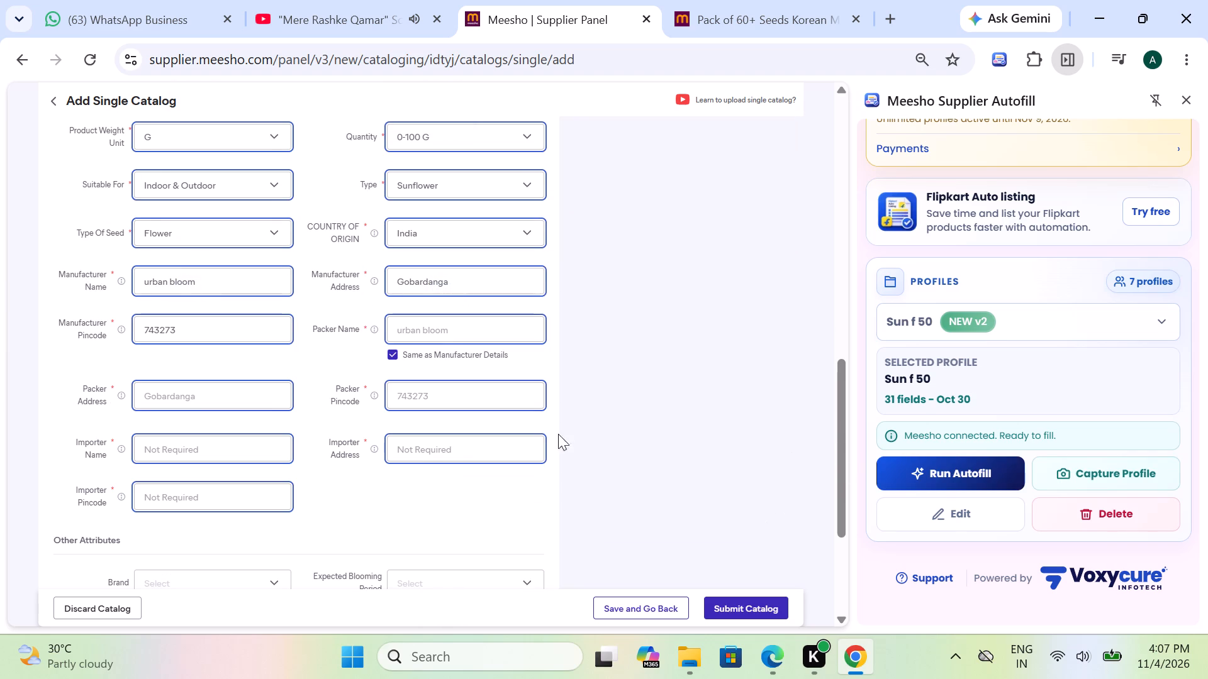
pyautogui.scroll(3, 435, 383)
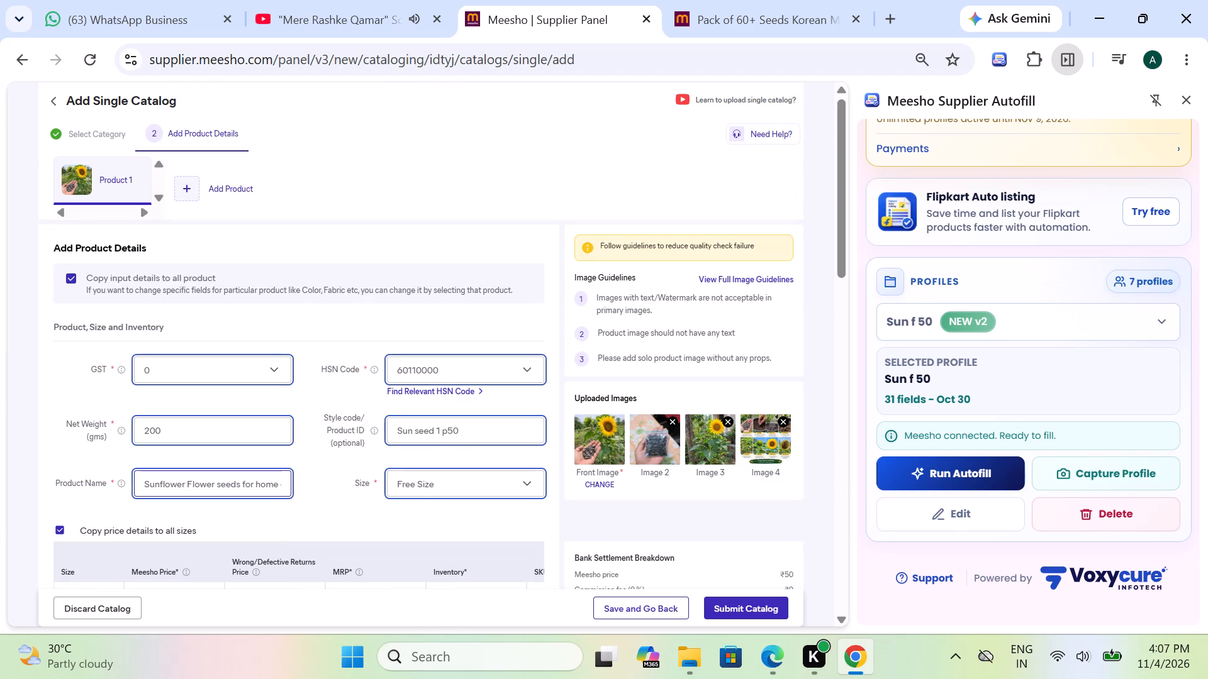
# Set the Free Size row's Meesho price to 65 and its wrong/defective returns price to 62.
pyautogui.scroll(-1, 380, 492)
pyautogui.moveTo(185, 336); pyautogui.dragTo(104, 327)
pyautogui.press('6')
pyautogui.press('5')
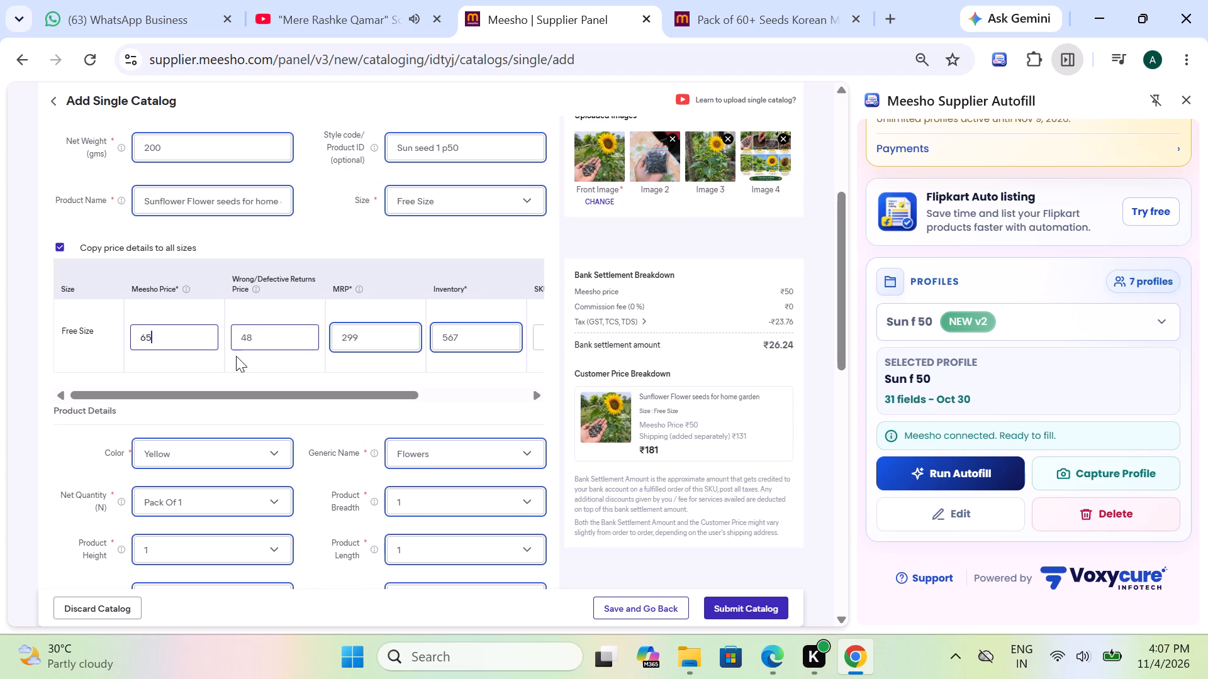
pyautogui.moveTo(278, 335); pyautogui.dragTo(226, 353)
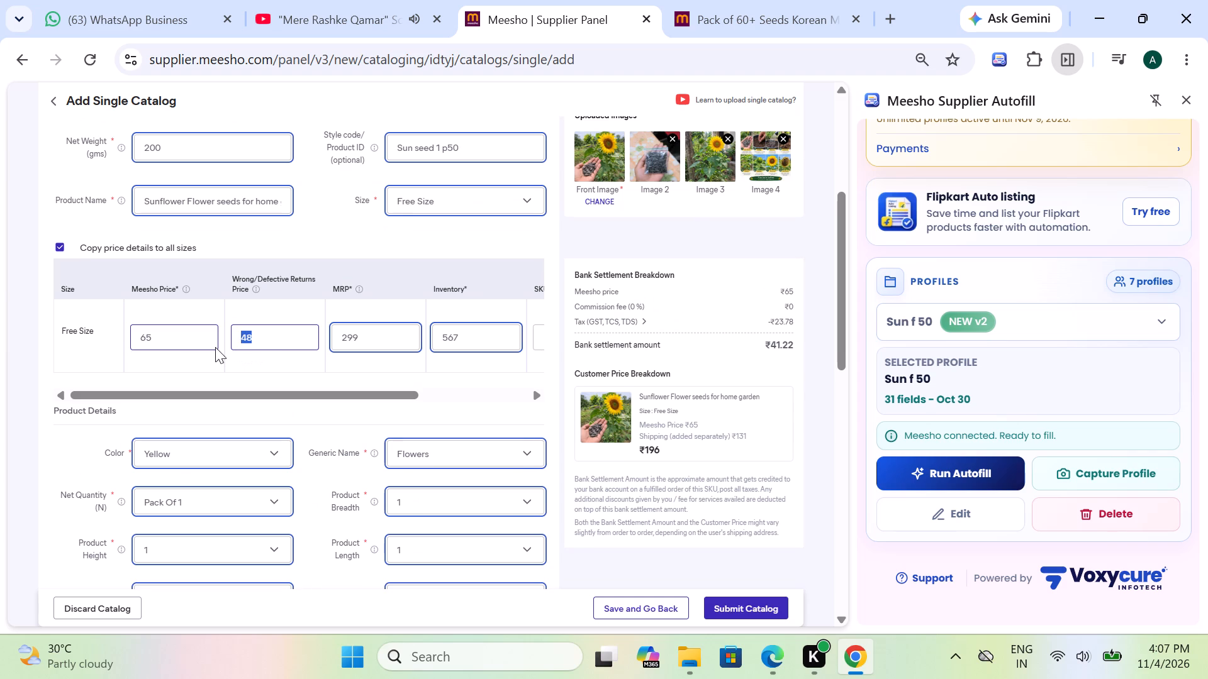
pyautogui.press('6')
pyautogui.press('2')
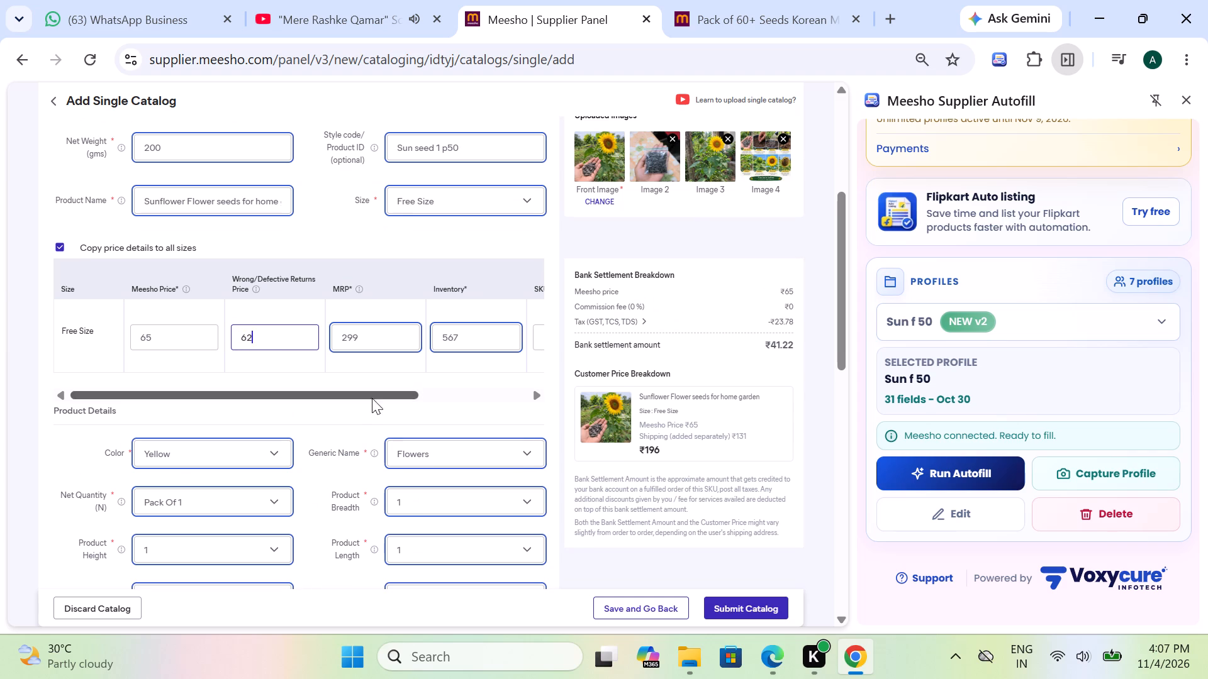
pyautogui.click(469, 390)
pyautogui.moveTo(450, 397); pyautogui.dragTo(291, 409)
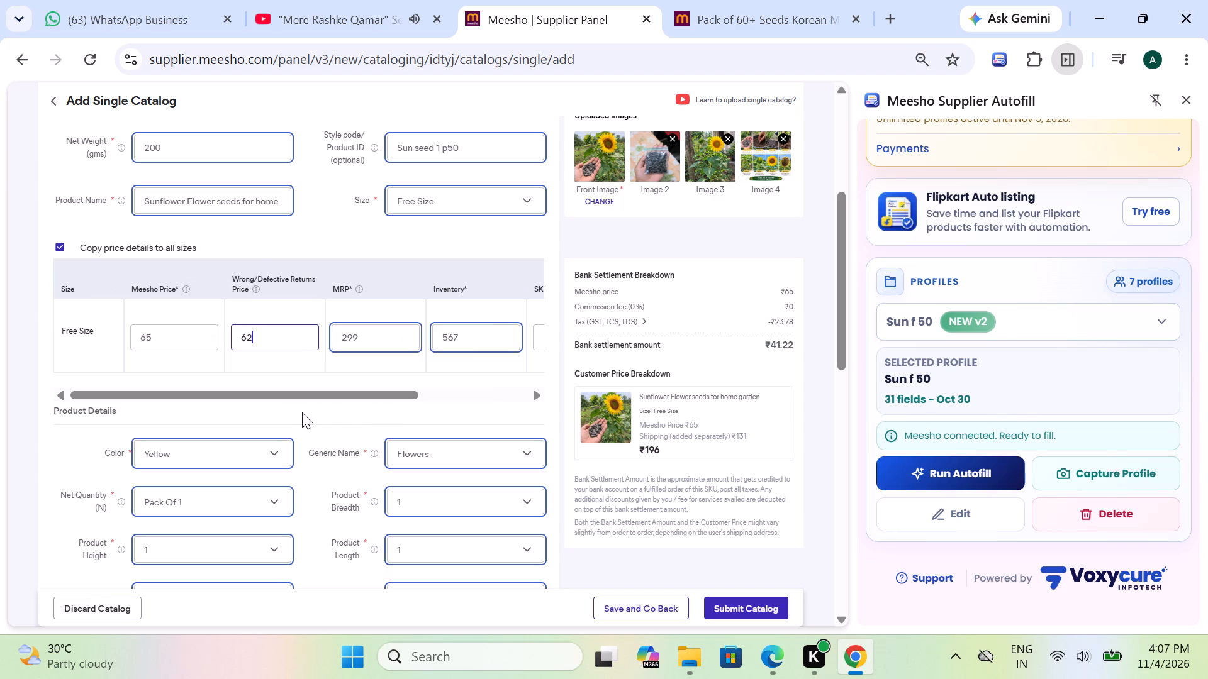
pyautogui.click(482, 392)
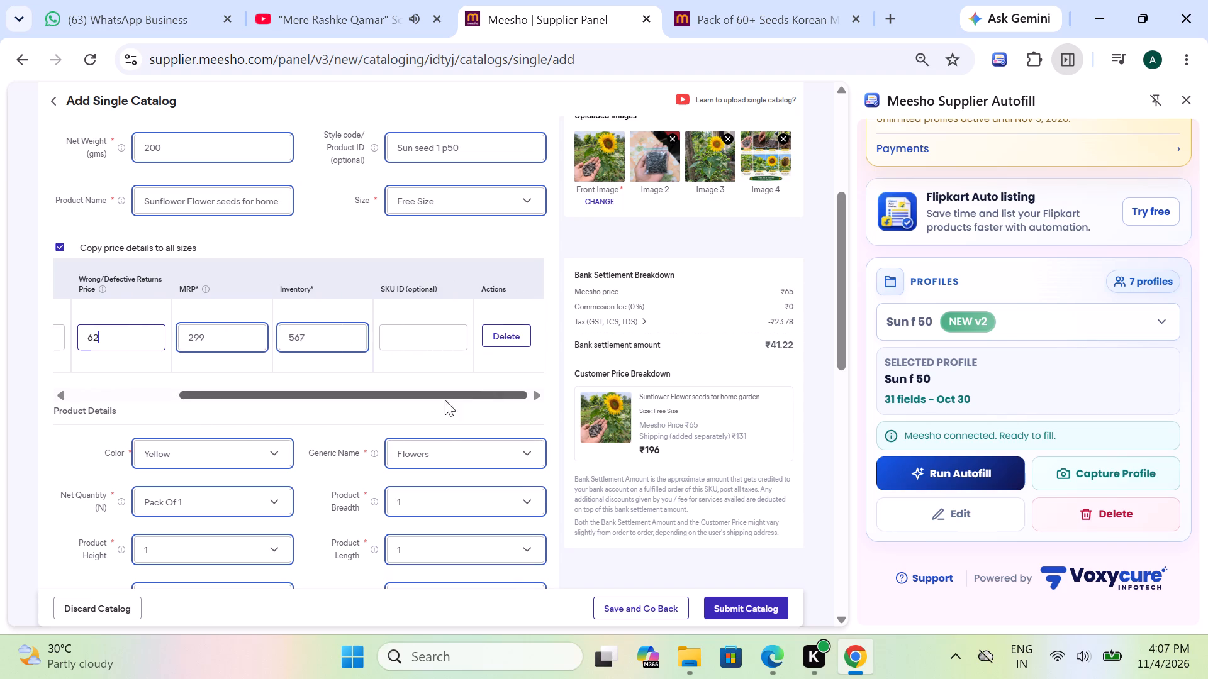
# Change the style code/product ID to "Sun seed 8 p50".
pyautogui.click(437, 229)
pyautogui.scroll(1, 439, 245)
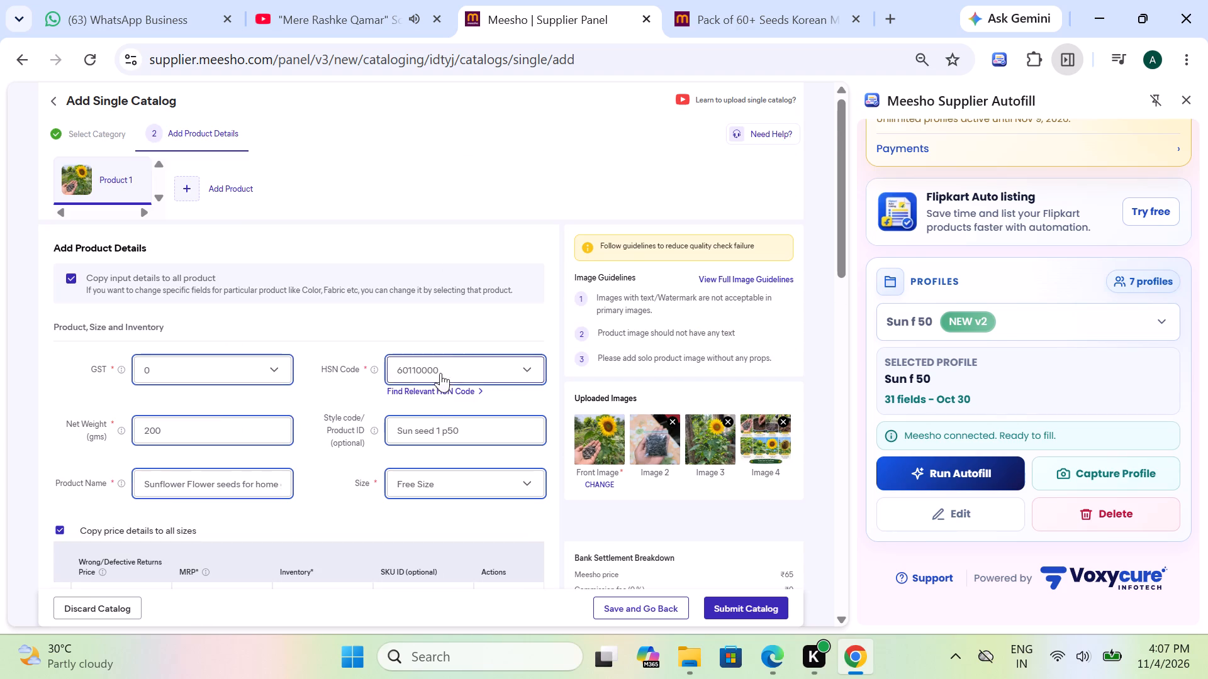
pyautogui.click(441, 433)
pyautogui.press('BackSpace')
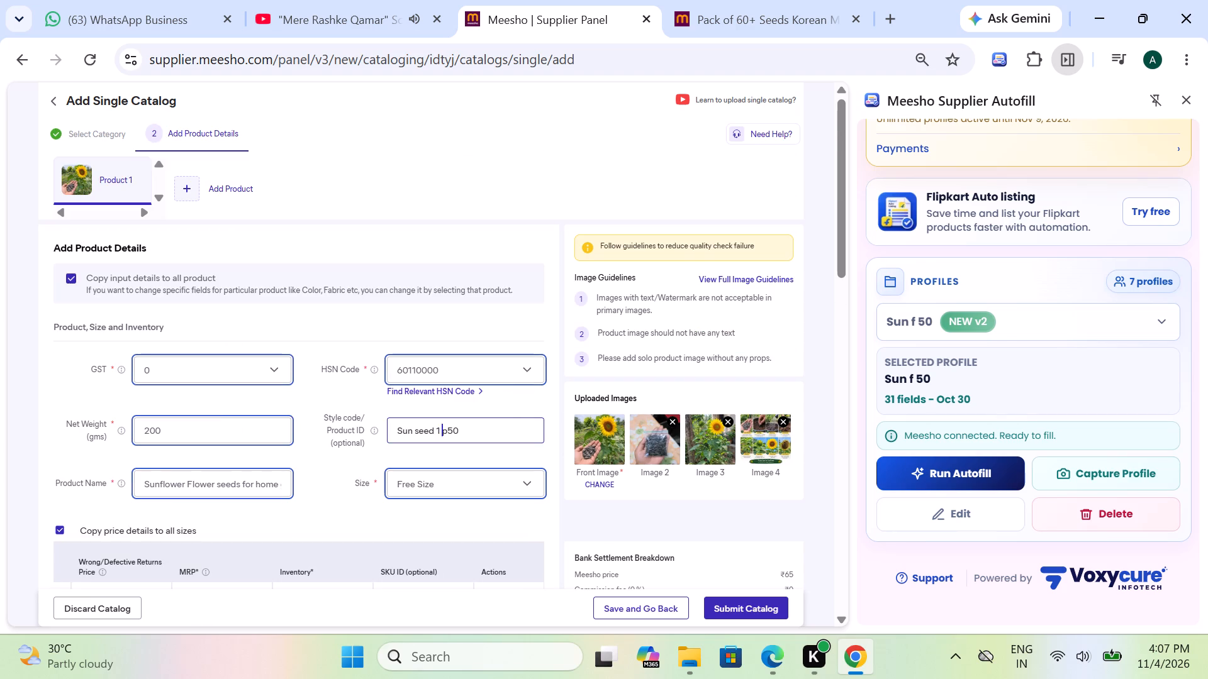
pyautogui.press('BackSpace')
pyautogui.press('8')
pyautogui.press('space')
# Switch to the Meesho shopping tab and open the ₹76 "Wonderful Flowers" sunflower listing among the similar products.
pyautogui.click(707, 12)
pyautogui.scroll(-3, 620, 476)
pyautogui.scroll(-3, 812, 417)
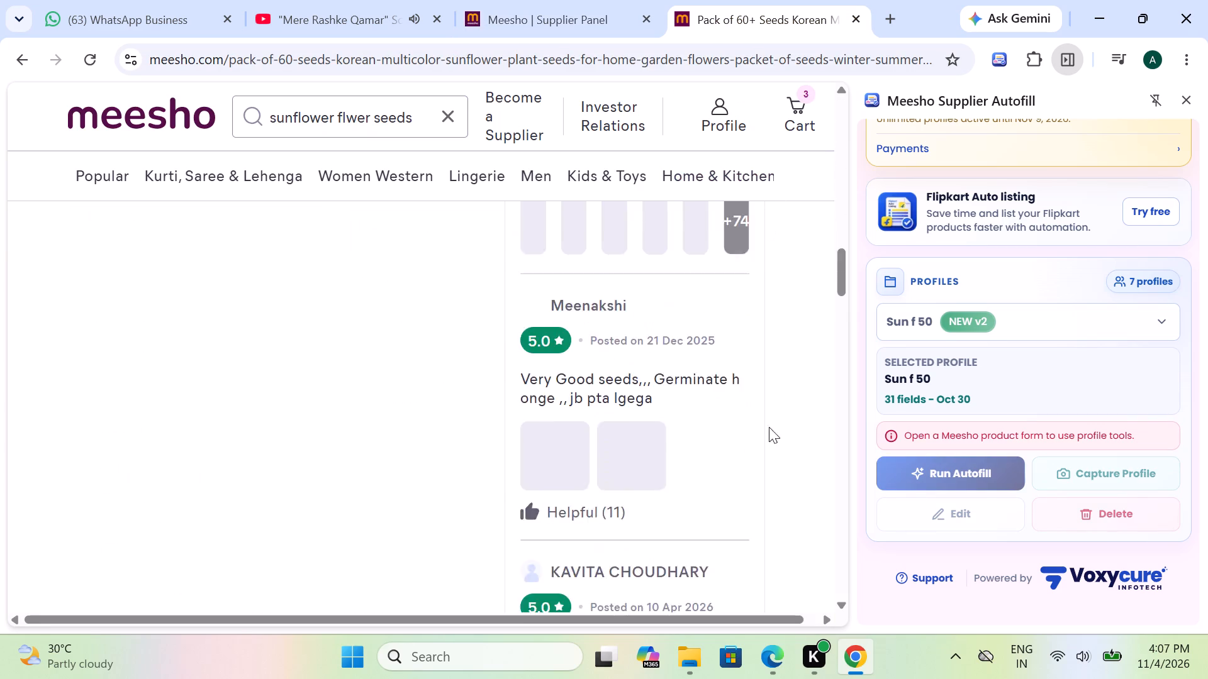
pyautogui.scroll(-4, 769, 427)
pyautogui.scroll(1, 751, 422)
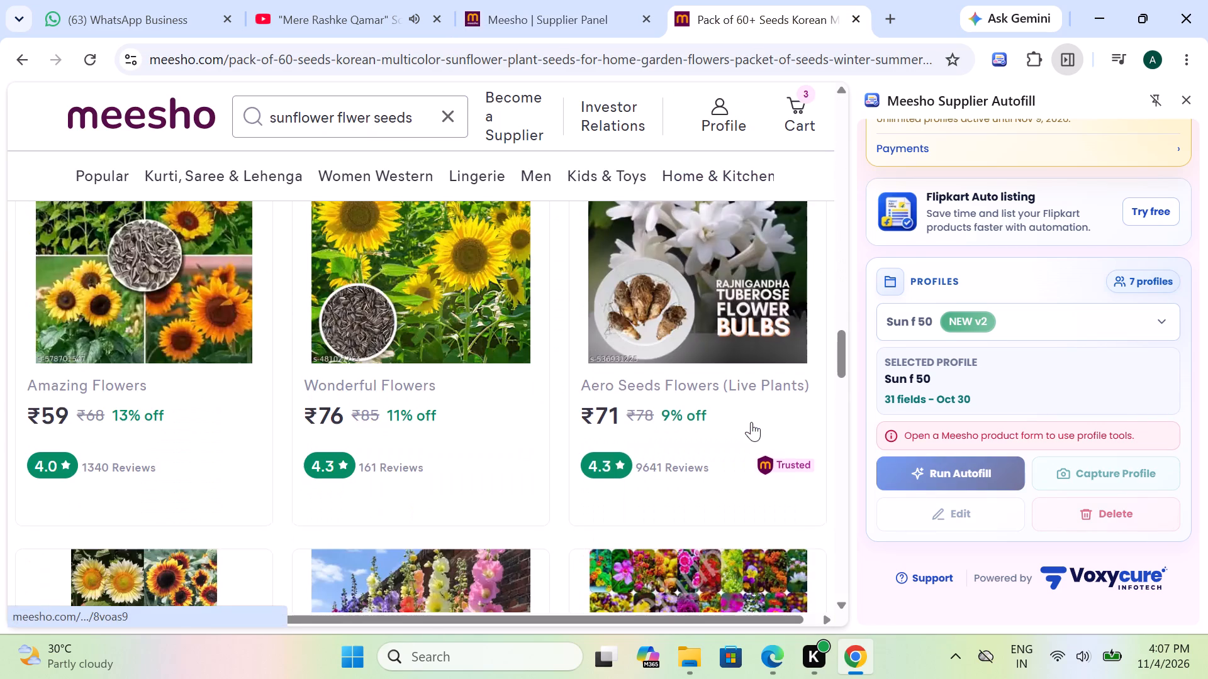
pyautogui.click(441, 345)
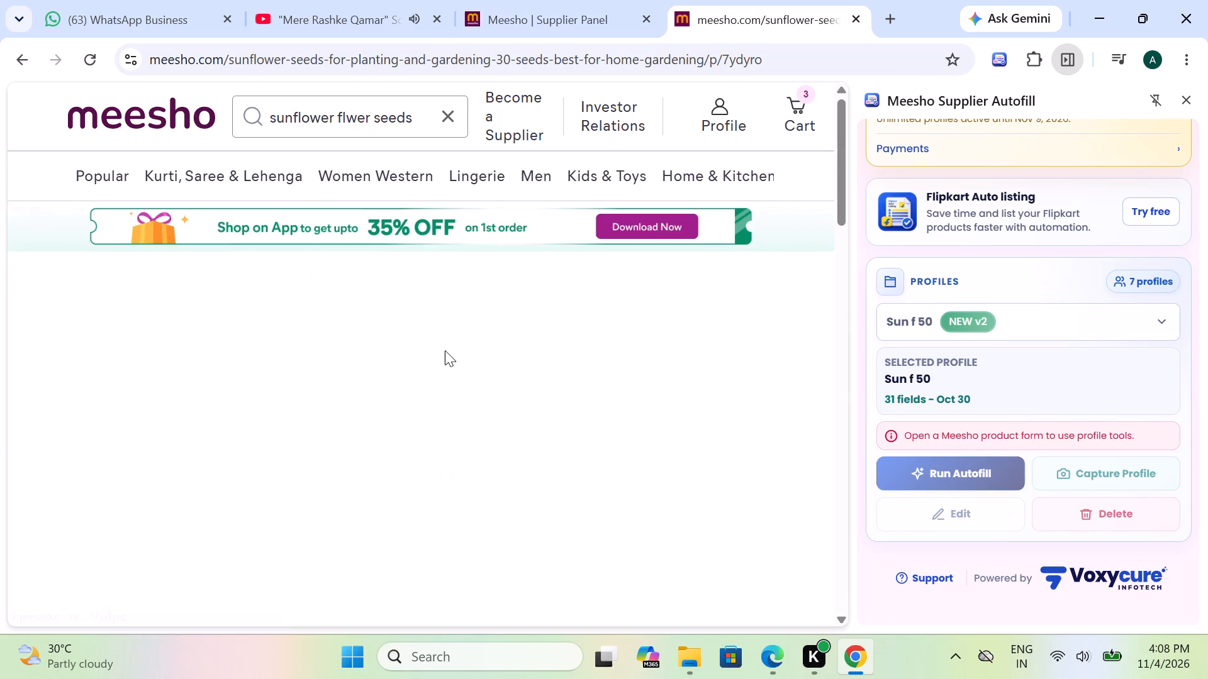
# Browse the similar products on this listing's page for another sunflower seed listing whose title can be reused.
pyautogui.scroll(-5, 704, 341)
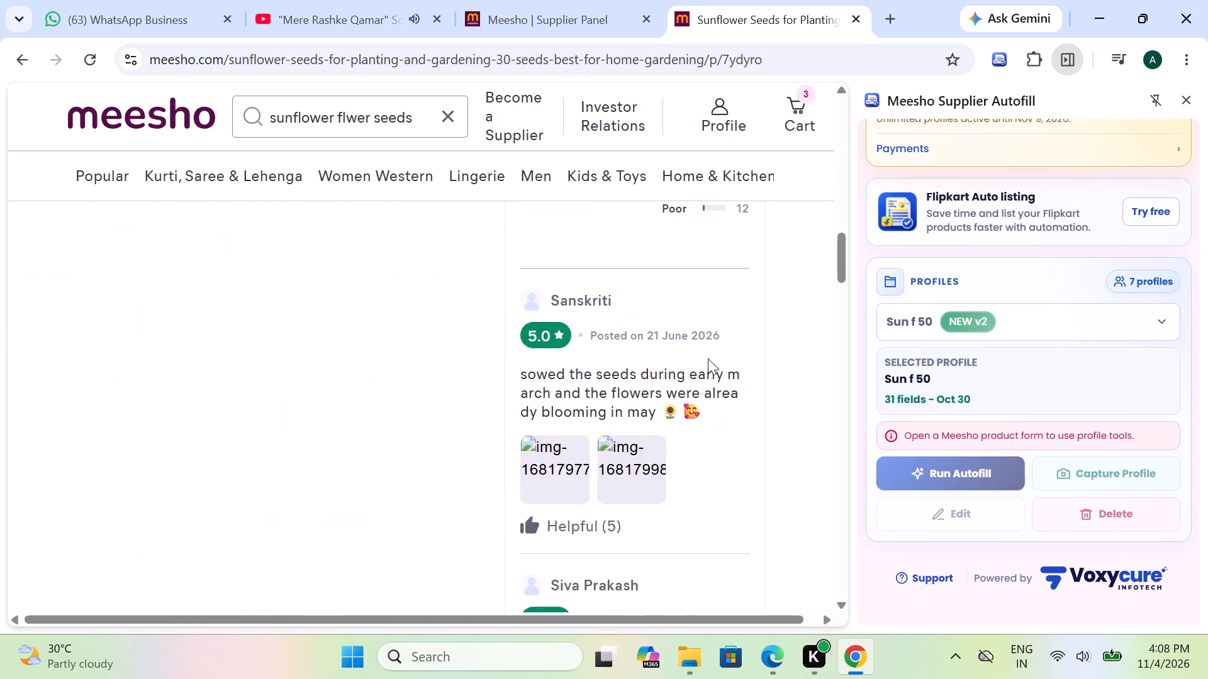
pyautogui.scroll(-5, 708, 358)
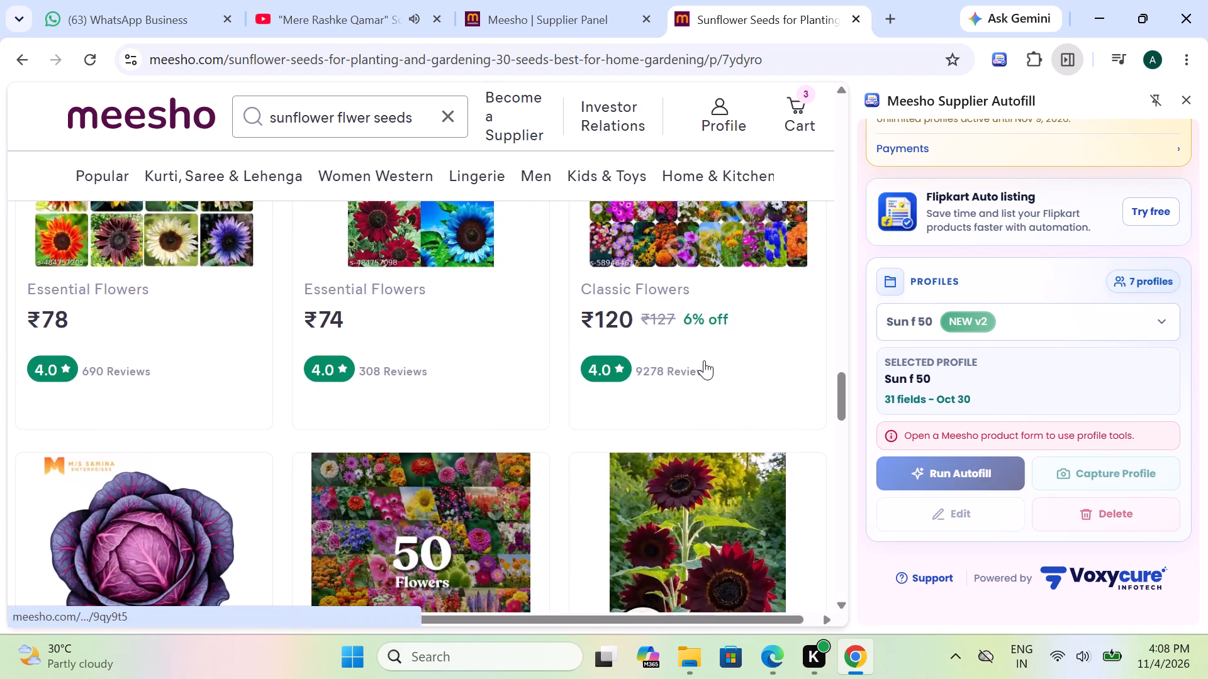
pyautogui.scroll(1, 704, 360)
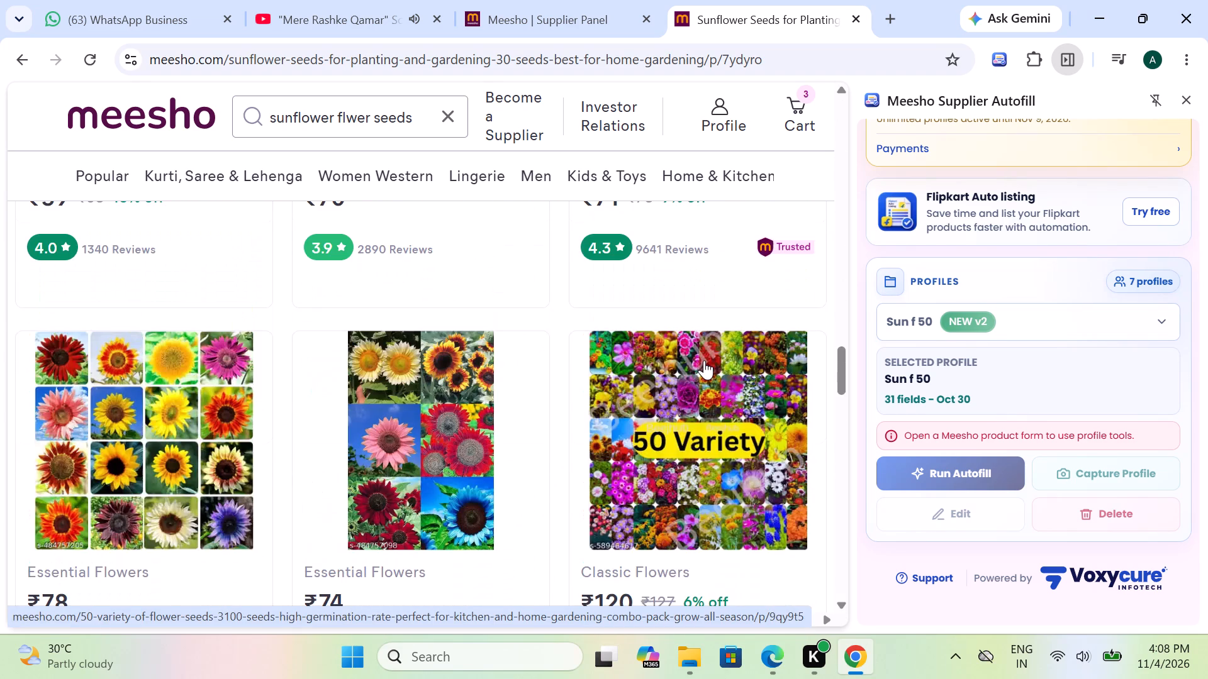
pyautogui.scroll(-5, 704, 360)
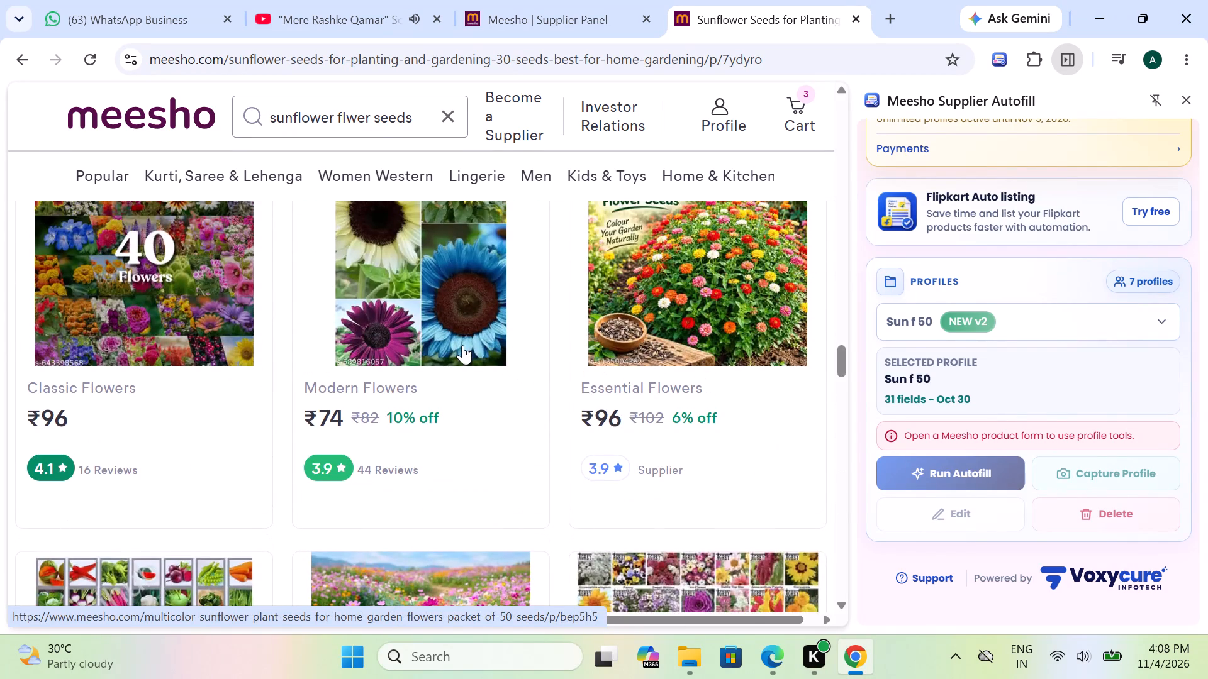
pyautogui.scroll(-3, 468, 348)
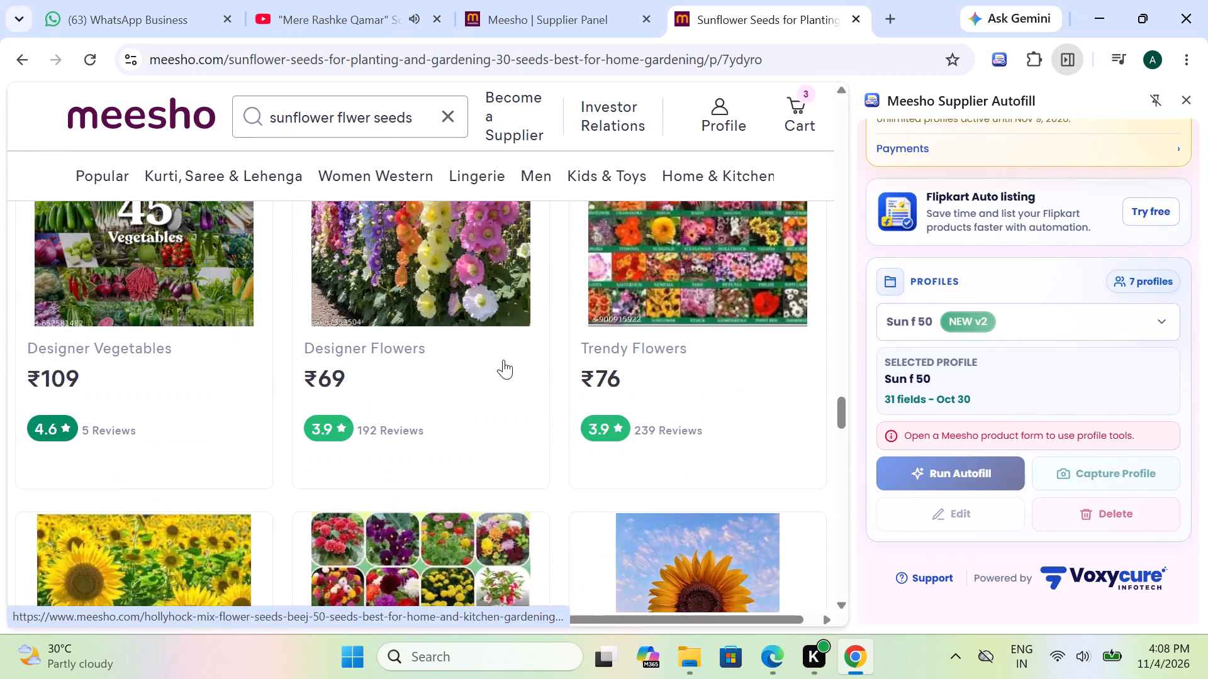
pyautogui.scroll(2, 510, 360)
pyautogui.scroll(-1, 527, 359)
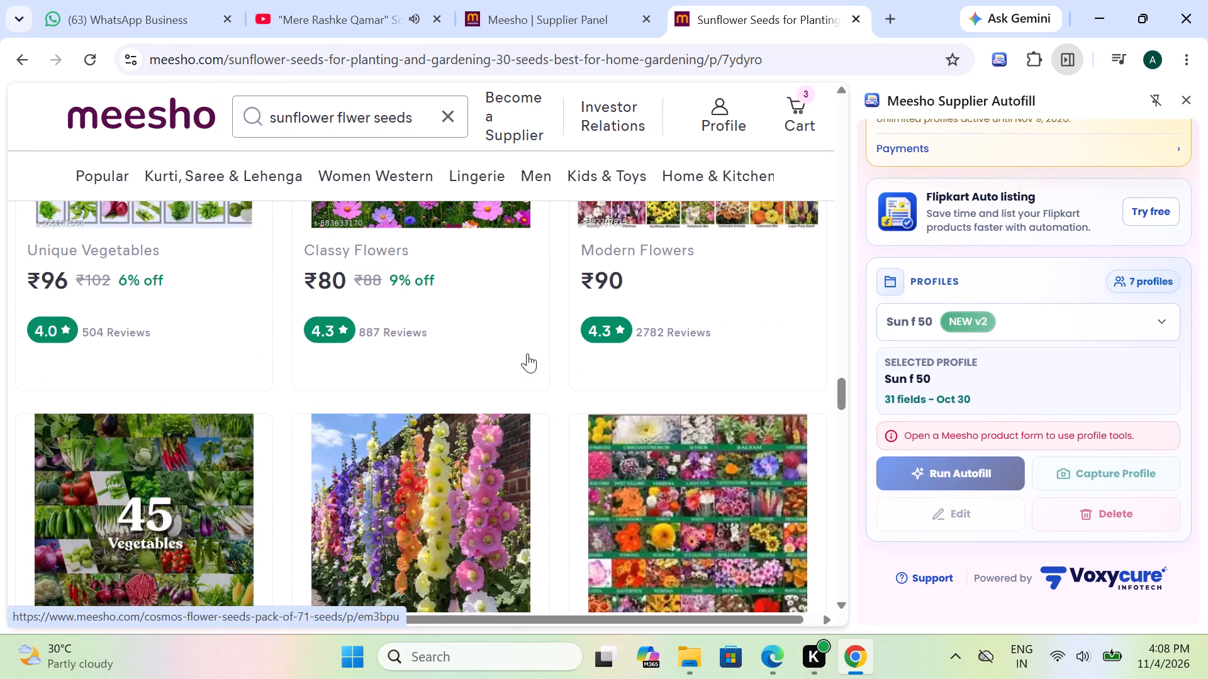
pyautogui.scroll(-2, 527, 353)
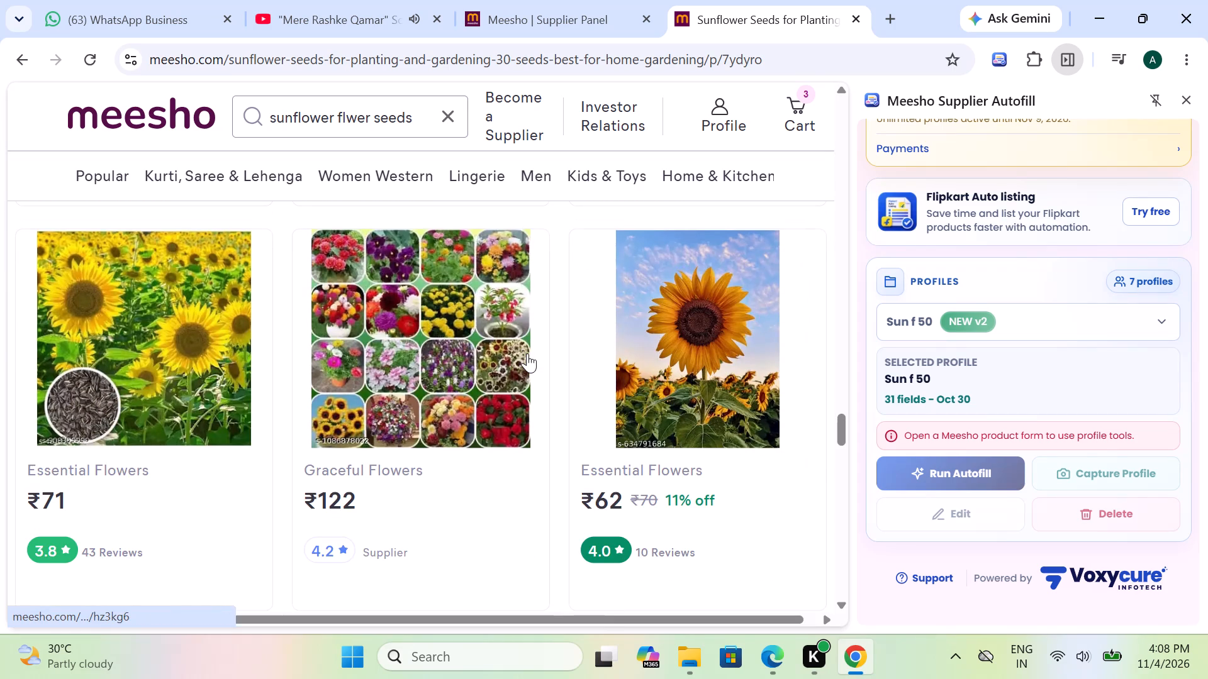
pyautogui.scroll(-2, 539, 361)
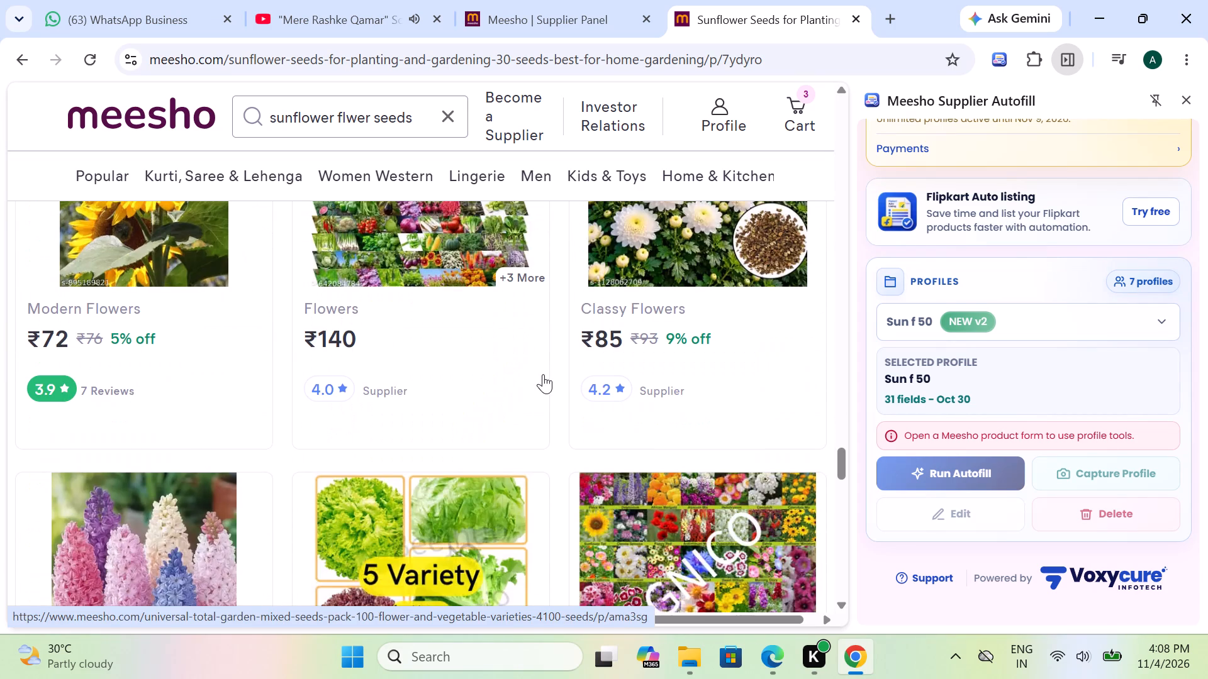
pyautogui.scroll(-3, 543, 375)
pyautogui.scroll(2, 543, 382)
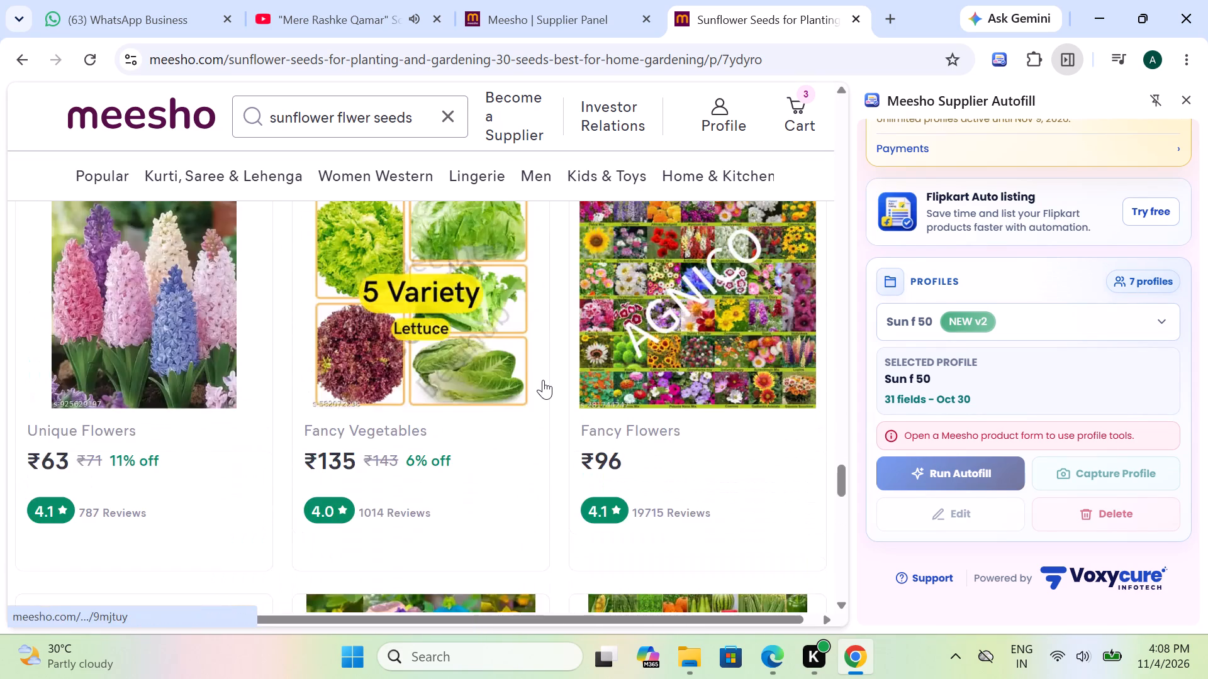
pyautogui.scroll(-6, 544, 384)
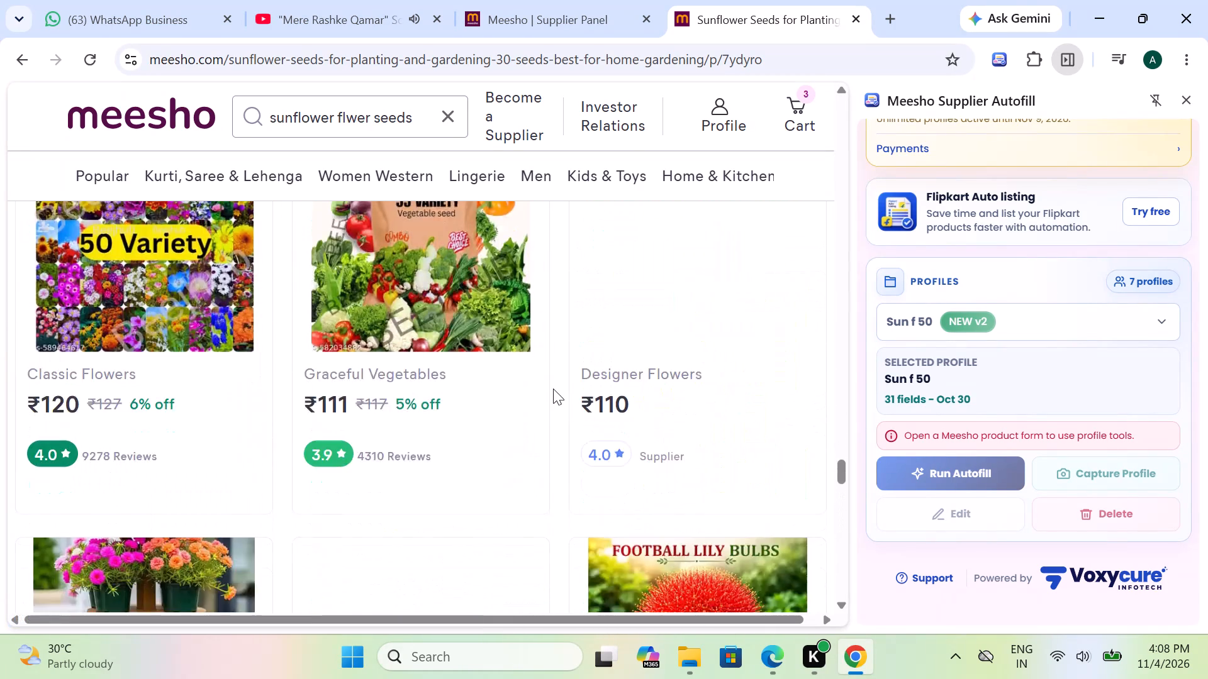
pyautogui.scroll(-7, 554, 389)
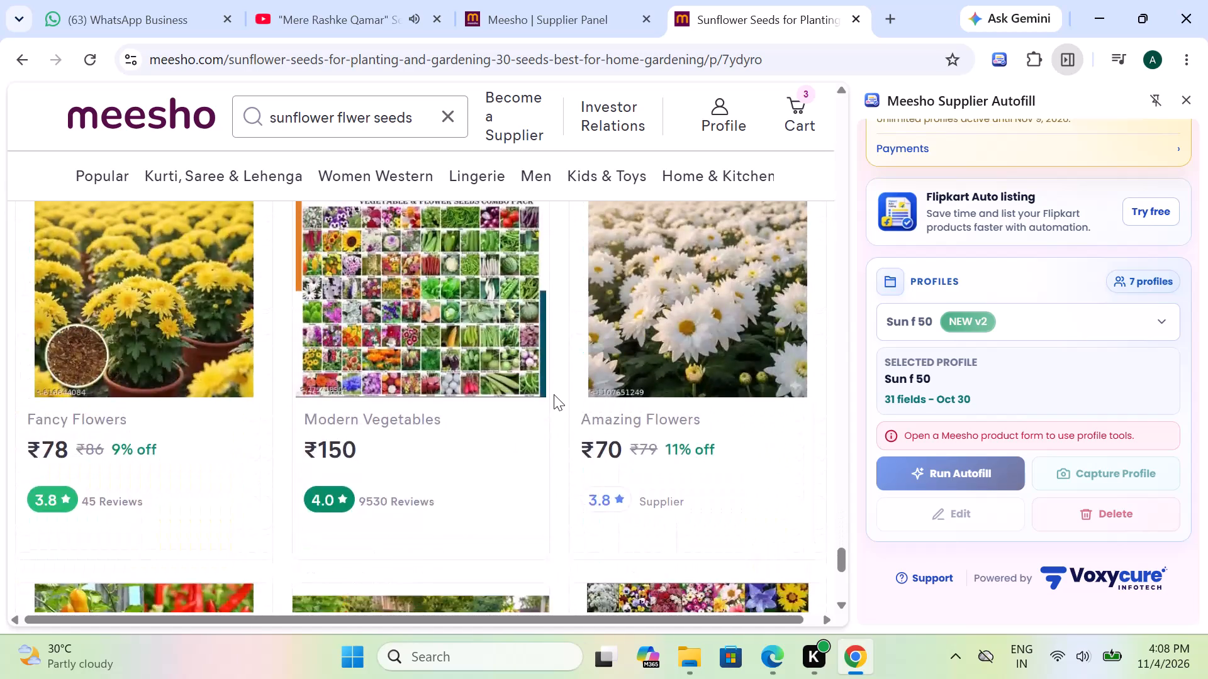
pyautogui.scroll(-3, 554, 394)
pyautogui.scroll(2, 555, 394)
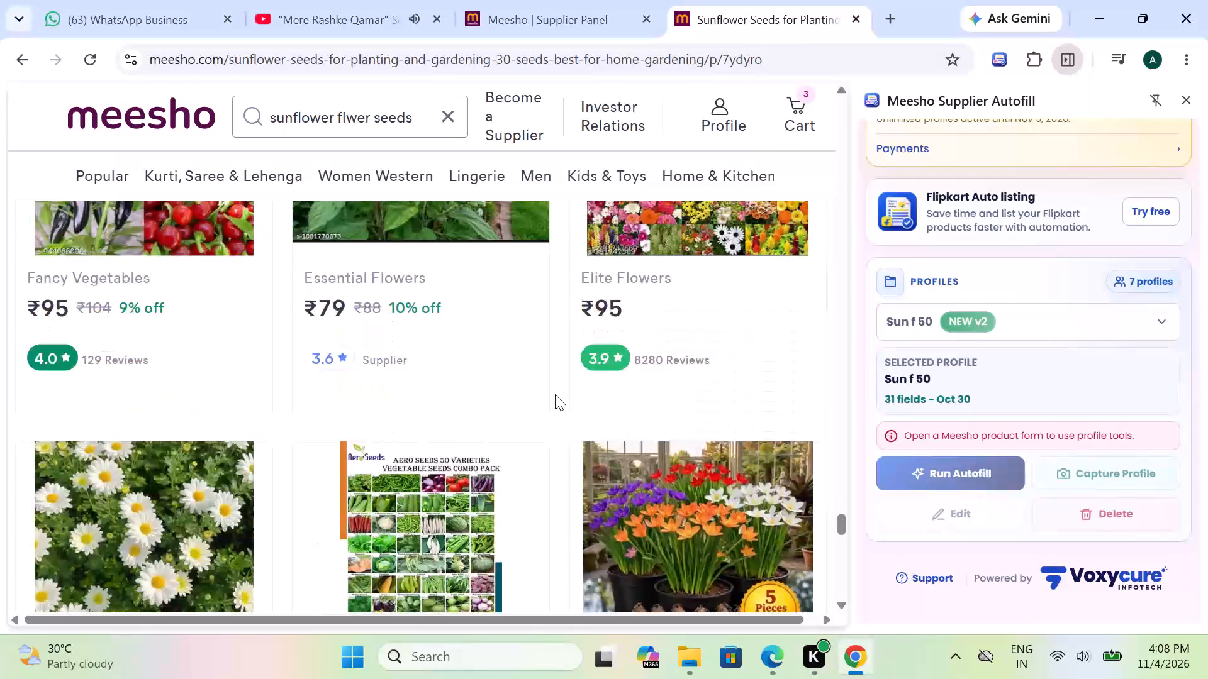
pyautogui.scroll(-8, 555, 394)
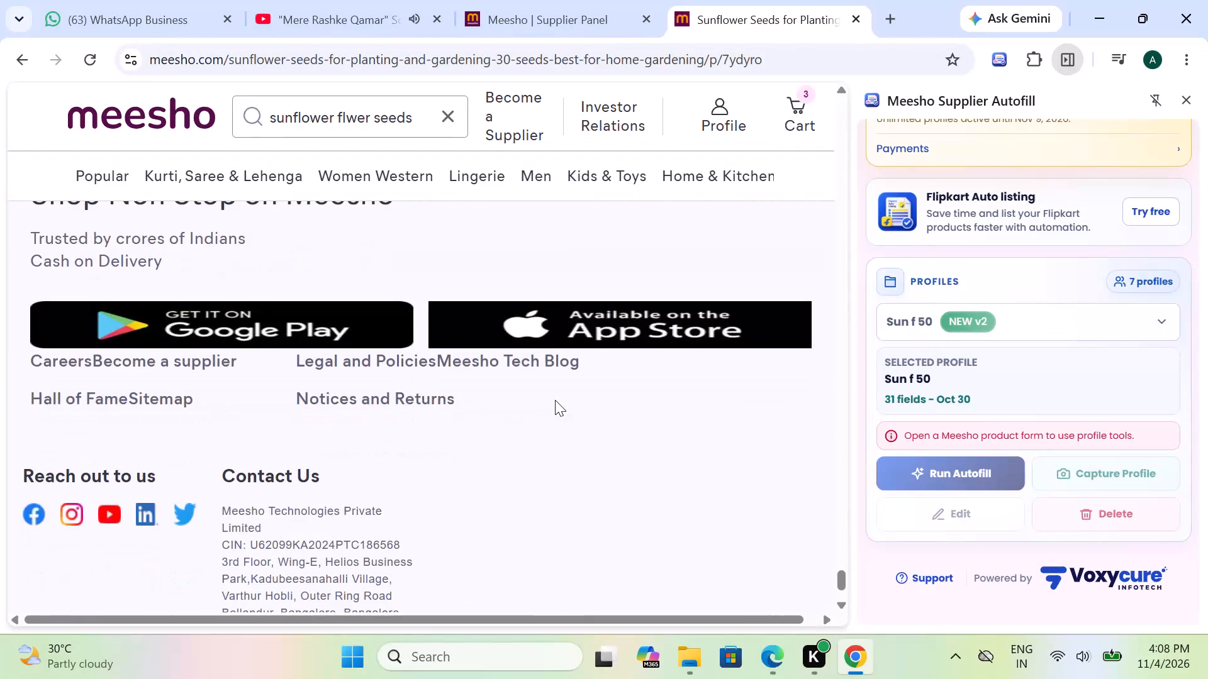
pyautogui.scroll(15, 555, 400)
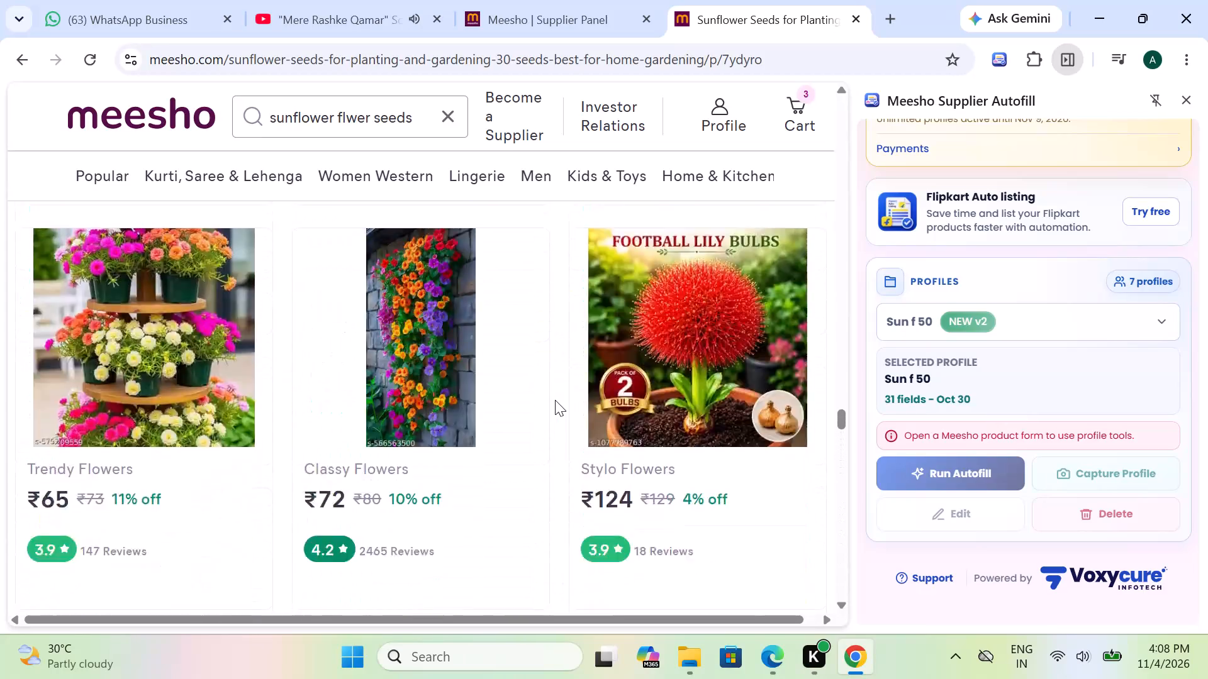
pyautogui.scroll(3, 555, 400)
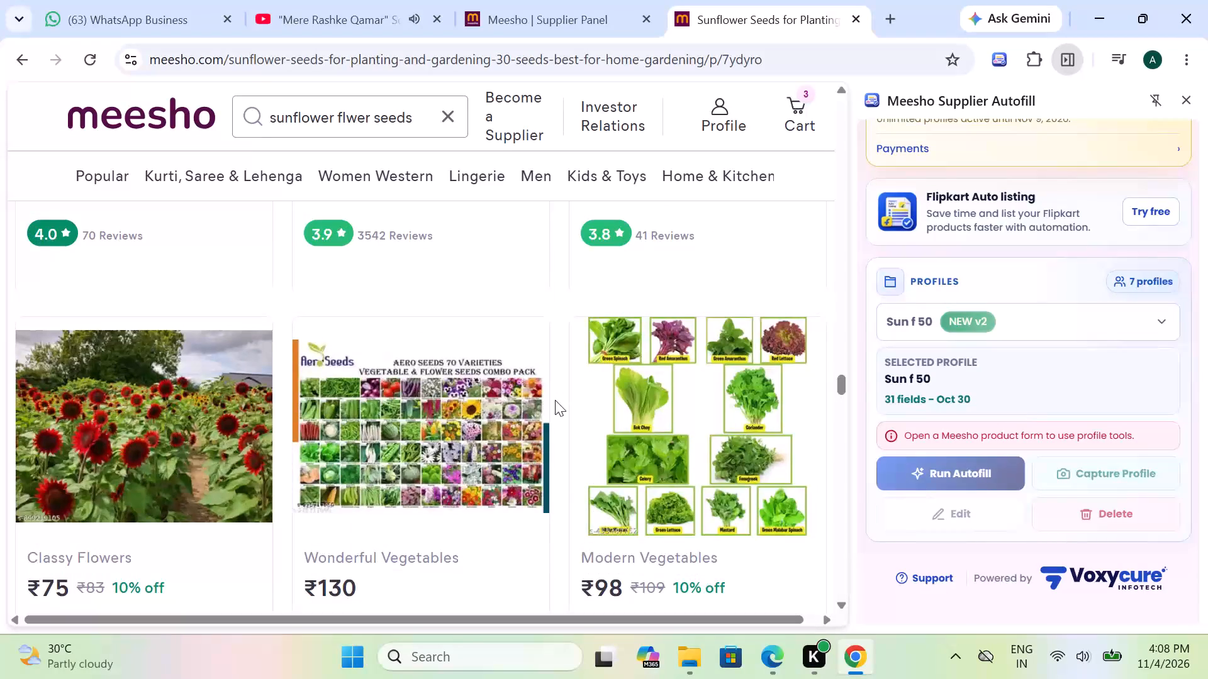
pyautogui.scroll(3, 555, 400)
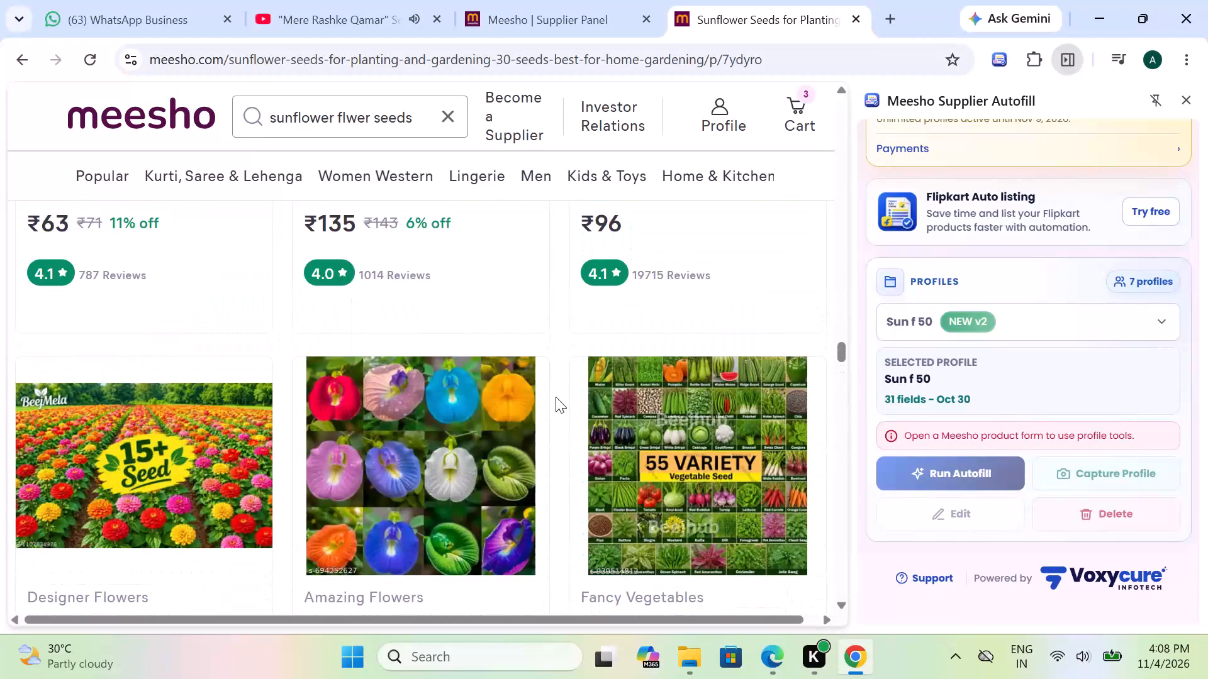
pyautogui.scroll(4, 556, 397)
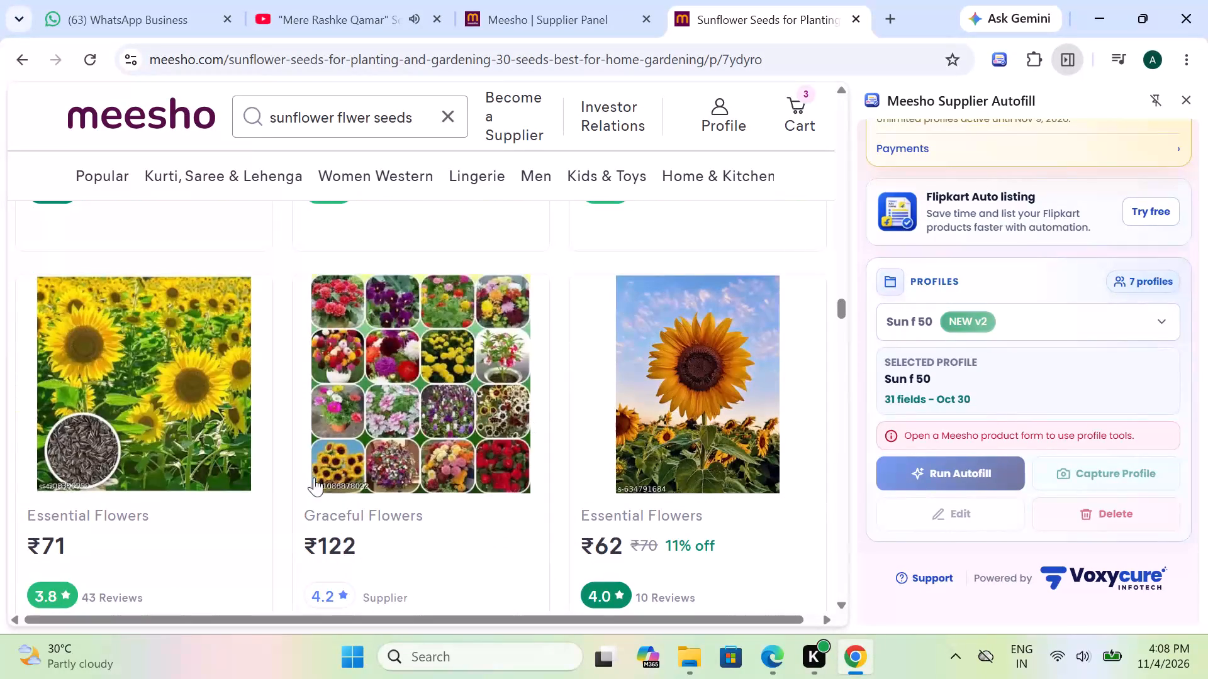
pyautogui.scroll(2, 291, 430)
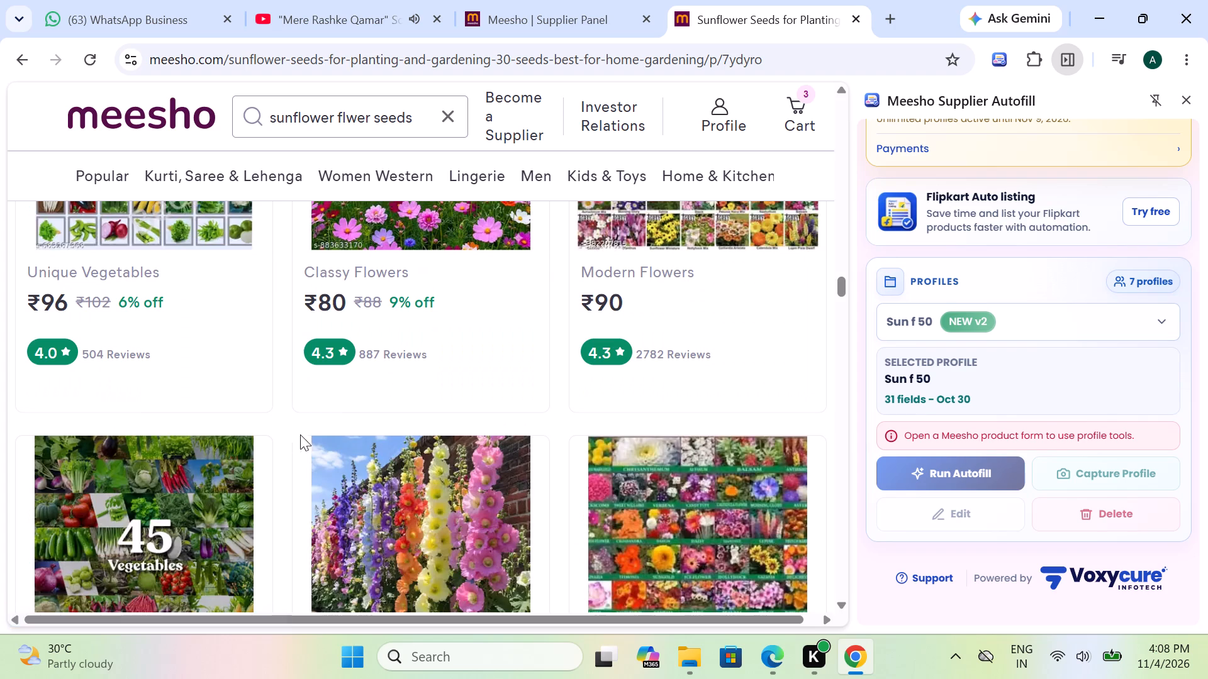
# Open the ₹62 "Essential Flowers" listing showing a single sunflower and copy its full product title.
pyautogui.scroll(-2, 419, 440)
pyautogui.click(703, 443)
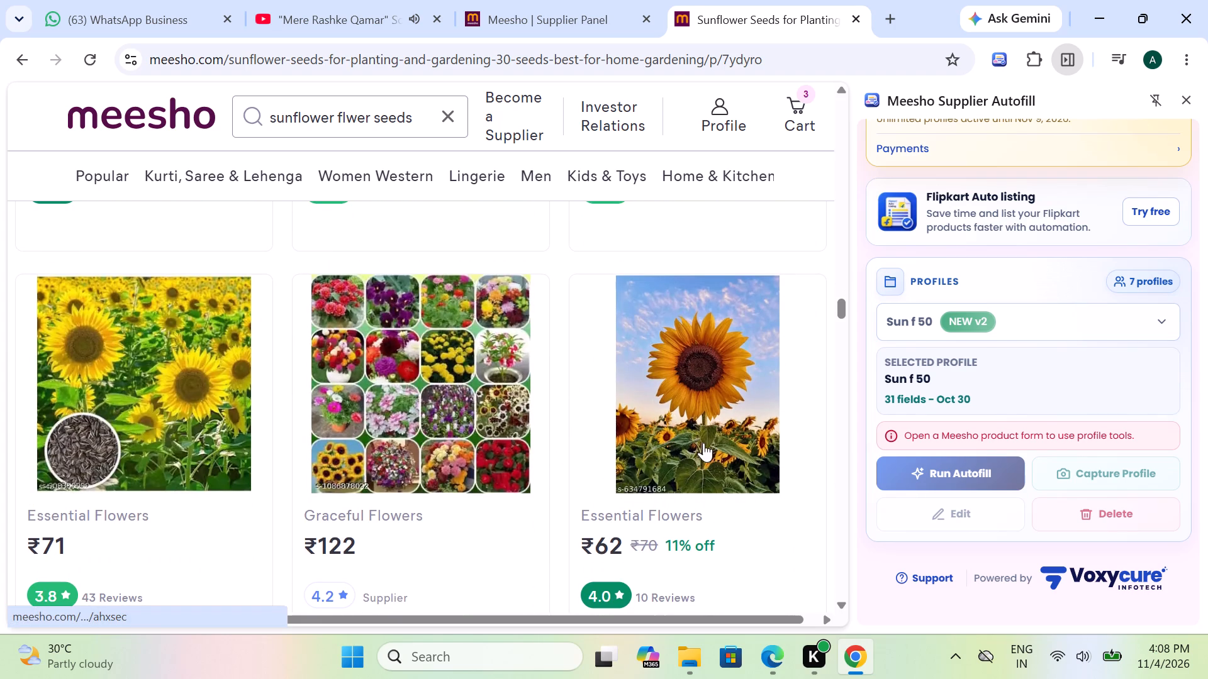
pyautogui.moveTo(516, 326); pyautogui.dragTo(625, 375)
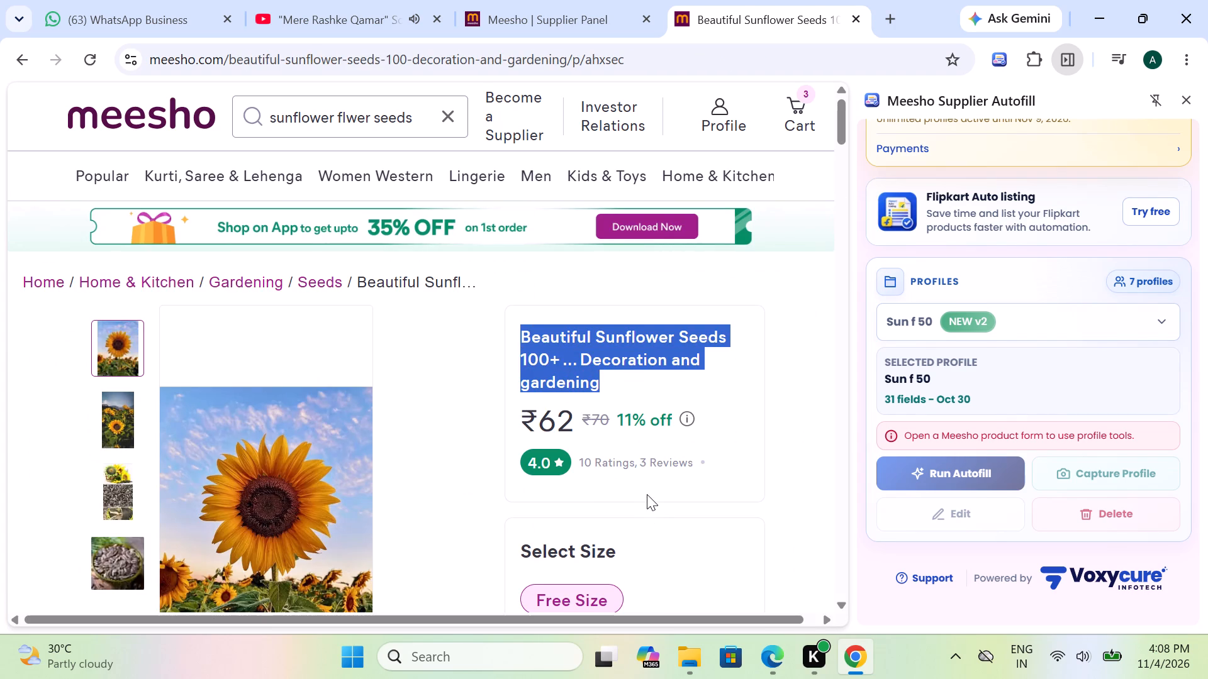
pyautogui.hotkey('ctrl', 'c')
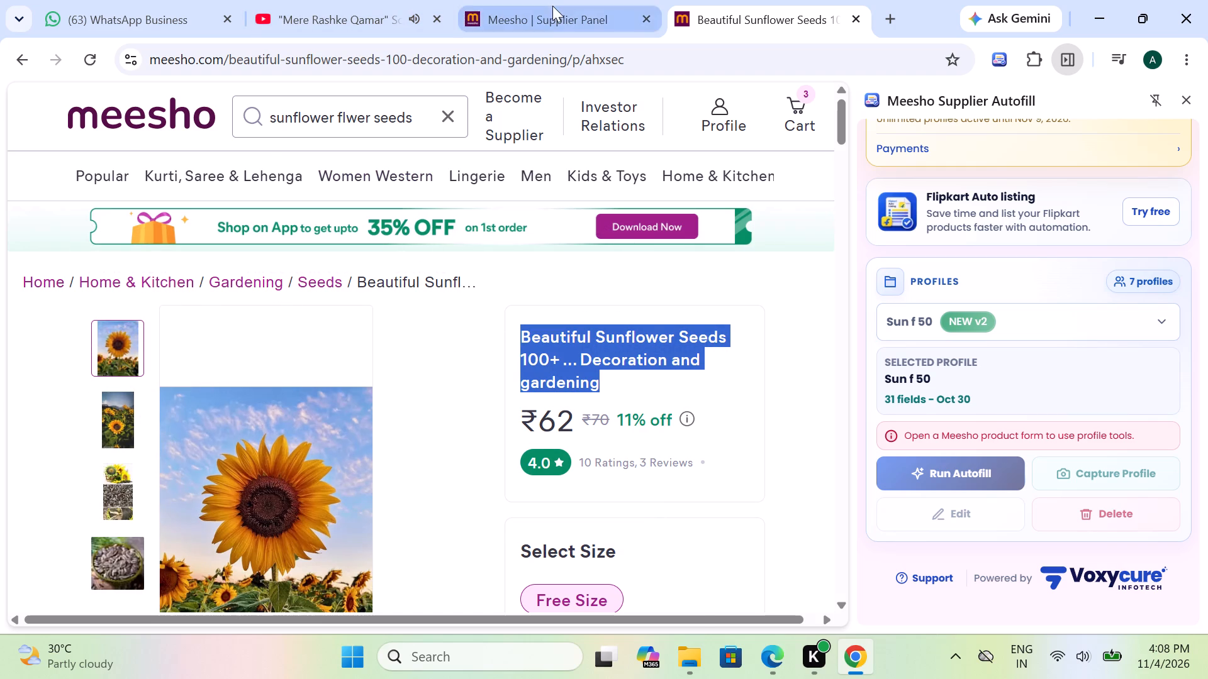
# Back in the Supplier Panel catalog, replace the product name with the copied title "Beautiful Sunflower Seeds 100+ ... Decoration and gardening".
pyautogui.click(552, 6)
pyautogui.tripleClick(250, 490)
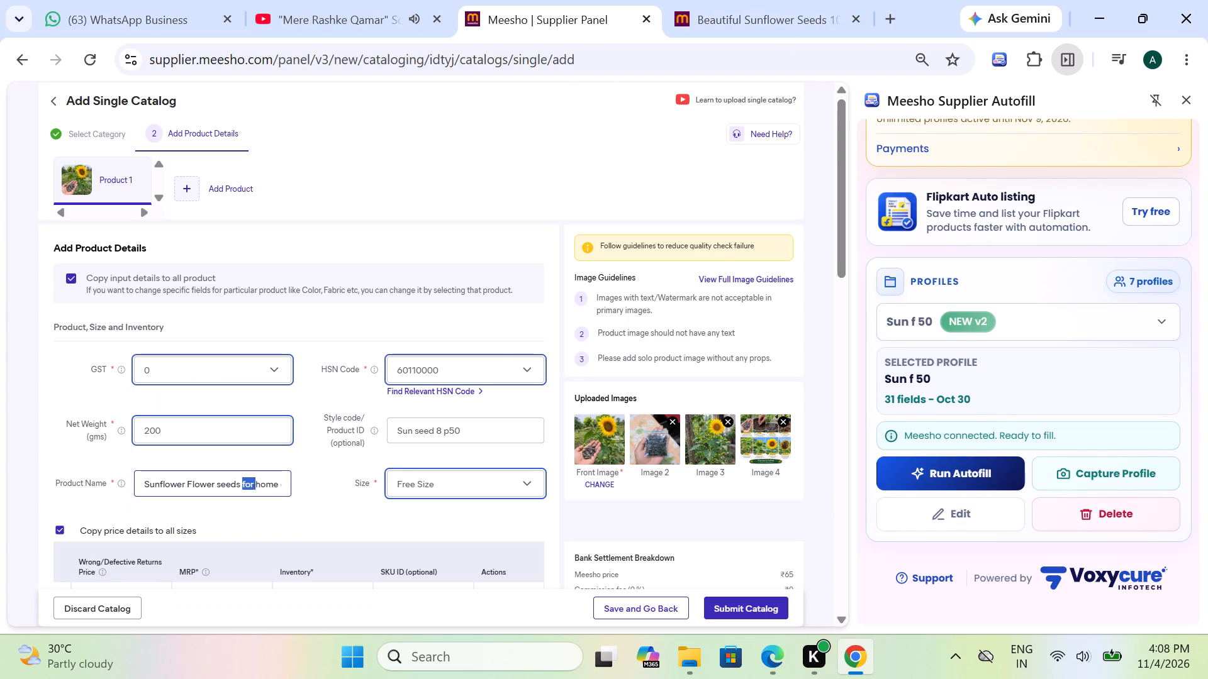
pyautogui.click(250, 490)
pyautogui.hotkey('ctrl', 'v')
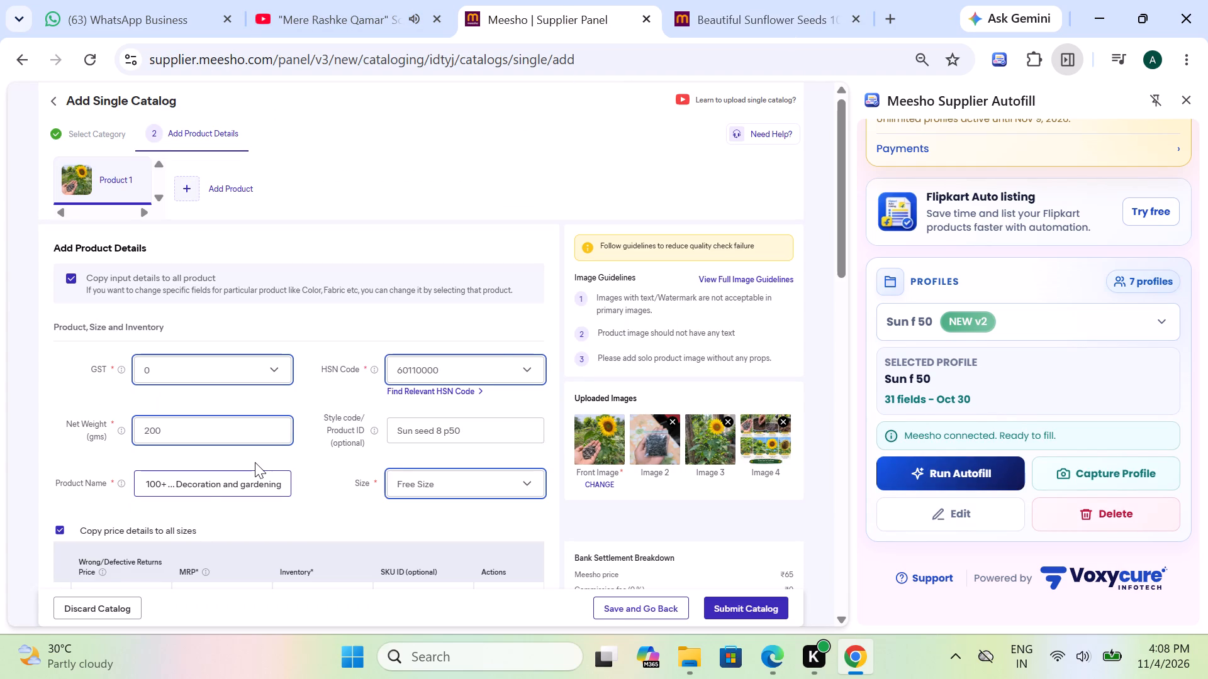
# Edit the product name, replacing "100+ ..." before "Decoration" so that it reads "Beautiful Sunflower Seeds 50+ Decoration and gardening".
pyautogui.press('Left')
pyautogui.press('Left')
pyautogui.press('Left')
pyautogui.press('Left')
pyautogui.press('Left')
pyautogui.press('Left')
pyautogui.press('Left')
pyautogui.press('Left')
pyautogui.press('Left')
pyautogui.press('Left')
pyautogui.press('Left')
pyautogui.press('Left')
pyautogui.press('Left')
pyautogui.press('Left')
pyautogui.press('Left')
pyautogui.press('Left')
pyautogui.press('Left')
pyautogui.press('Left')
pyautogui.press('Left')
pyautogui.press('Left')
pyautogui.press('Left')
pyautogui.press('BackSpace')
pyautogui.press('BackSpace')
pyautogui.press('BackSpace')
pyautogui.press('BackSpace')
pyautogui.press('BackSpace')
pyautogui.press('BackSpace')
pyautogui.press('BackSpace')
pyautogui.press('BackSpace')
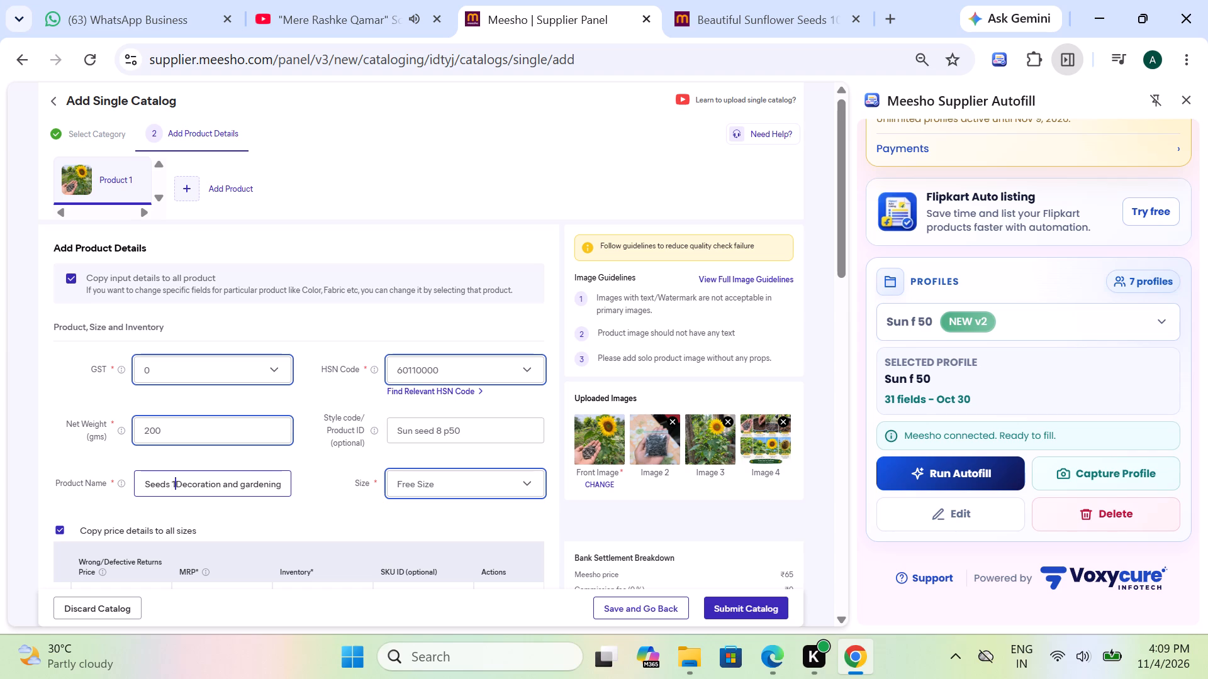
pyautogui.press('BackSpace')
pyautogui.press('BackSpace')
pyautogui.write('50')
pyautogui.press('BackSpace')
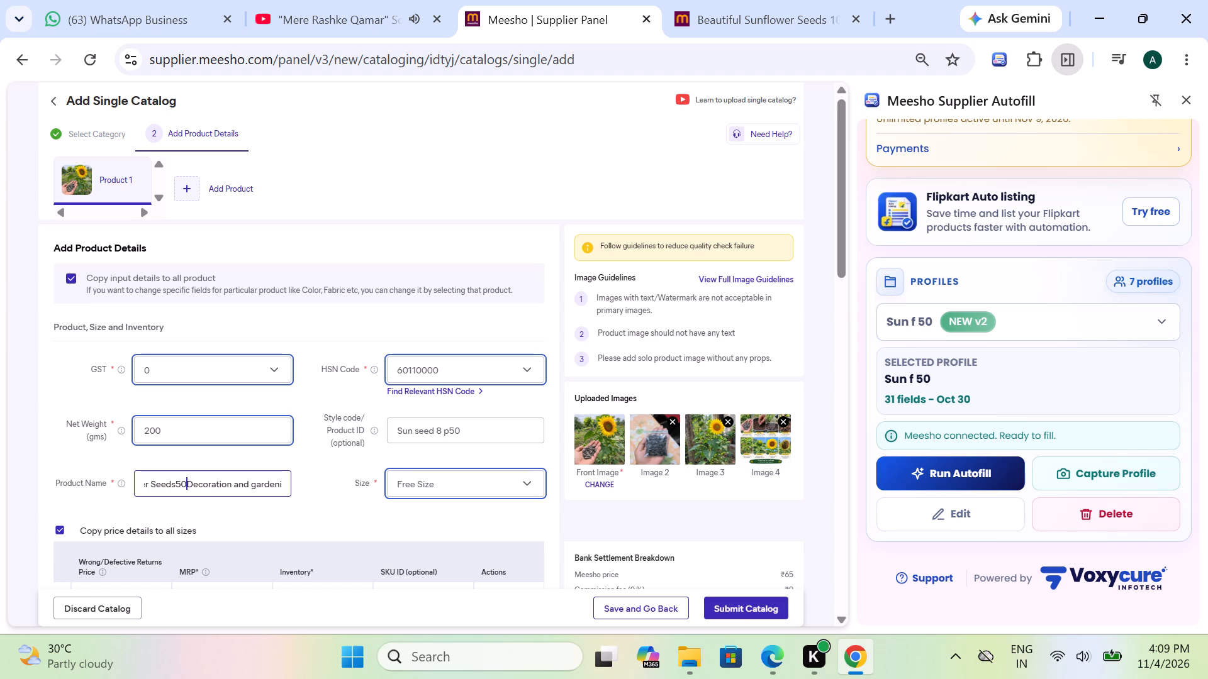
pyautogui.press('BackSpace')
pyautogui.press('space')
pyautogui.write('50')
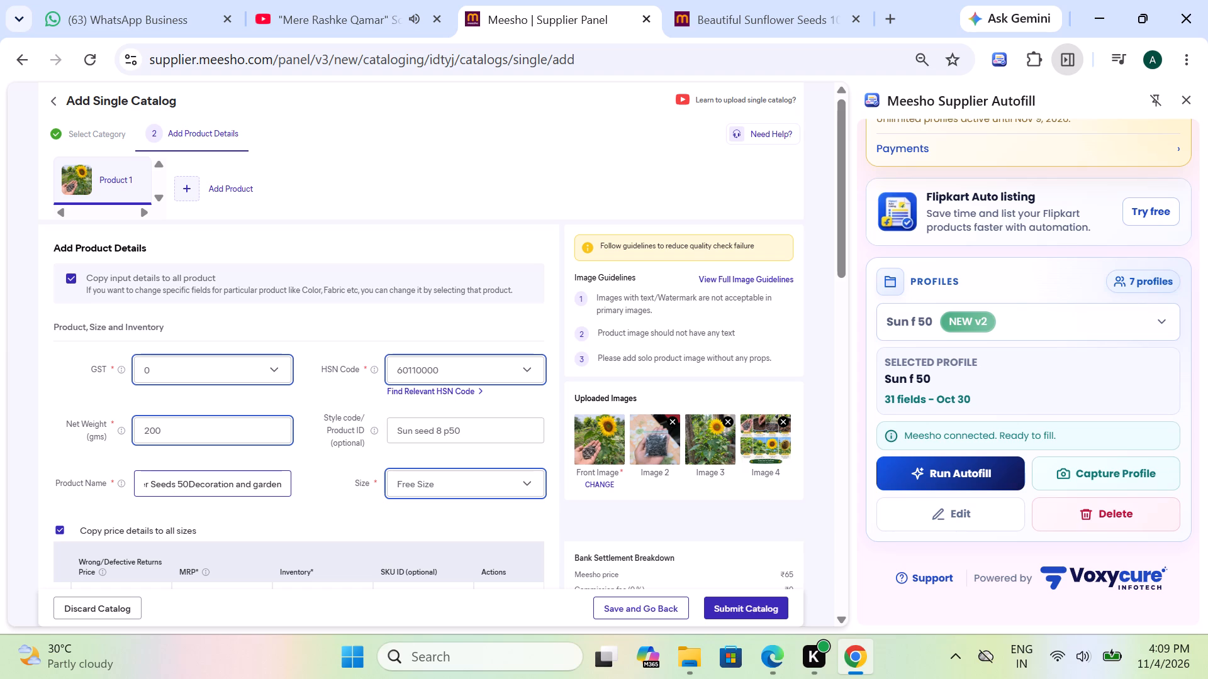
pyautogui.hotkey('shift', '+')
pyautogui.press('space')
# Submit the catalog, acknowledging that all products are not branded or illegal to sell, and update the changes.
pyautogui.scroll(-1, 478, 453)
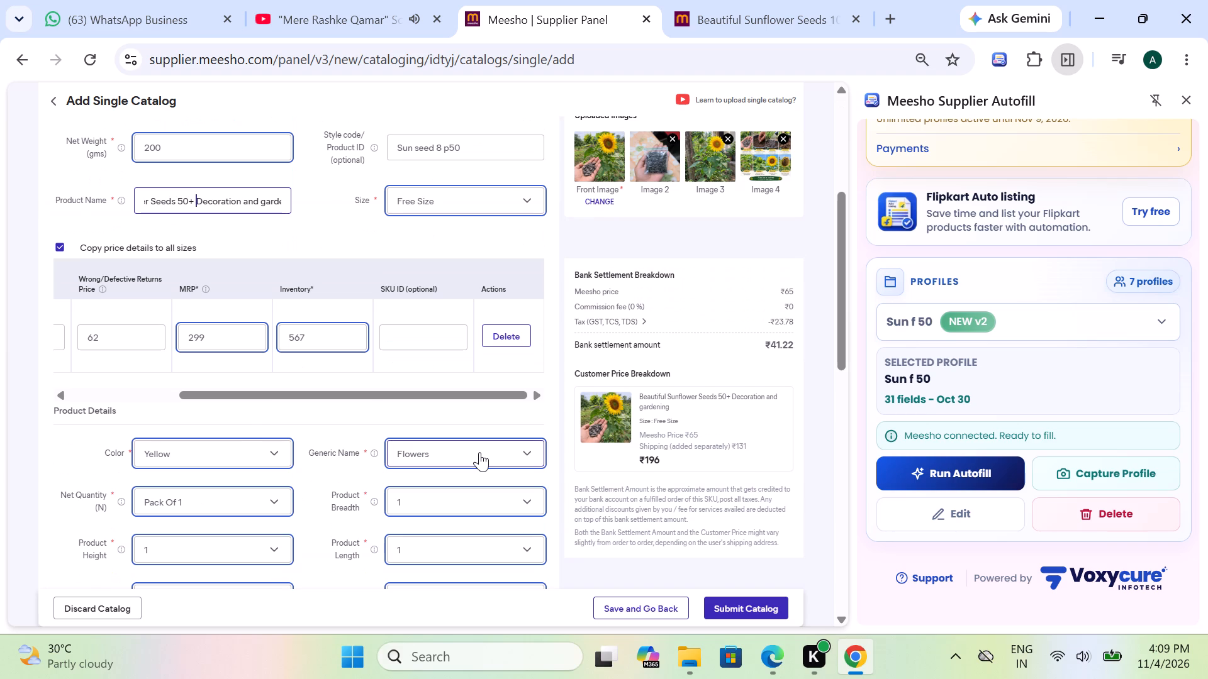
pyautogui.scroll(-2, 313, 368)
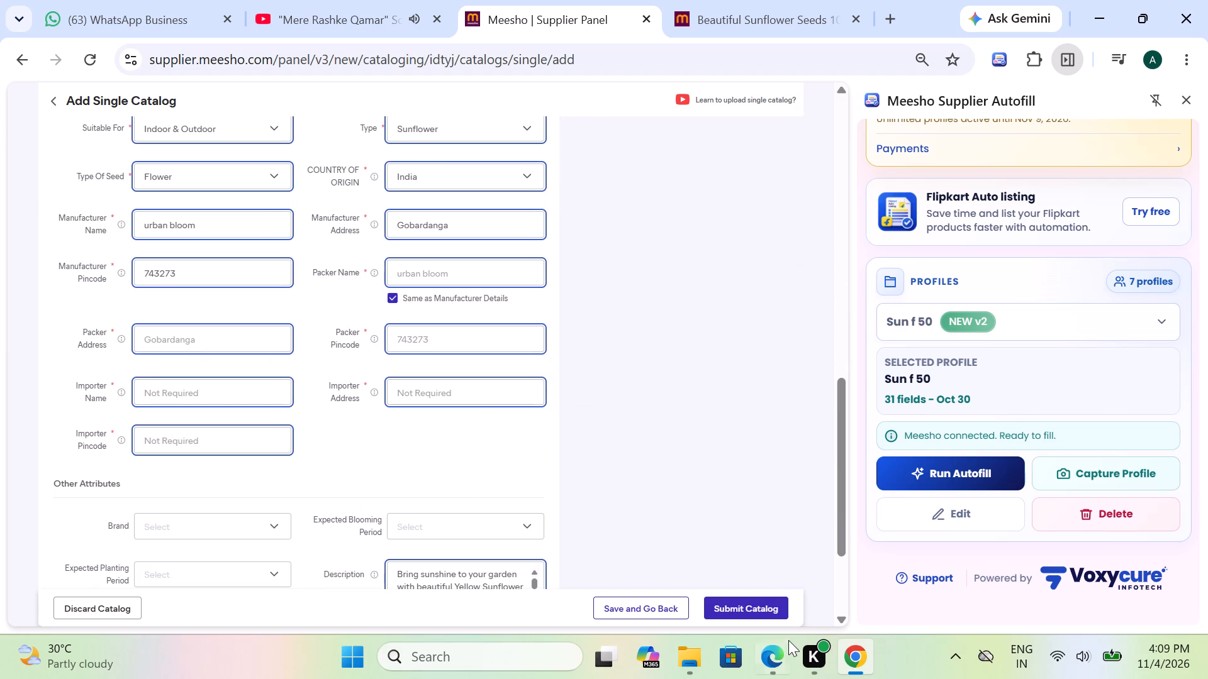
pyautogui.click(764, 602)
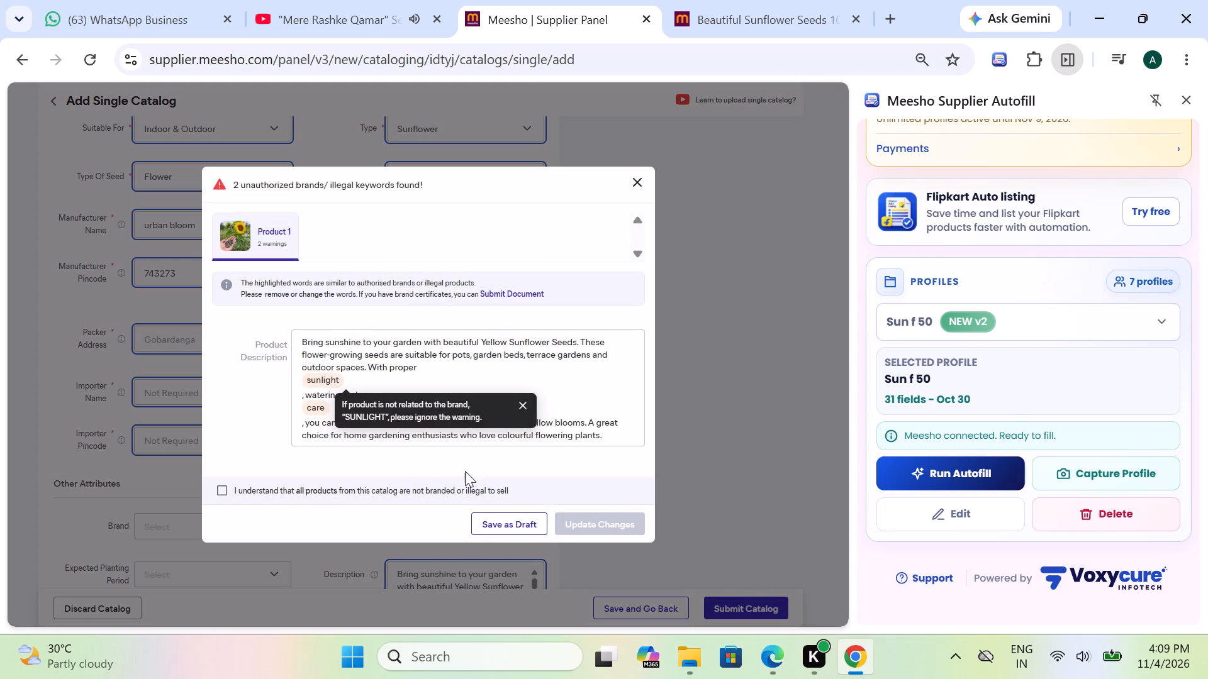
pyautogui.click(224, 500)
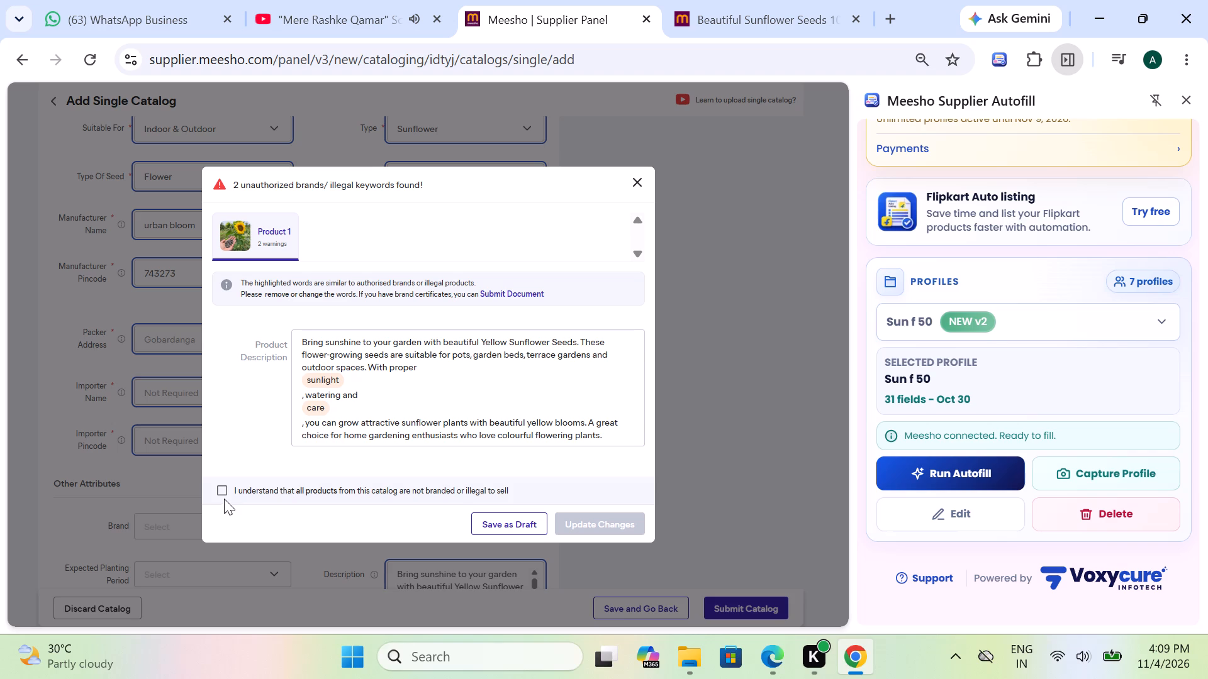
pyautogui.click(221, 486)
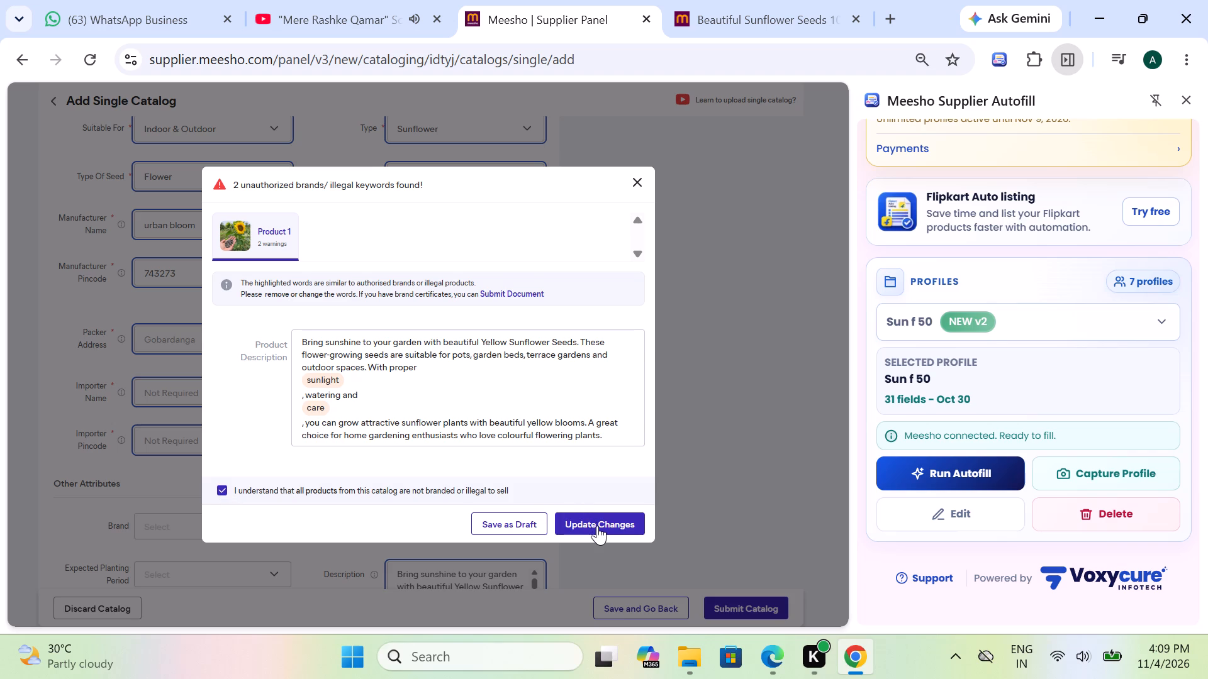
pyautogui.click(596, 519)
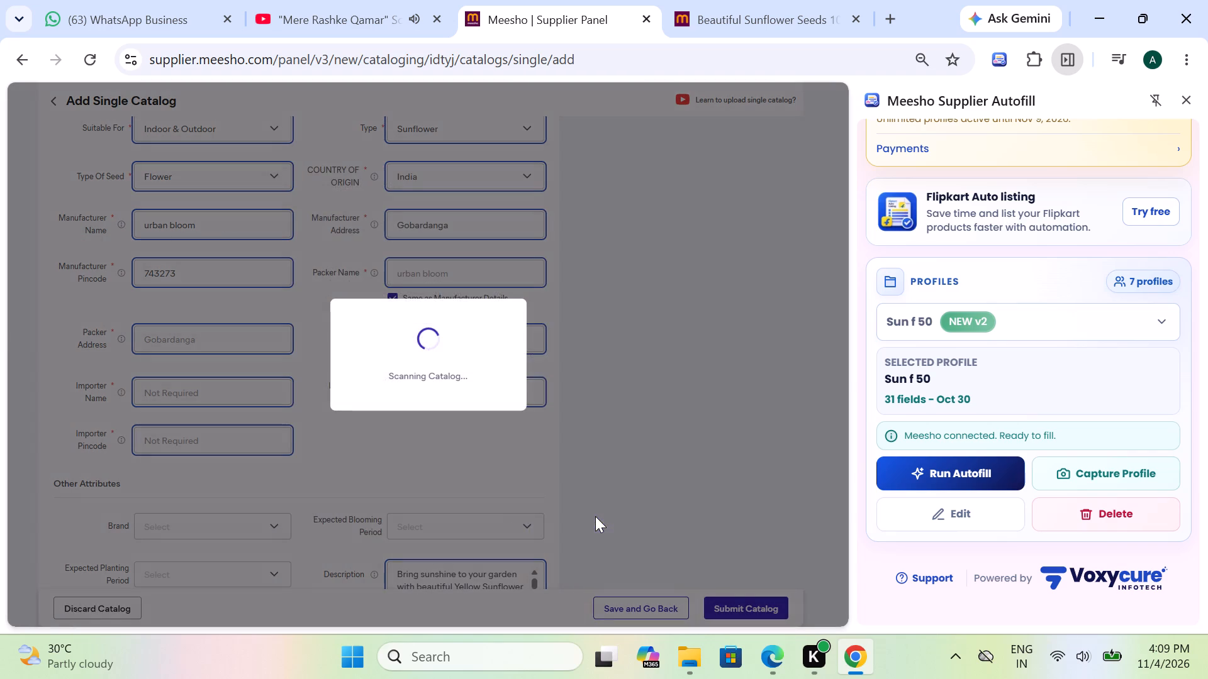
# Skip the recommended price for the submitted catalog and dismiss the visibility suggestions.
pyautogui.click(522, 376)
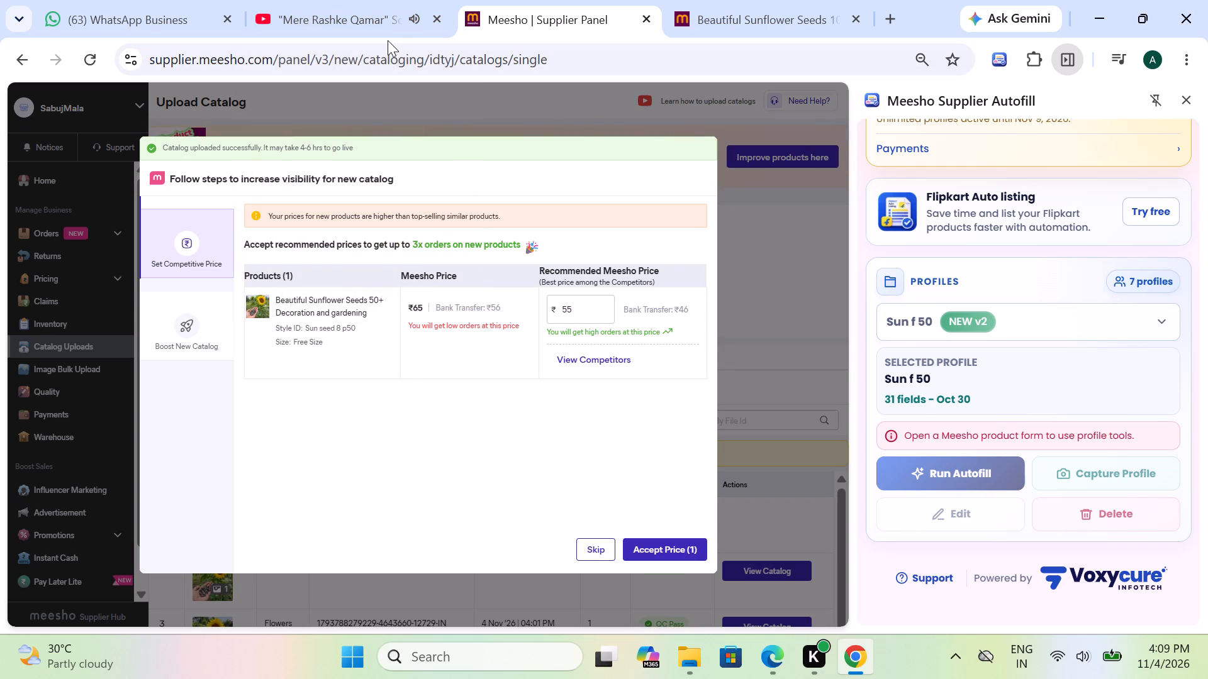
pyautogui.click(590, 553)
pyautogui.click(696, 172)
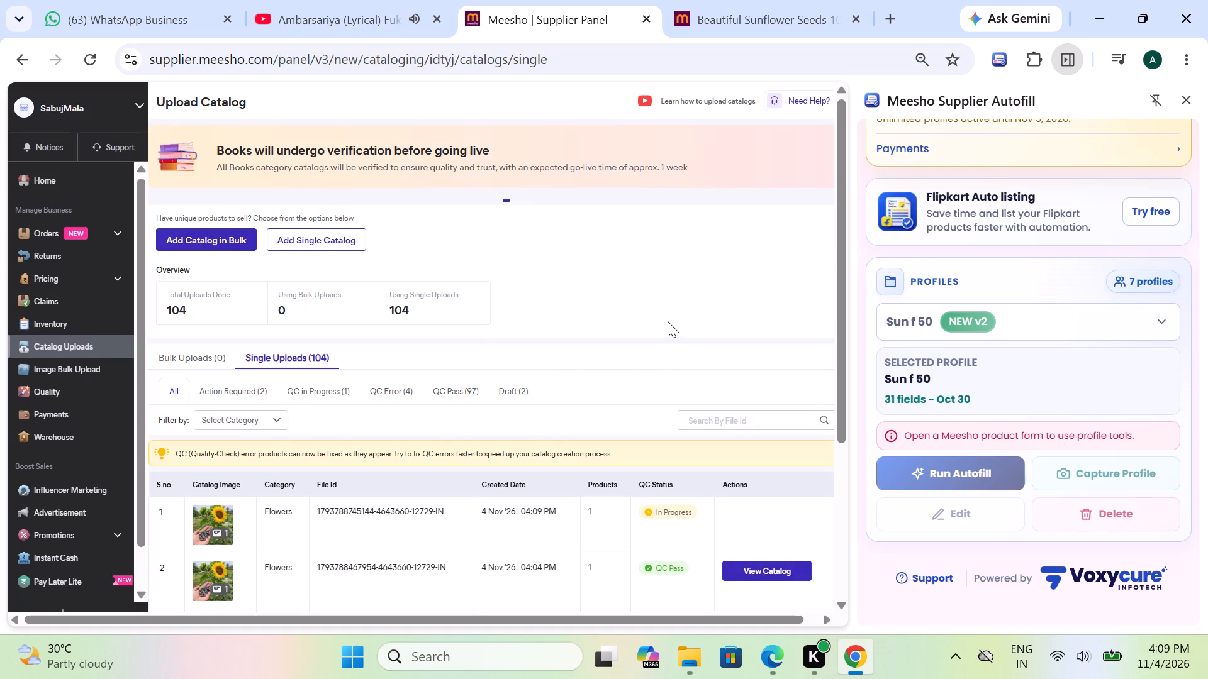
# Start a new single catalog under Gardening / Seeds / Flowers, using the blue-sky sunflower photo with a handful of seeds as front image.
pyautogui.click(302, 238)
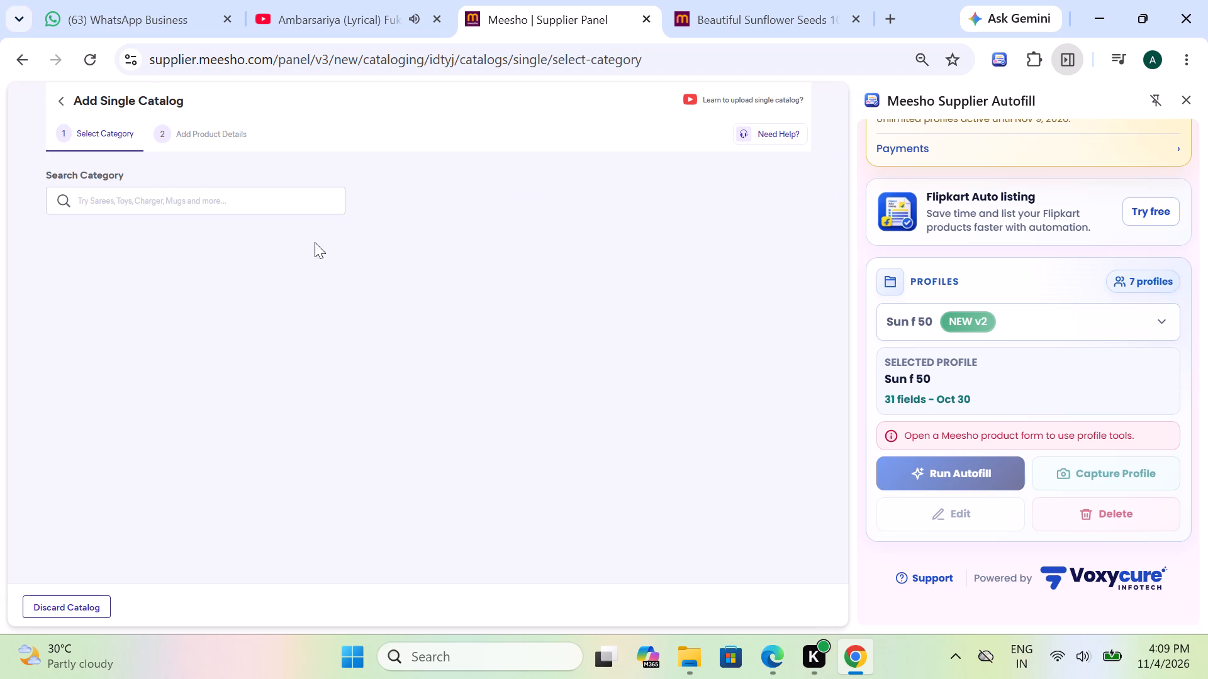
pyautogui.click(232, 263)
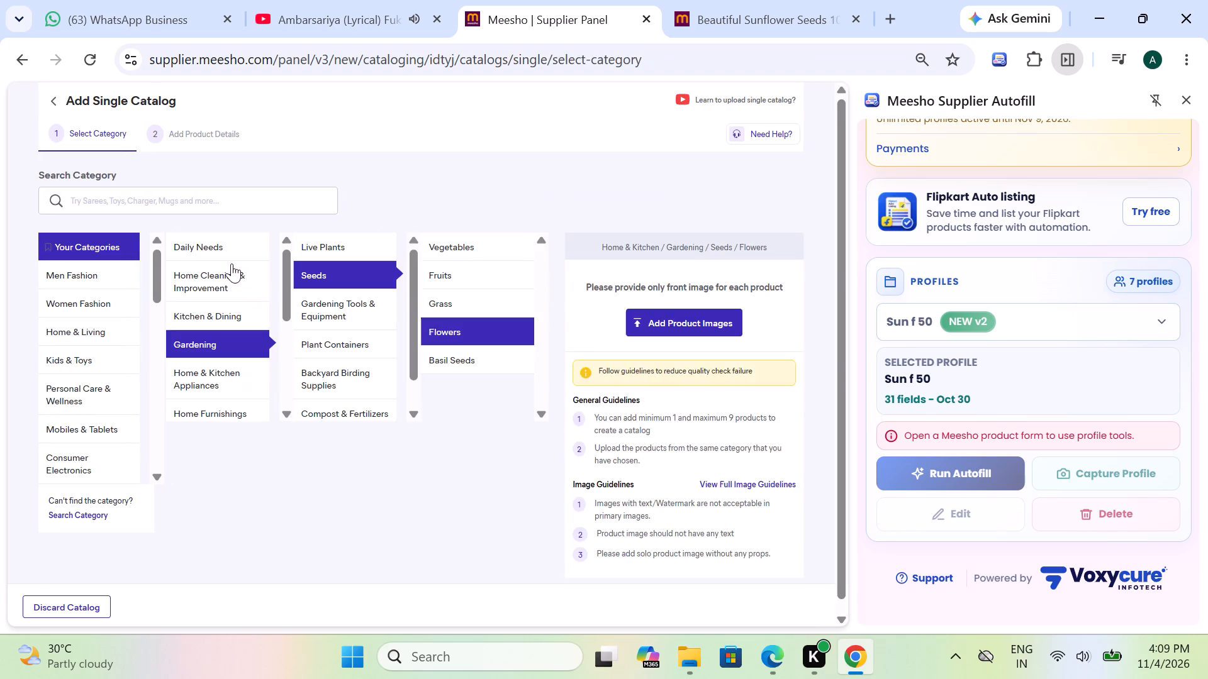
pyautogui.click(695, 441)
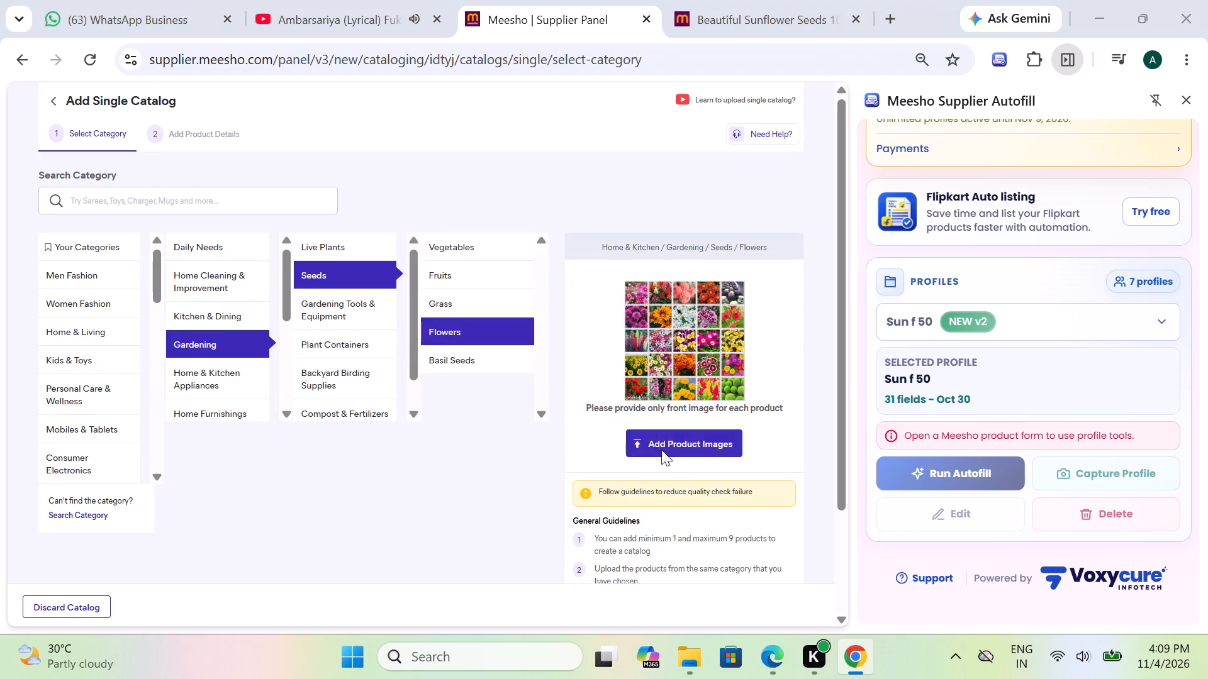
pyautogui.scroll(-1, 642, 442)
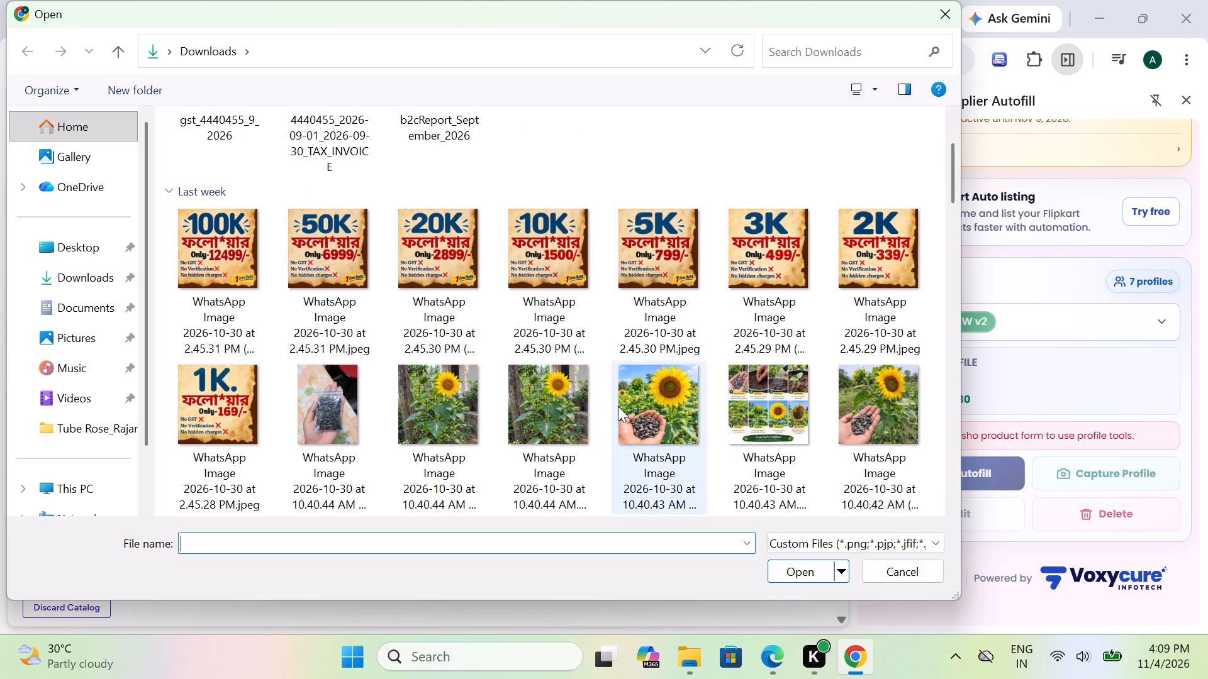
pyautogui.click(672, 422)
pyautogui.click(802, 579)
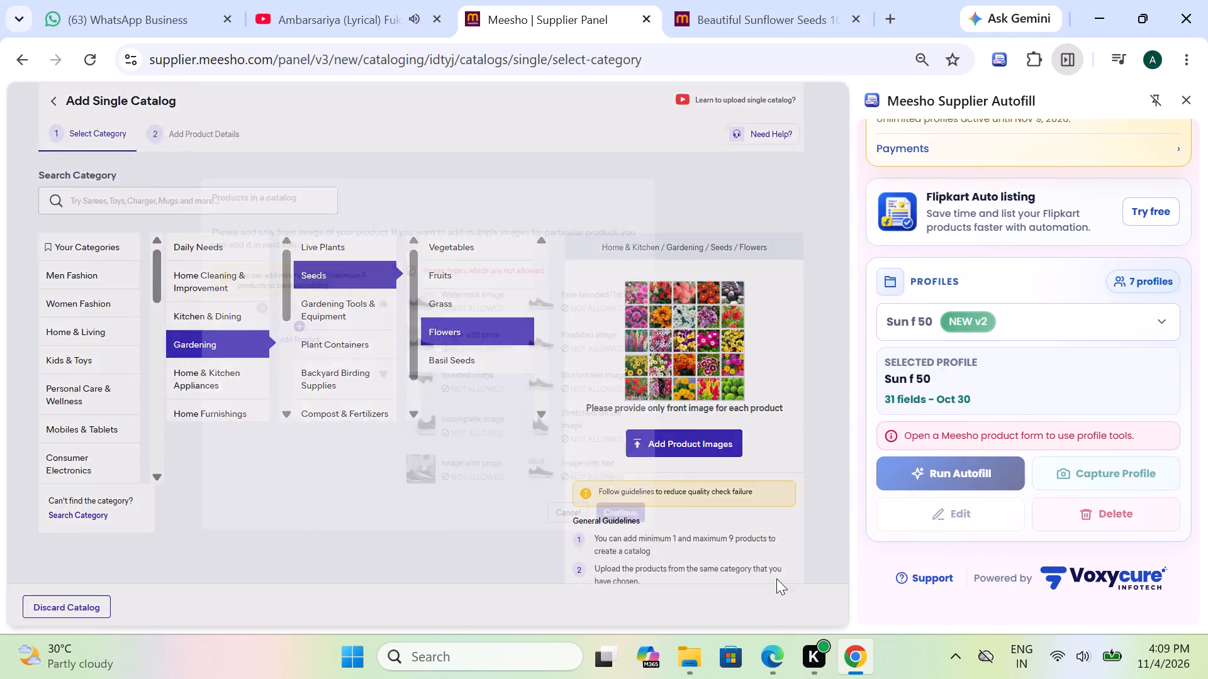
pyautogui.click(635, 508)
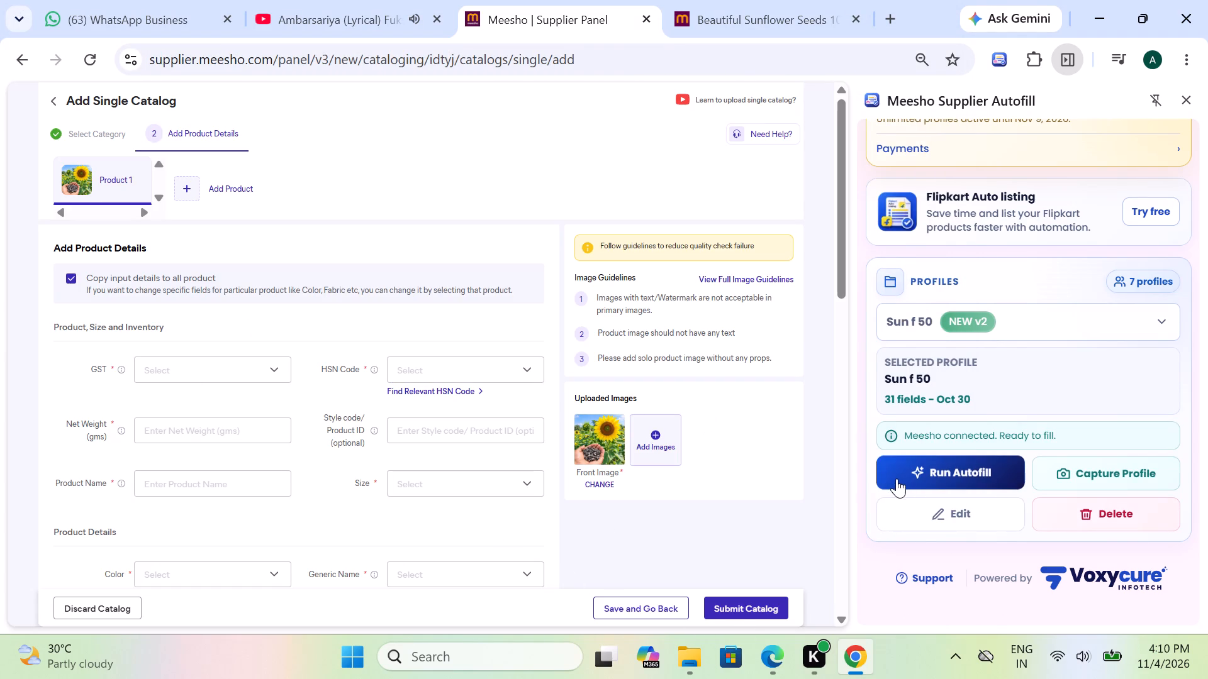
# Open the image selection for adding more photos to Product 1.
pyautogui.click(653, 452)
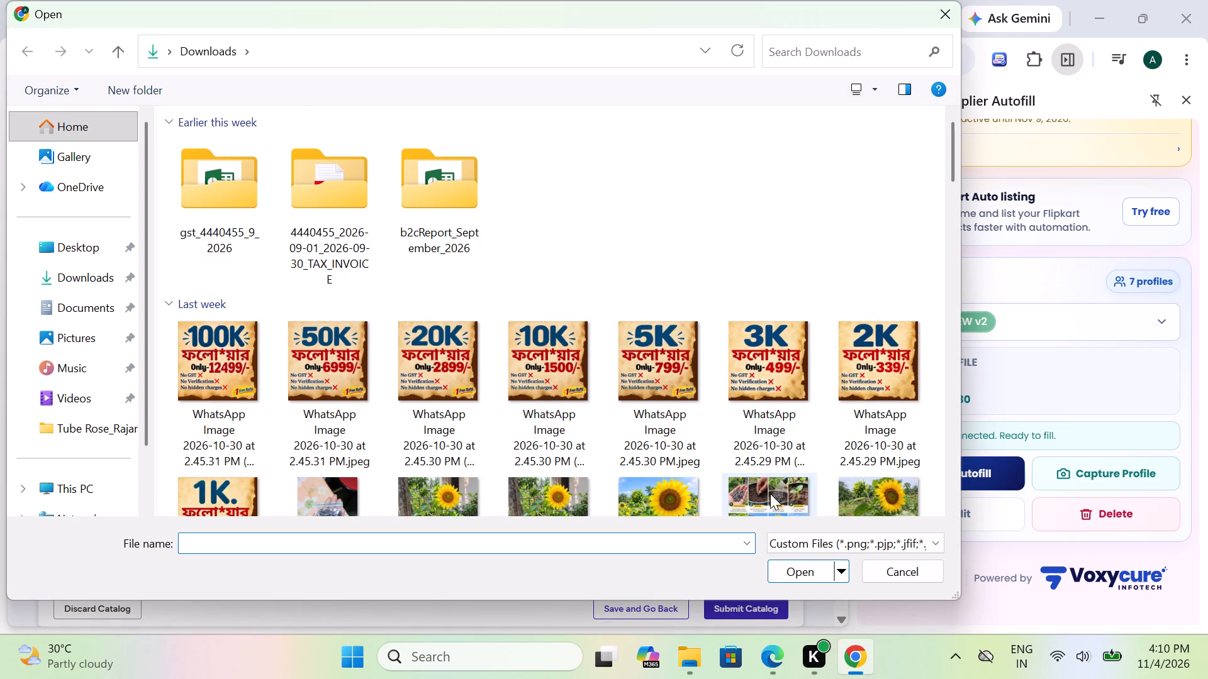
# Add three more images from Downloads to the new catalog: the sunflower collage, the garden sunflower plant and the seed packet.
pyautogui.keyDown('ctrl'); pyautogui.click(770, 493); pyautogui.keyUp('ctrl')
pyautogui.keyDown('ctrl'); pyautogui.click(523, 417); pyautogui.keyUp('ctrl')
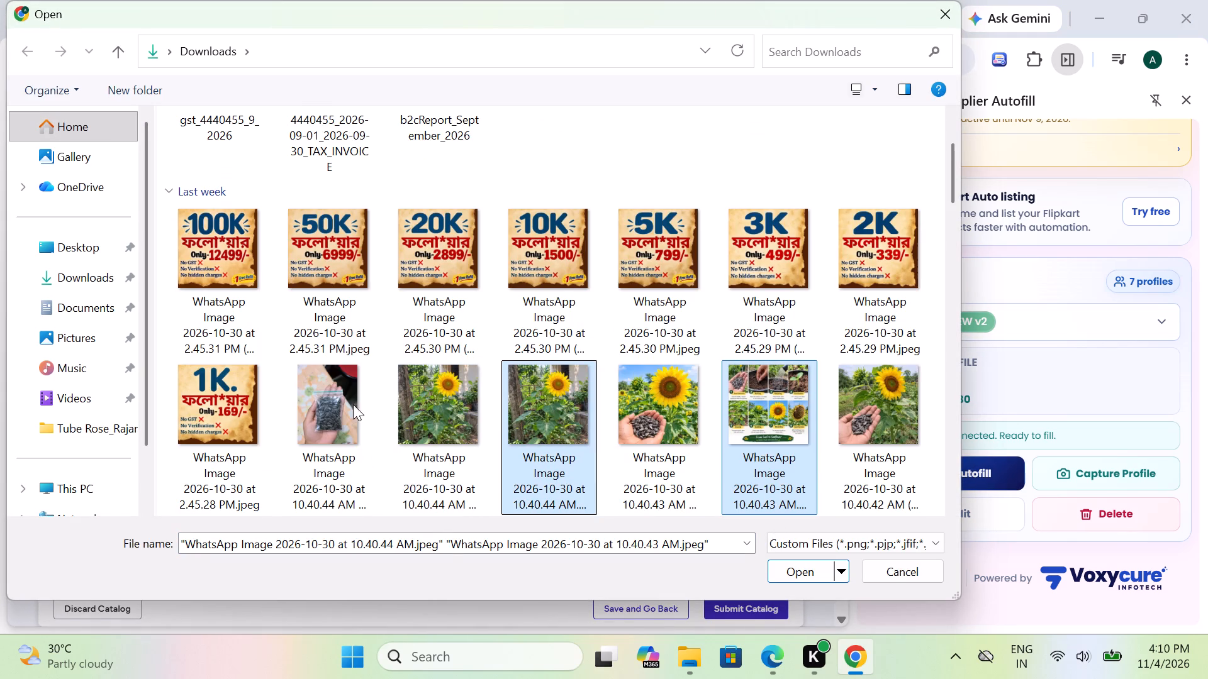
pyautogui.keyDown('ctrl'); pyautogui.click(343, 404); pyautogui.keyUp('ctrl')
pyautogui.click(795, 565)
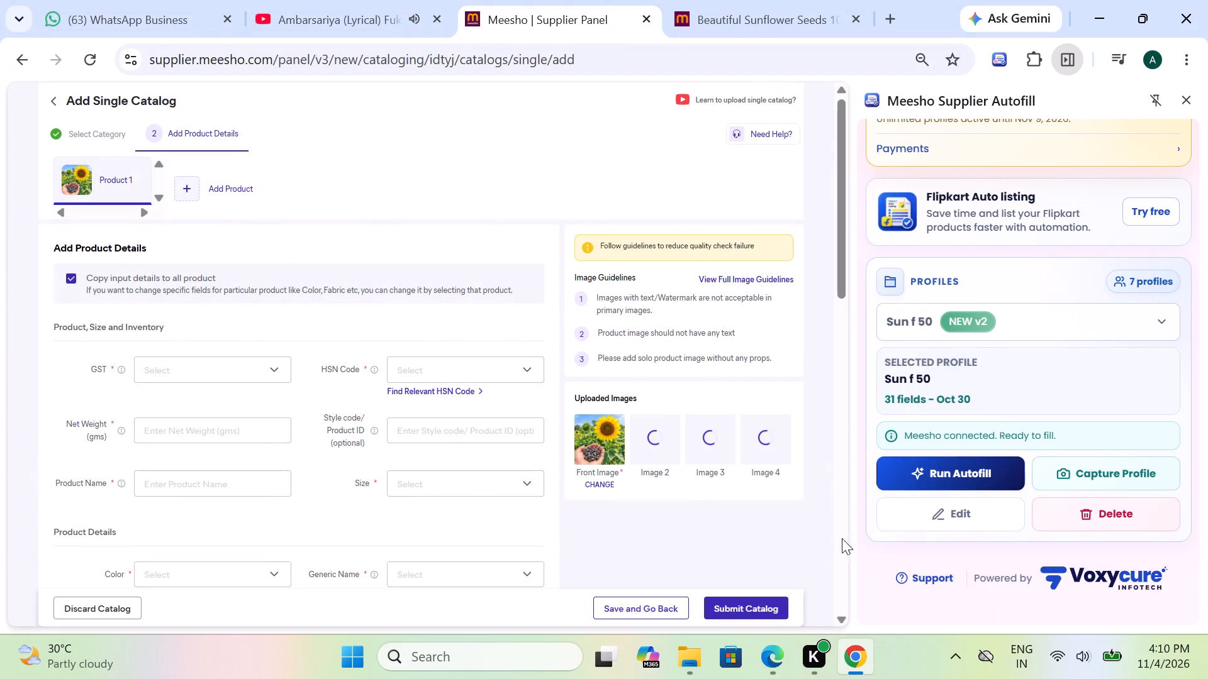
# Fill in the new catalog's product details by running autofill with the "Sun f 50" profile.
pyautogui.click(924, 473)
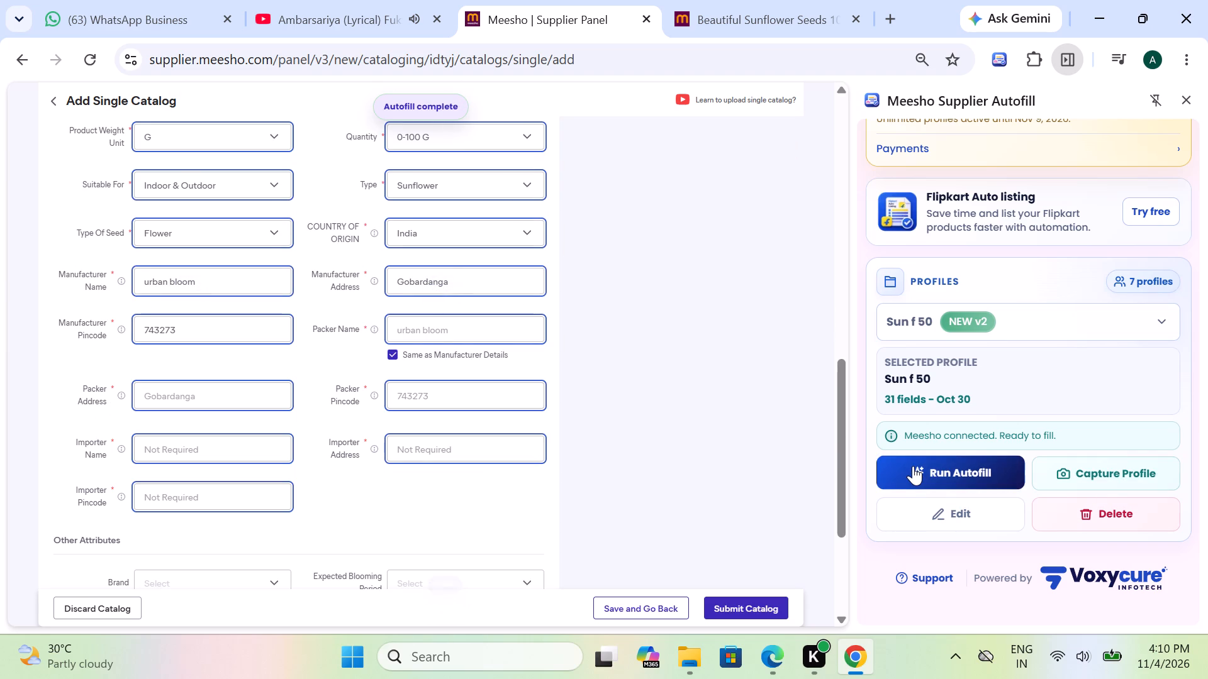
pyautogui.scroll(3, 522, 365)
# Switch to the Meesho shopping tab and open the ₹70 "Modern Flowers" red sunflower listing among the similar products.
pyautogui.click(793, 11)
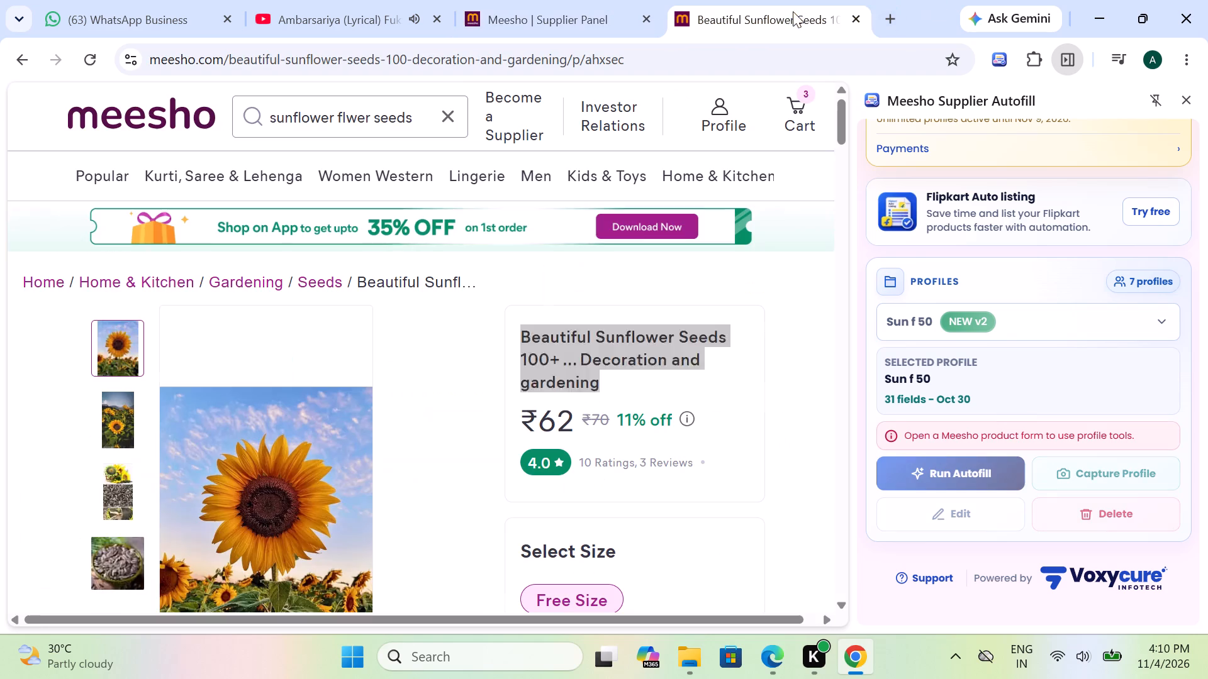
pyautogui.scroll(-8, 470, 488)
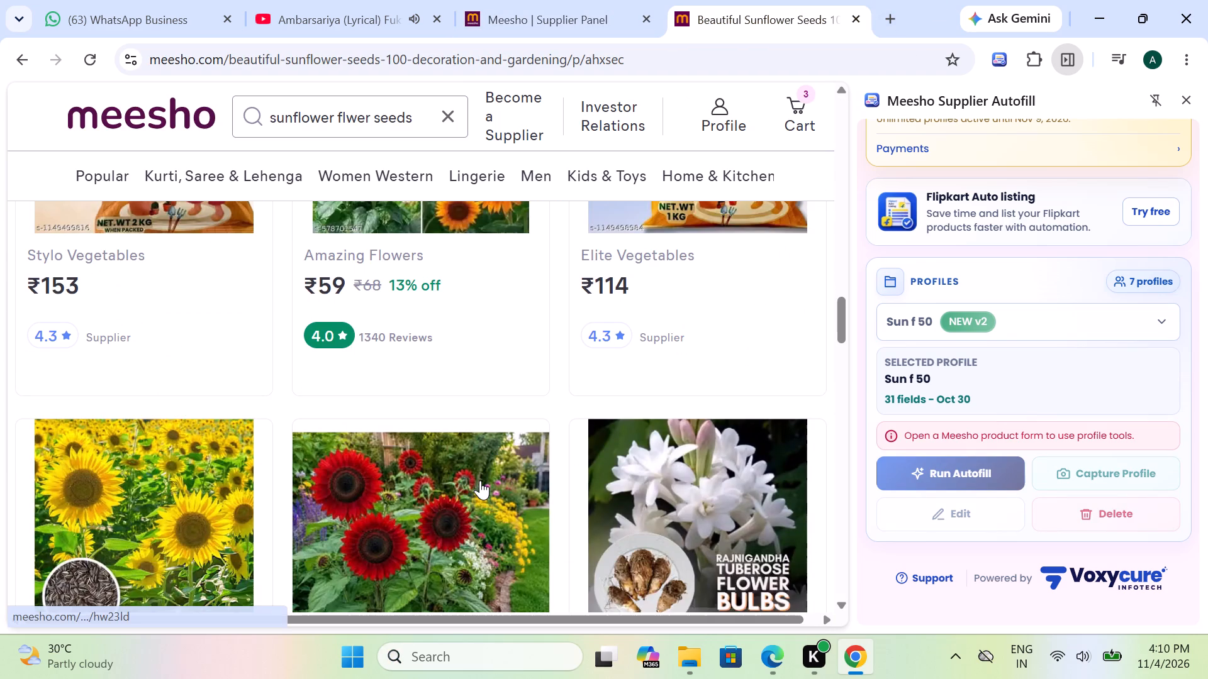
pyautogui.scroll(-1, 481, 479)
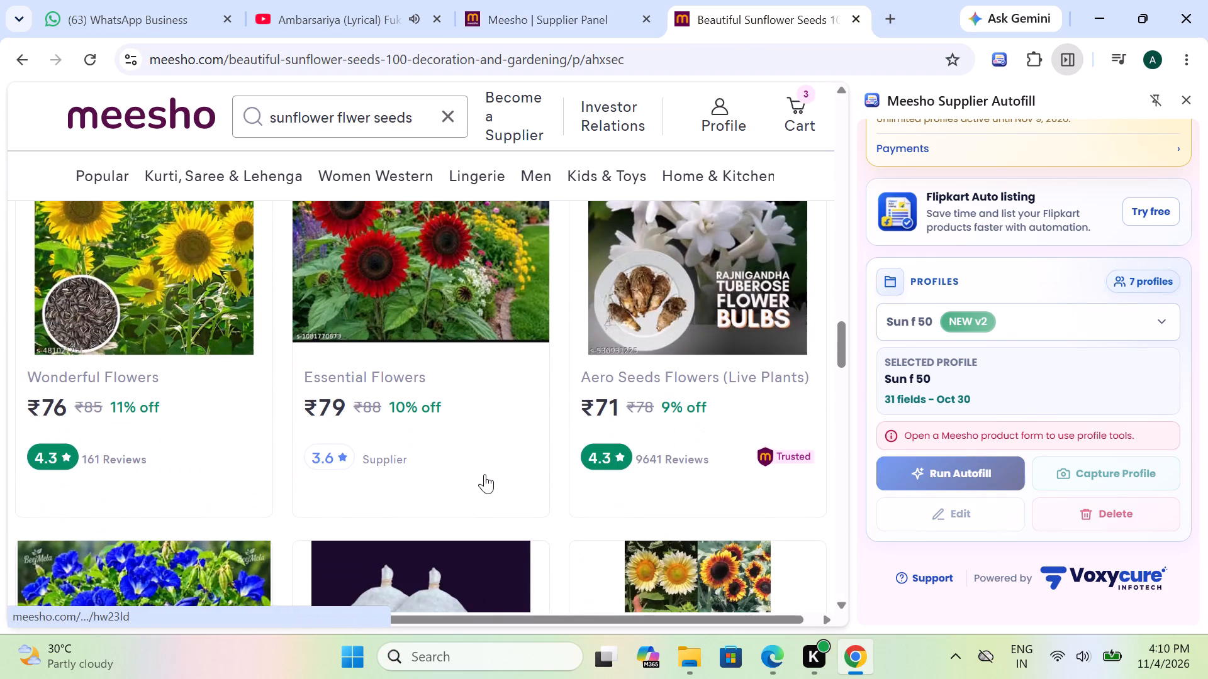
pyautogui.scroll(1, 484, 474)
pyautogui.scroll(-4, 484, 474)
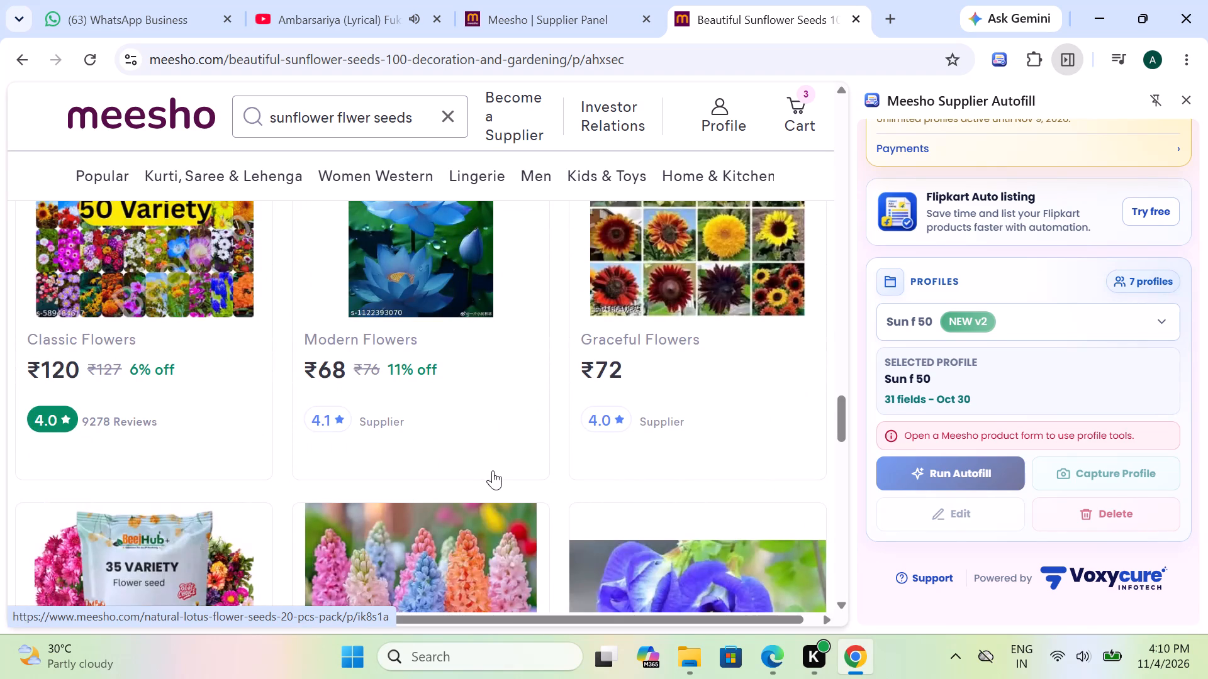
pyautogui.scroll(-3, 533, 466)
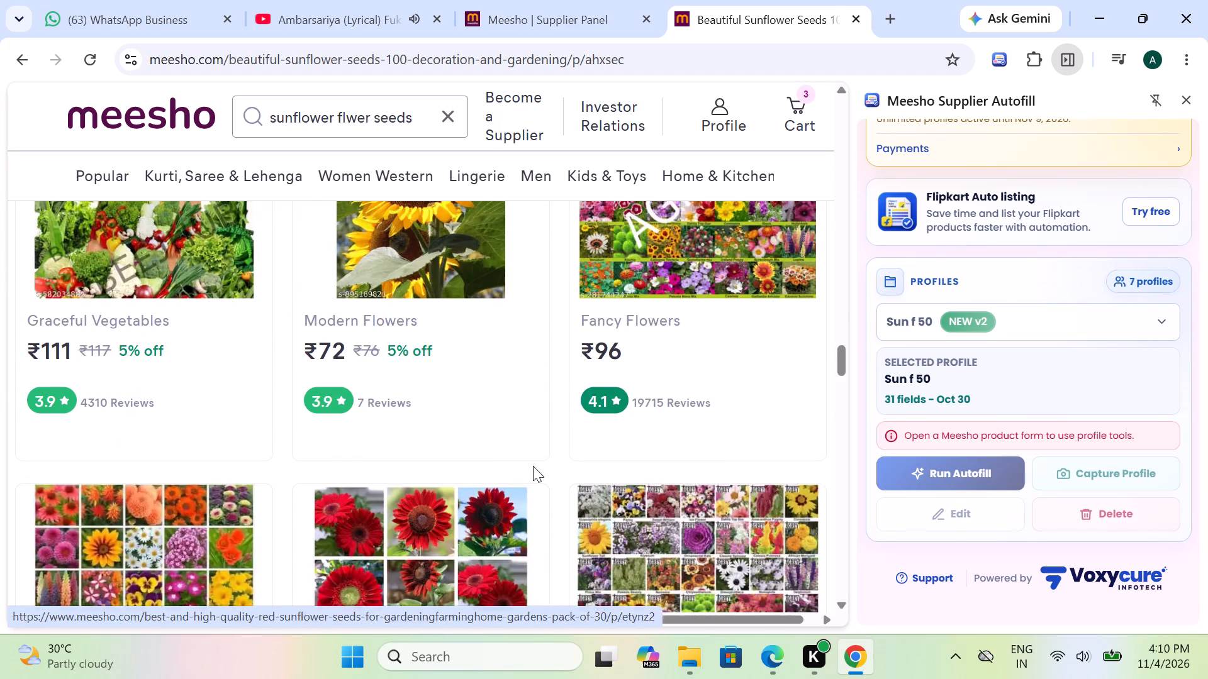
pyautogui.scroll(-1, 533, 466)
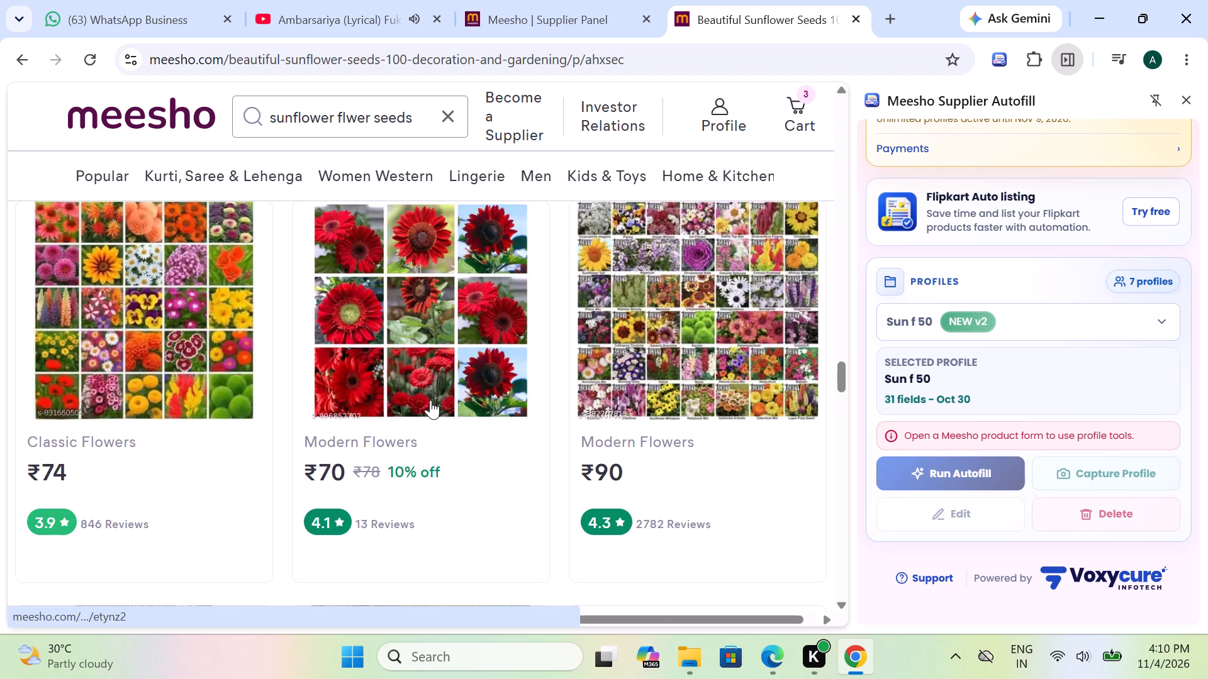
pyautogui.click(382, 361)
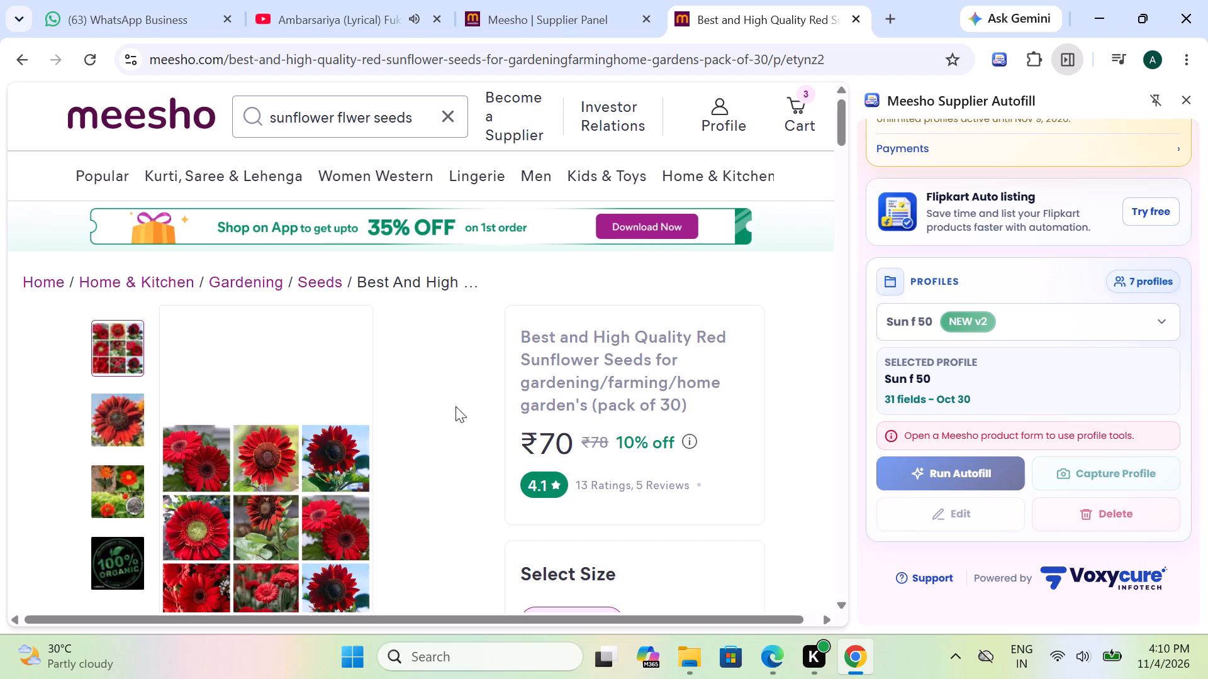
# Browse the "People also viewed" products on the red sunflower listing's page for a reusable sunflower seed title.
pyautogui.scroll(-5, 455, 417)
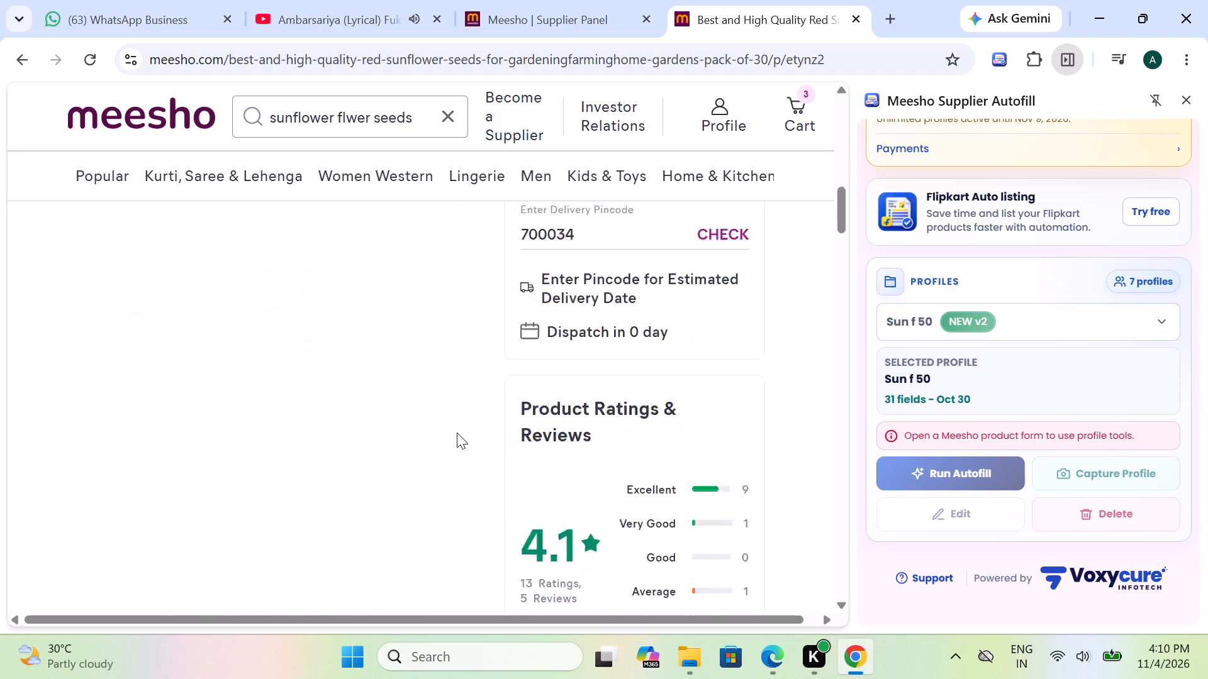
pyautogui.scroll(-3, 457, 433)
pyautogui.scroll(1, 457, 438)
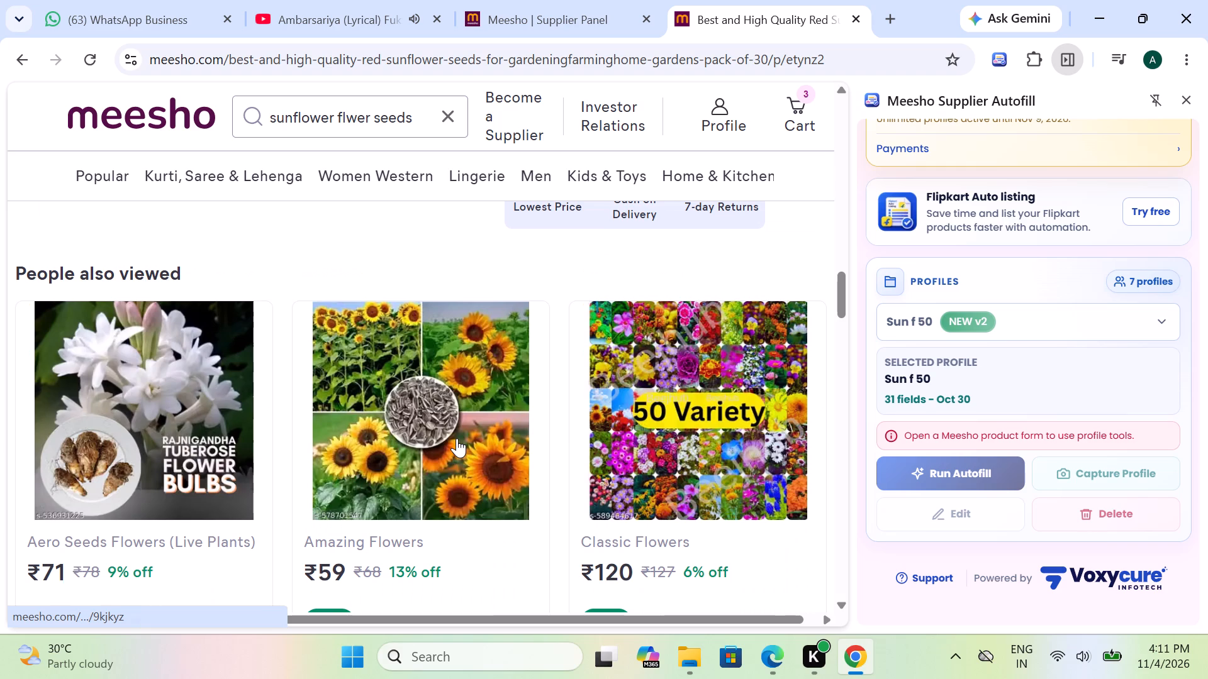
pyautogui.scroll(-1, 457, 438)
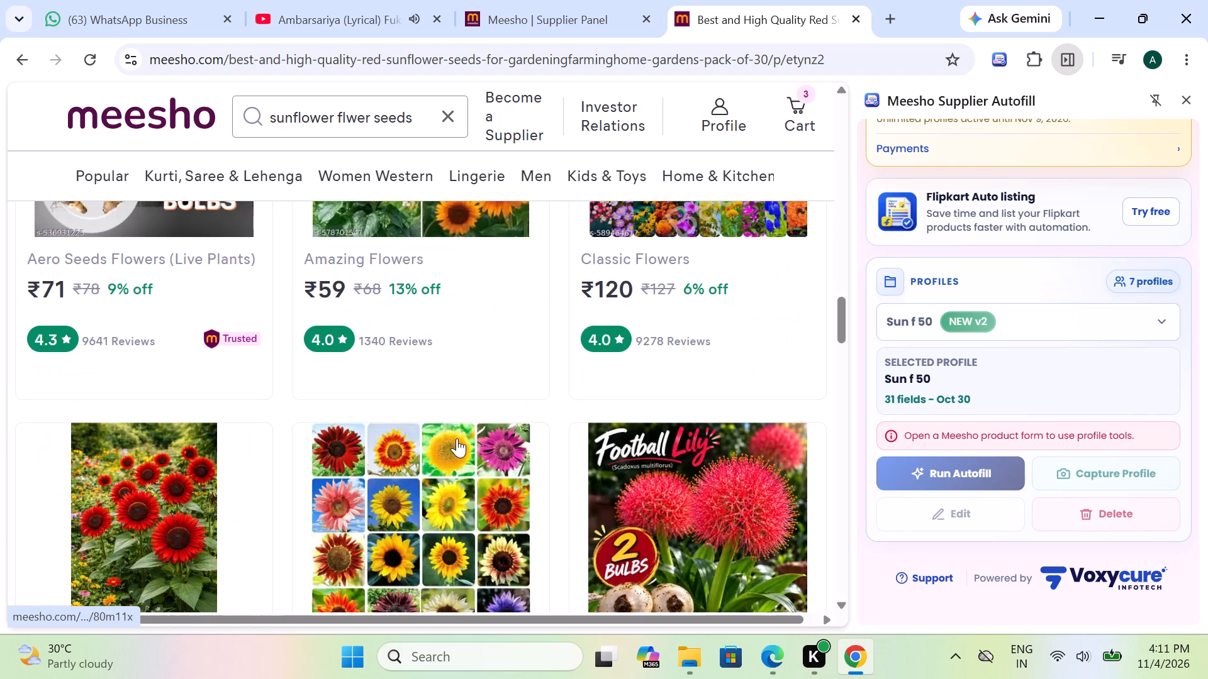
pyautogui.scroll(1, 456, 430)
pyautogui.scroll(-1, 583, 442)
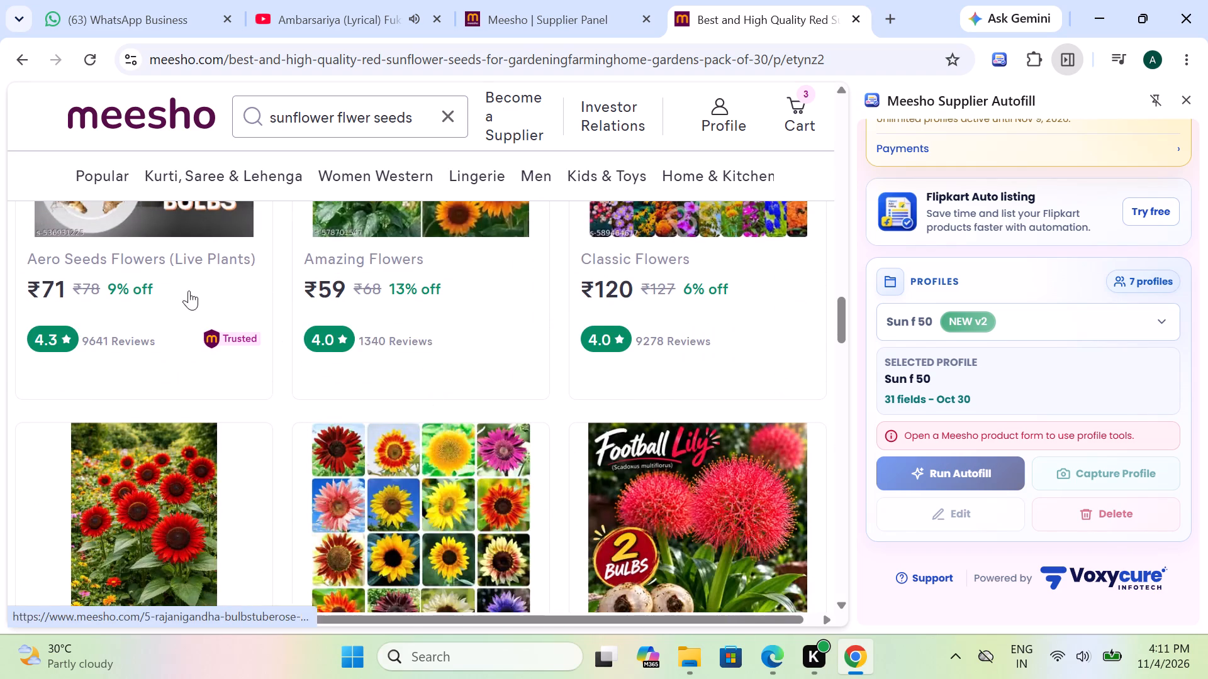
pyautogui.scroll(1, 187, 289)
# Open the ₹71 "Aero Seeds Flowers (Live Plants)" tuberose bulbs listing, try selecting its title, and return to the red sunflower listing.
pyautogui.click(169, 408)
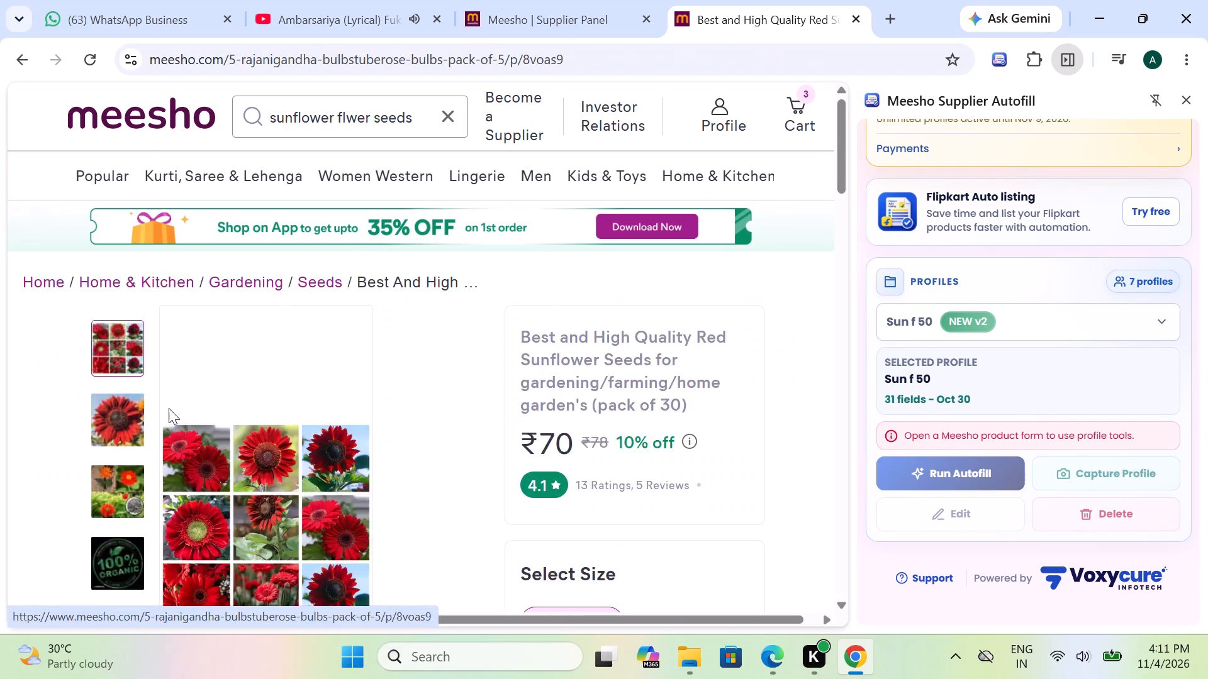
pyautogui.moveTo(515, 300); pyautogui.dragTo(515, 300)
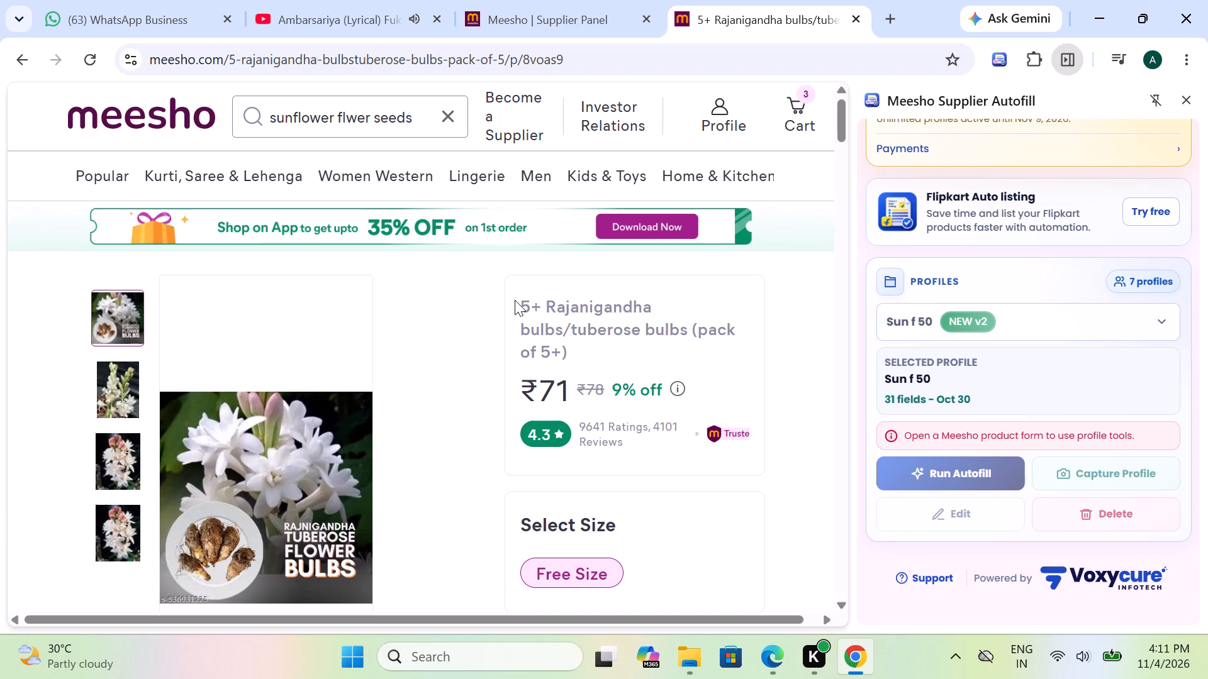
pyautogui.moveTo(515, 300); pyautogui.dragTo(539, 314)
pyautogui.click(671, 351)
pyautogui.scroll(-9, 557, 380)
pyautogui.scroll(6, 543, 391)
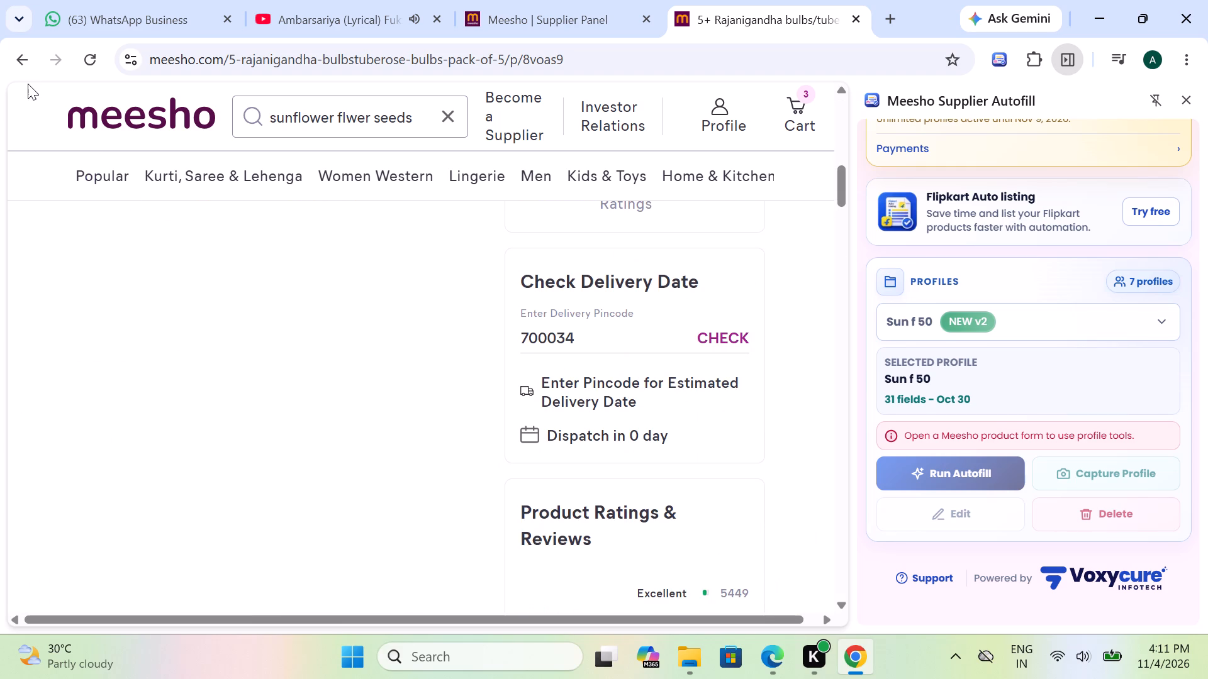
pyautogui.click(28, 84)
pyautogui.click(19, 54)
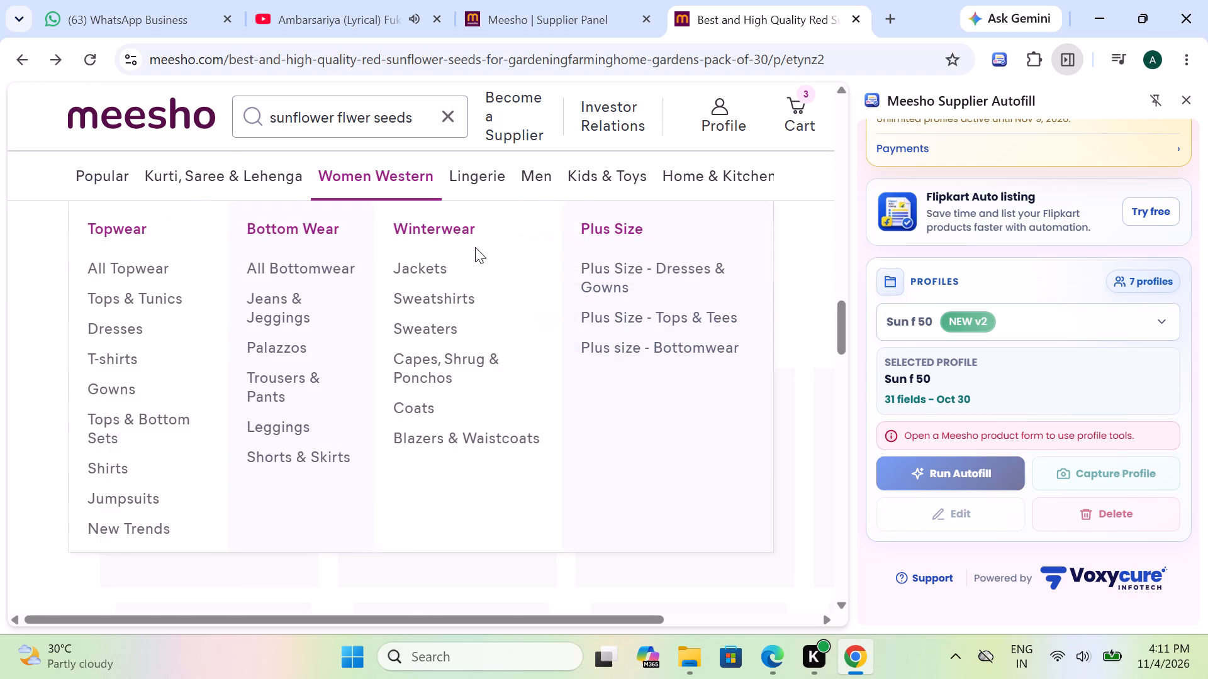
# Browse the recommended products on the red sunflower listing's page for a sunflower seed title to reuse.
pyautogui.scroll(-2, 744, 431)
pyautogui.scroll(1, 736, 433)
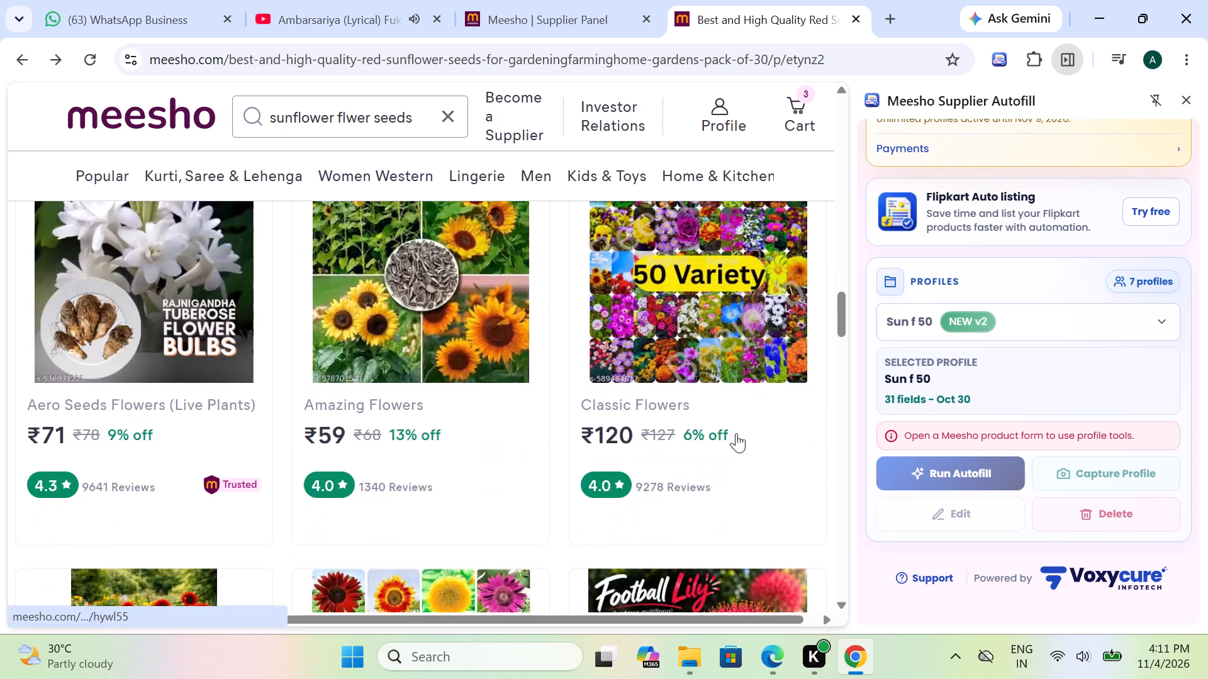
pyautogui.scroll(-4, 742, 433)
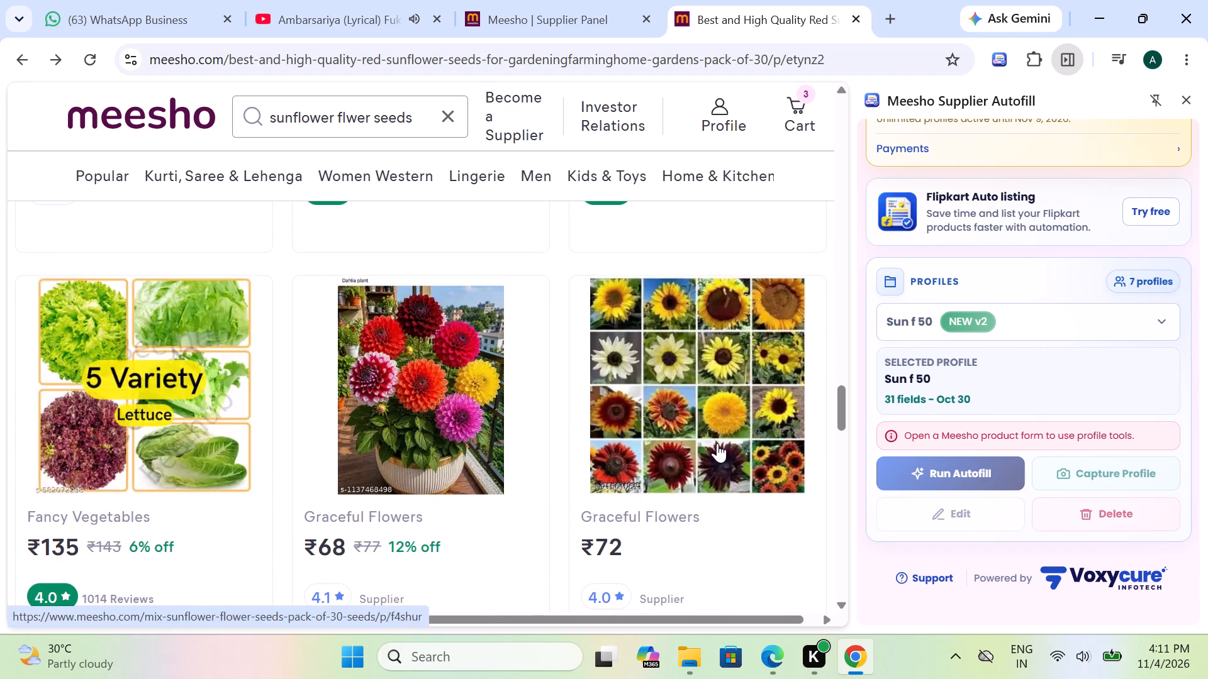
pyautogui.scroll(-4, 717, 443)
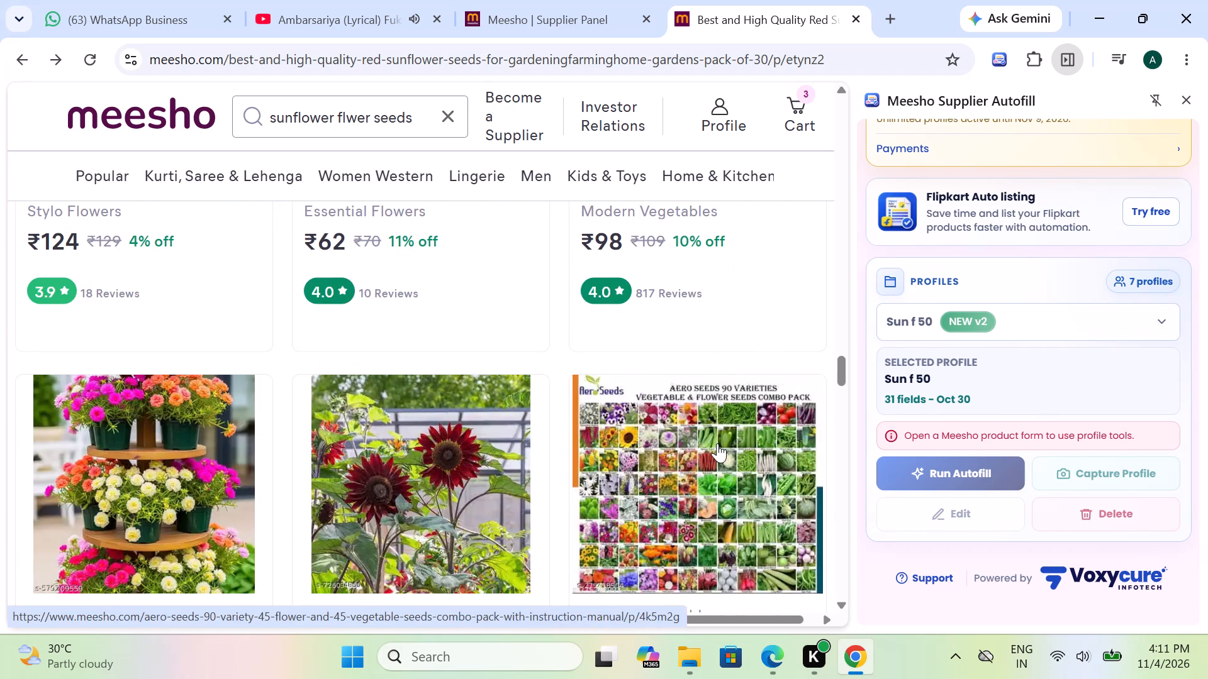
pyautogui.scroll(1, 717, 443)
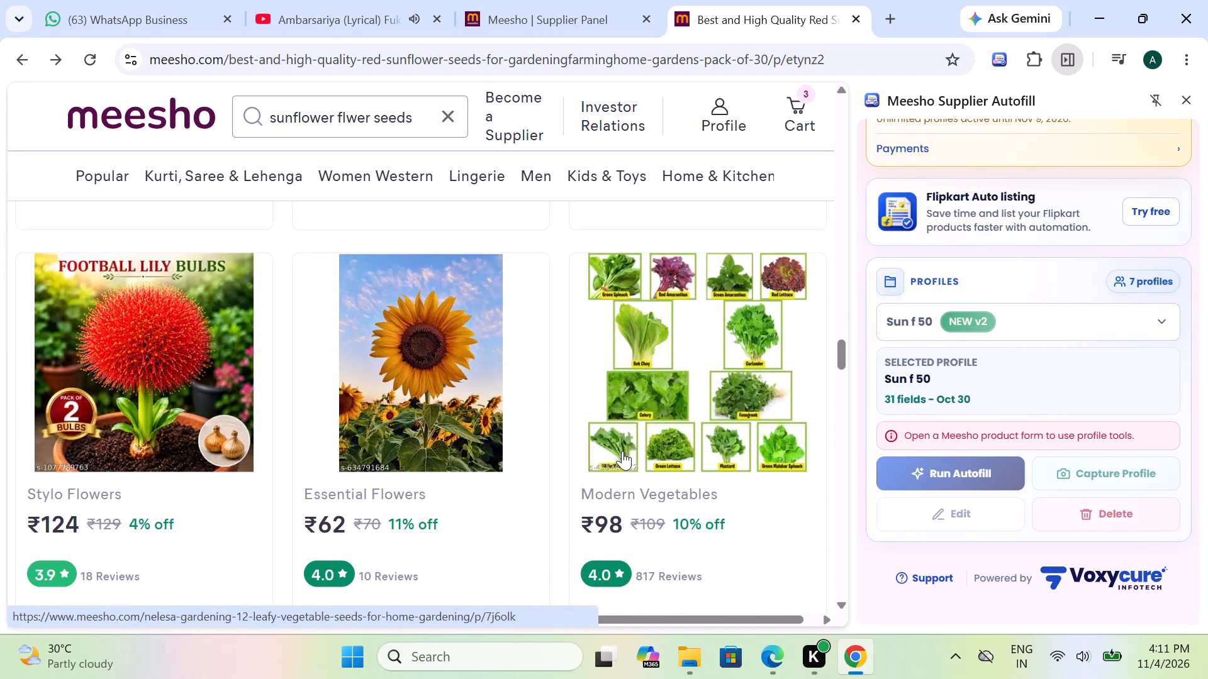
pyautogui.scroll(-3, 561, 463)
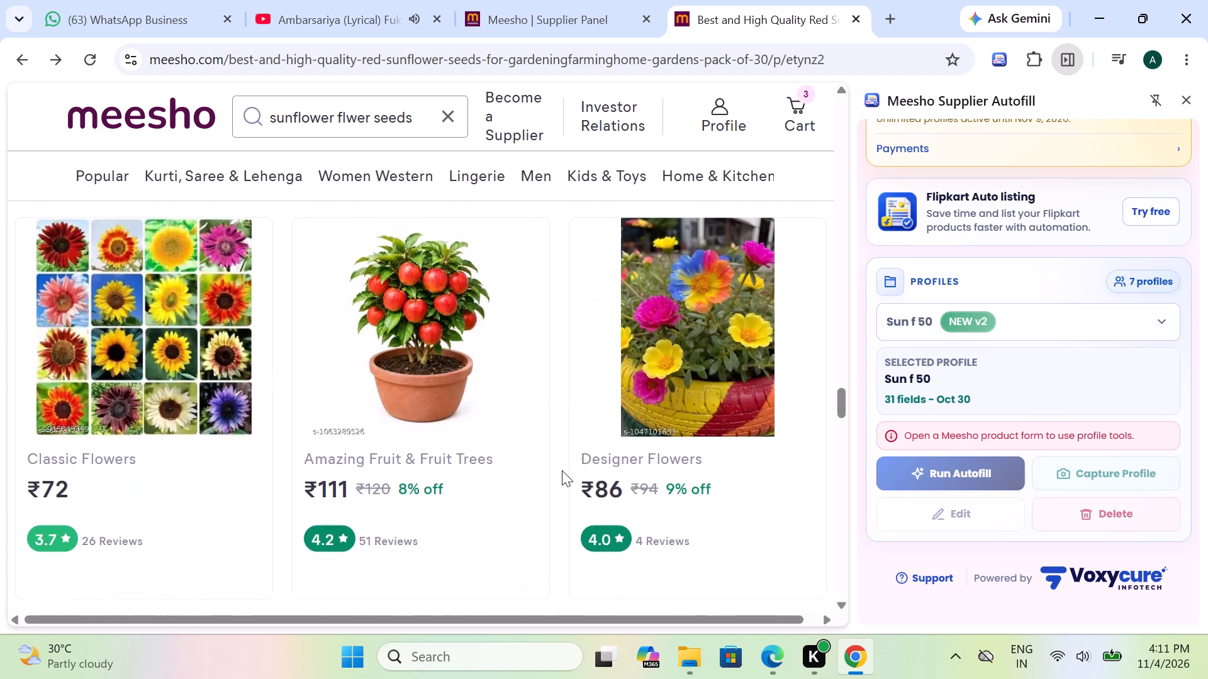
pyautogui.scroll(-2, 562, 470)
pyautogui.scroll(1, 562, 470)
pyautogui.scroll(-2, 562, 470)
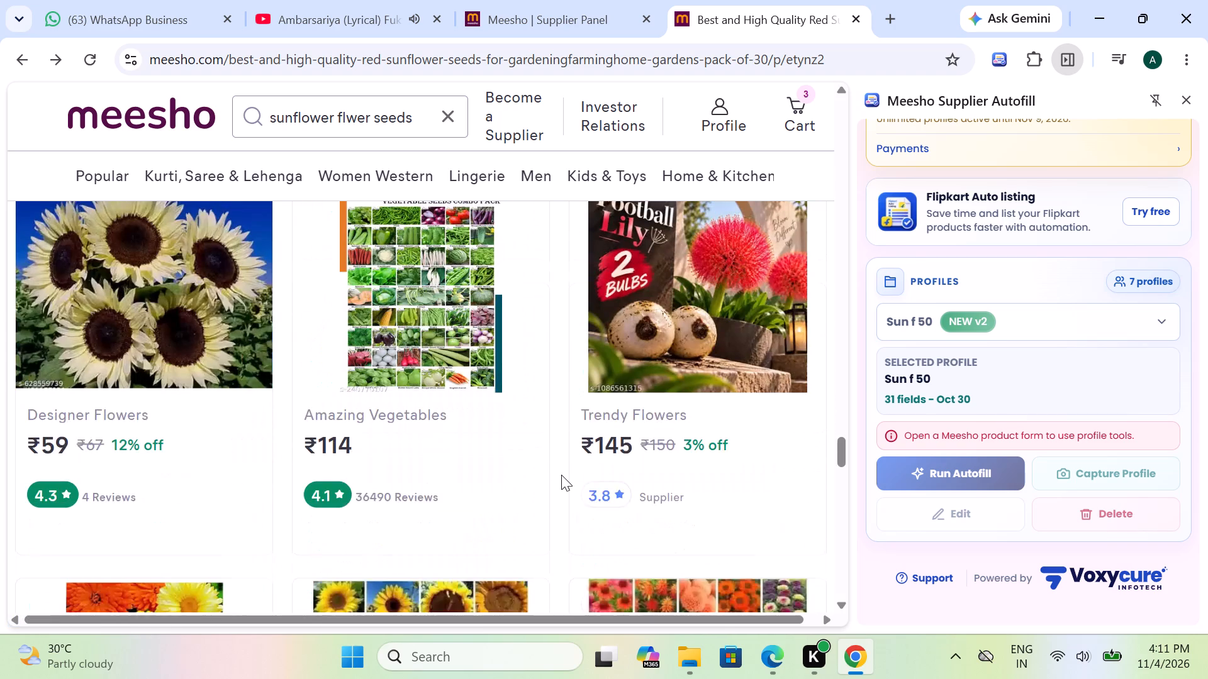
# Open the ₹59 "Designer Flowers" listing and copy its title, "Korean Sunflower rear colour- Flower Seeds for Balcony and Gardening".
pyautogui.click(115, 351)
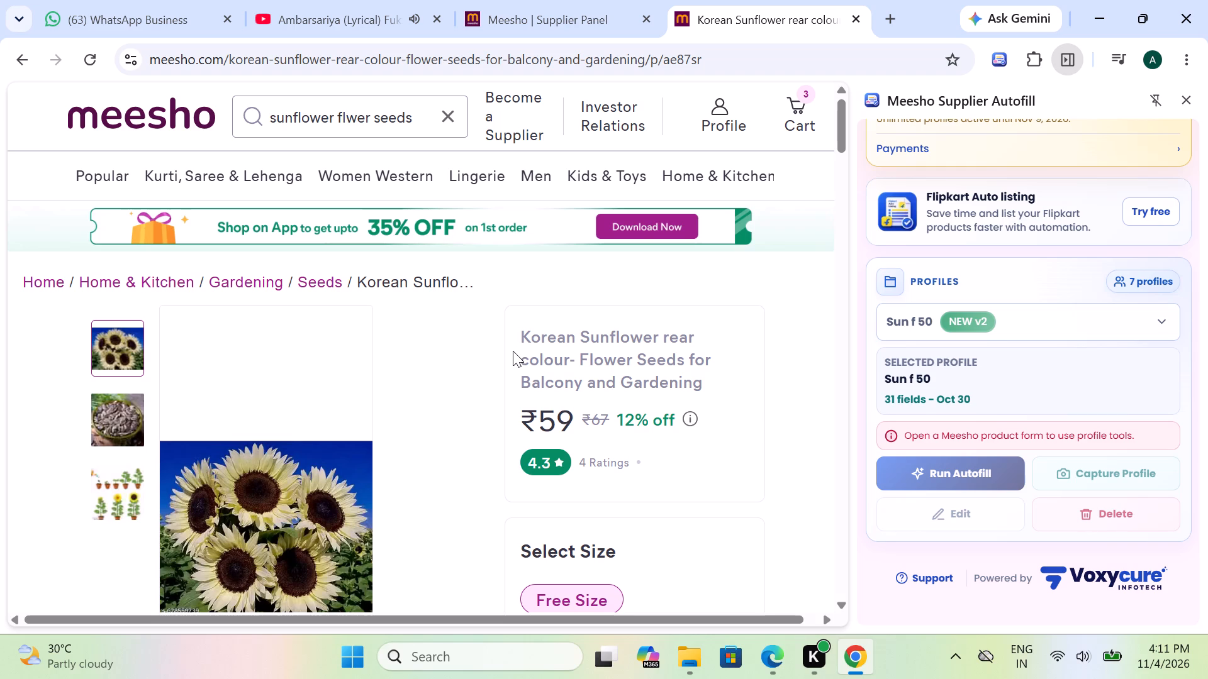
pyautogui.moveTo(513, 333); pyautogui.dragTo(535, 351)
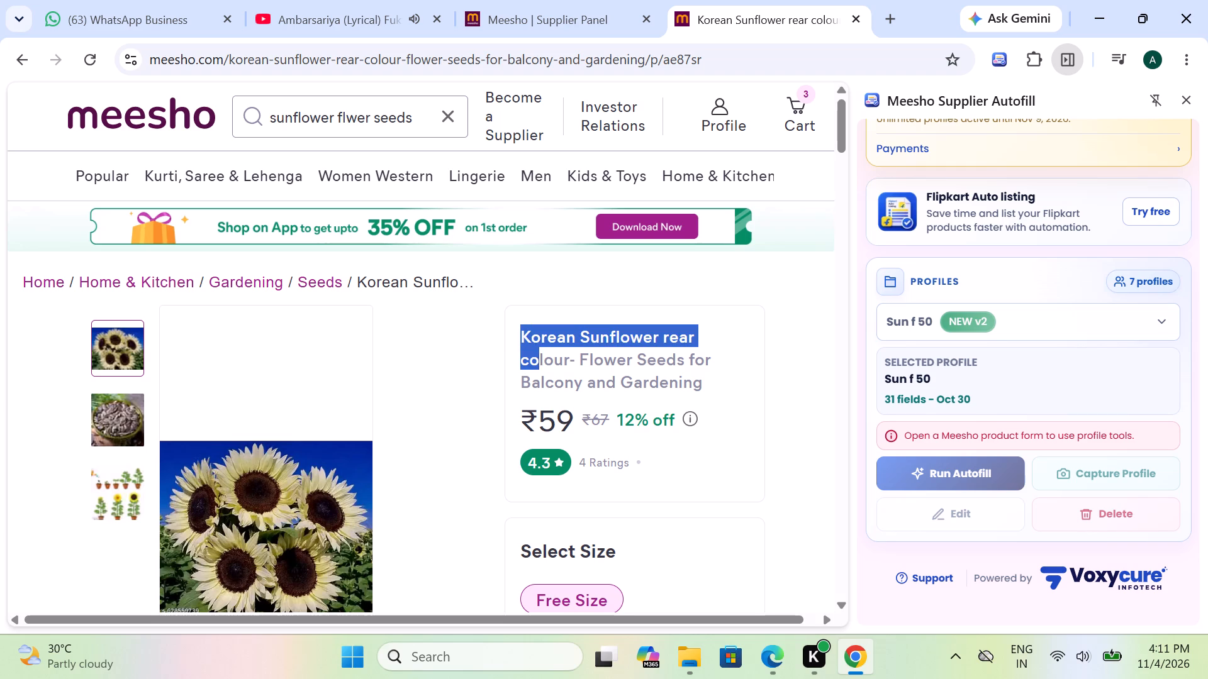
pyautogui.moveTo(535, 351); pyautogui.dragTo(718, 395)
pyautogui.moveTo(718, 395); pyautogui.dragTo(719, 382)
pyautogui.click(717, 384)
pyautogui.moveTo(523, 329); pyautogui.dragTo(538, 343)
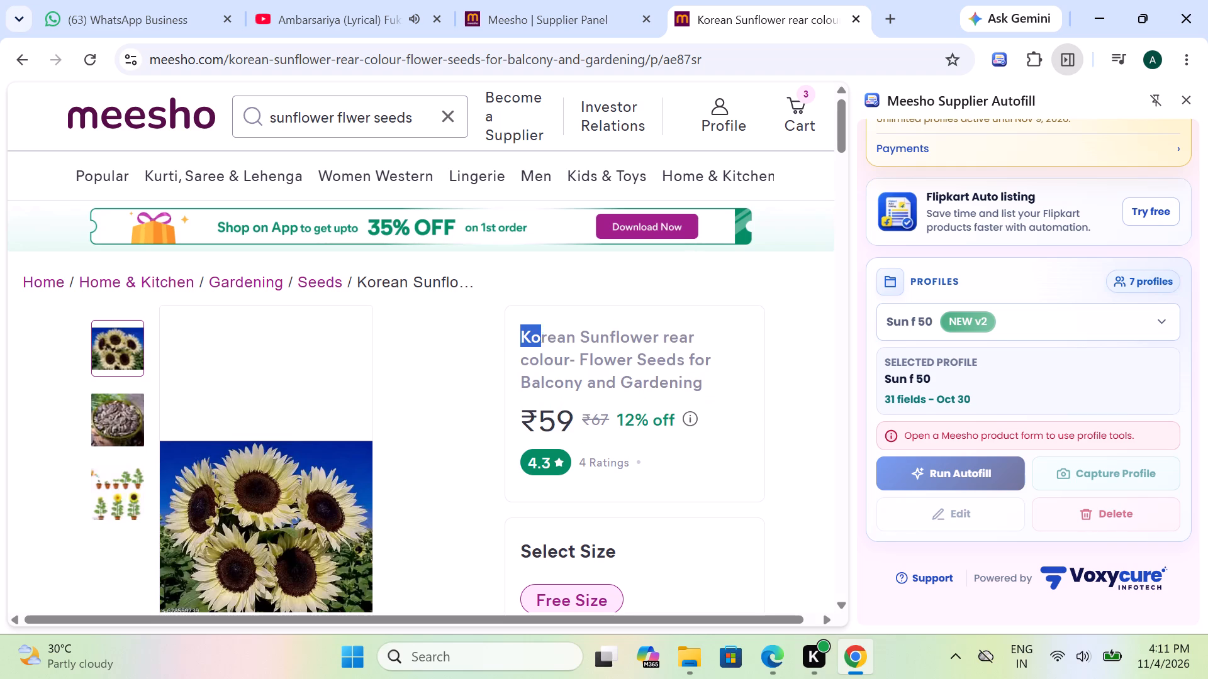
pyautogui.moveTo(538, 343); pyautogui.dragTo(729, 390)
pyautogui.hotkey('ctrl', 'c')
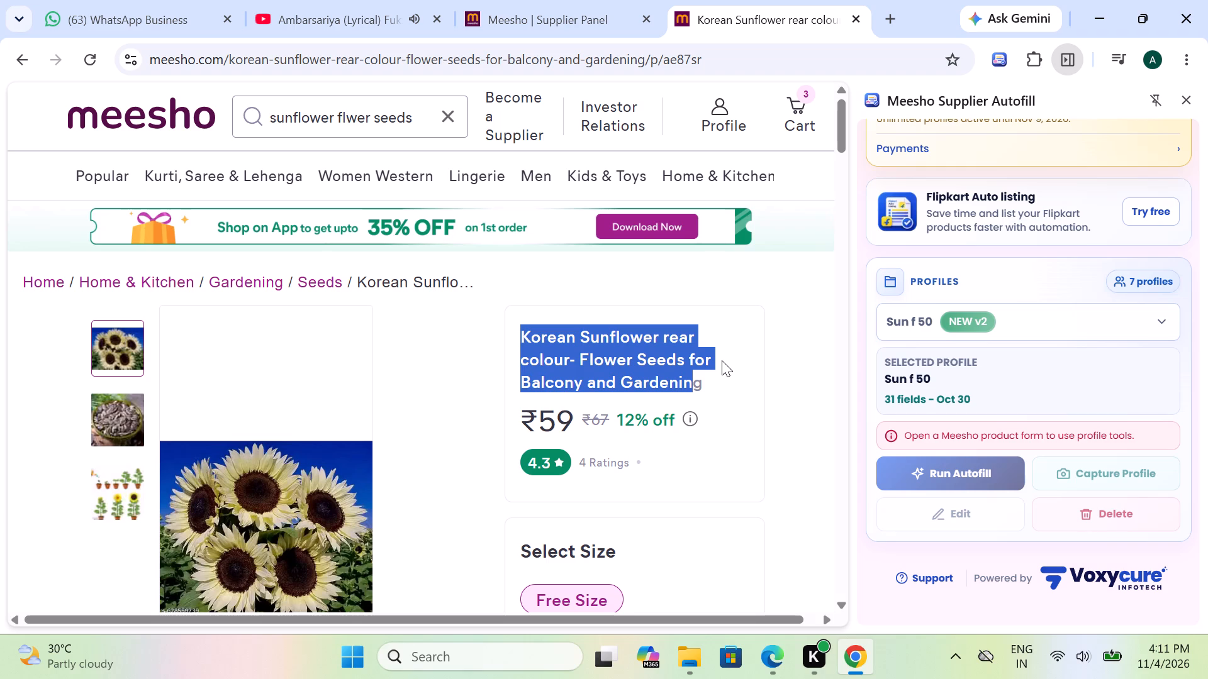
# In the supplier panel's catalog form, replace the product name with the copied Korean sunflower title, prefixed with "50+ ".
pyautogui.click(530, 6)
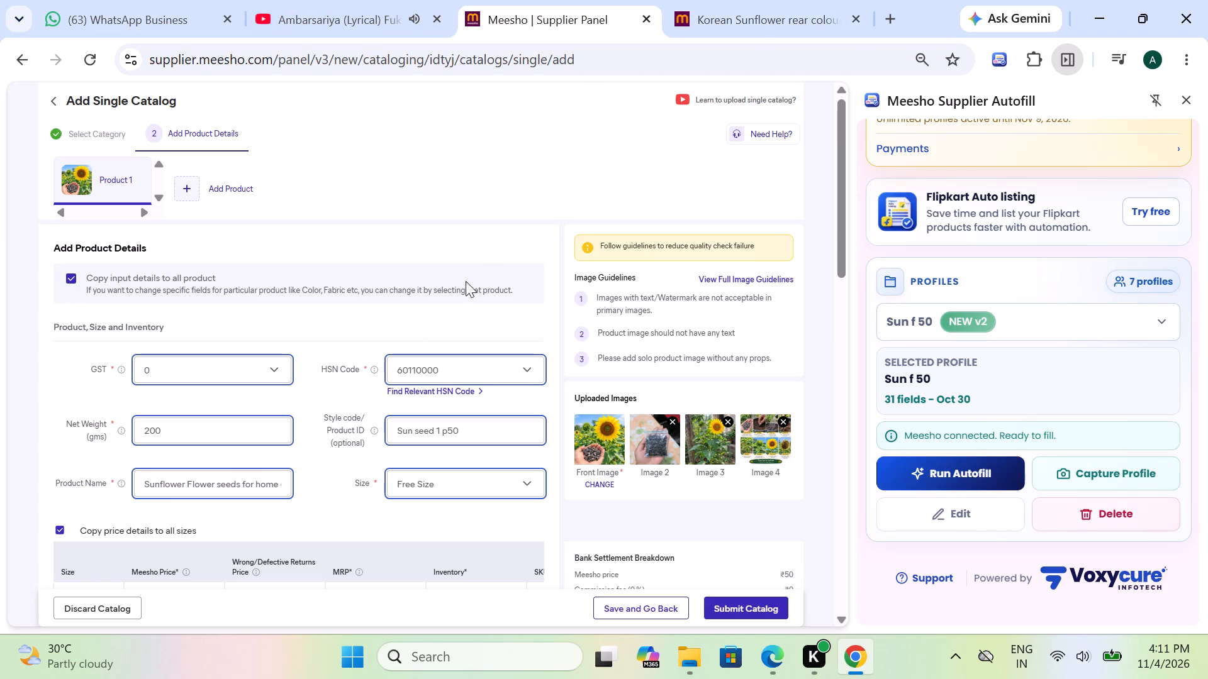
pyautogui.tripleClick(193, 483)
pyautogui.click(193, 483)
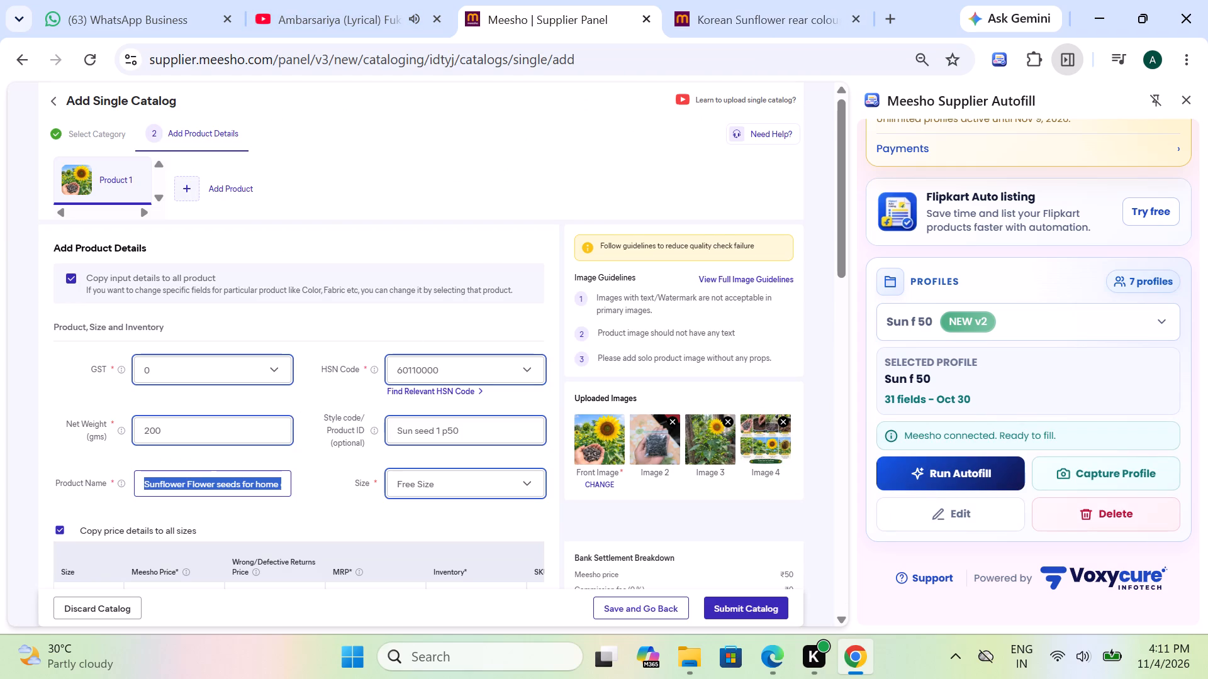
pyautogui.hotkey('ctrl', 'v')
pyautogui.press('Left')
pyautogui.press('Left')
pyautogui.press('Left')
pyautogui.press('Left')
pyautogui.press('Left')
pyautogui.press('Left')
pyautogui.press('Left')
pyautogui.press('Left')
pyautogui.press('Left')
pyautogui.press('Left')
pyautogui.press('Left')
pyautogui.press('Left')
pyautogui.press('Left')
pyautogui.press('Left')
pyautogui.press('Left')
pyautogui.press('Left')
pyautogui.press('Left')
pyautogui.press('Left')
pyautogui.press('Left')
pyautogui.press('Left')
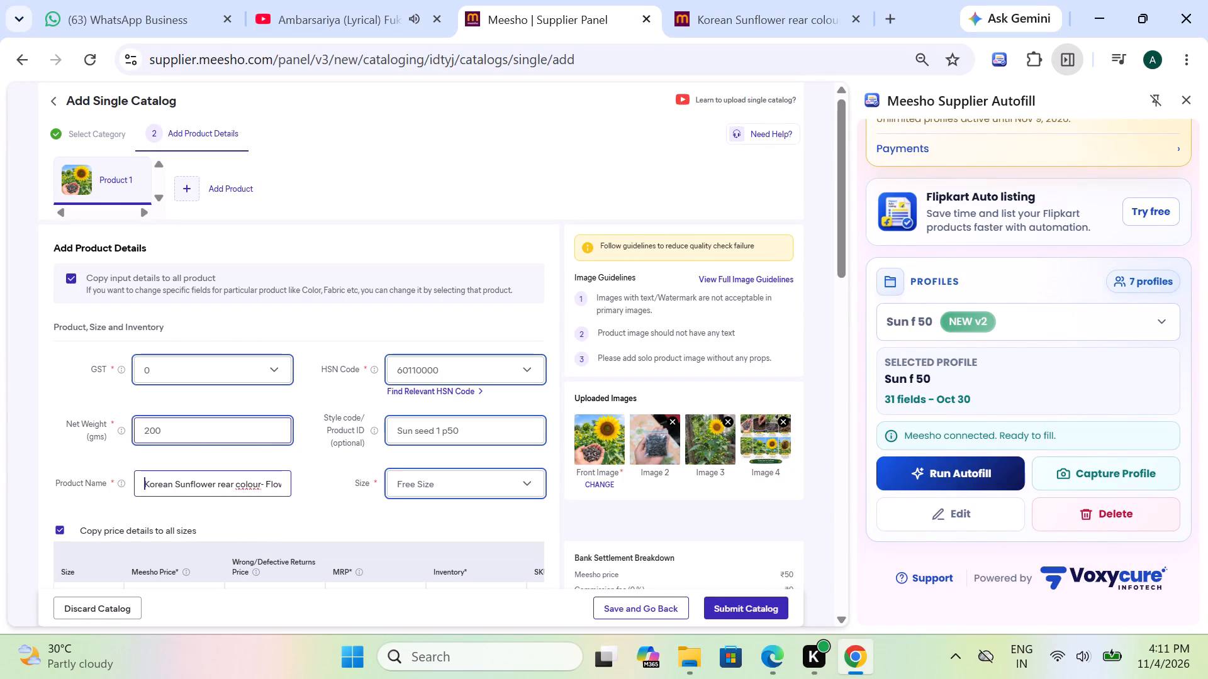
pyautogui.write('50')
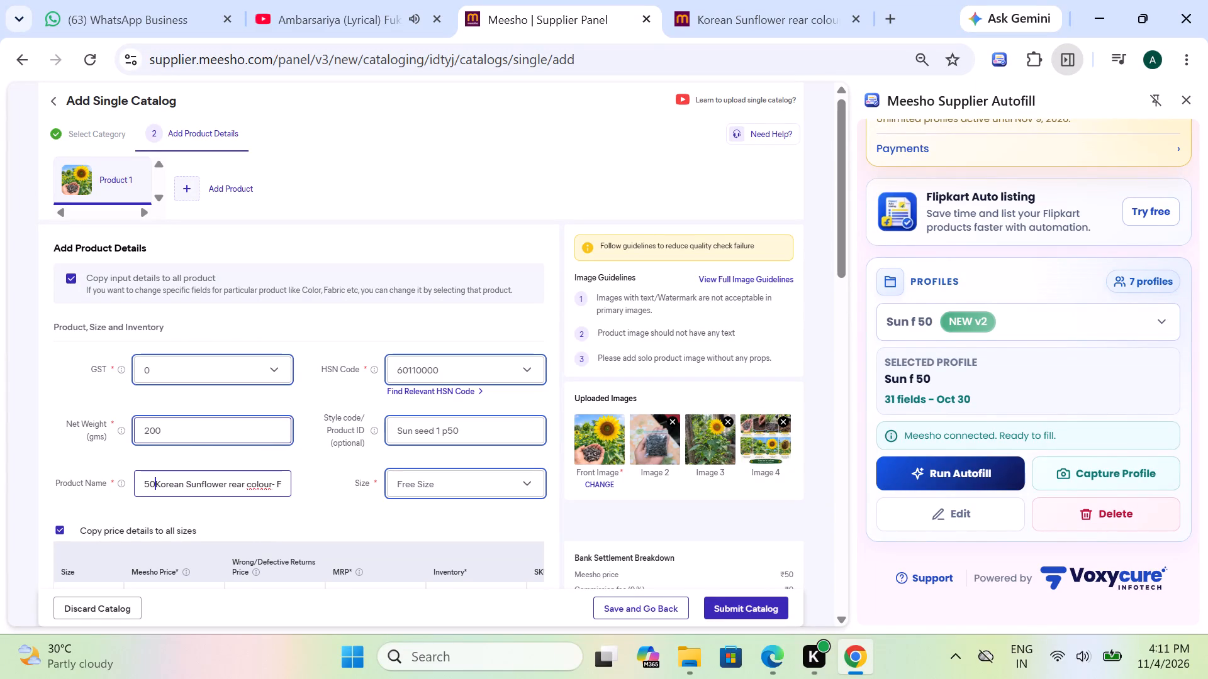
pyautogui.write('+')
pyautogui.press('space')
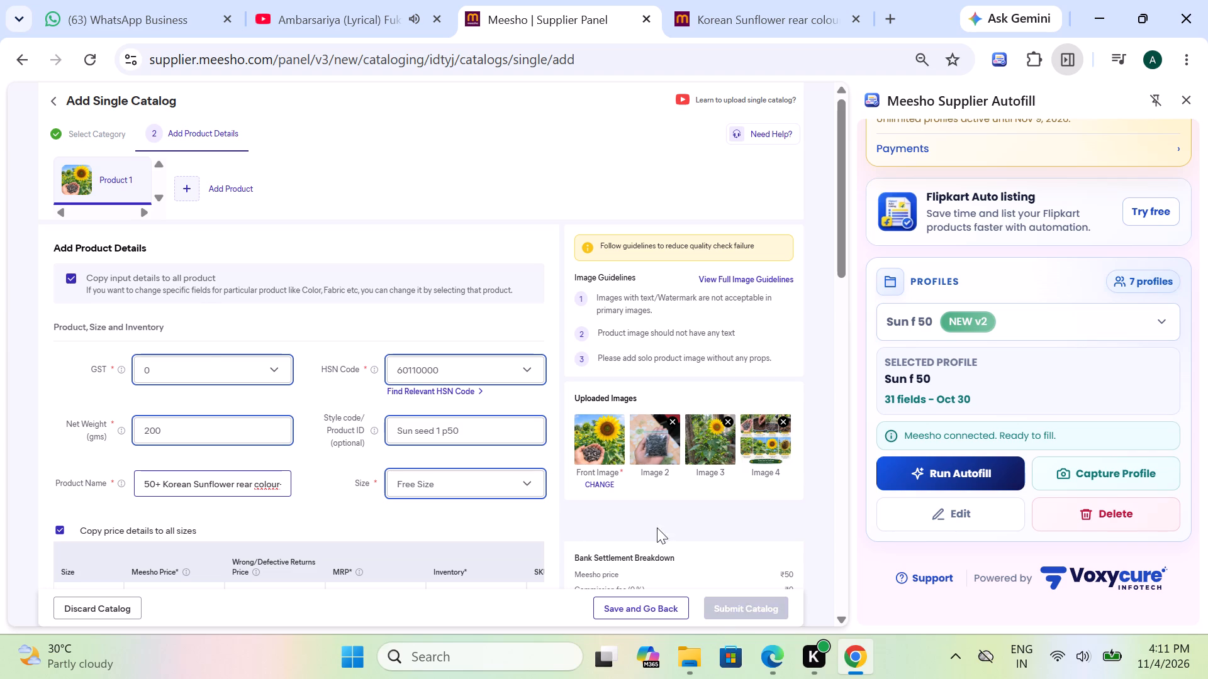
# Change the style code to "Sun seed 9 p50".
pyautogui.click(440, 429)
pyautogui.press('BackSpace')
pyautogui.press('9')
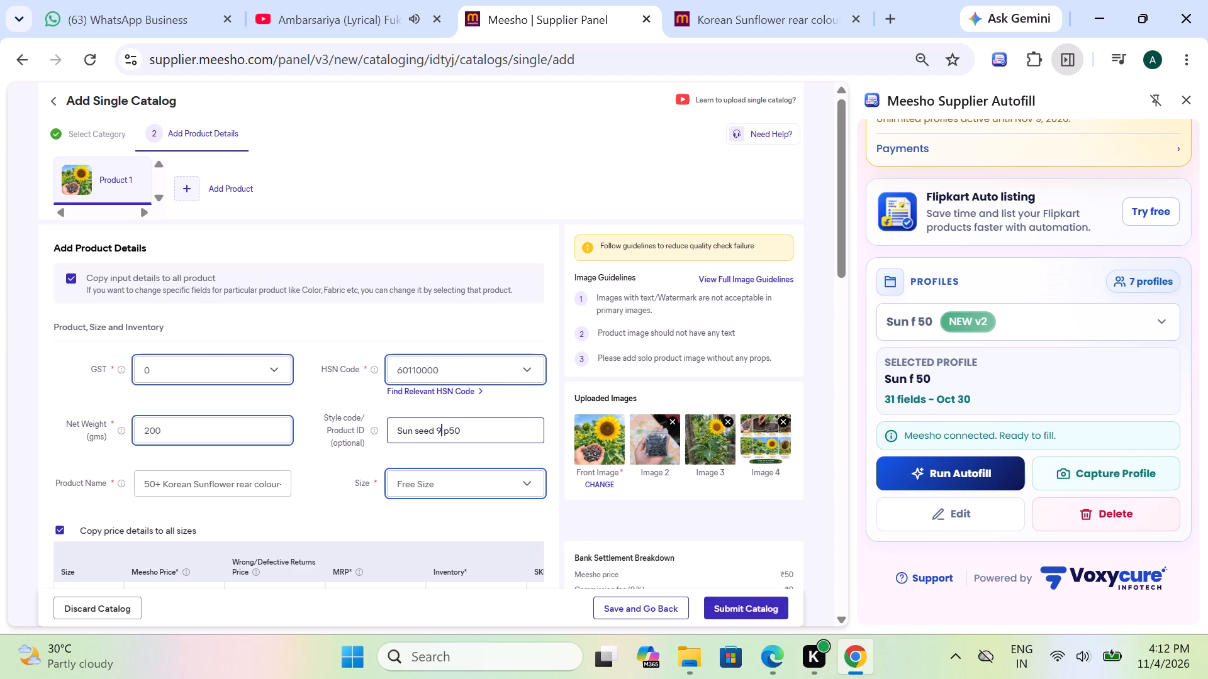
# Set the Free Size Meesho price to 58 and the wrong/defective returns price to 55.
pyautogui.scroll(-1, 238, 402)
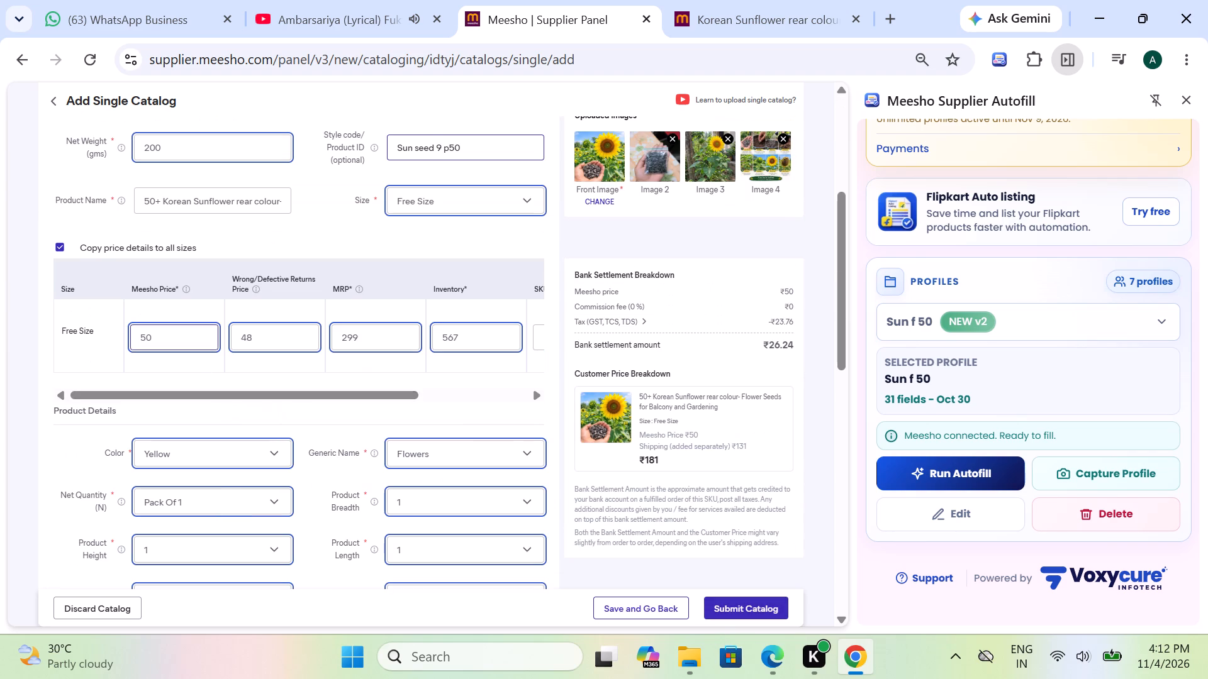
pyautogui.click(176, 314)
pyautogui.moveTo(170, 324); pyautogui.dragTo(123, 343)
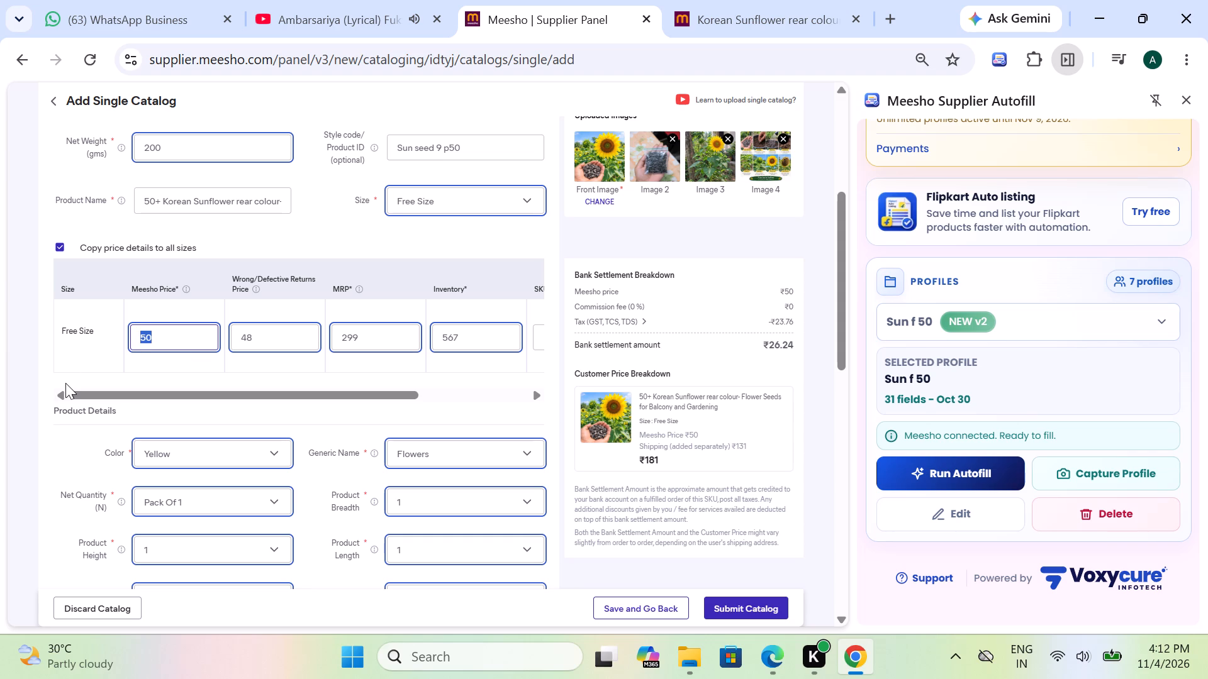
pyautogui.write('58')
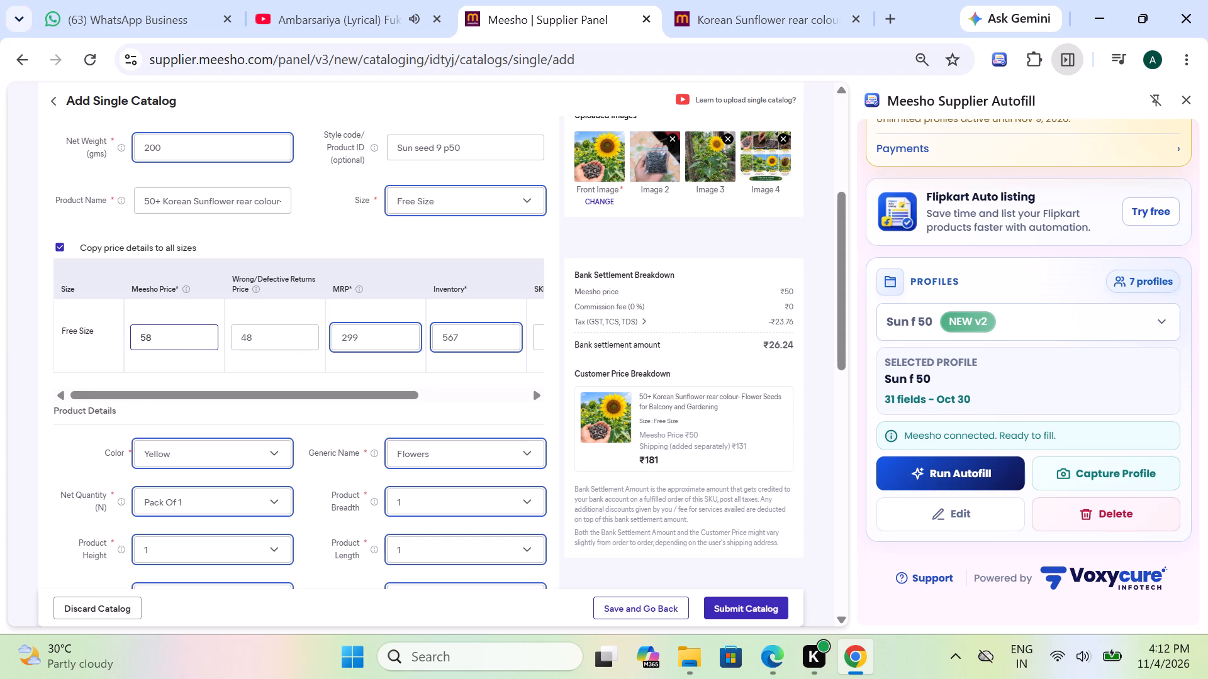
pyautogui.moveTo(260, 329); pyautogui.dragTo(225, 348)
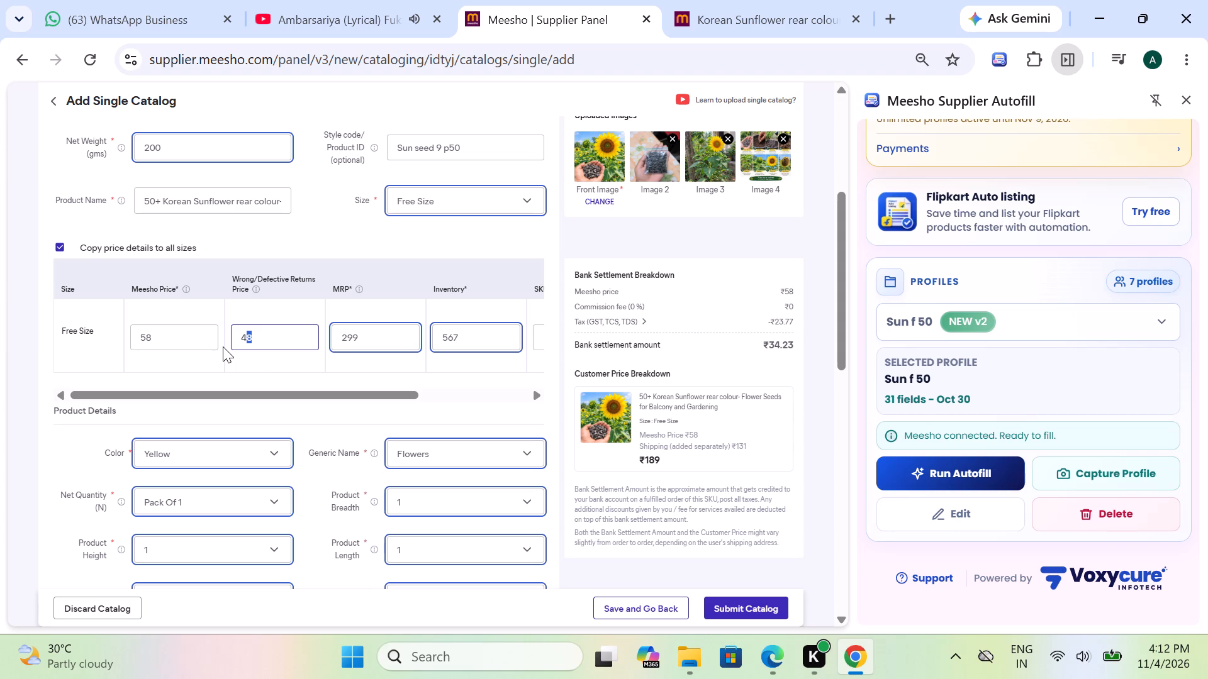
pyautogui.write('55')
# Submit the catalog for quality check, declaring all products not branded or illegal to sell, and dismiss the ad campaign offer.
pyautogui.scroll(-2, 706, 370)
pyautogui.click(741, 606)
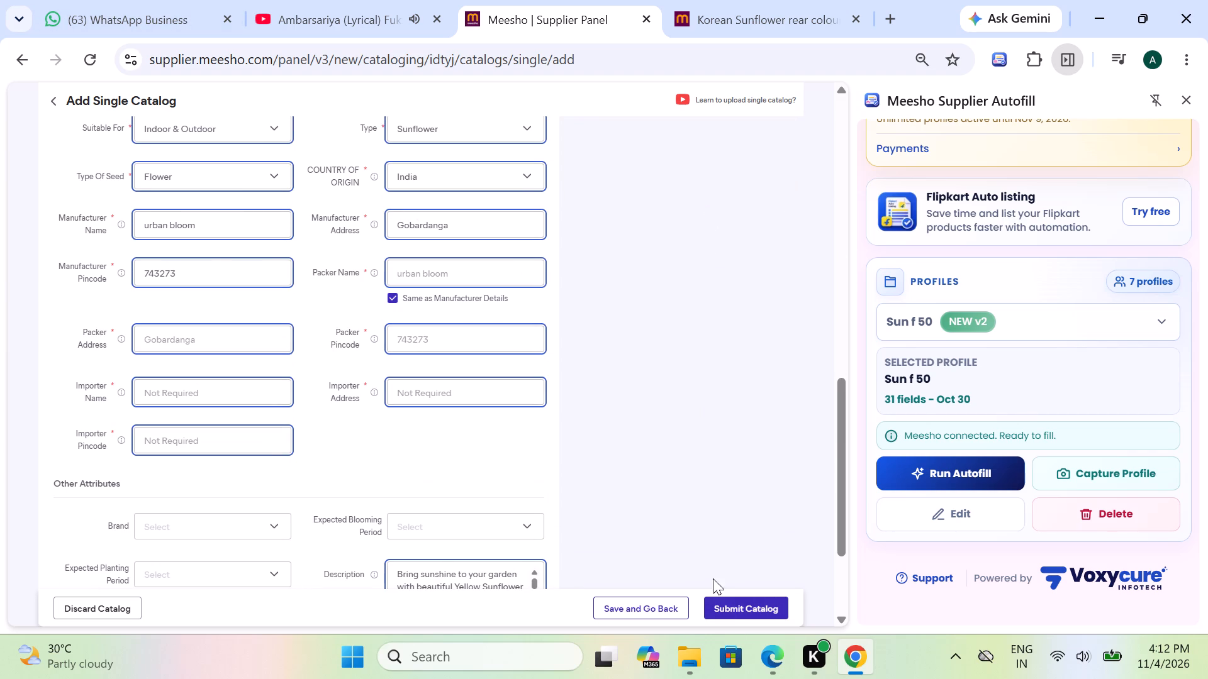
pyautogui.click(761, 612)
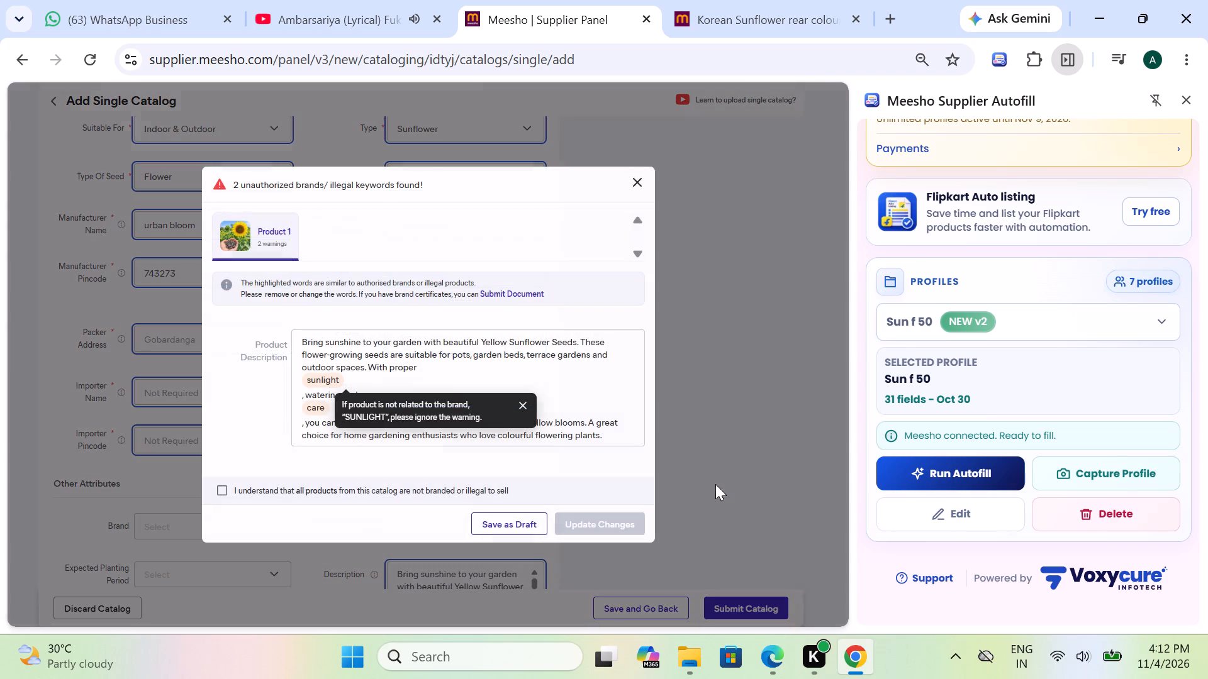
pyautogui.click(228, 490)
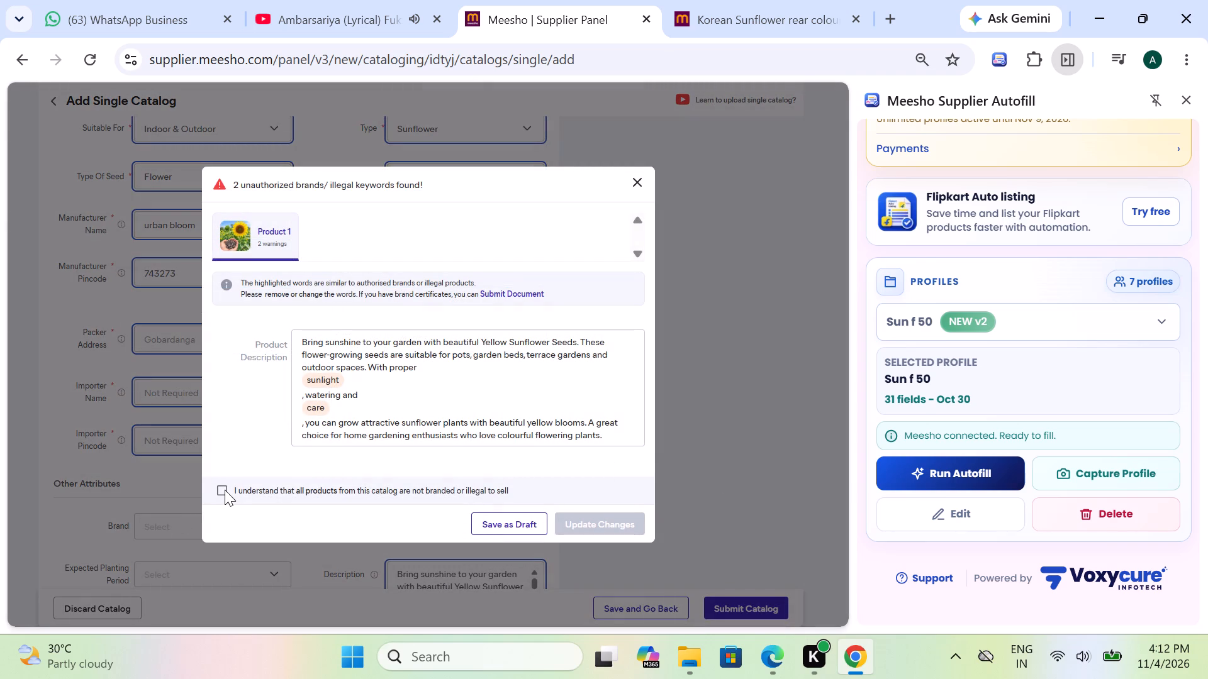
pyautogui.click(223, 490)
pyautogui.click(586, 519)
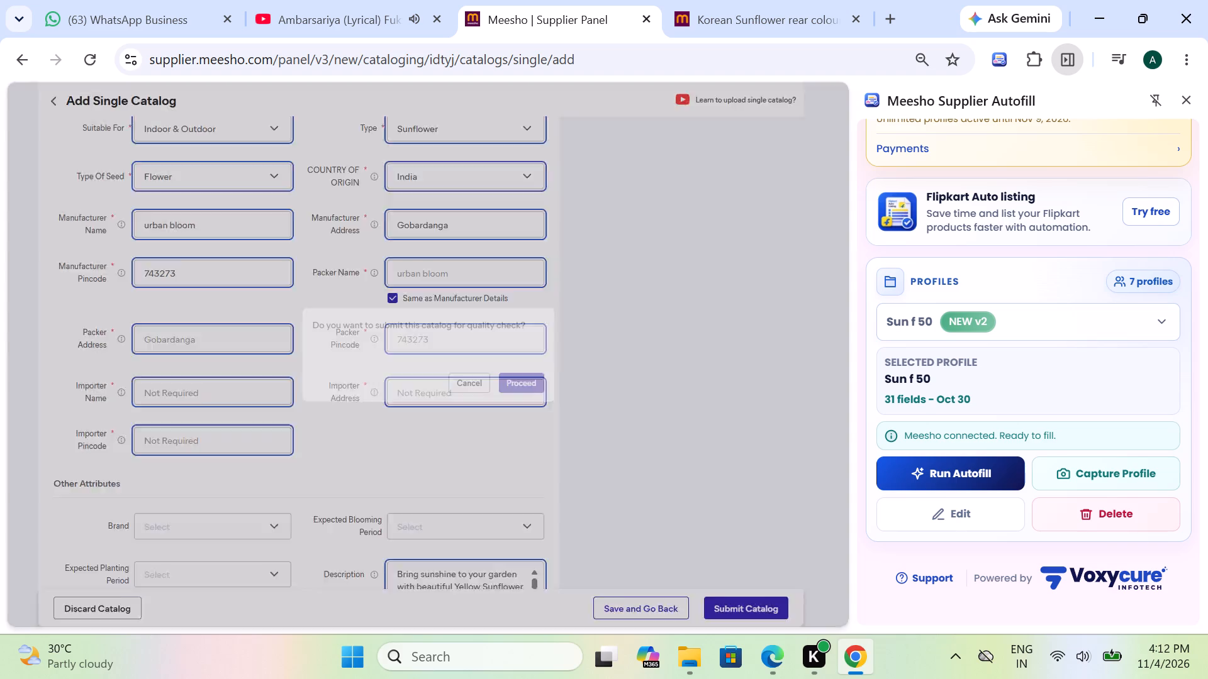
pyautogui.click(528, 386)
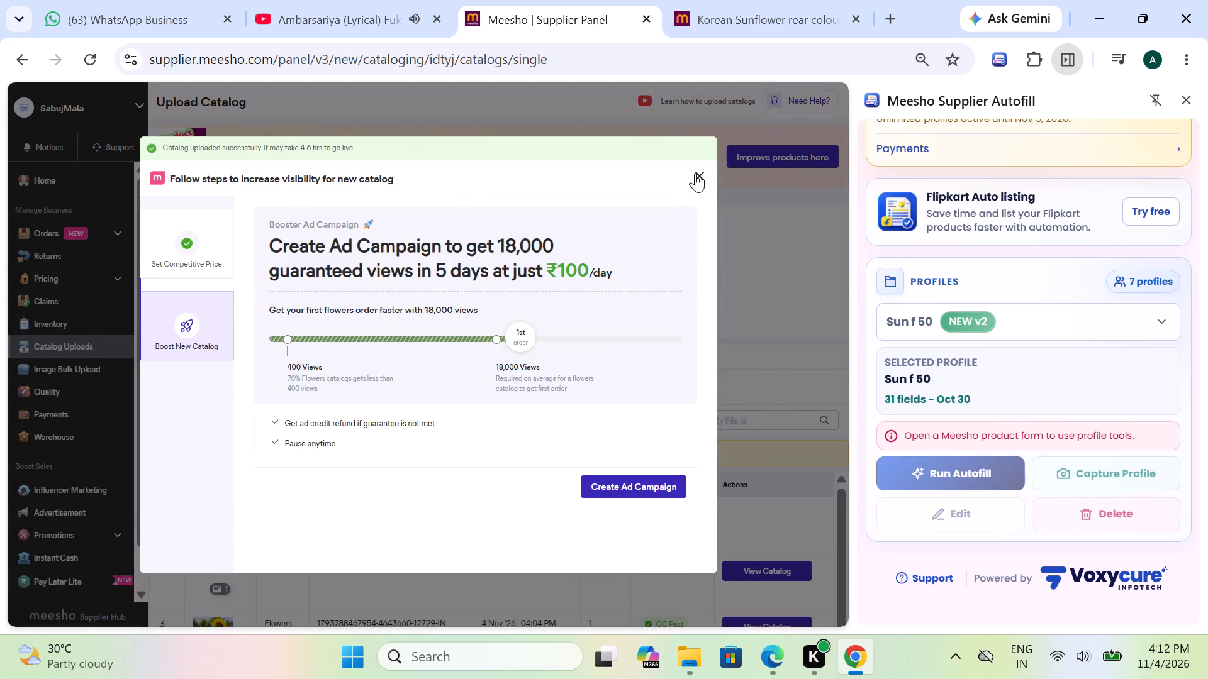
pyautogui.click(695, 173)
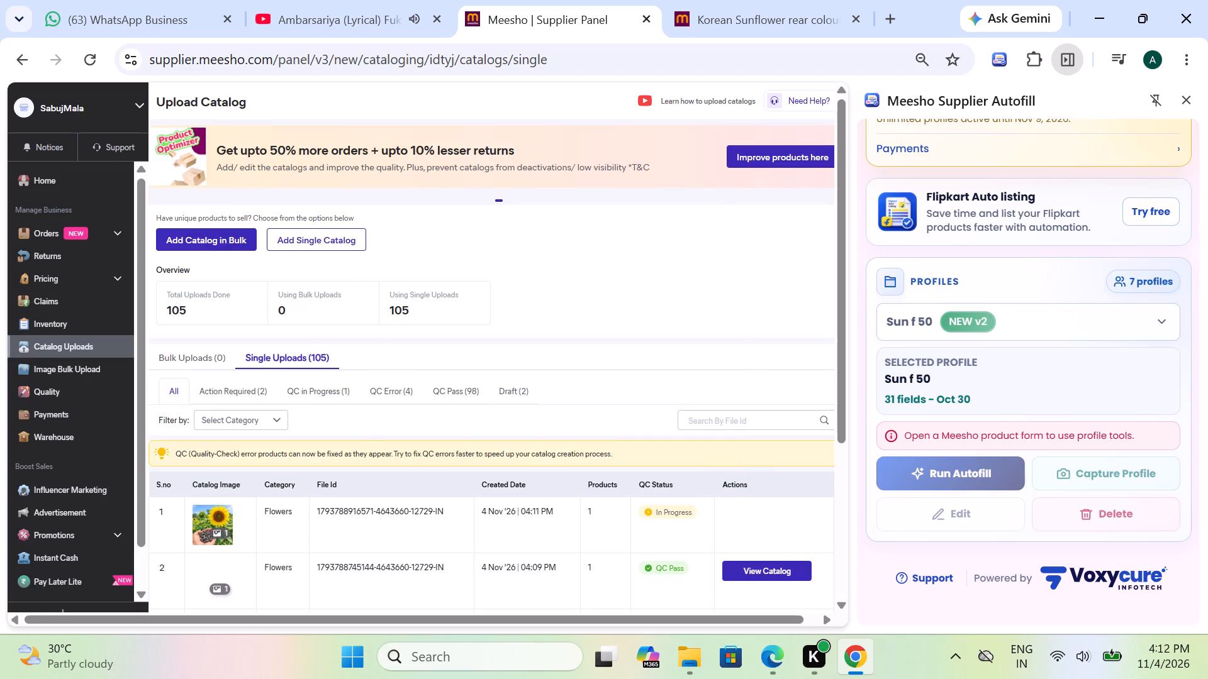
# Start a new single catalog in the Home & Kitchen / Gardening / Seeds / Flowers category.
pyautogui.click(308, 230)
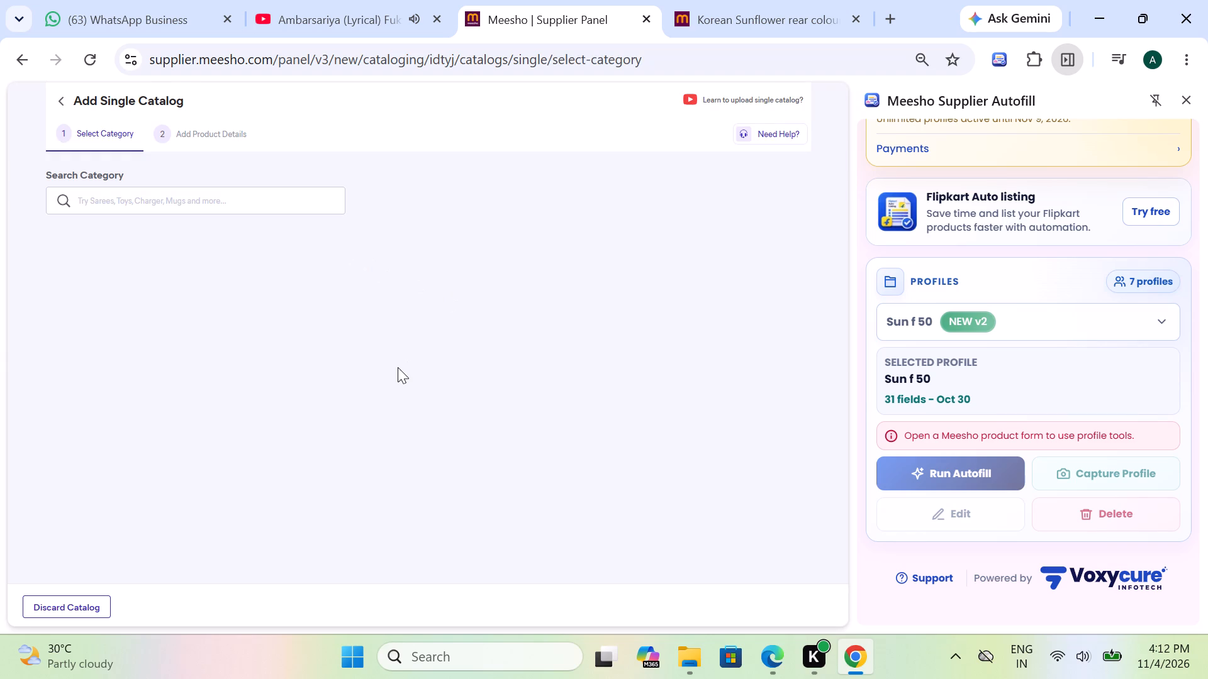
pyautogui.click(277, 258)
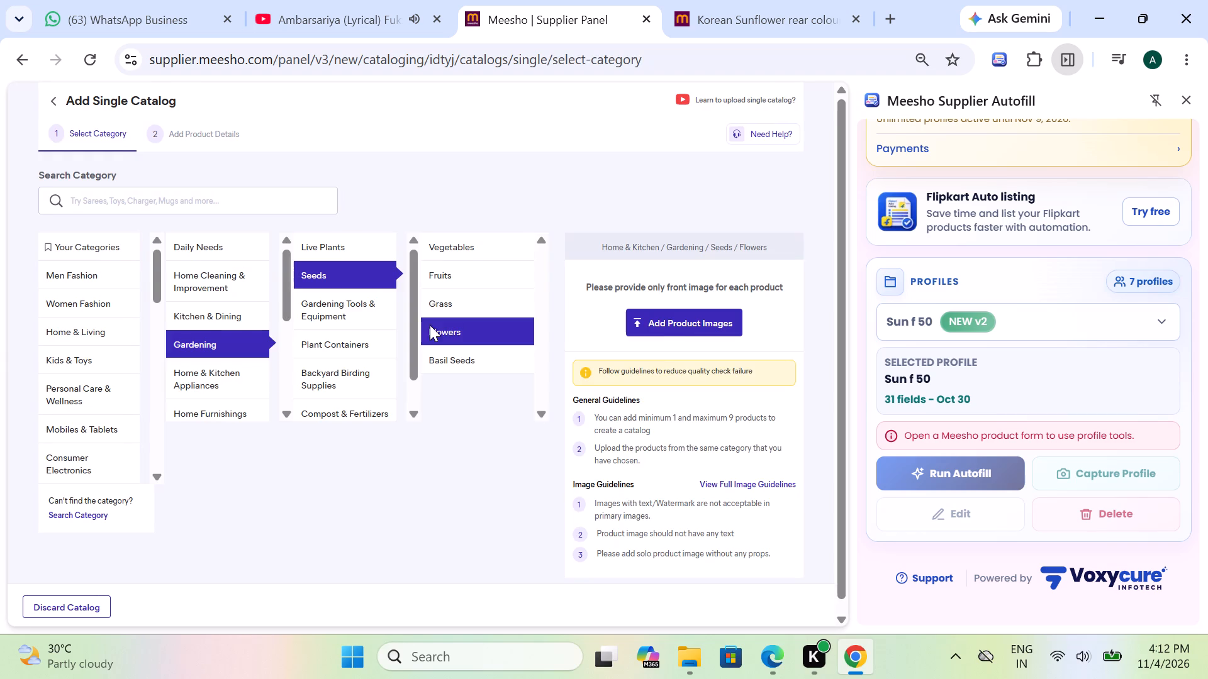
# Add the sunflower photo "WhatsApp Image 2026-10-30 at 10.40.44 AM - Copy.jpeg" as the front image and continue to the product details.
pyautogui.click(688, 320)
pyautogui.click(678, 446)
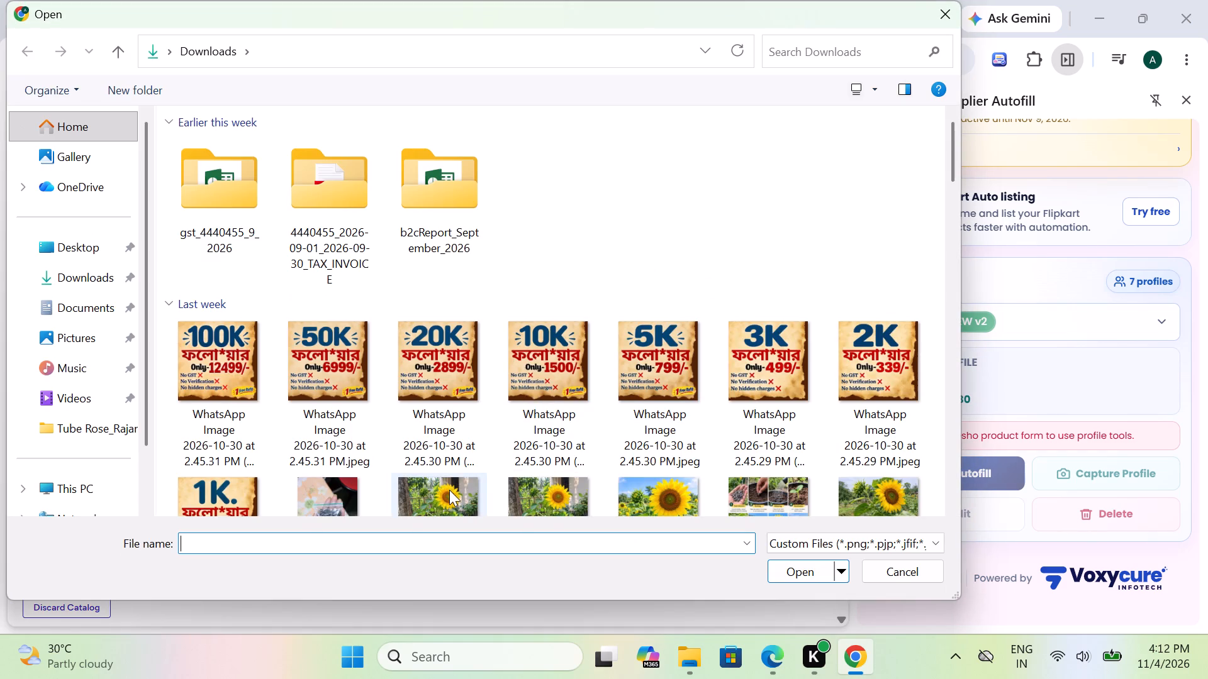
pyautogui.click(449, 490)
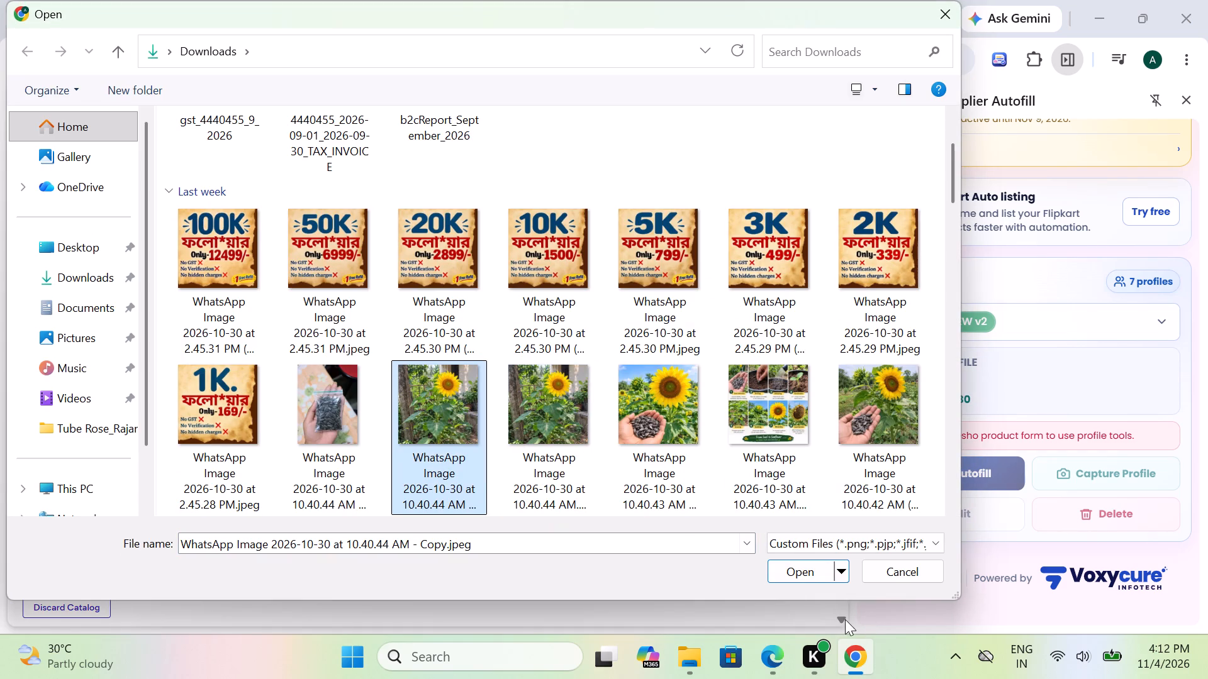
pyautogui.click(783, 565)
pyautogui.click(627, 511)
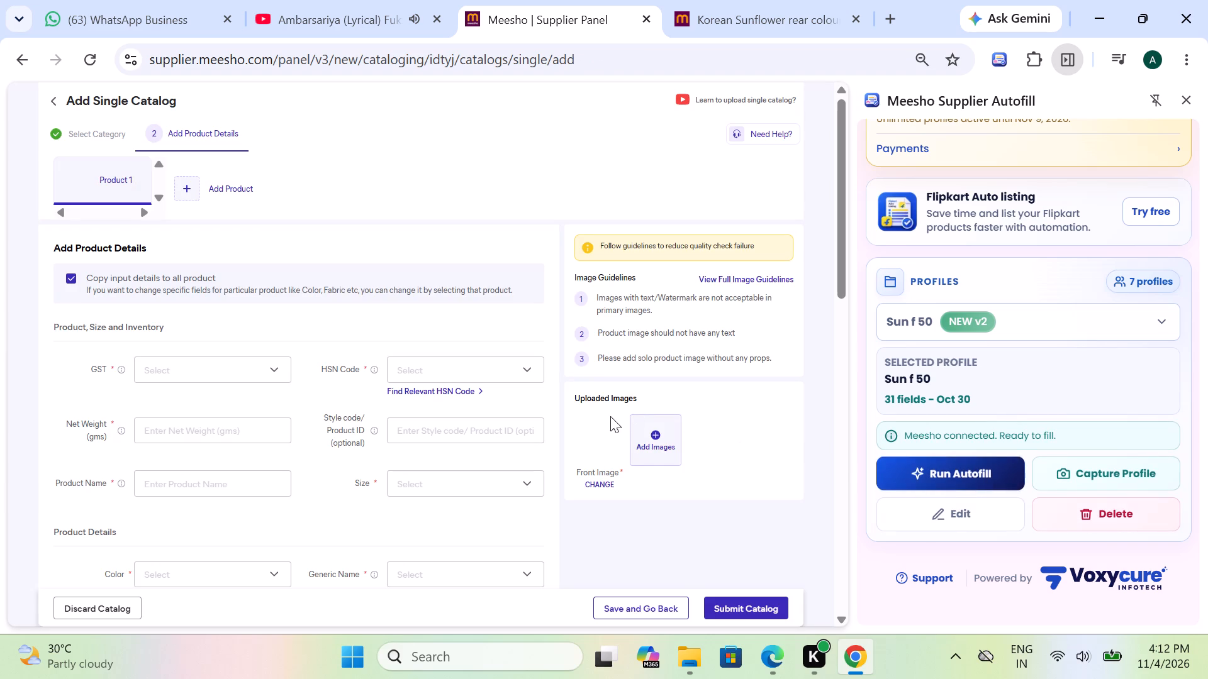
# Open the file selection for adding more images to Product 1.
pyautogui.click(667, 437)
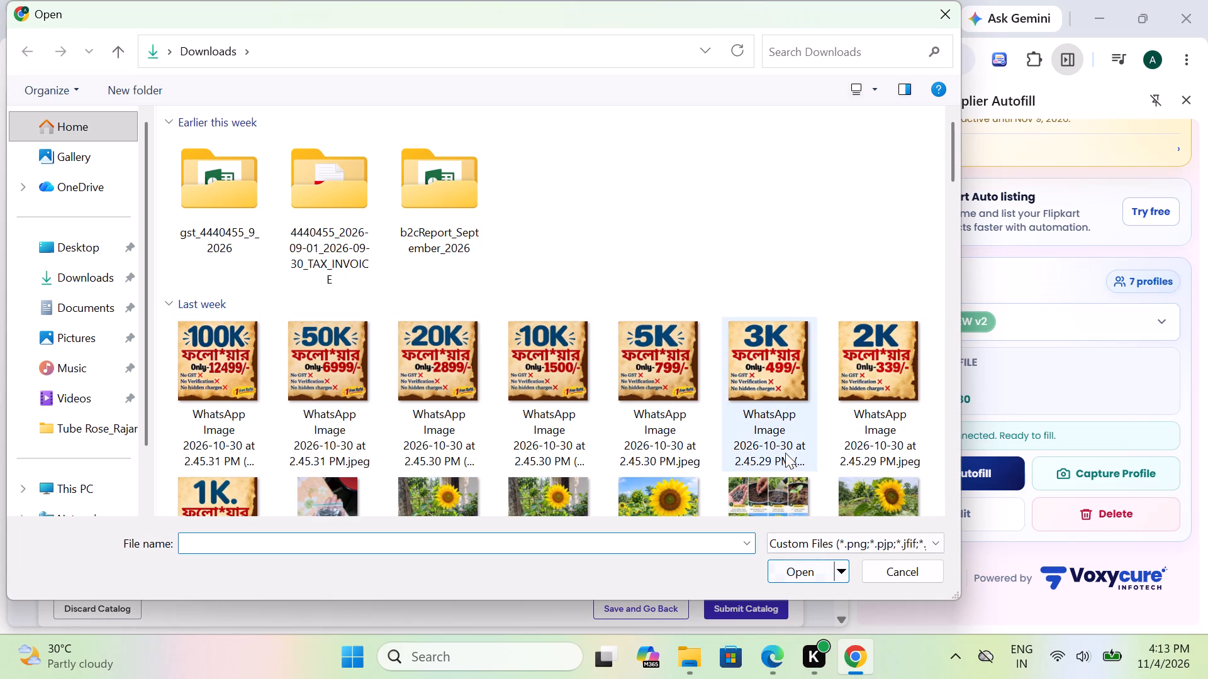
# Add three photos from Downloads to the new catalog: the seed packet, the growing collage, and the "10.40.42 AM (1) - Copy" seeds-in-hand picture.
pyautogui.keyDown('ctrl'); pyautogui.click(763, 485); pyautogui.keyUp('ctrl')
pyautogui.keyDown('ctrl'); pyautogui.click(449, 433); pyautogui.keyUp('ctrl')
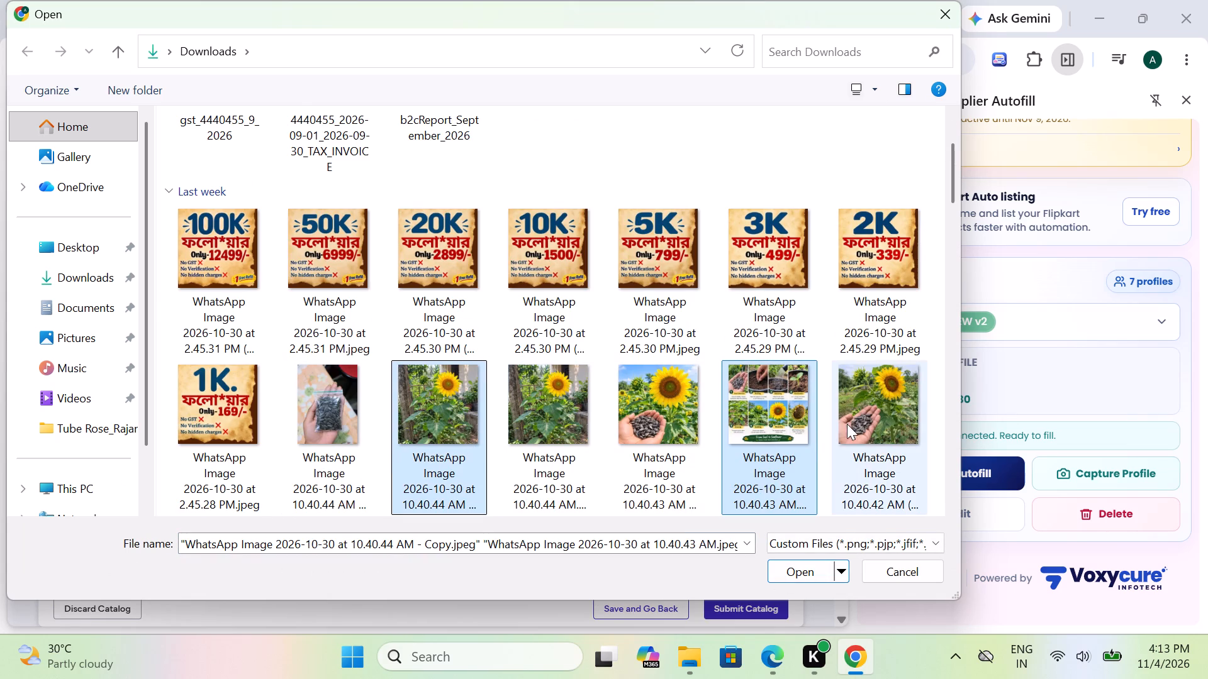
pyautogui.click(878, 416)
pyautogui.keyDown('ctrl'); pyautogui.click(795, 426); pyautogui.keyUp('ctrl')
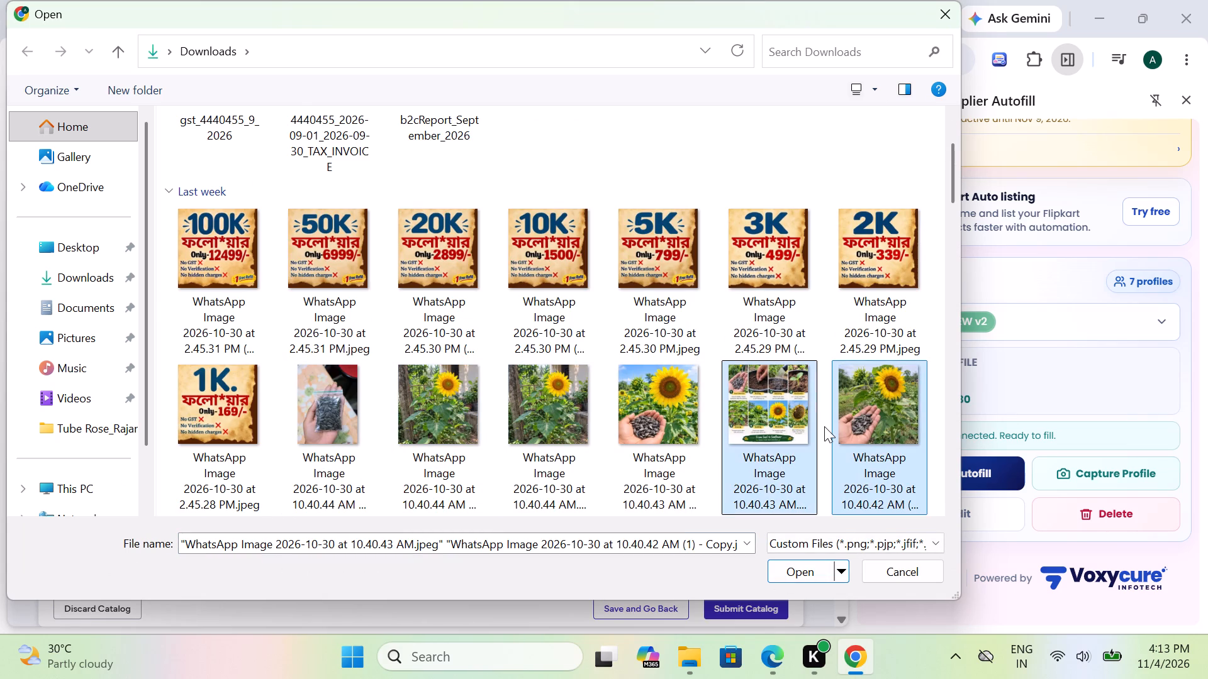
pyautogui.keyDown('ctrl'); pyautogui.click(340, 419); pyautogui.keyUp('ctrl')
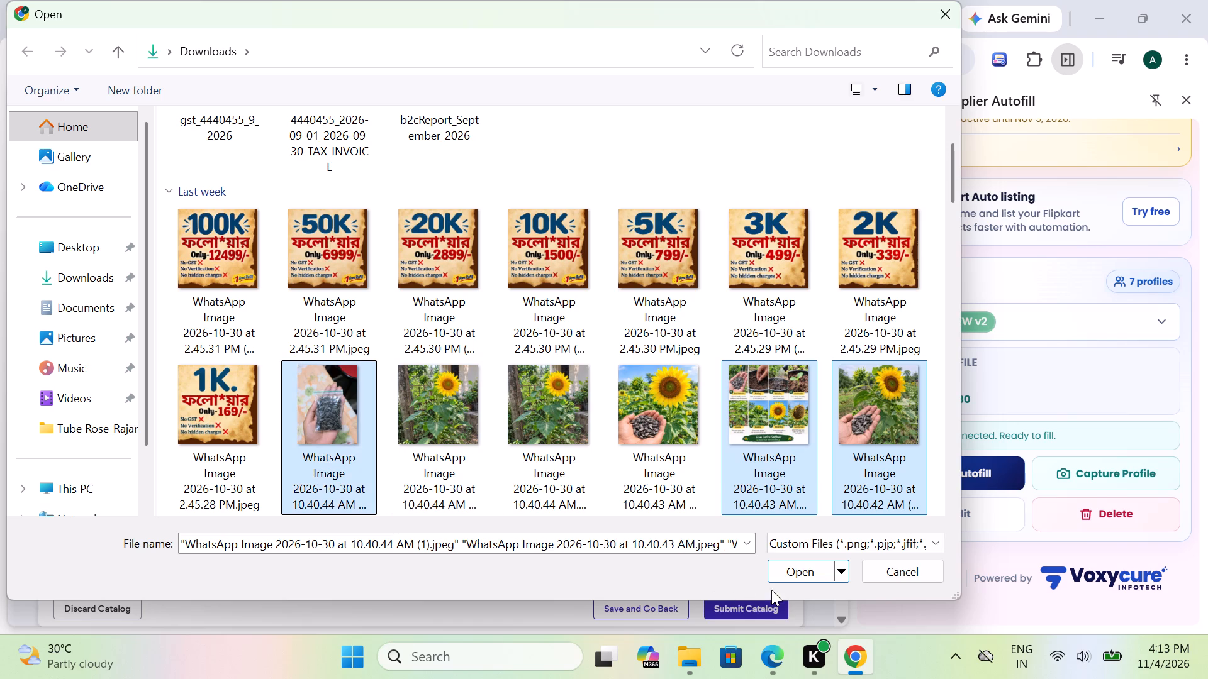
pyautogui.click(805, 567)
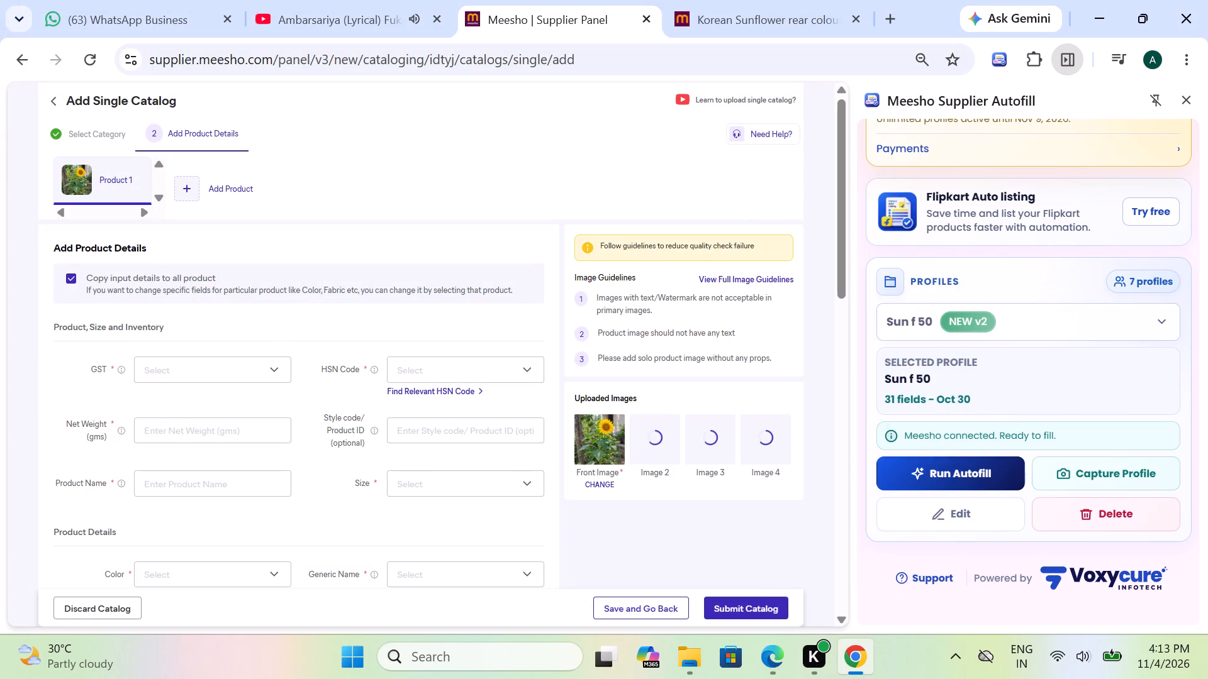
# Fill in the new catalog's product details by running autofill with the "Sun f 50" profile.
pyautogui.click(938, 468)
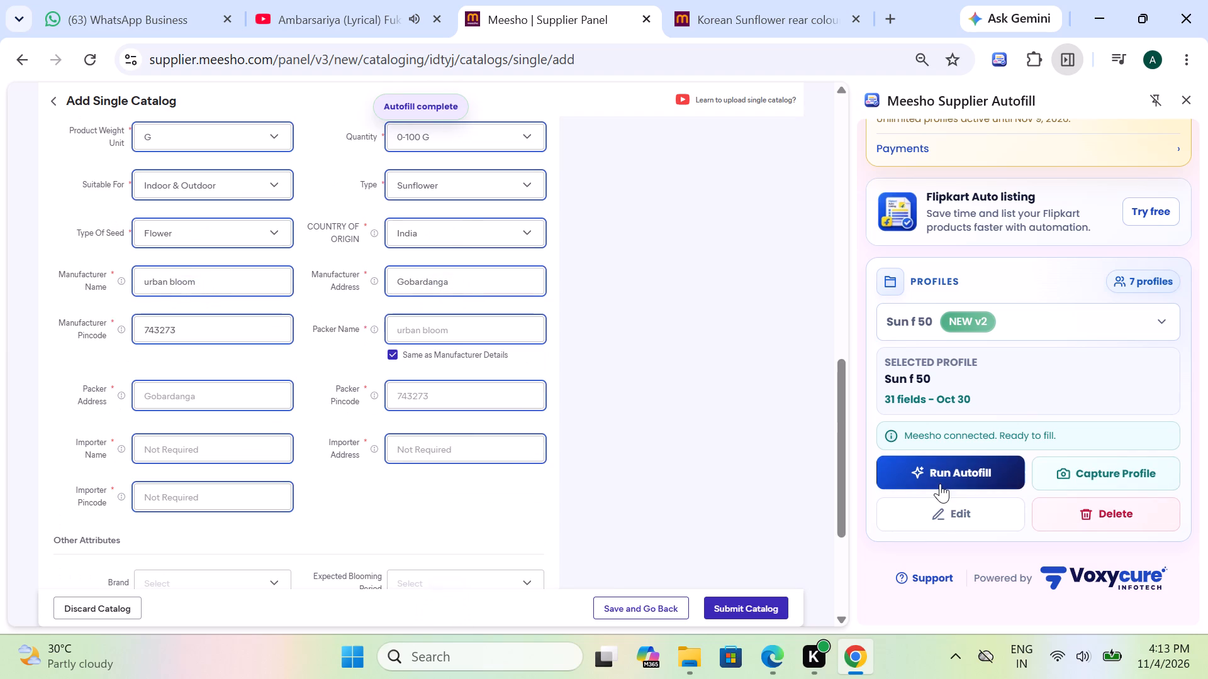
# Change the catalog's style code/product ID to "Sun seed 10 p50".
pyautogui.scroll(2, 546, 334)
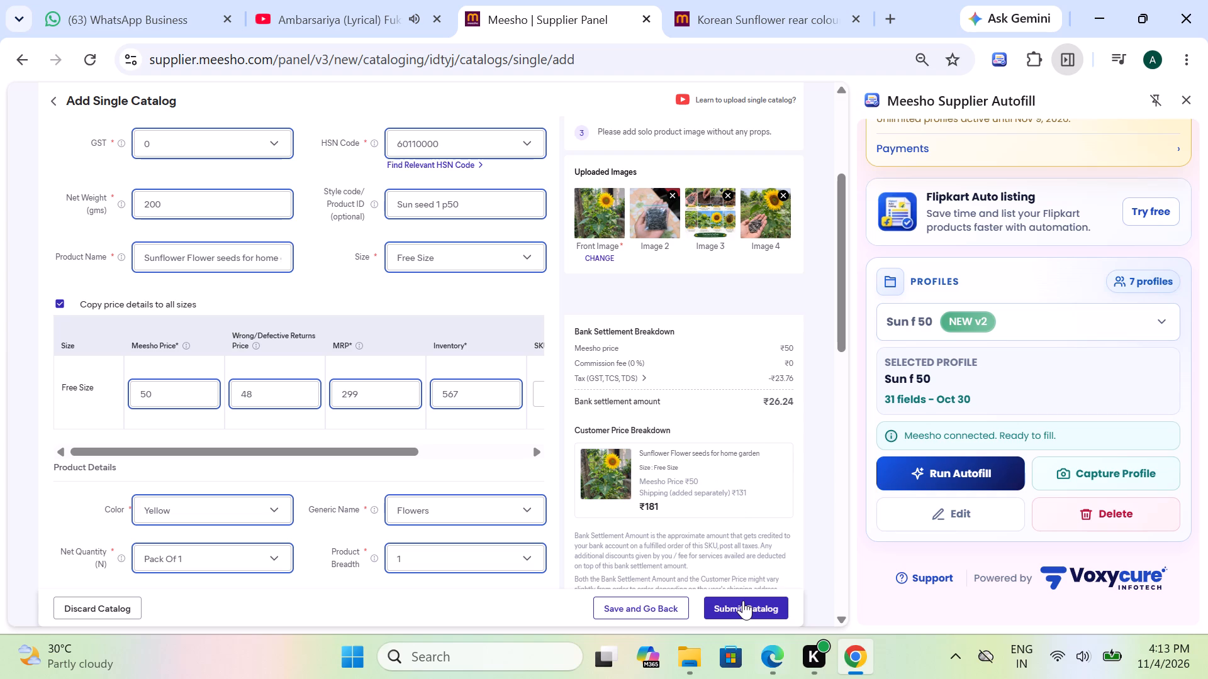
pyautogui.scroll(1, 565, 388)
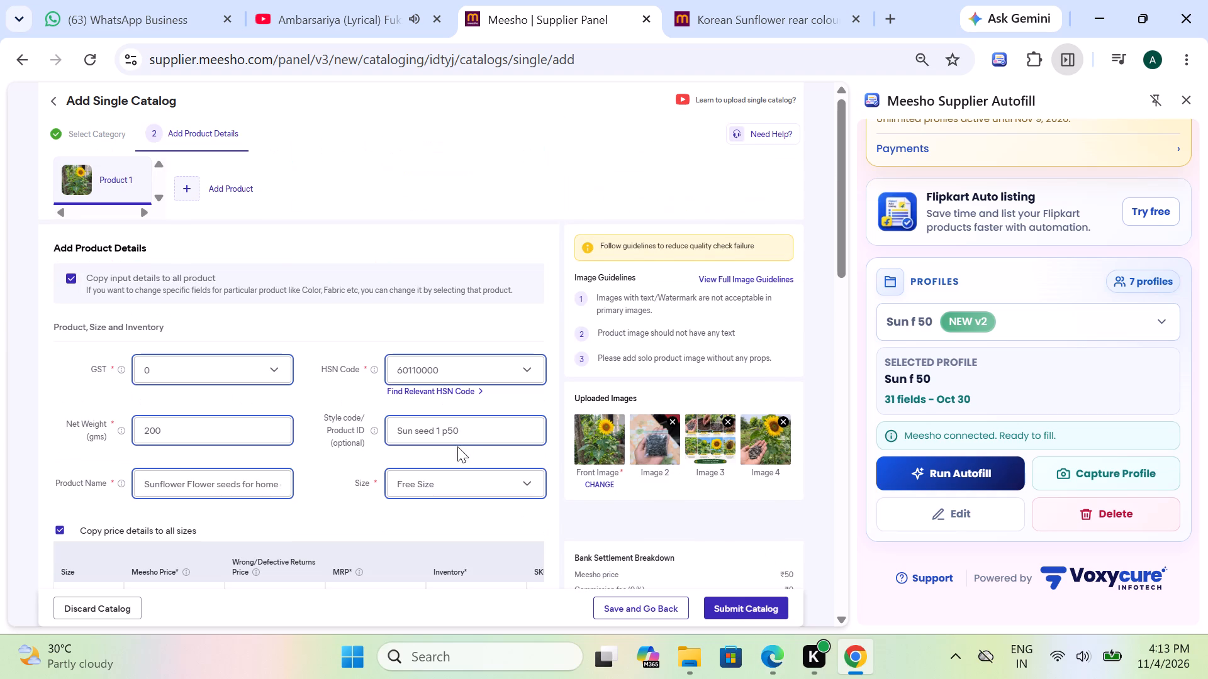
pyautogui.click(436, 431)
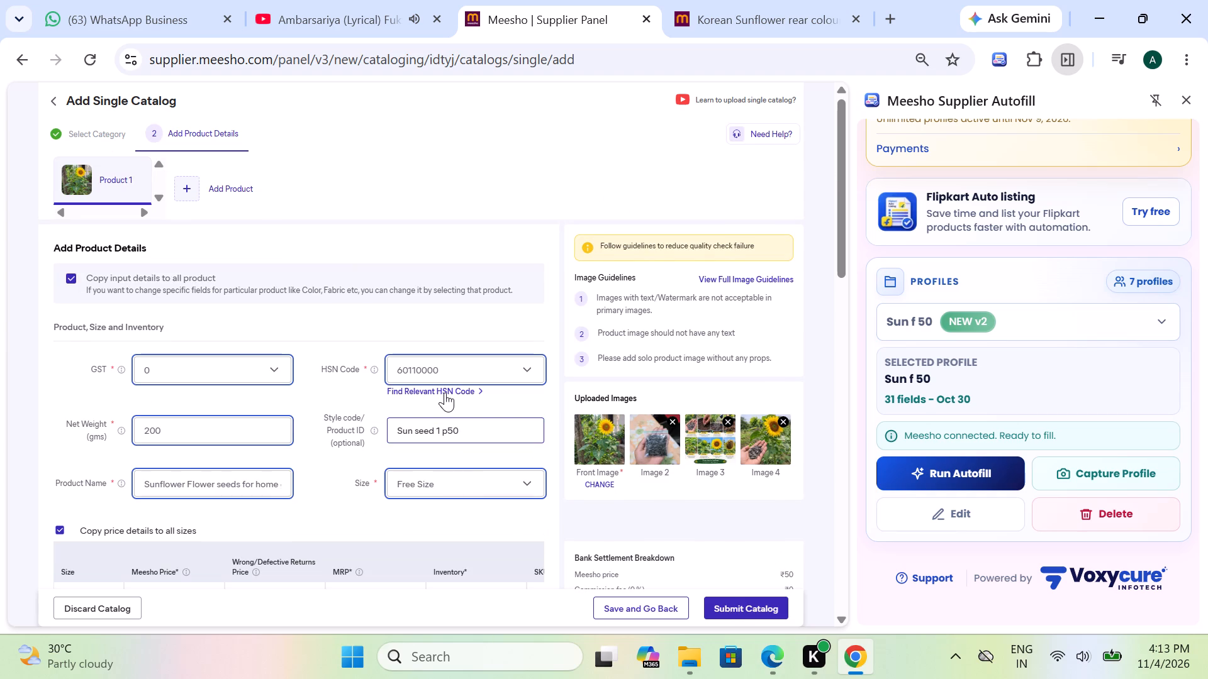
pyautogui.press('Right')
pyautogui.press('2')
pyautogui.press('BackSpace')
pyautogui.press('0')
# Browse the related sunflower products on the Meesho store and open the "100% natural Sunflower seed" pack of 50 listing.
pyautogui.click(756, 3)
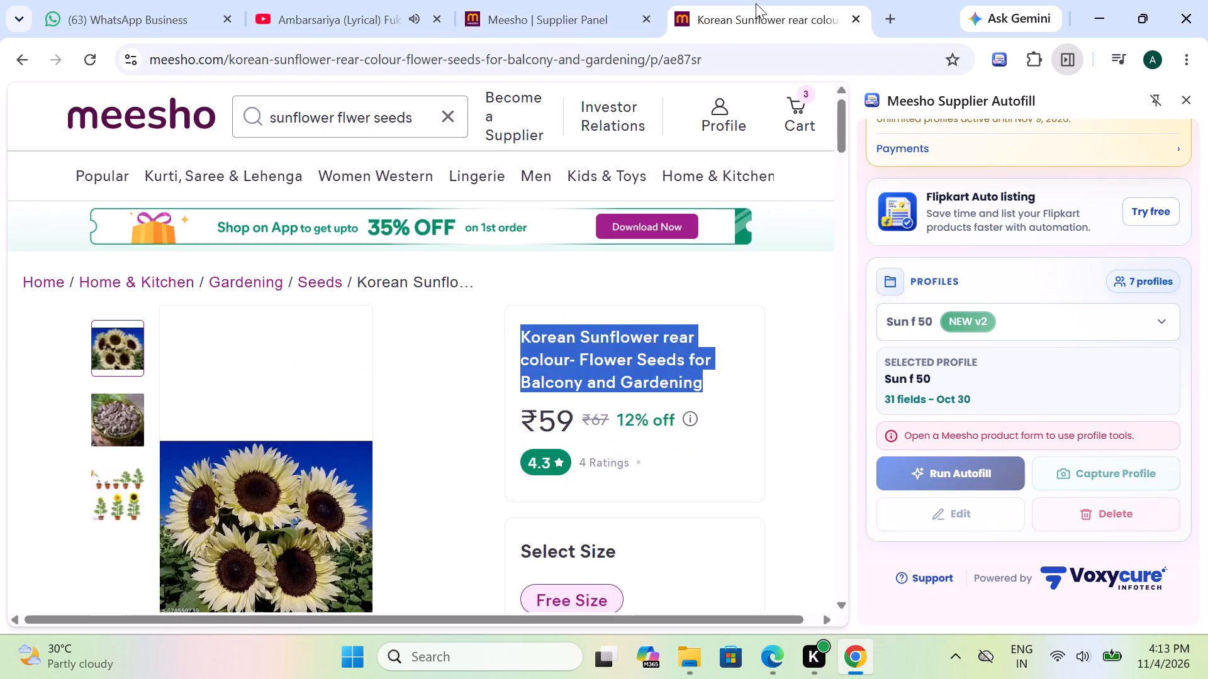
pyautogui.scroll(-2, 573, 396)
pyautogui.scroll(-2, 750, 460)
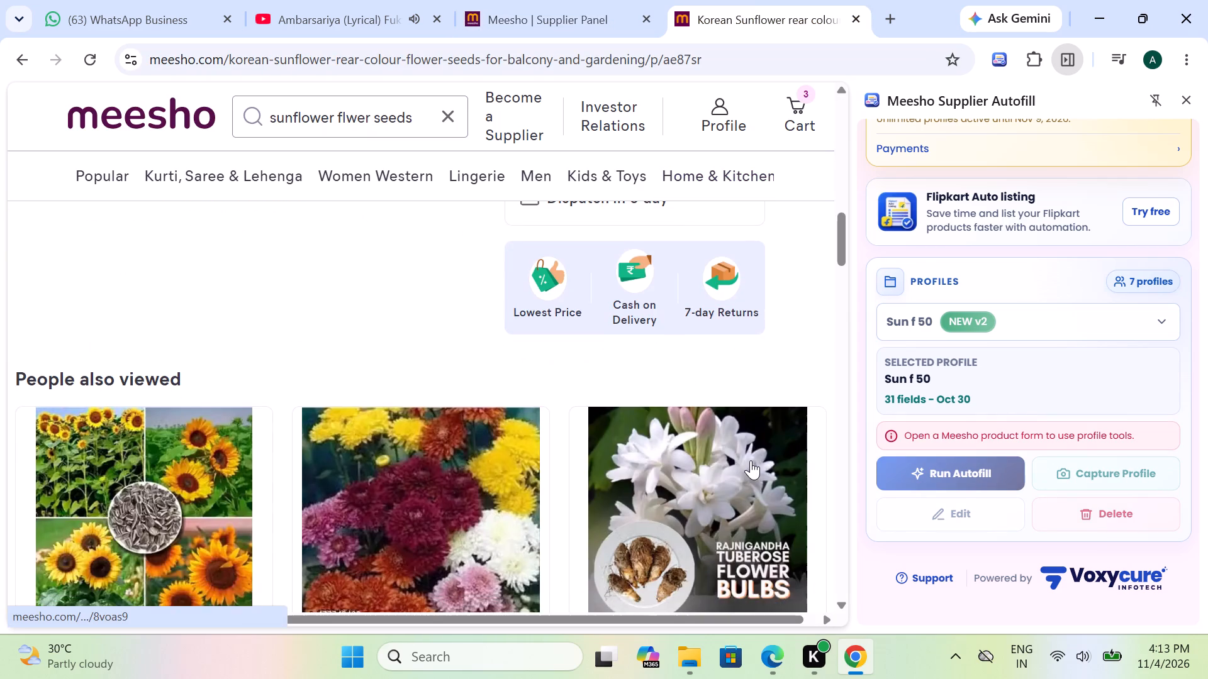
pyautogui.scroll(-2, 751, 460)
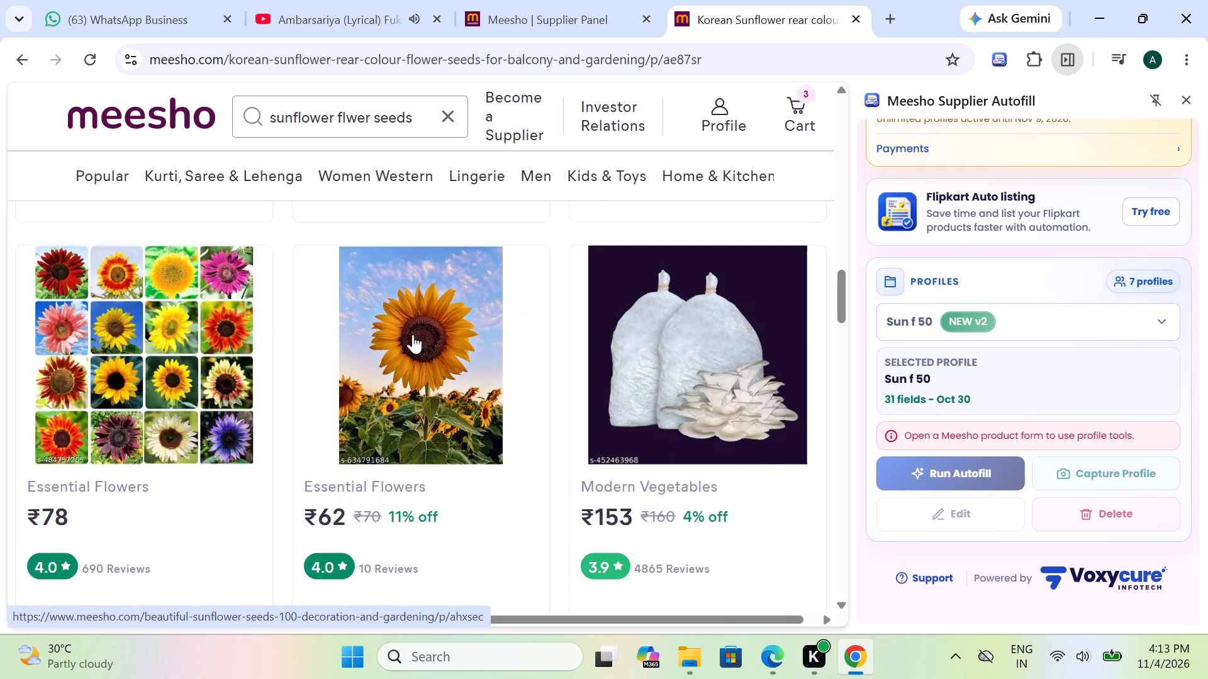
pyautogui.click(82, 408)
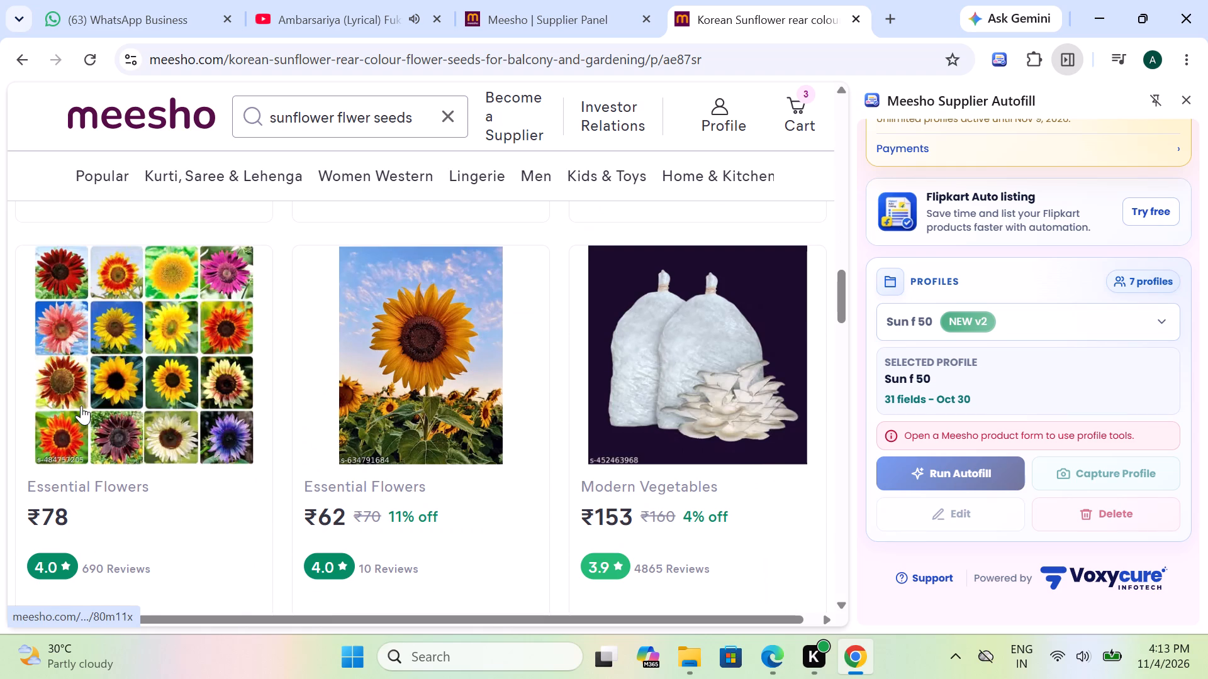
pyautogui.click(418, 375)
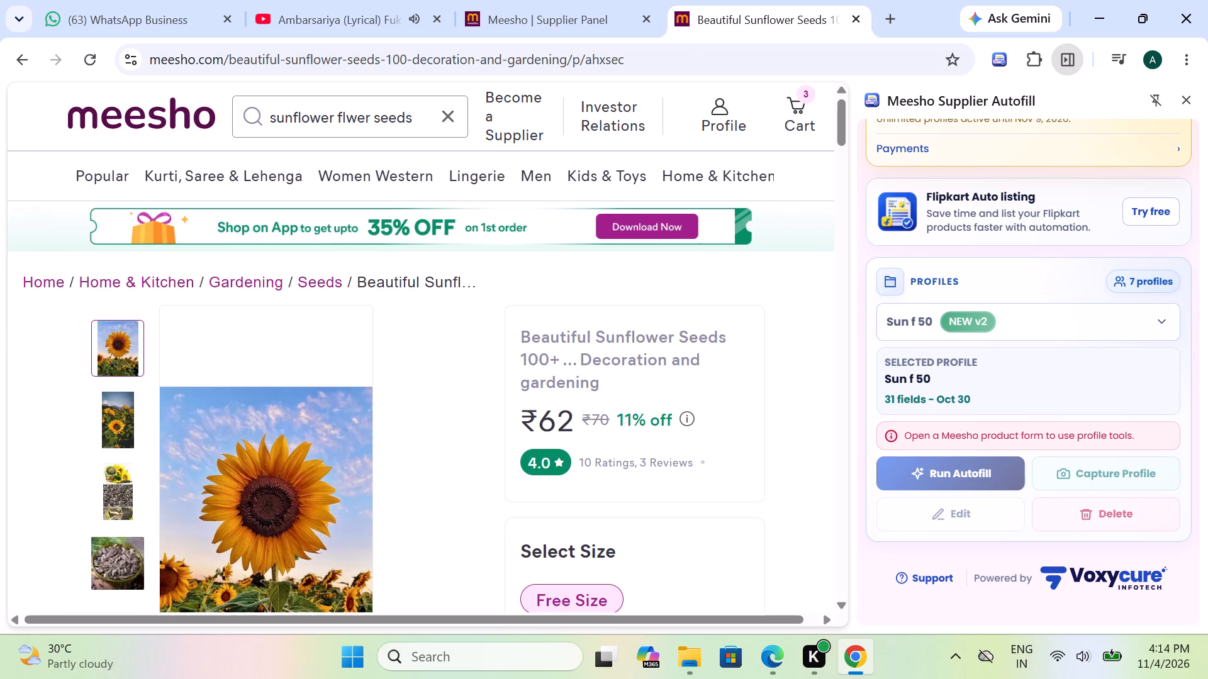
pyautogui.scroll(-9, 551, 373)
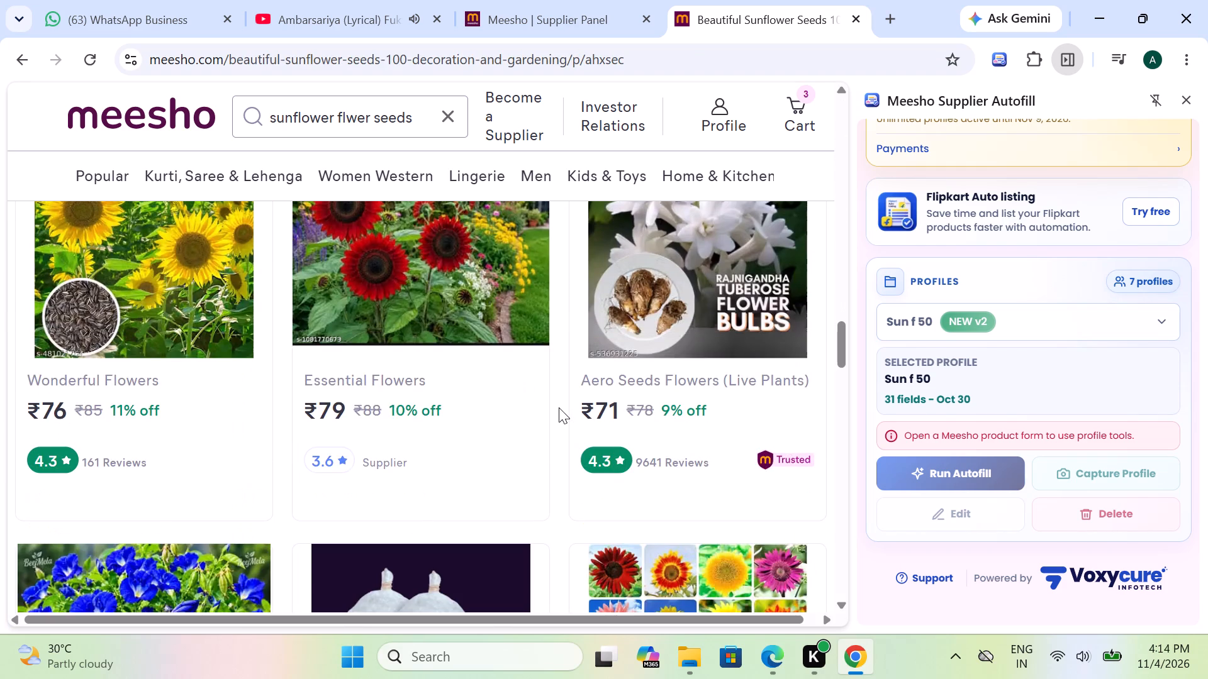
pyautogui.scroll(-4, 459, 390)
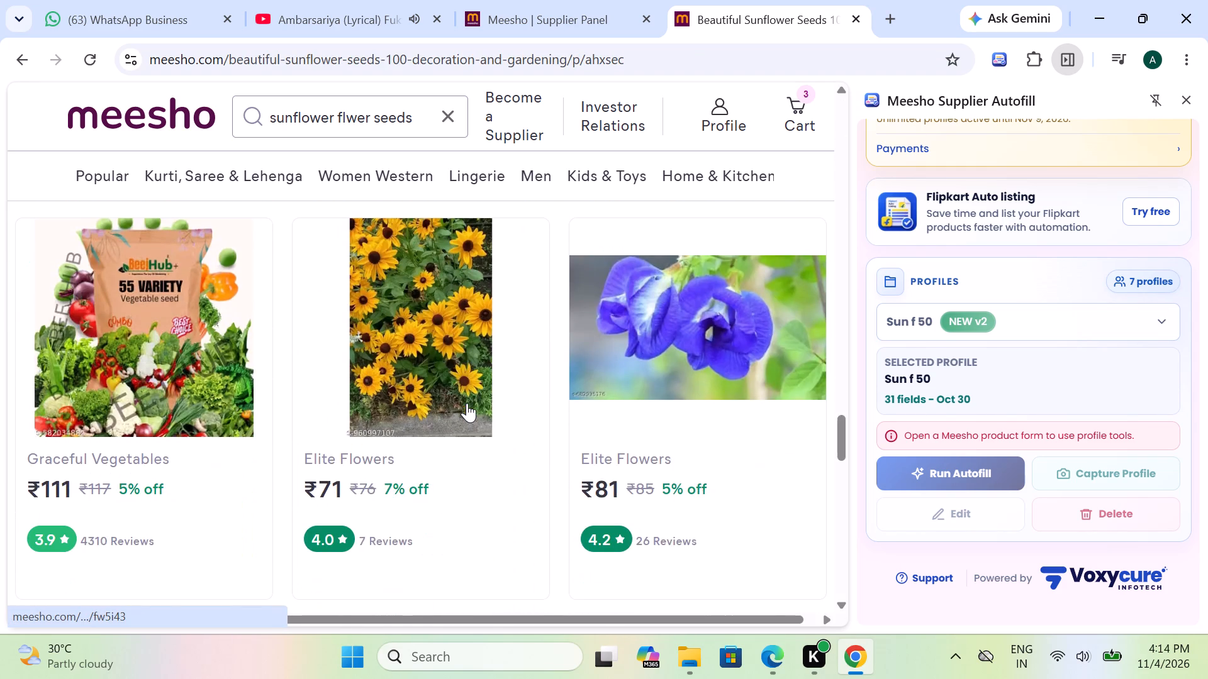
pyautogui.click(446, 392)
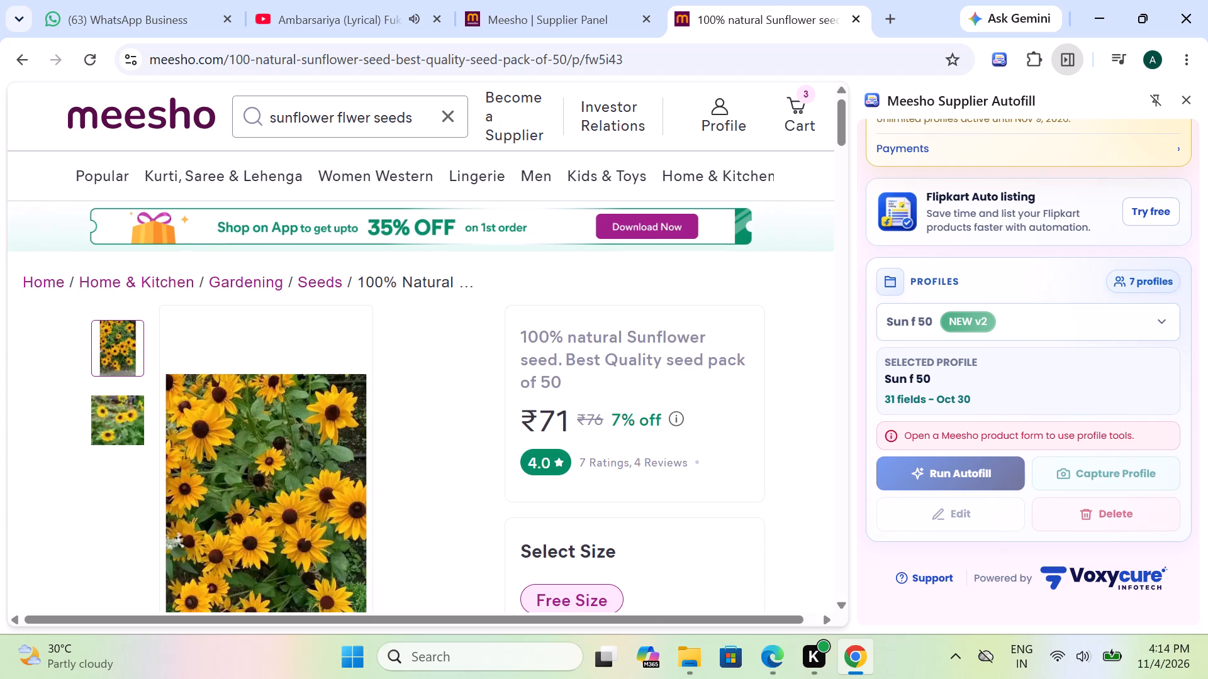
# Copy that listing's title into the catalog's product name and extend it to read "100% natural Sunflower seed. Best Quality seed pack of 50+".
pyautogui.moveTo(520, 326); pyautogui.dragTo(524, 323)
pyautogui.moveTo(524, 323); pyautogui.dragTo(595, 379)
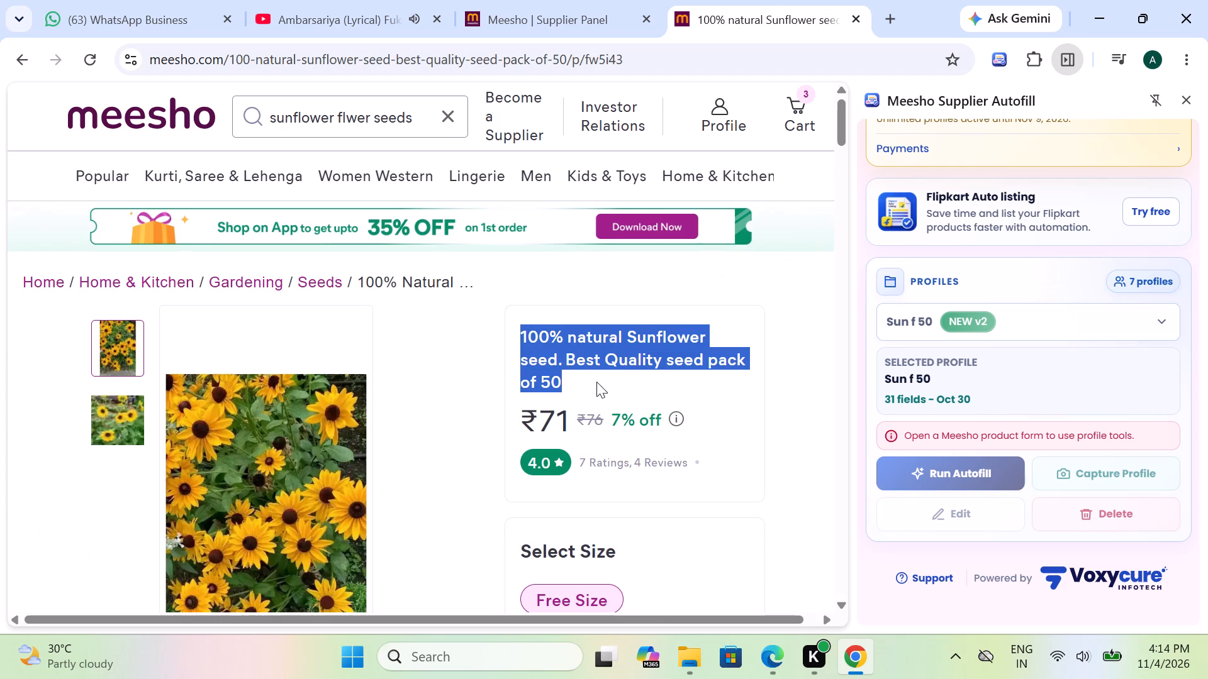
pyautogui.hotkey('ctrl', 'c')
pyautogui.click(522, 3)
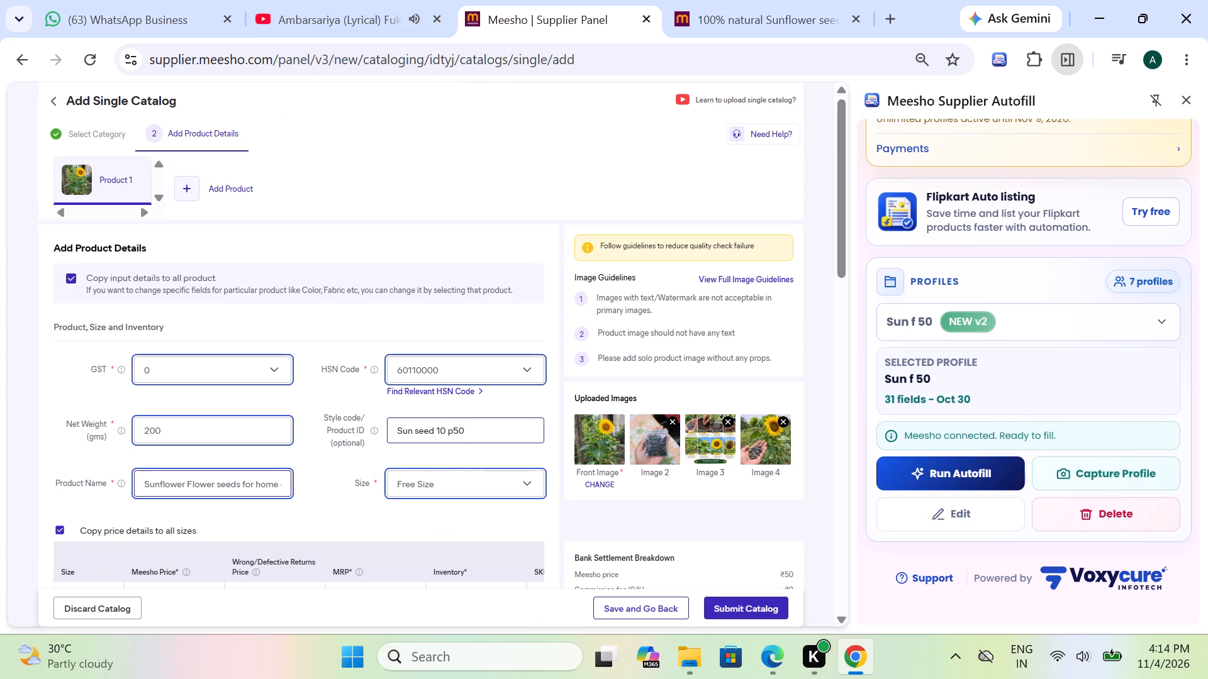
pyautogui.tripleClick(219, 482)
pyautogui.click(219, 482)
pyautogui.hotkey('ctrl', 'v')
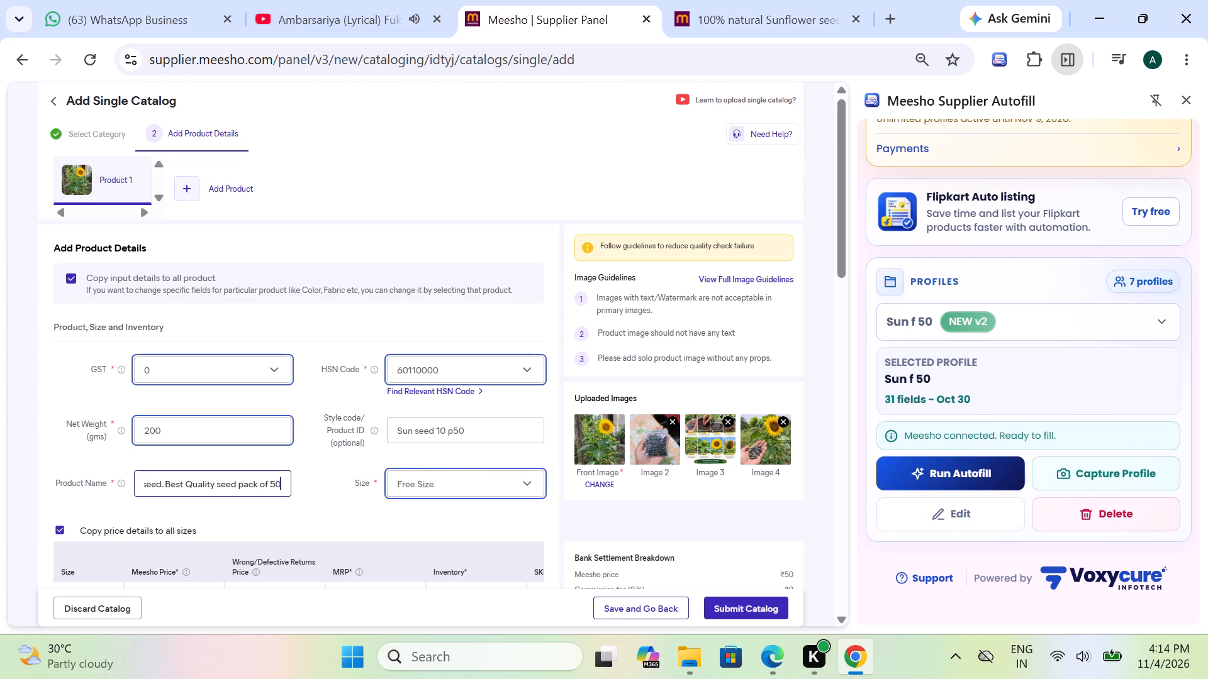
pyautogui.hotkey('shift', '+')
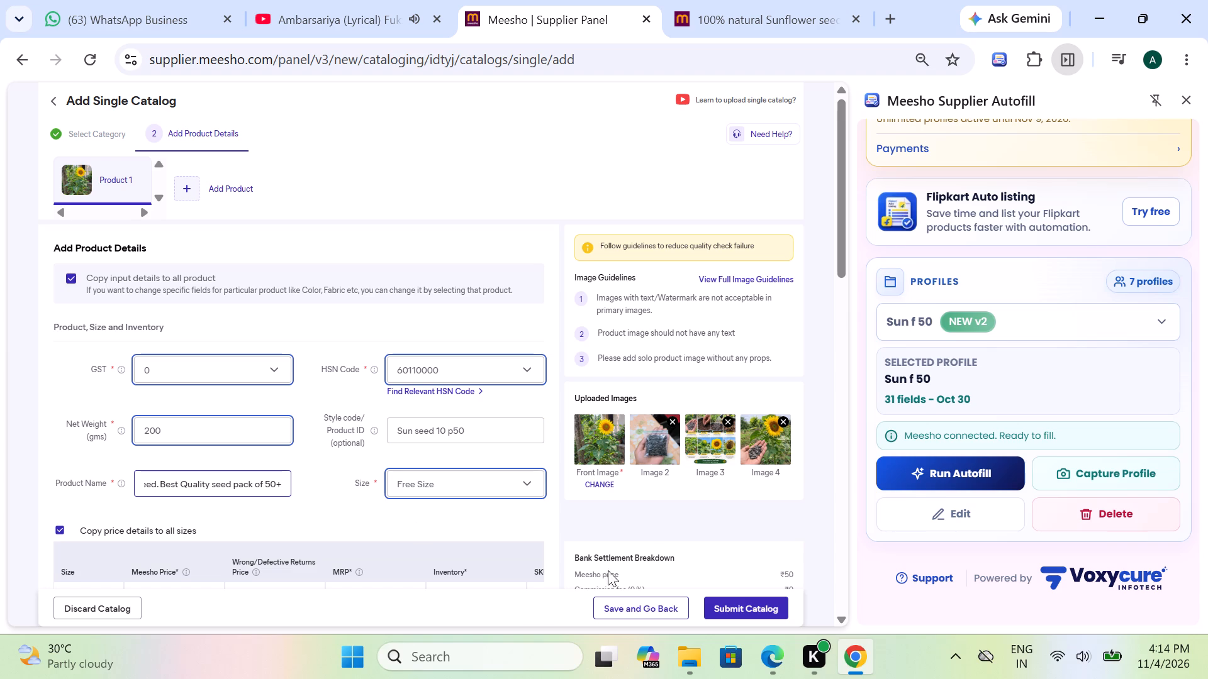
# Submit the catalog for quality check, declaring all products not branded or illegal to sell, and dismiss the ad campaign offer.
pyautogui.click(734, 607)
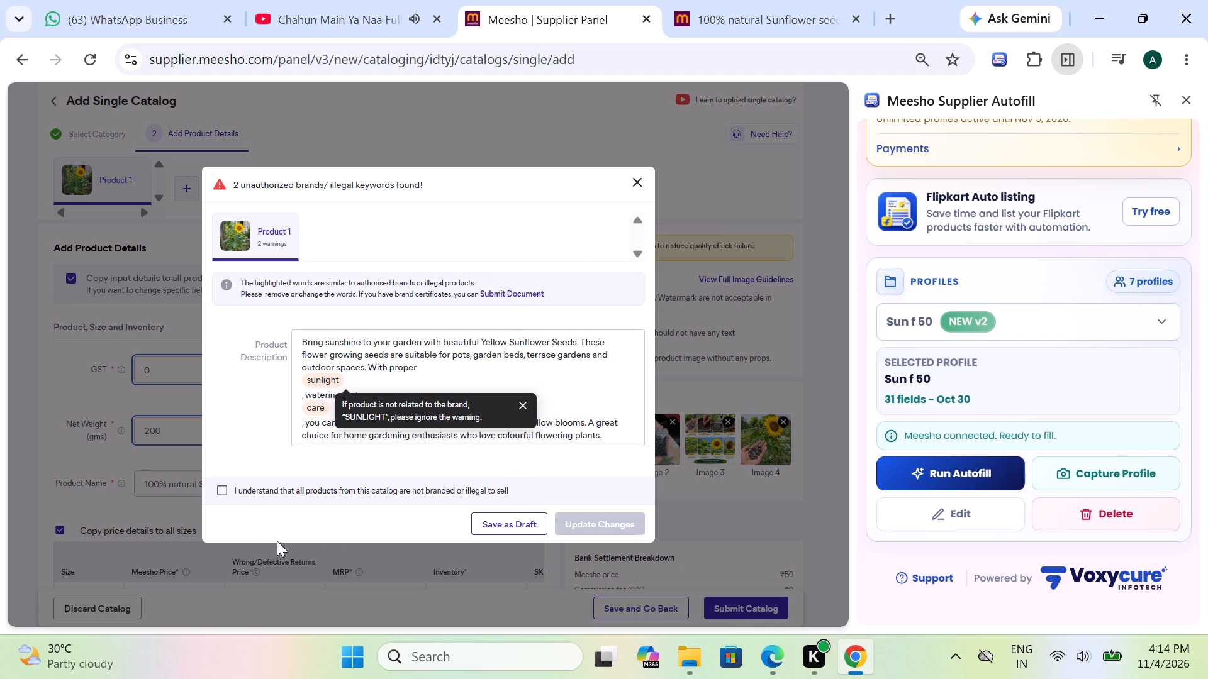
pyautogui.click(222, 494)
pyautogui.click(220, 482)
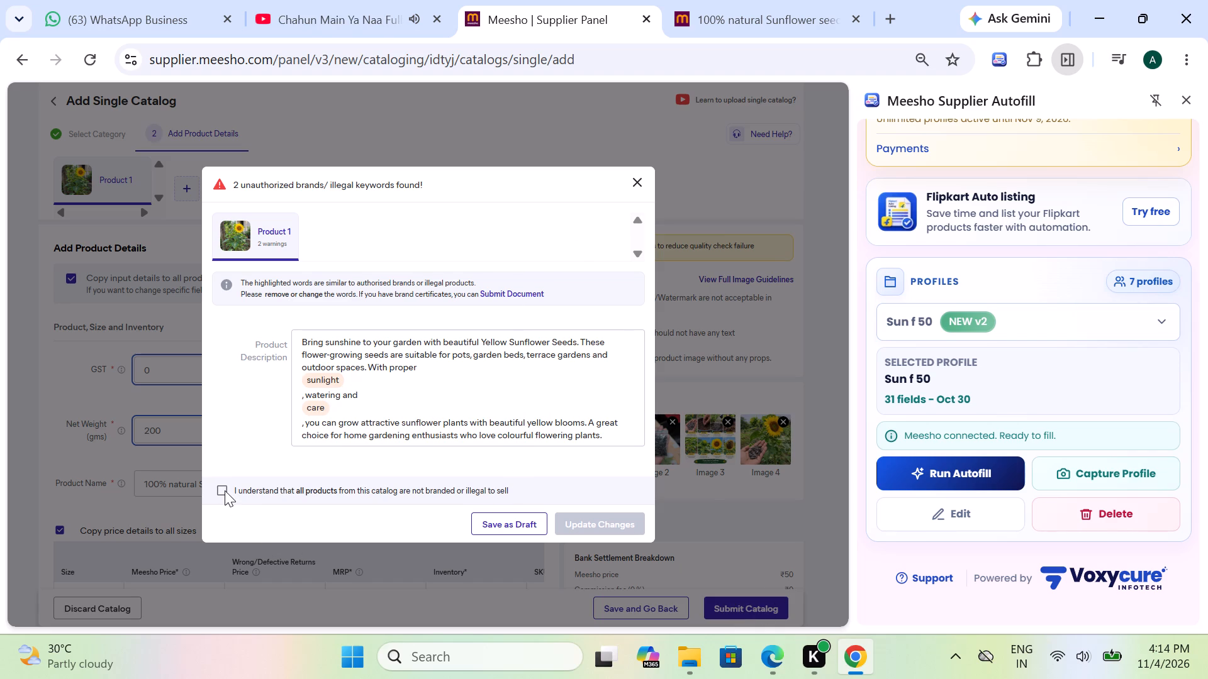
pyautogui.click(225, 490)
pyautogui.click(585, 521)
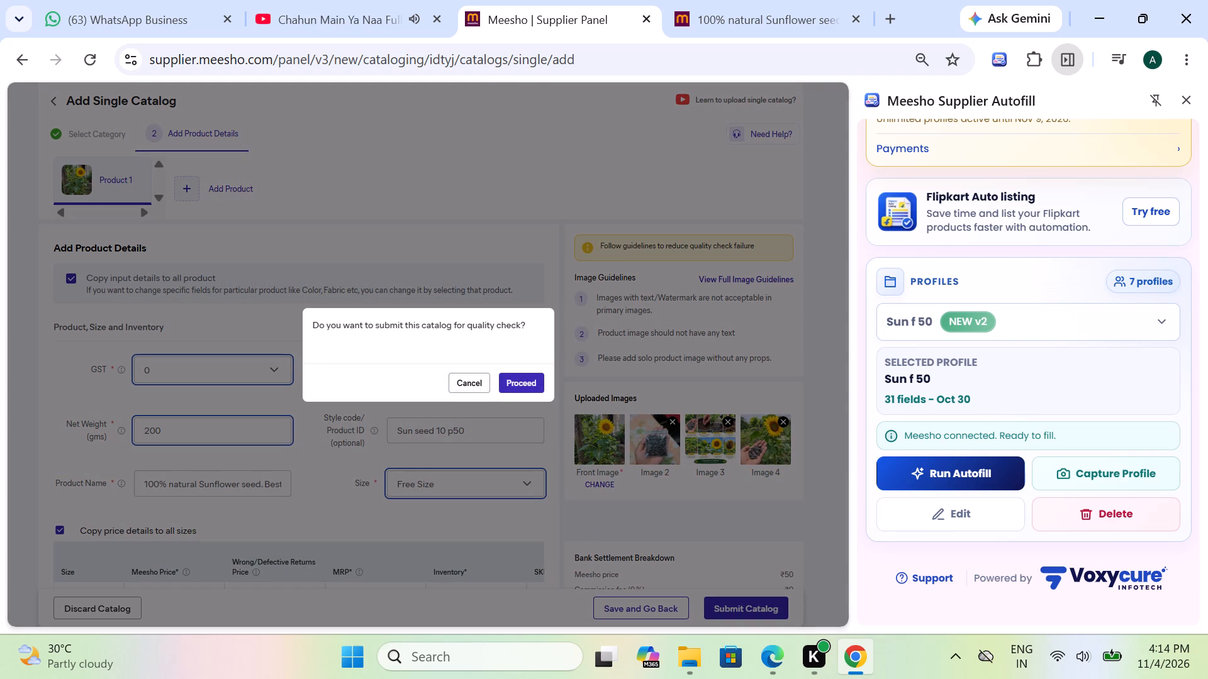
pyautogui.click(513, 385)
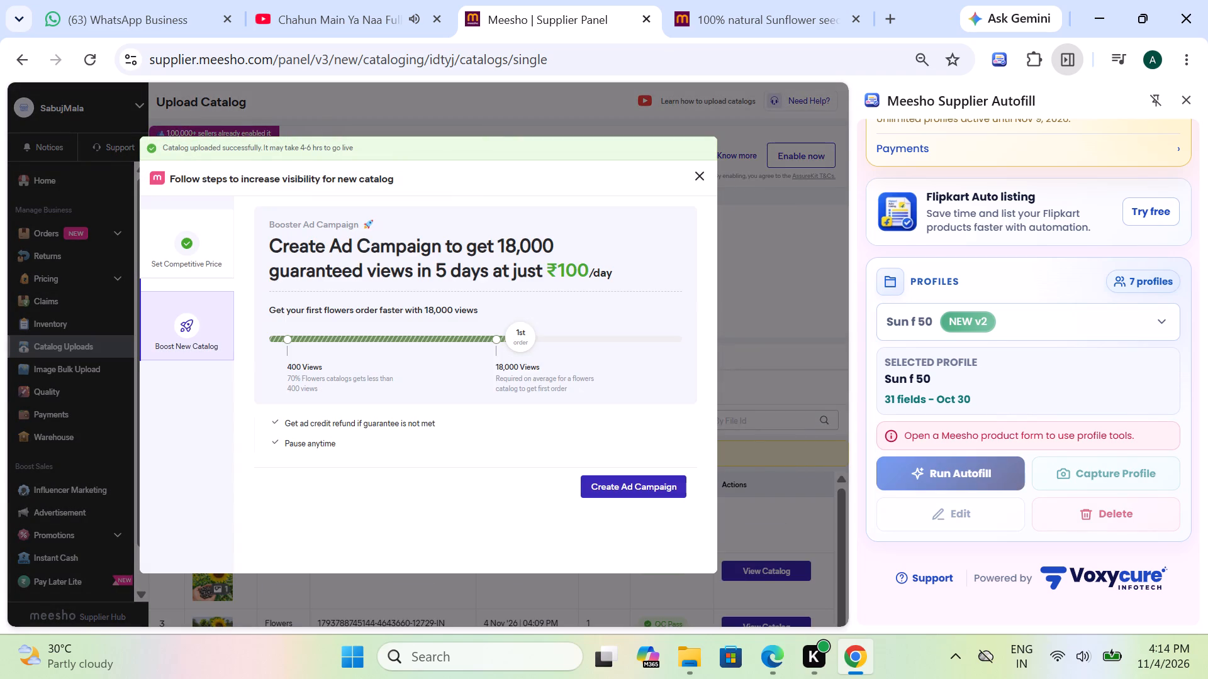
pyautogui.click(694, 176)
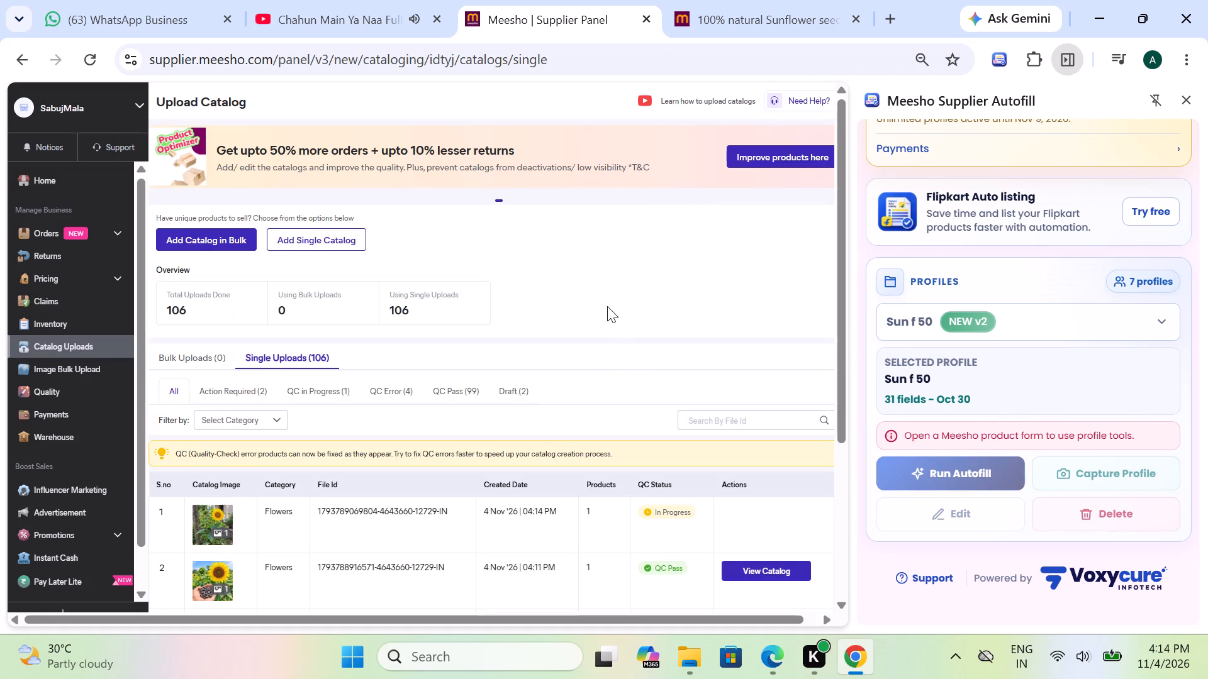
# Look through the single uploads list, examining the earlier catalogs and their QC status.
pyautogui.scroll(-1, 555, 375)
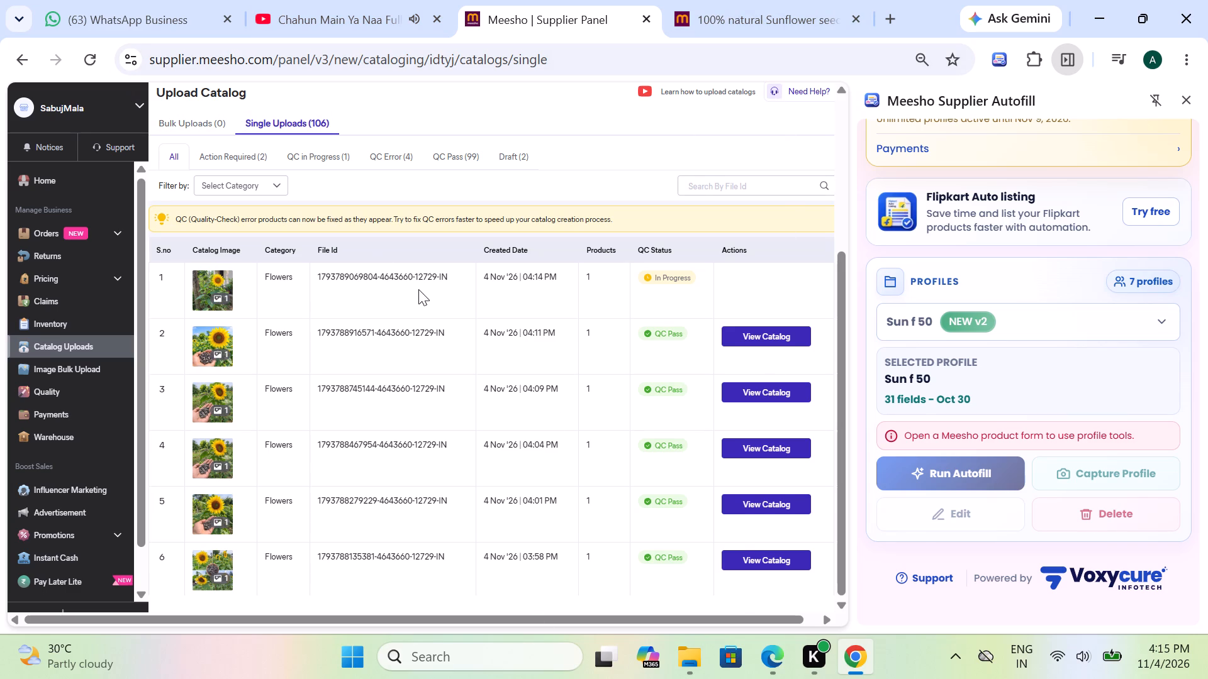
pyautogui.scroll(-6, 418, 294)
pyautogui.scroll(-6, 428, 374)
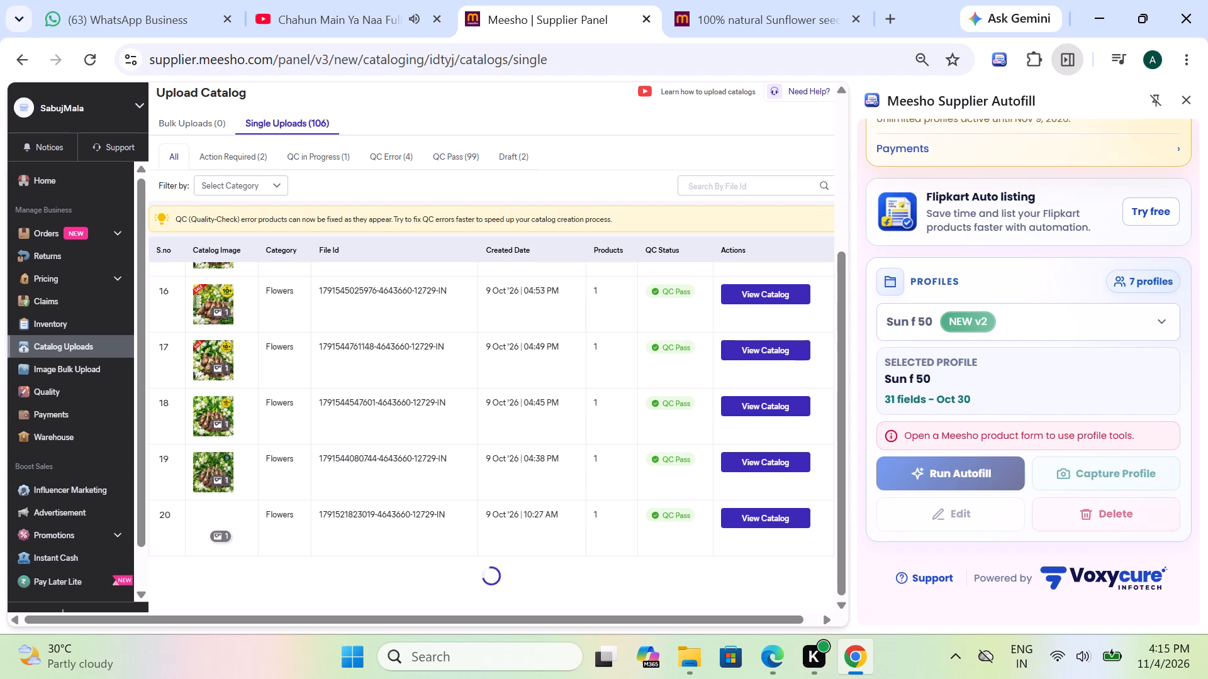
pyautogui.scroll(-1, 432, 398)
pyautogui.scroll(2, 432, 398)
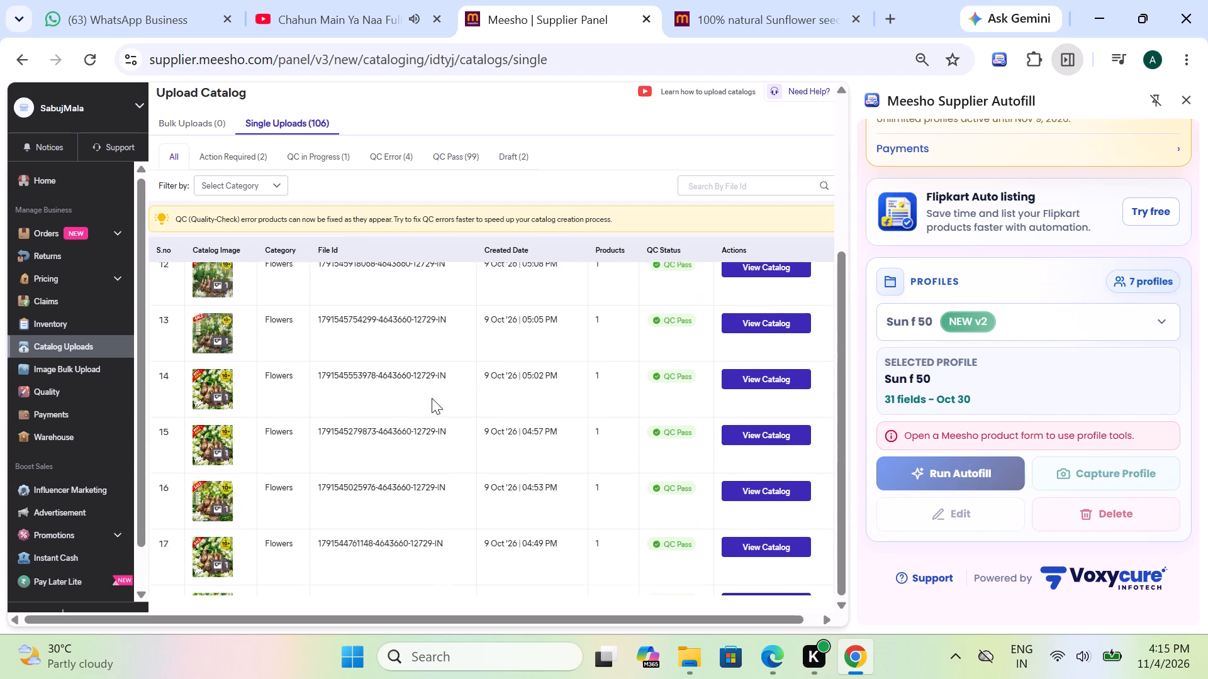
pyautogui.scroll(-3, 432, 398)
pyautogui.scroll(1, 432, 407)
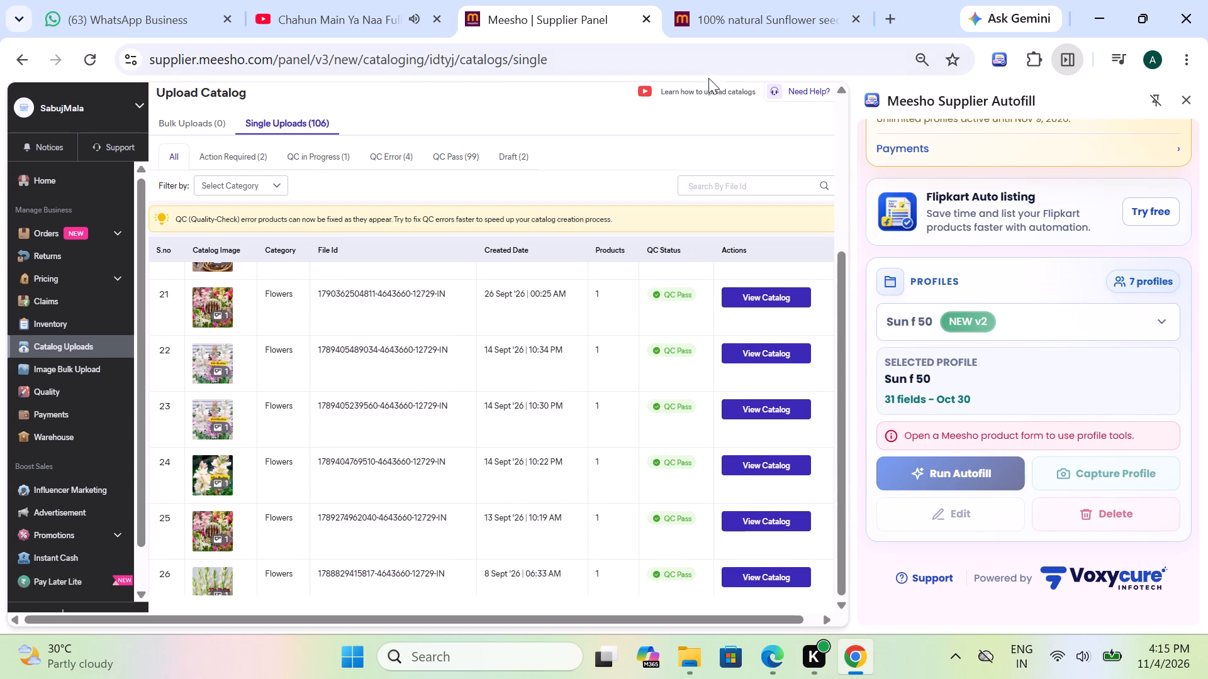
# Start a new single catalog in the Home & Kitchen / Gardening / Seeds / Flowers category.
pyautogui.scroll(5, 321, 345)
pyautogui.scroll(4, 213, 357)
pyautogui.click(298, 238)
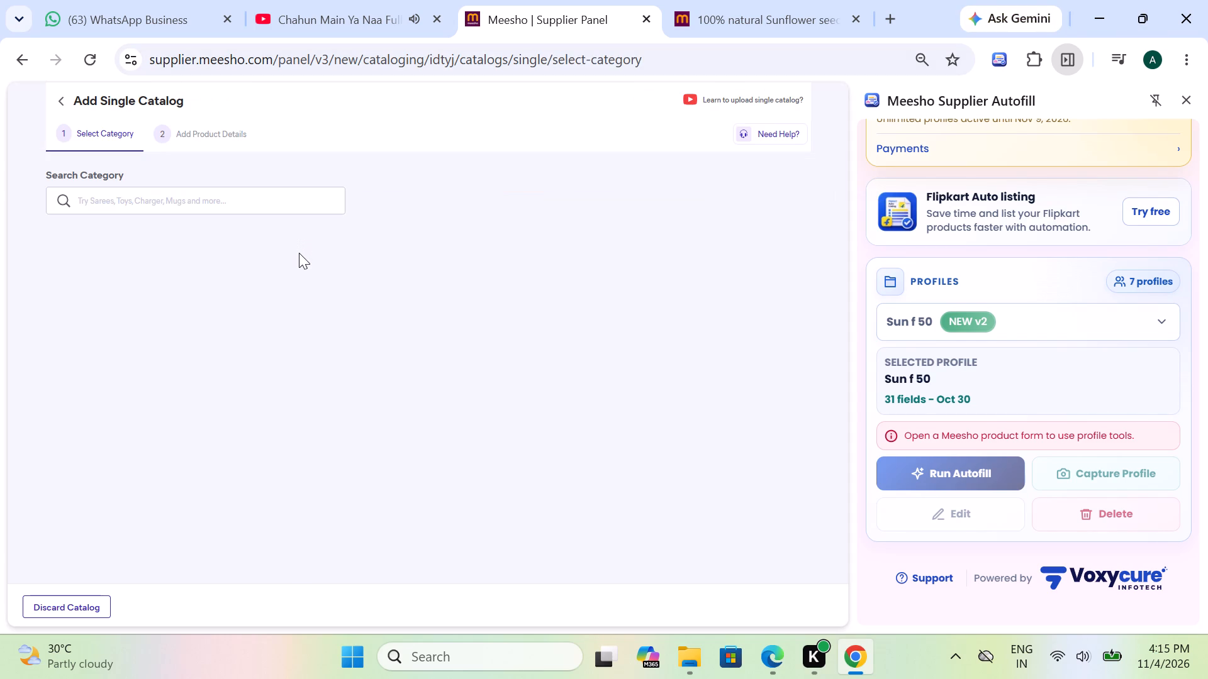
pyautogui.click(305, 270)
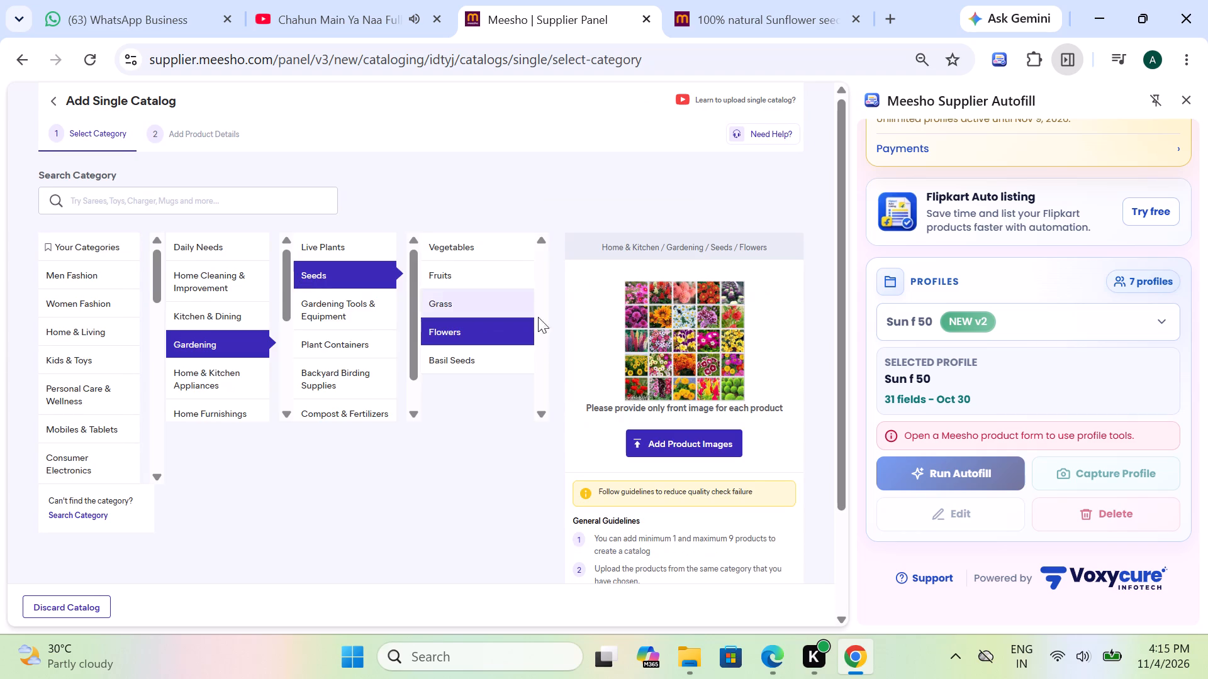
# Choose a front product image for the new catalog from the Downloads folder.
pyautogui.click(654, 435)
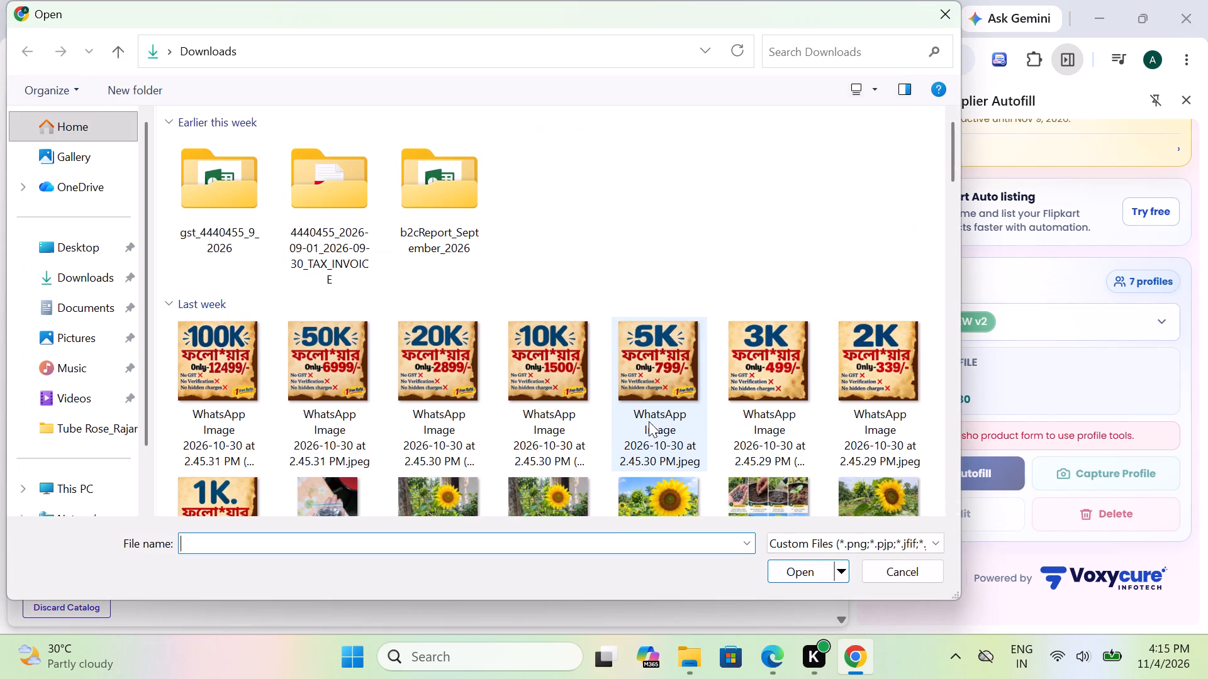
pyautogui.scroll(-3, 693, 472)
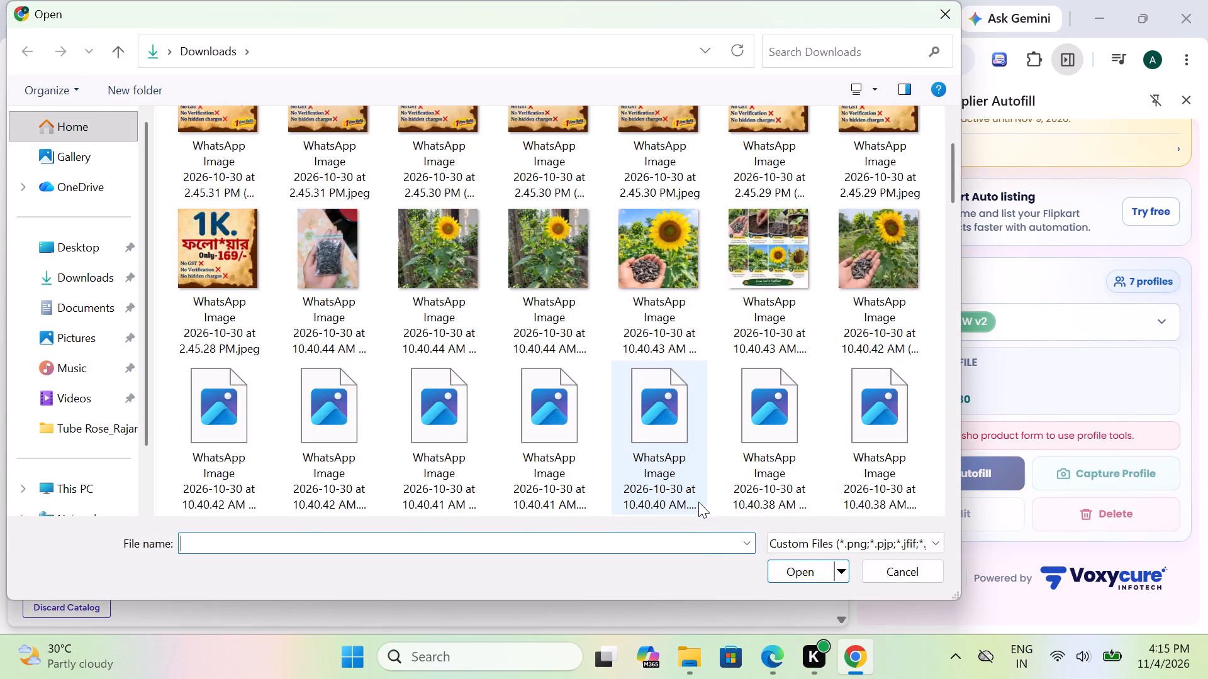
pyautogui.scroll(-1, 694, 502)
pyautogui.scroll(-1, 725, 426)
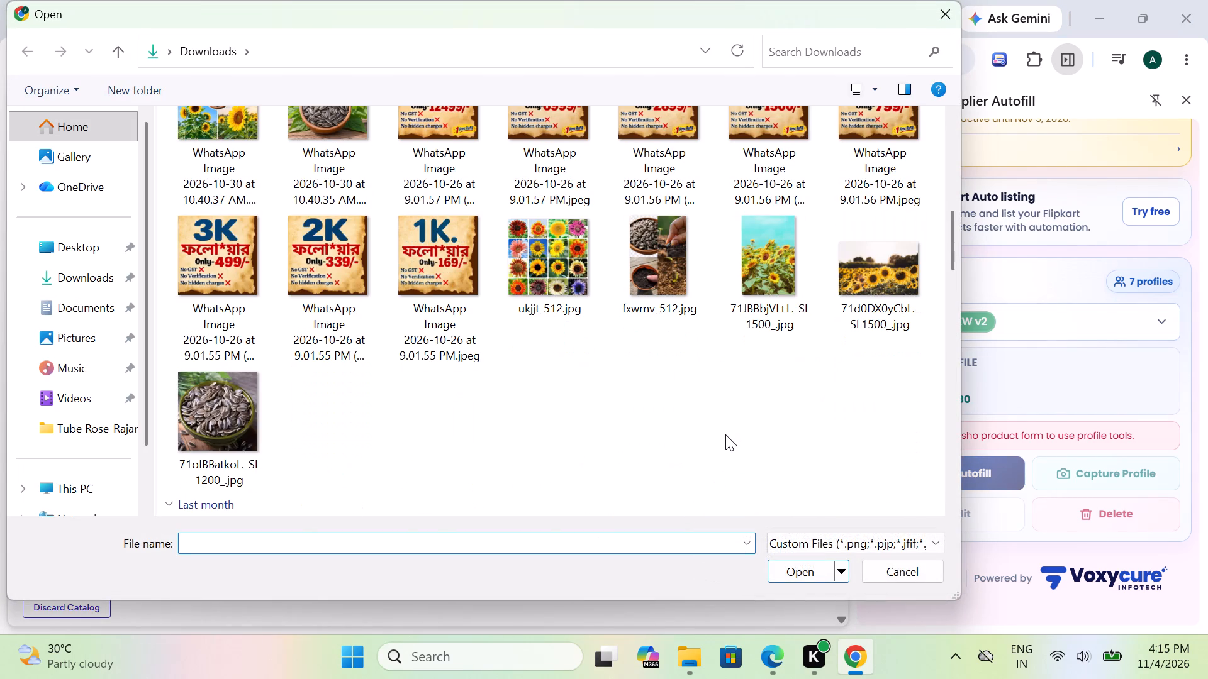
# Select the white flower photo "WhatsApp Image 2026-09-14 at 10.12.13 PM (1).jpeg" among last month's downloads as the catalog's front image.
pyautogui.scroll(-1, 725, 434)
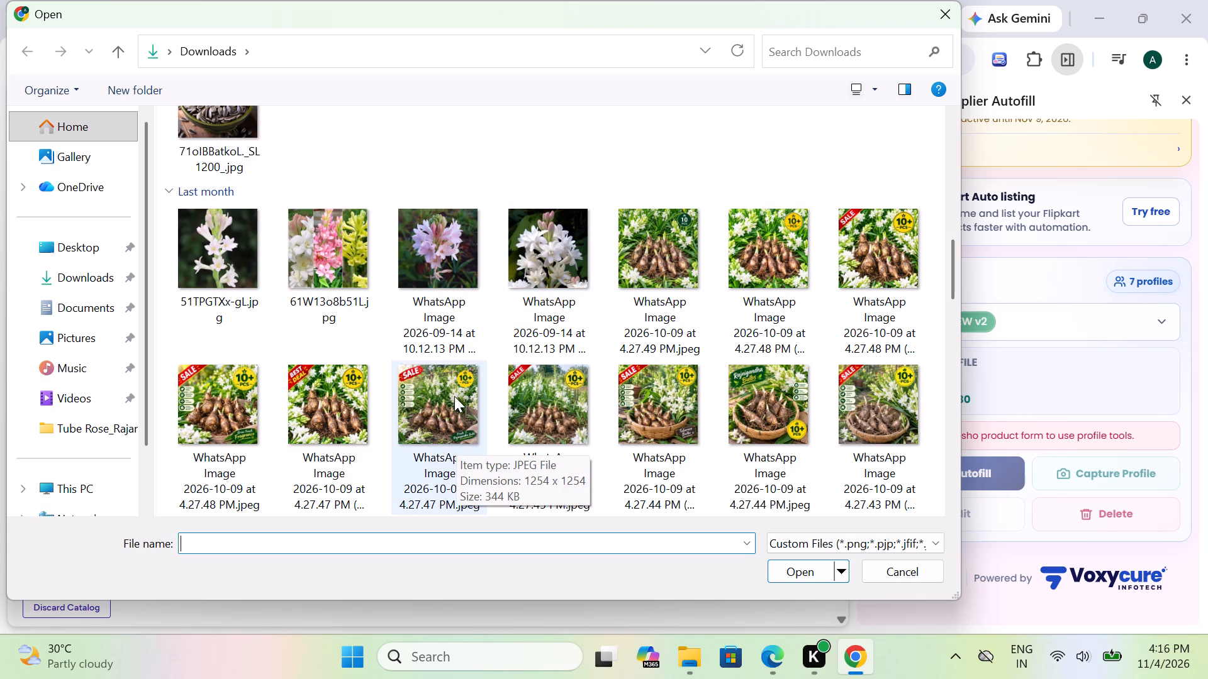
pyautogui.click(551, 273)
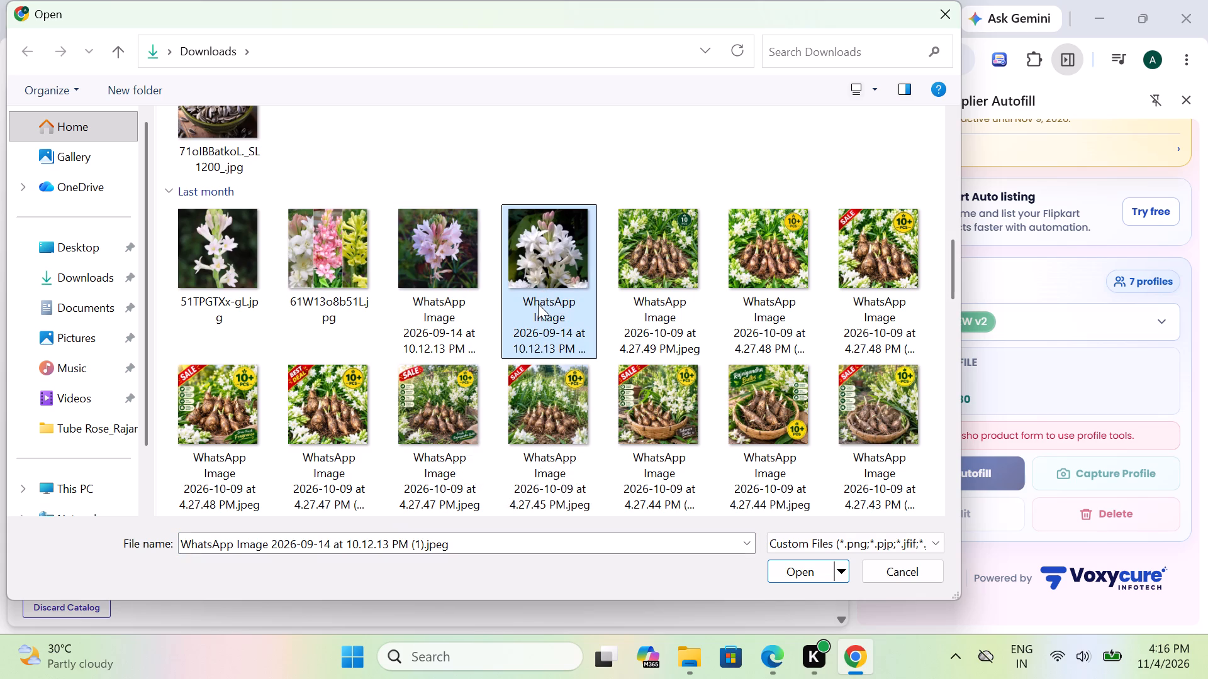
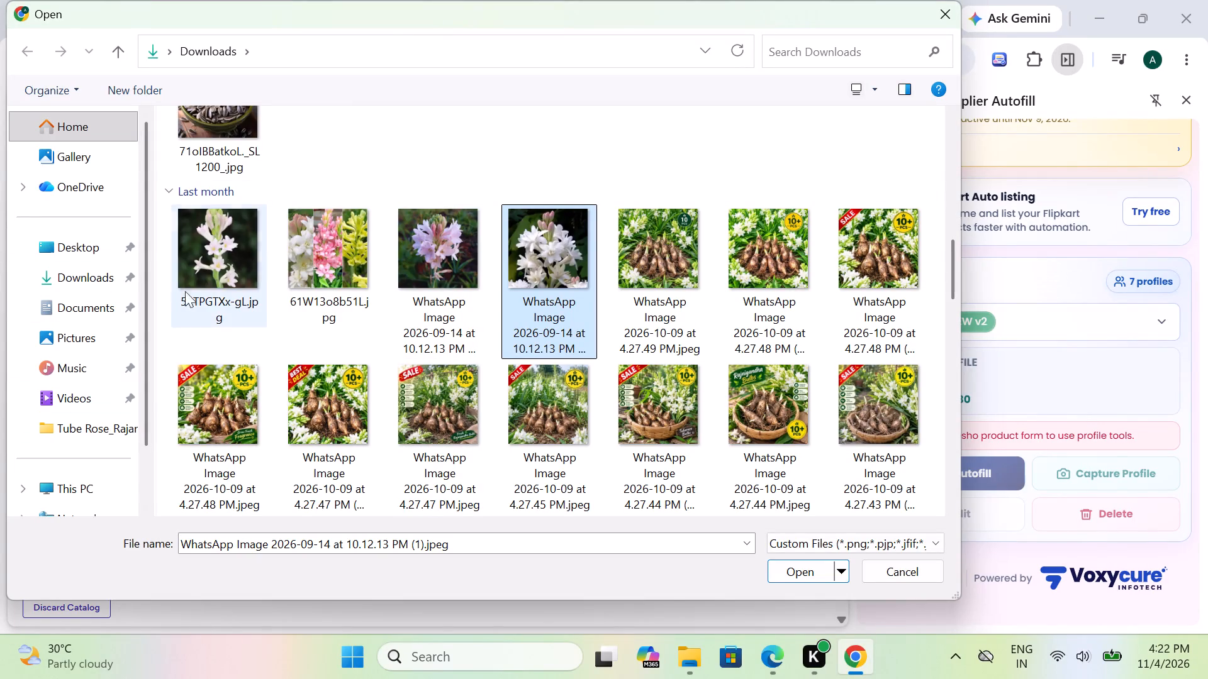
# Add 61W13o8b51L.jpg as the catalog's front product image and continue to the product details.
pyautogui.click(317, 265)
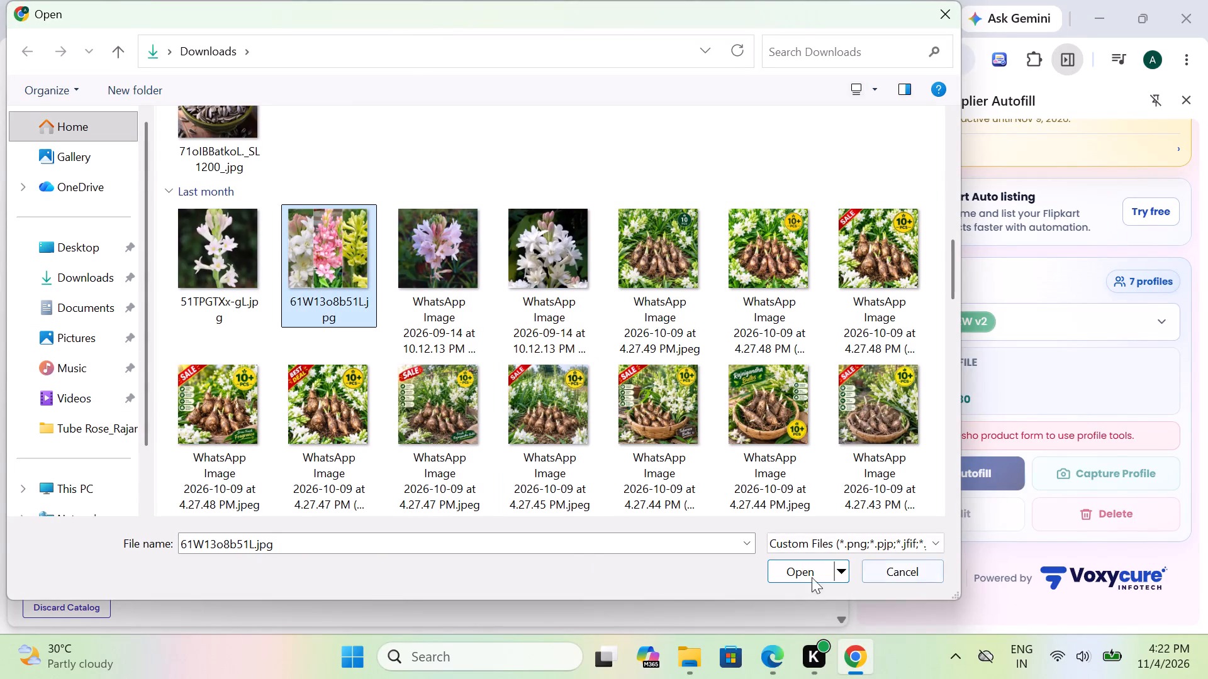
pyautogui.click(794, 574)
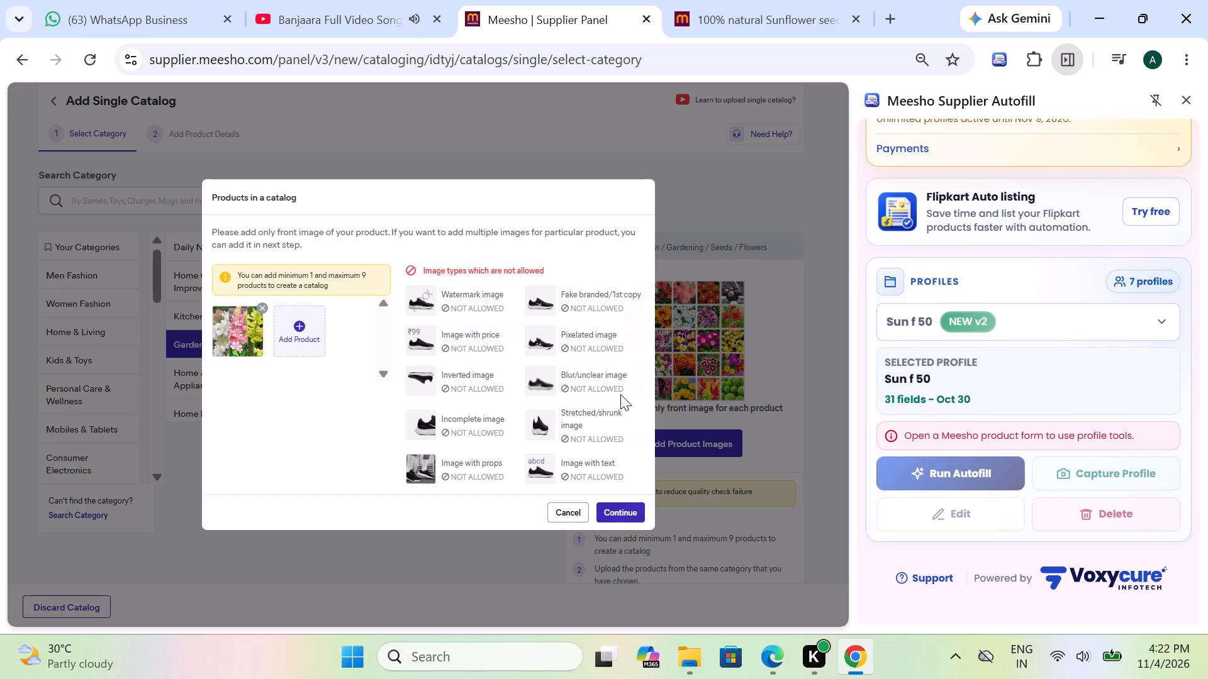
pyautogui.click(613, 509)
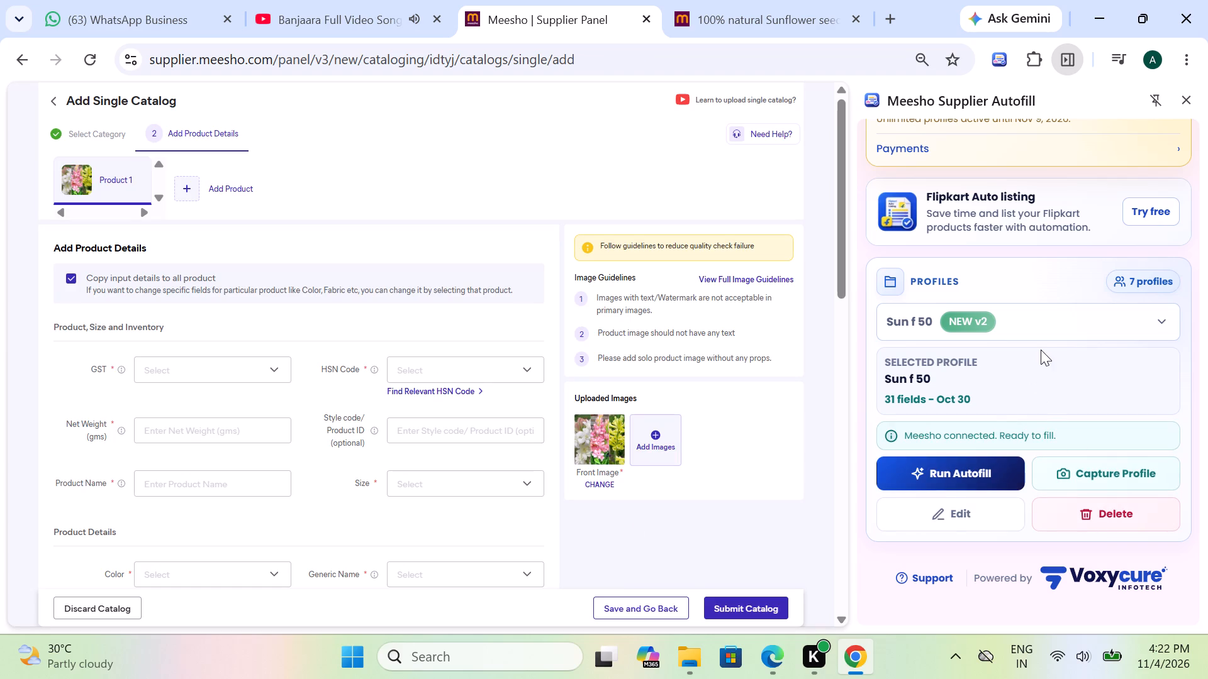
# Autofill the product form with the RG p10 profile, applying Free Size as the size.
pyautogui.click(1076, 327)
pyautogui.scroll(-4, 1009, 503)
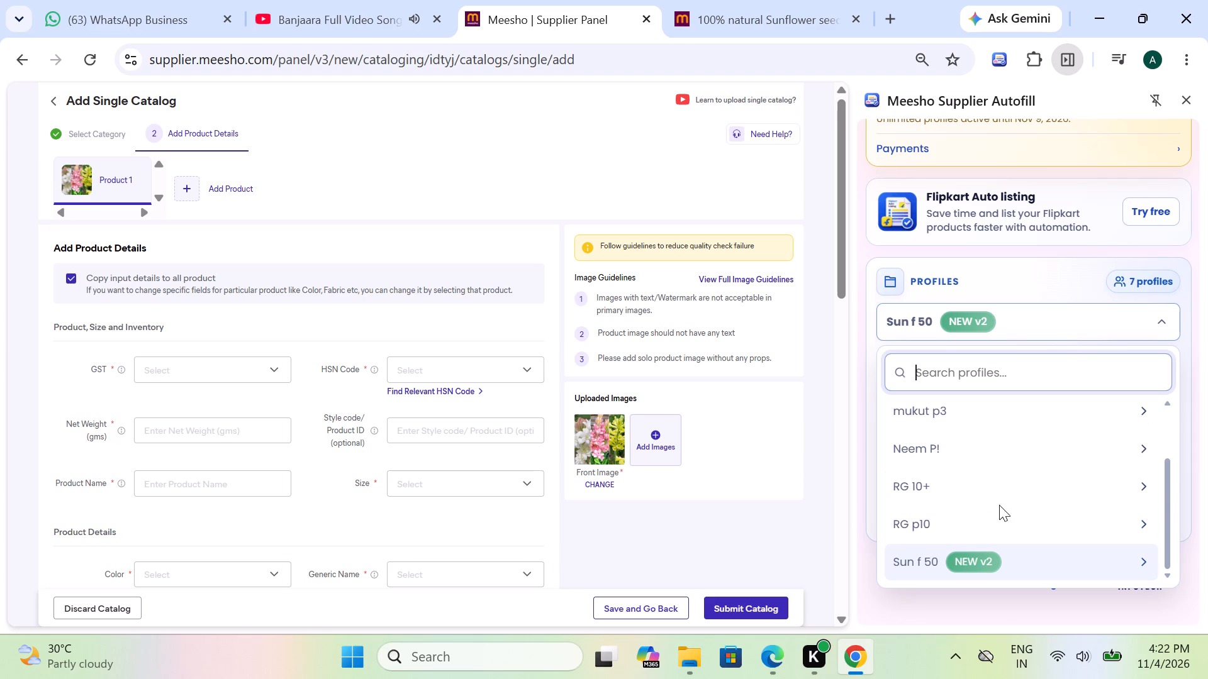
pyautogui.click(991, 516)
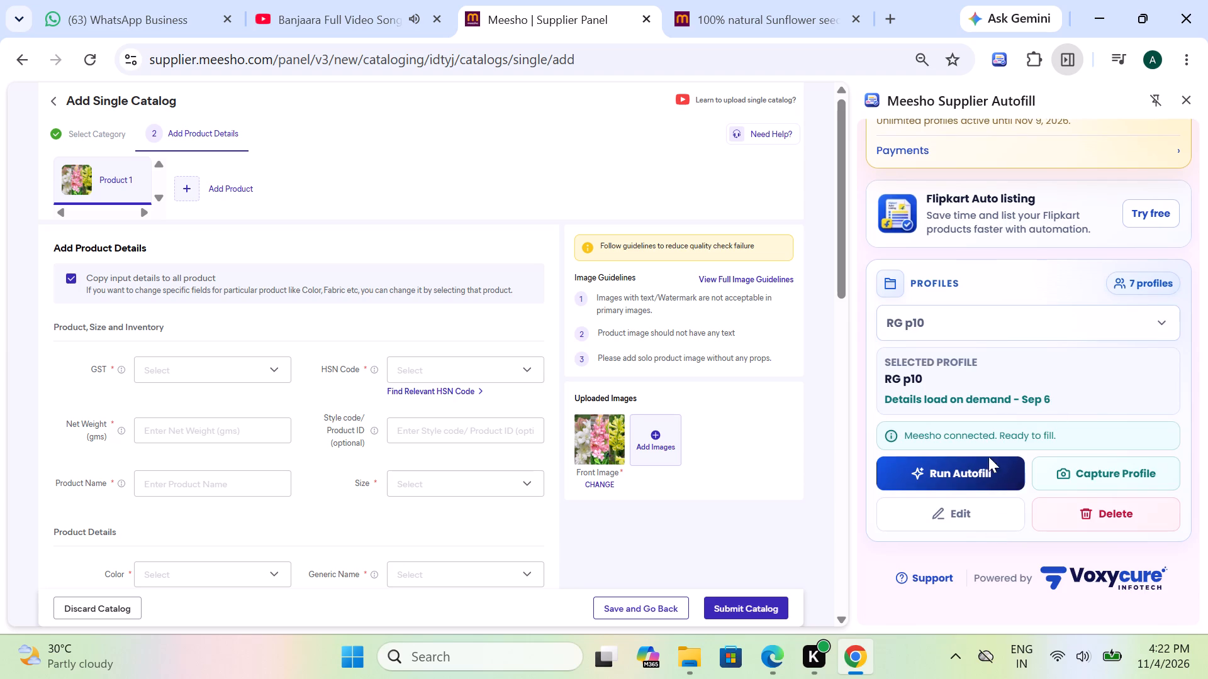
pyautogui.click(976, 473)
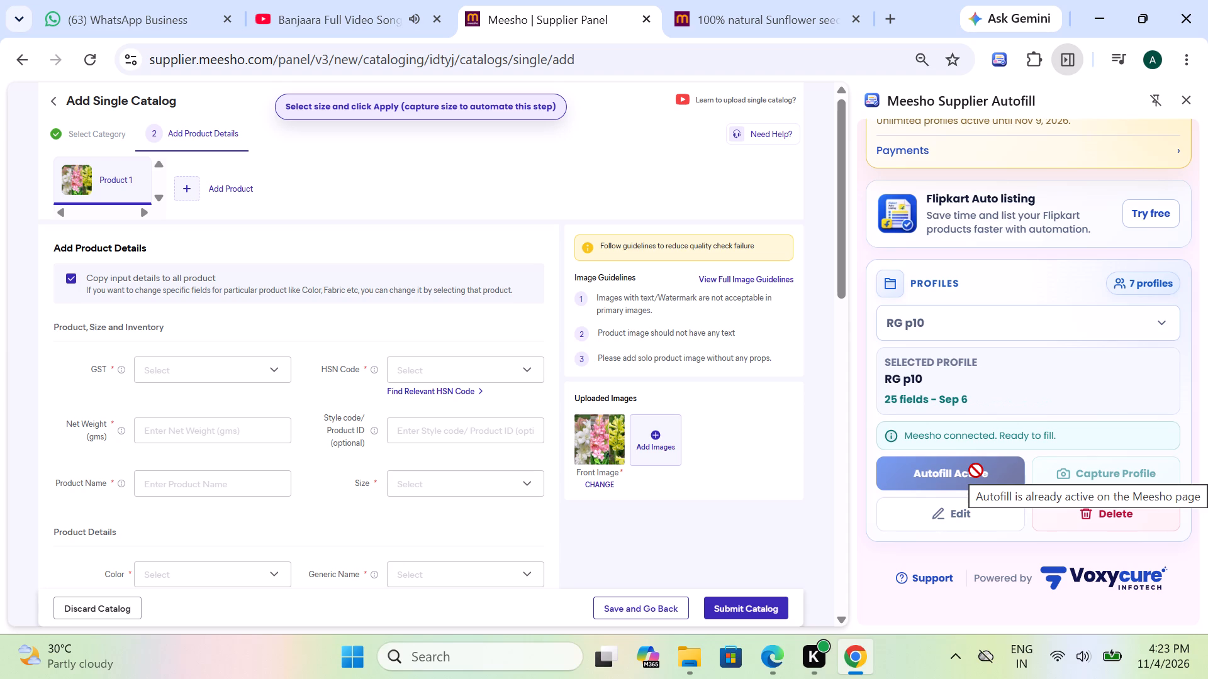
pyautogui.scroll(-1, 345, 365)
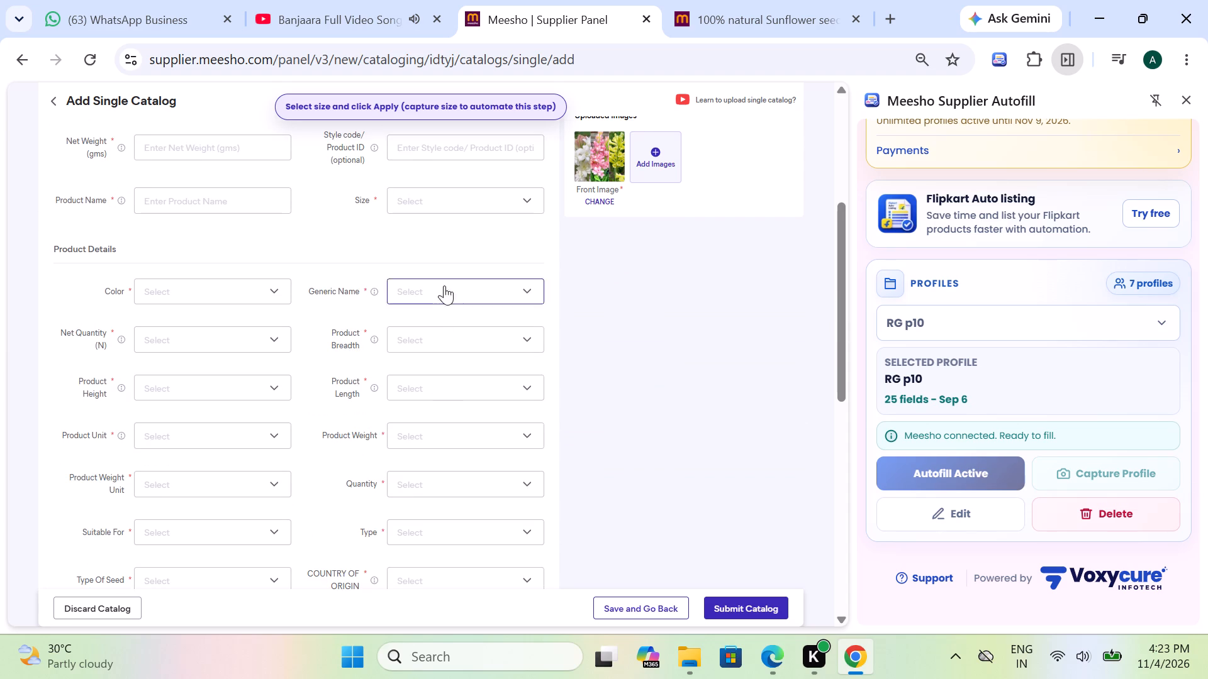
pyautogui.click(476, 206)
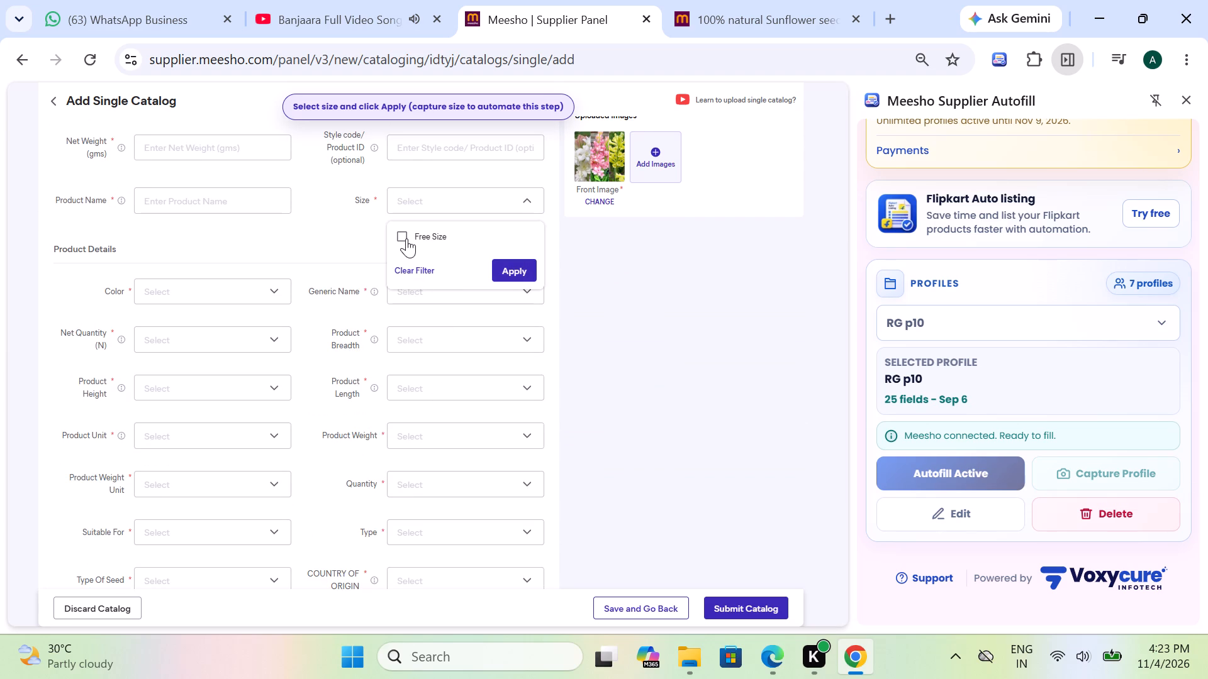
pyautogui.click(405, 235)
pyautogui.click(503, 272)
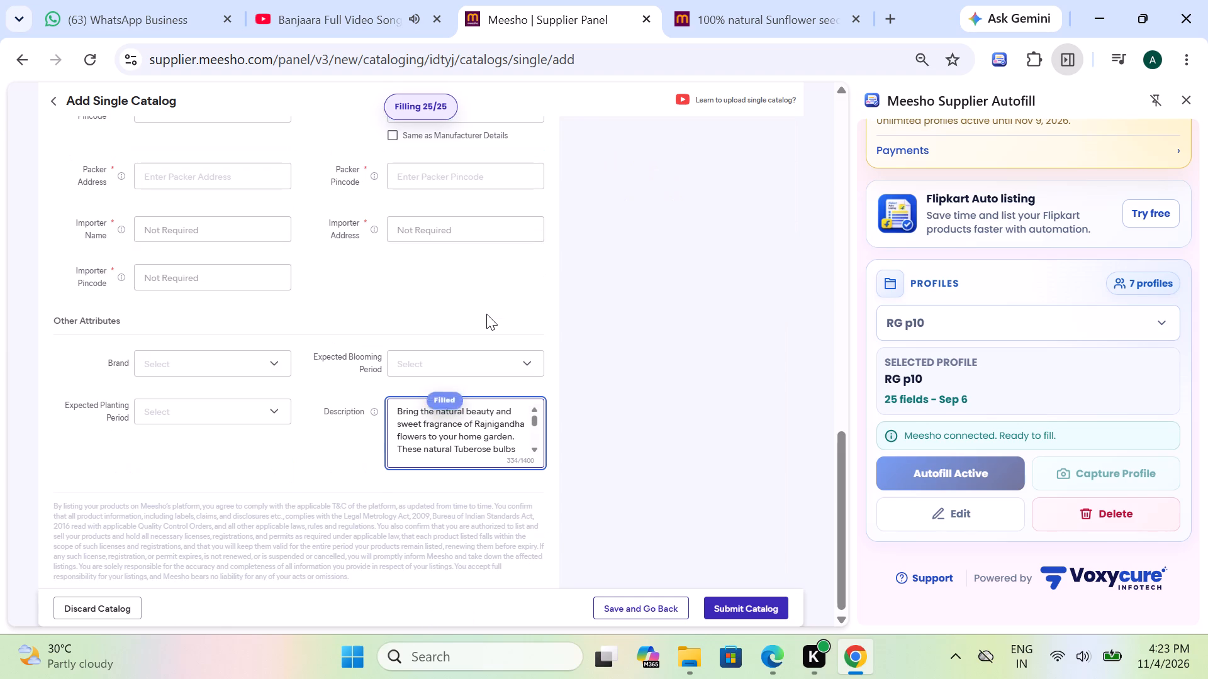
# Mark the packer details as same as the manufacturer's and set the manufacturer name to Sabujmala.
pyautogui.click(389, 131)
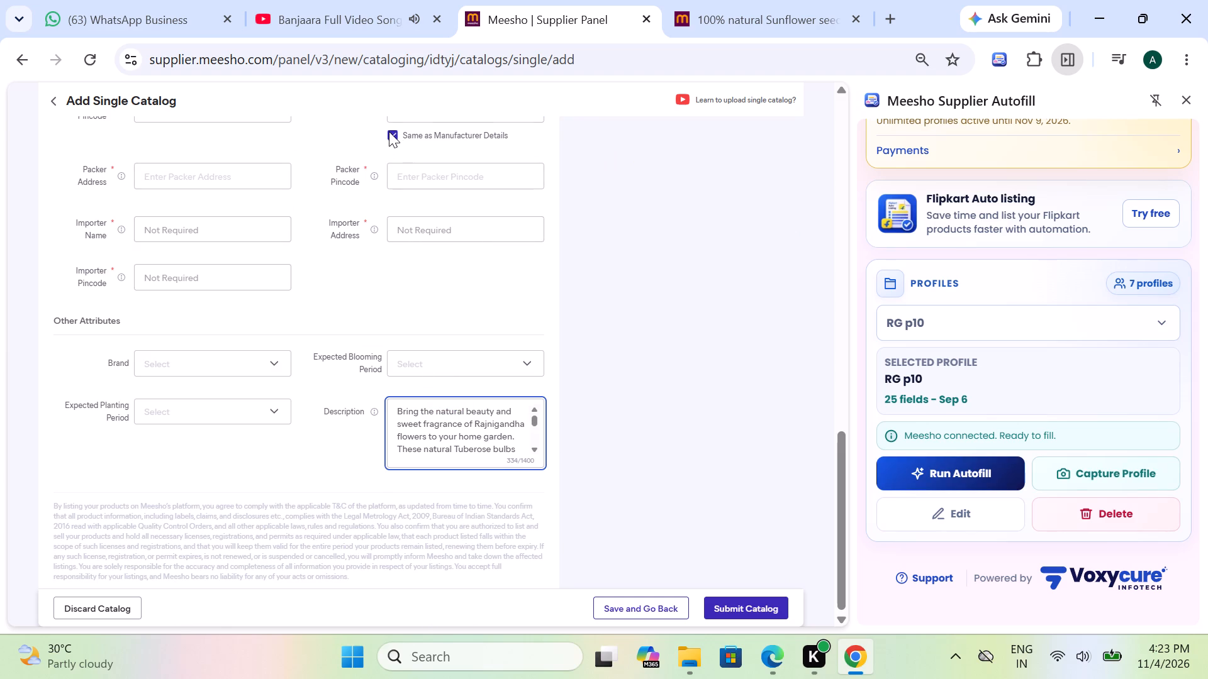
pyautogui.scroll(1, 402, 182)
pyautogui.click(205, 345)
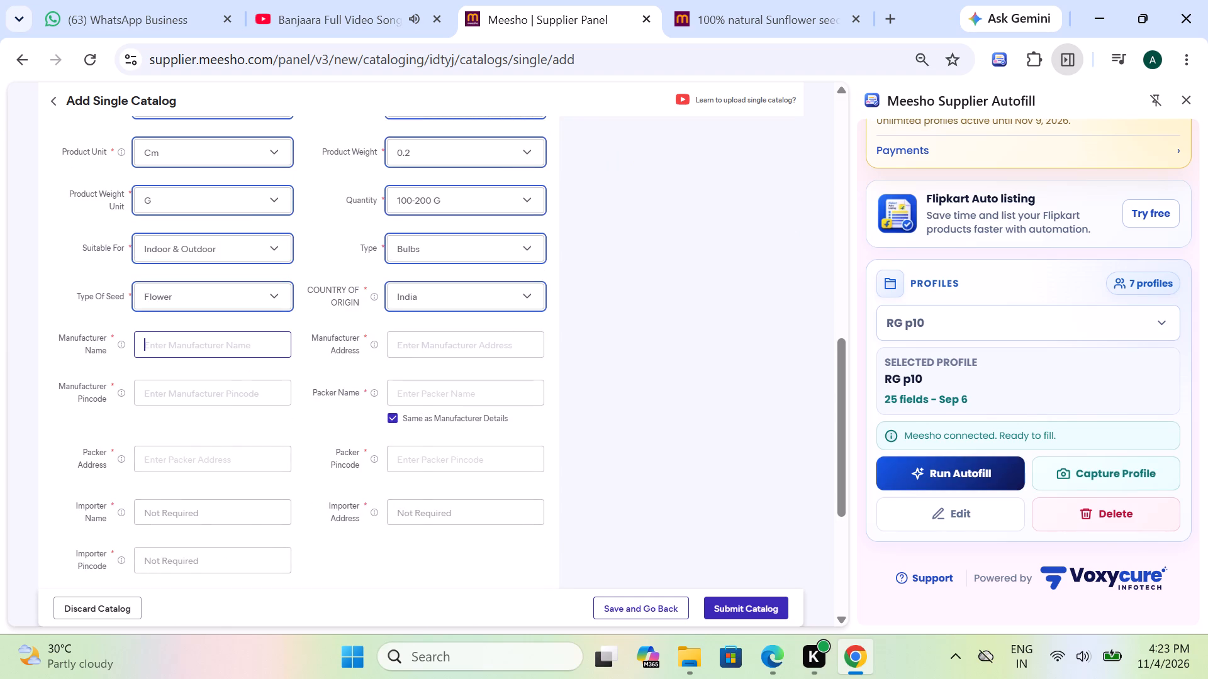
pyautogui.click(240, 384)
pyautogui.moveTo(207, 335); pyautogui.dragTo(200, 351)
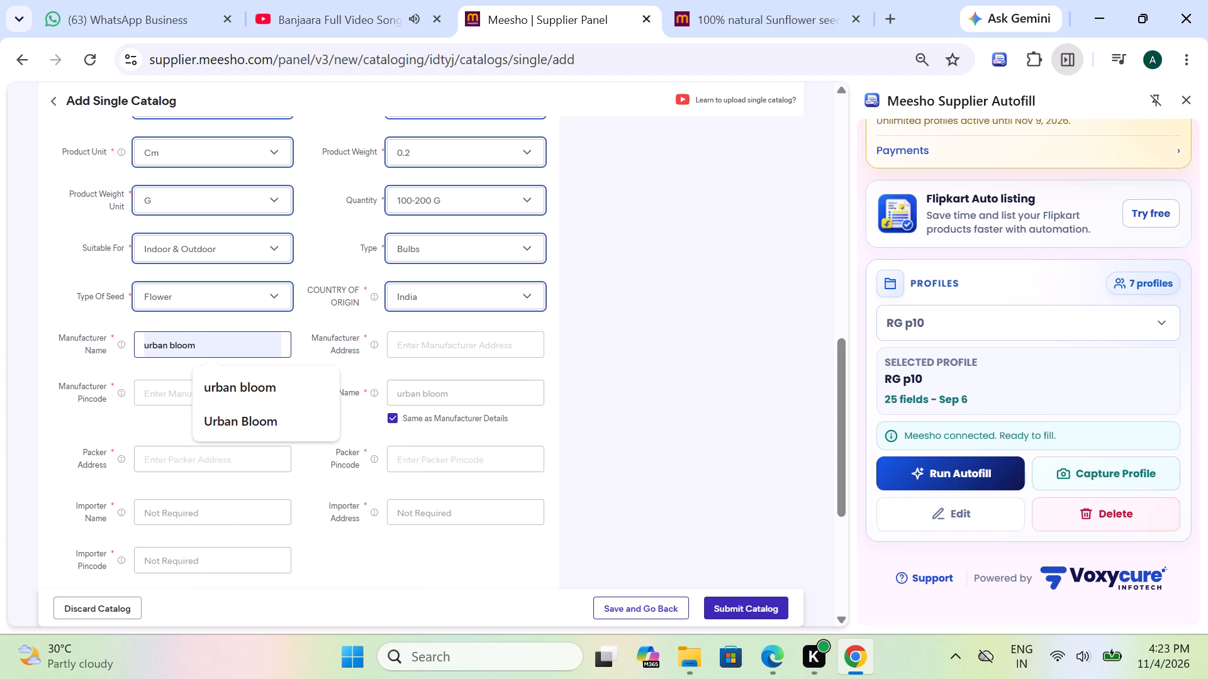
pyautogui.moveTo(200, 351); pyautogui.dragTo(109, 350)
pyautogui.press('BackSpace')
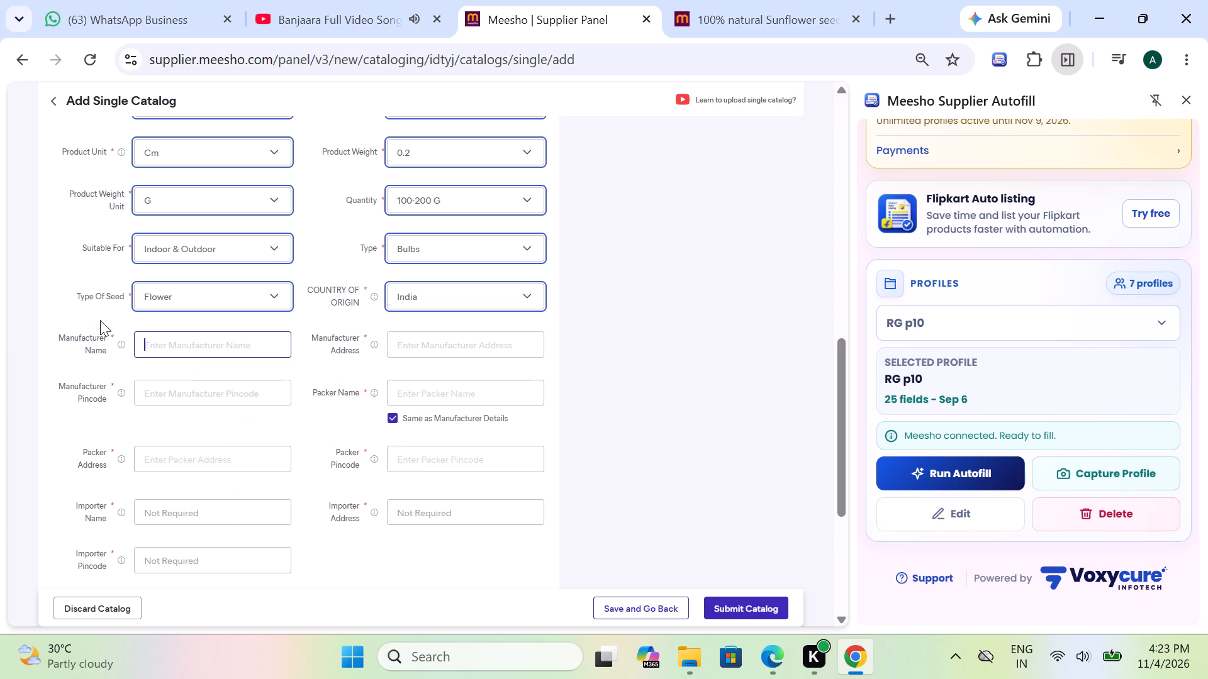
pyautogui.write('sabu')
pyautogui.write('jm')
pyautogui.press('a')
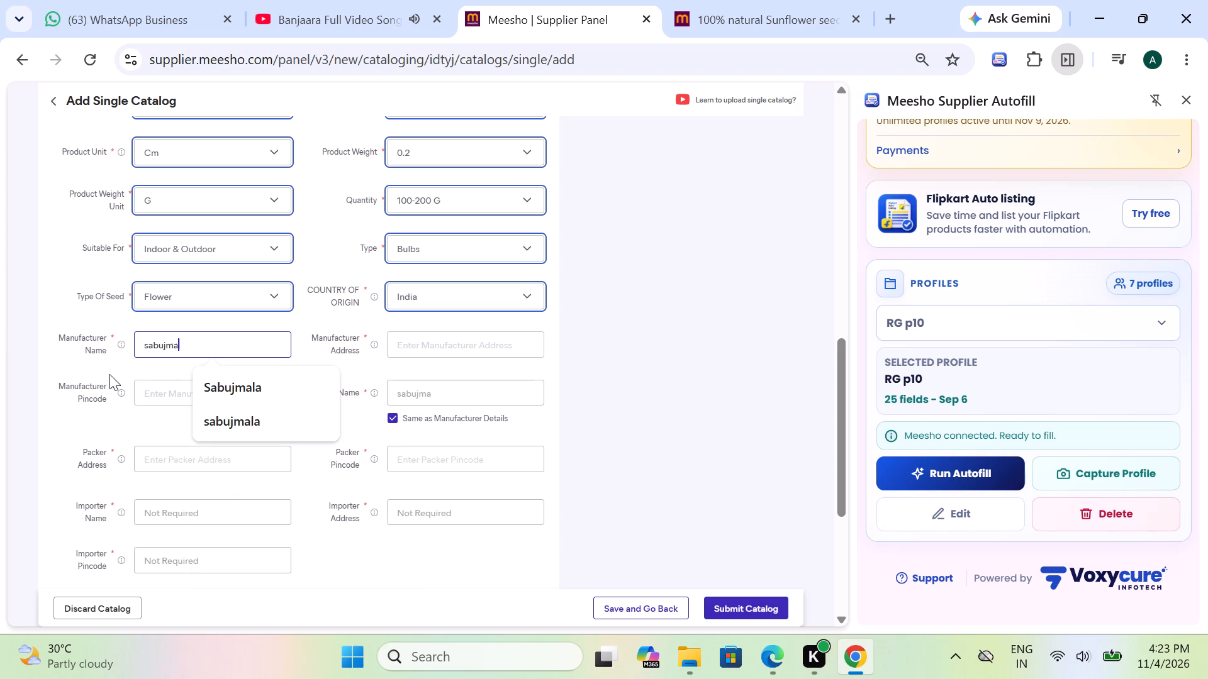
pyautogui.write('la')
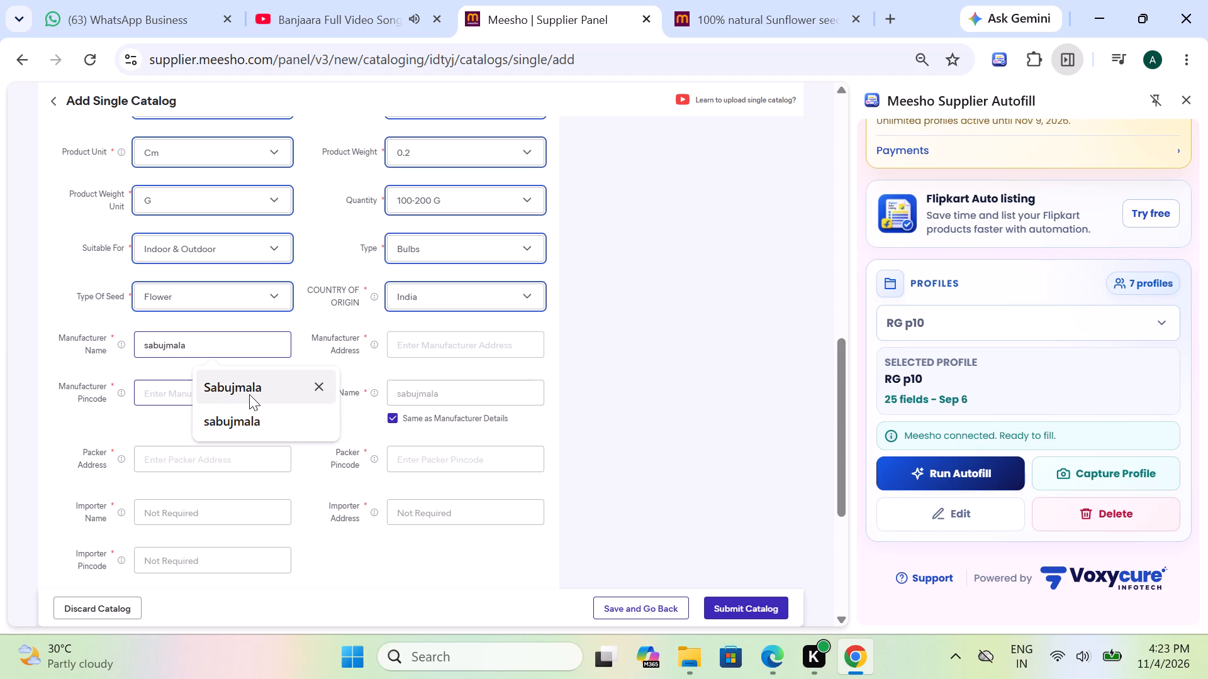
pyautogui.click(251, 394)
# Enter sabujmala as the manufacturer address and fill in the manufacturer pincode.
pyautogui.click(415, 353)
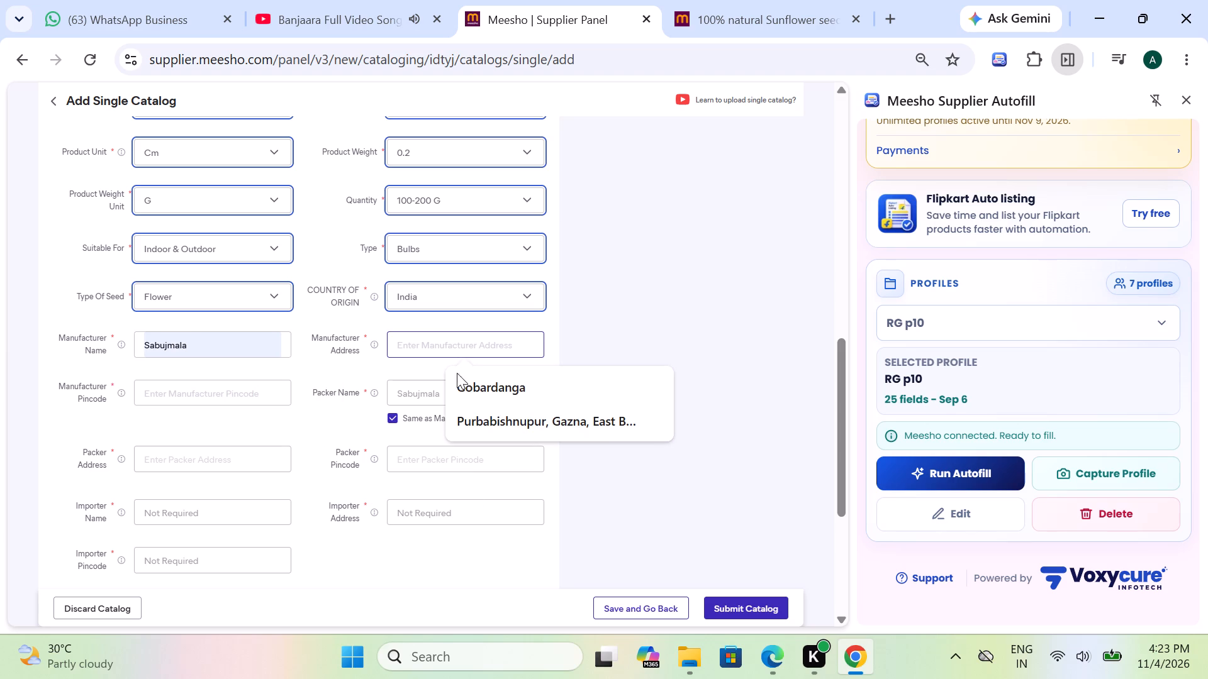
pyautogui.write('sa')
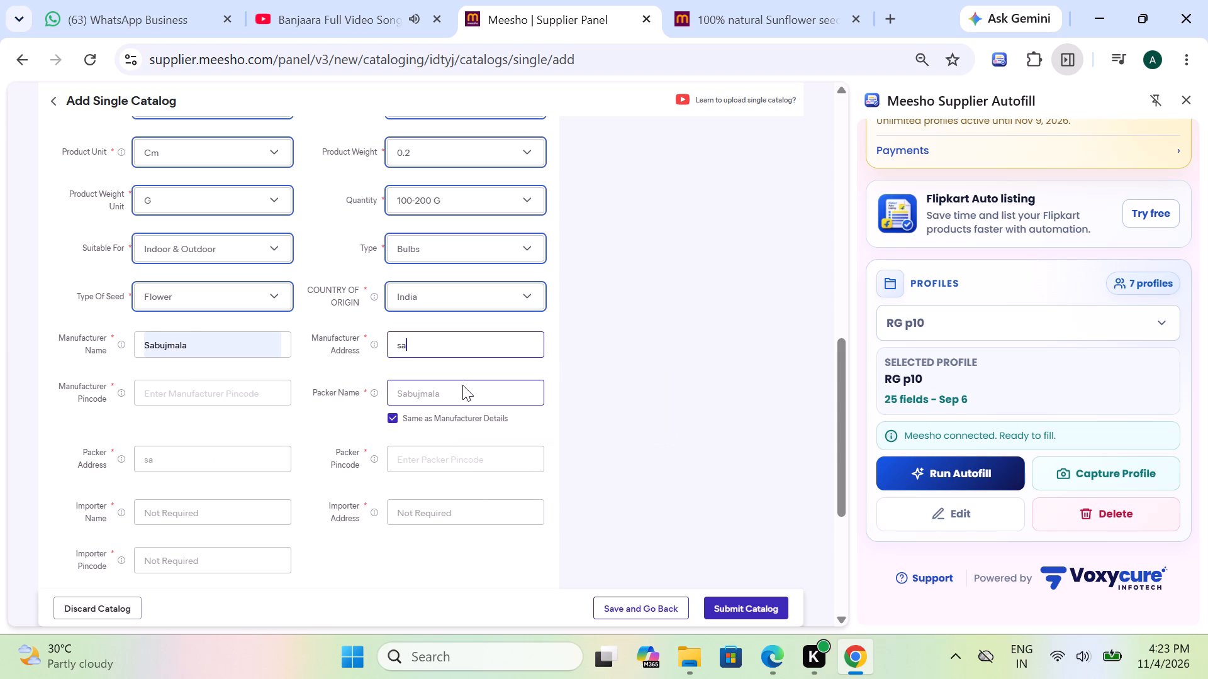
pyautogui.write('bujmala')
pyautogui.click(195, 404)
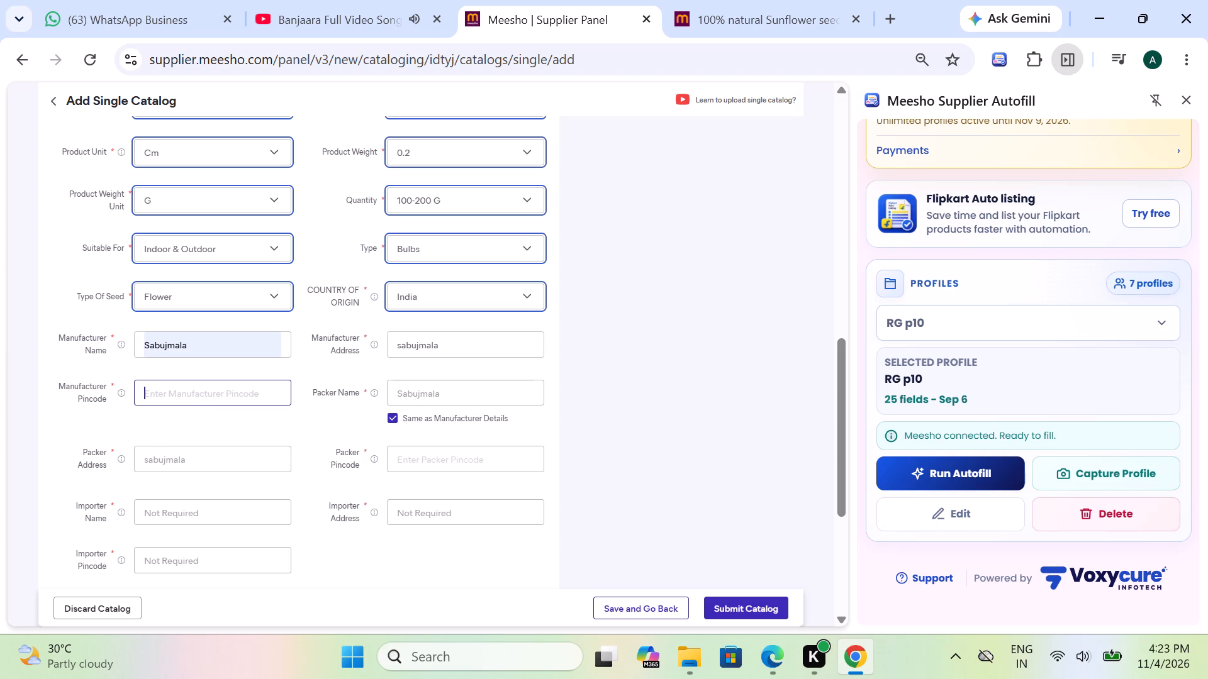
pyautogui.press('7')
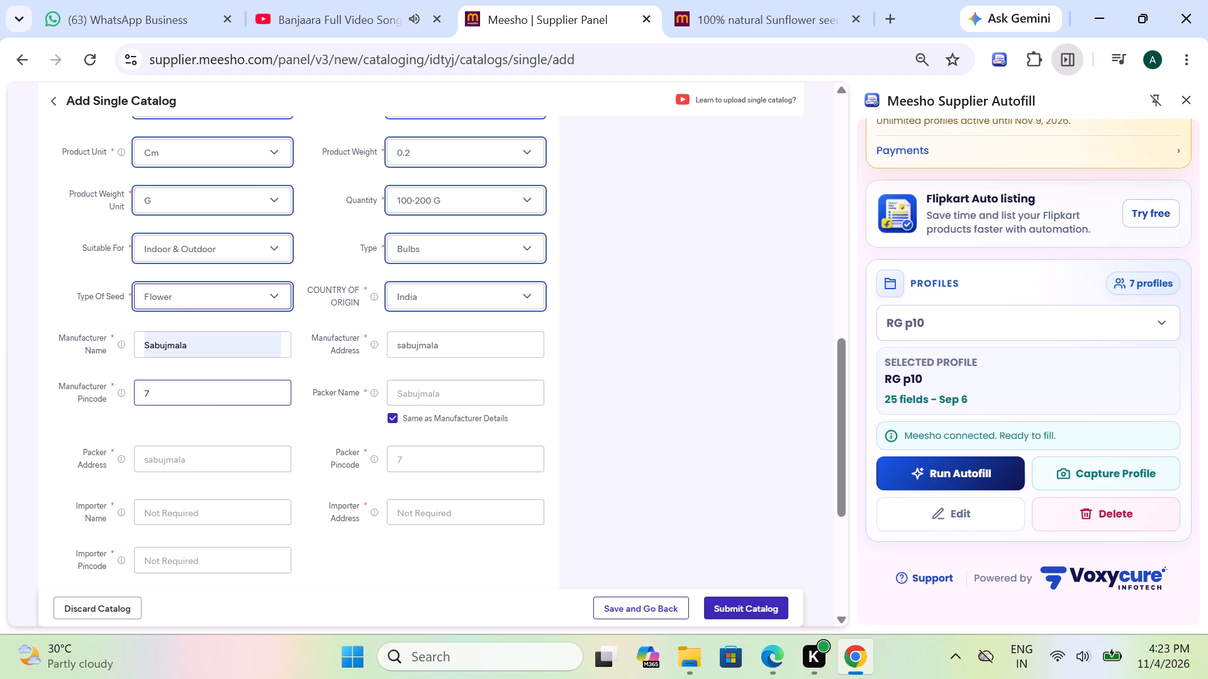
# Complete the six-digit manufacturer pincode.
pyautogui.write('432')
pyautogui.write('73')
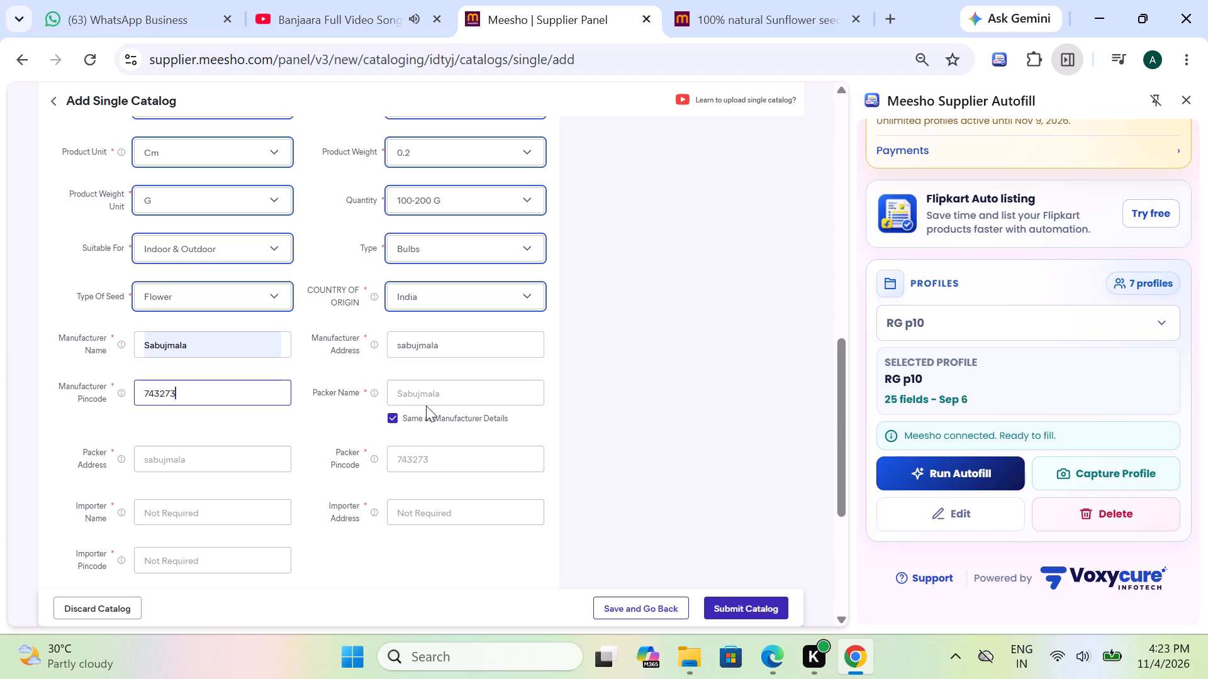
# Add WhatsApp Image 2026-09-14 at 10.12.13 PM (1).jpeg and WhatsApp Image 2026-09-14 at 10.12.13 PM - Copy.jpeg as the second and third product images.
pyautogui.scroll(2, 373, 443)
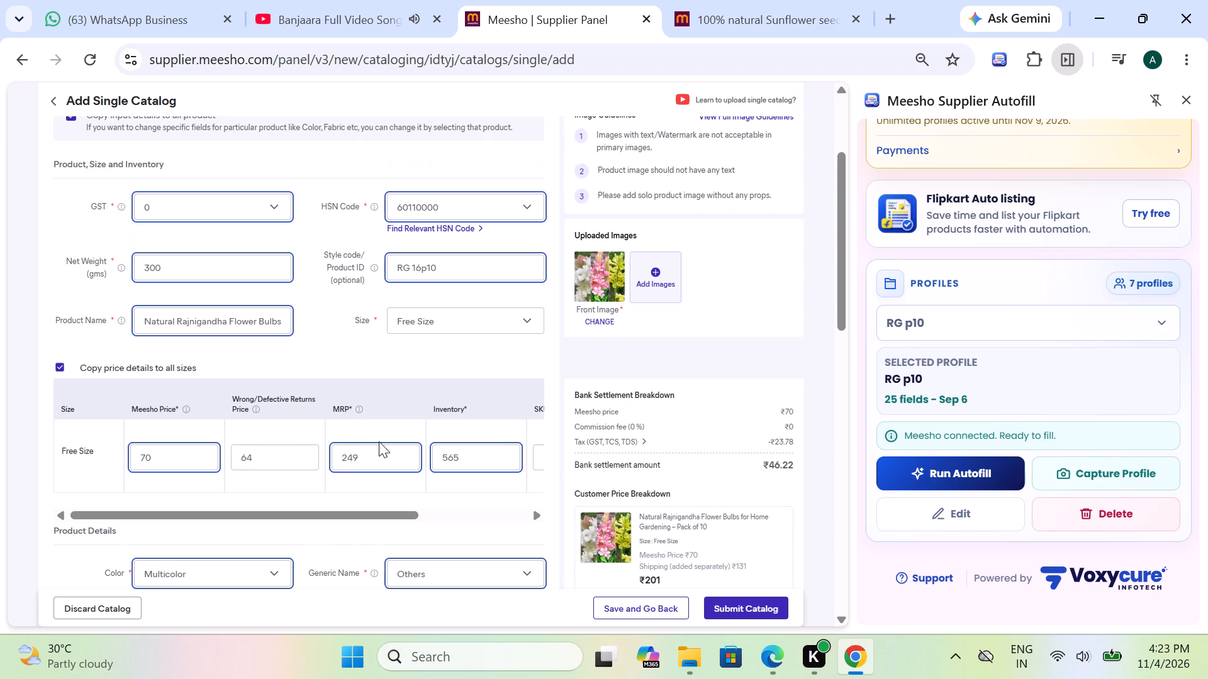
pyautogui.click(657, 277)
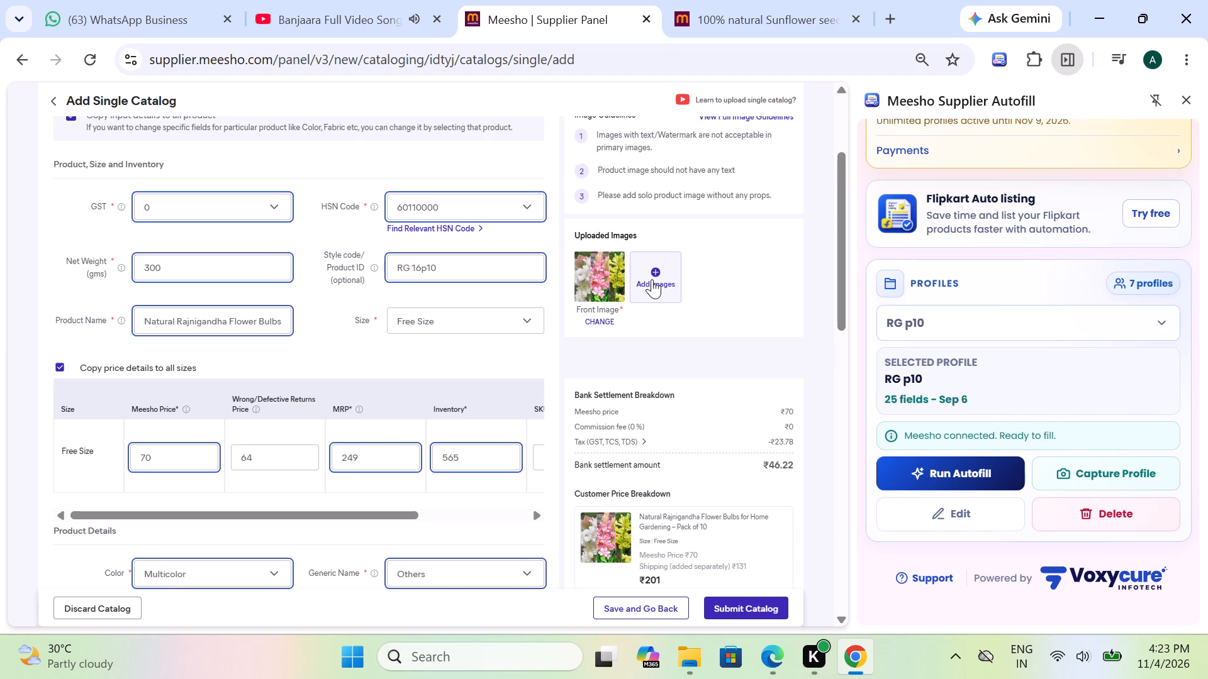
pyautogui.click(664, 276)
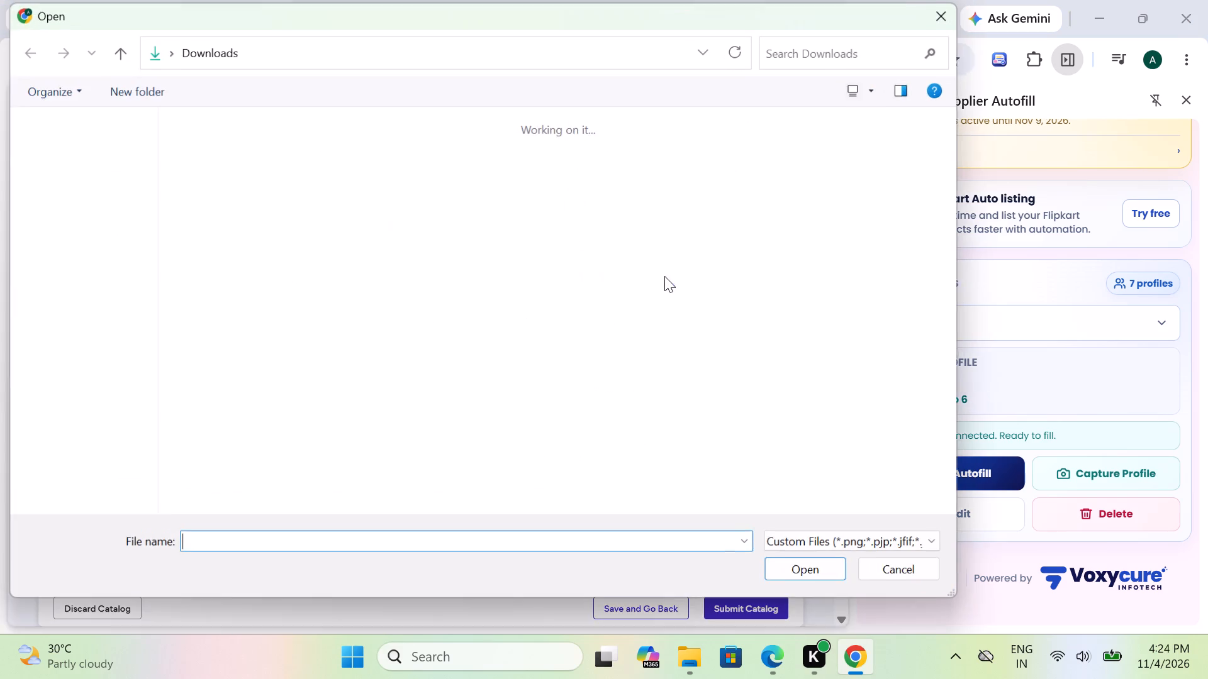
pyautogui.scroll(-9, 636, 294)
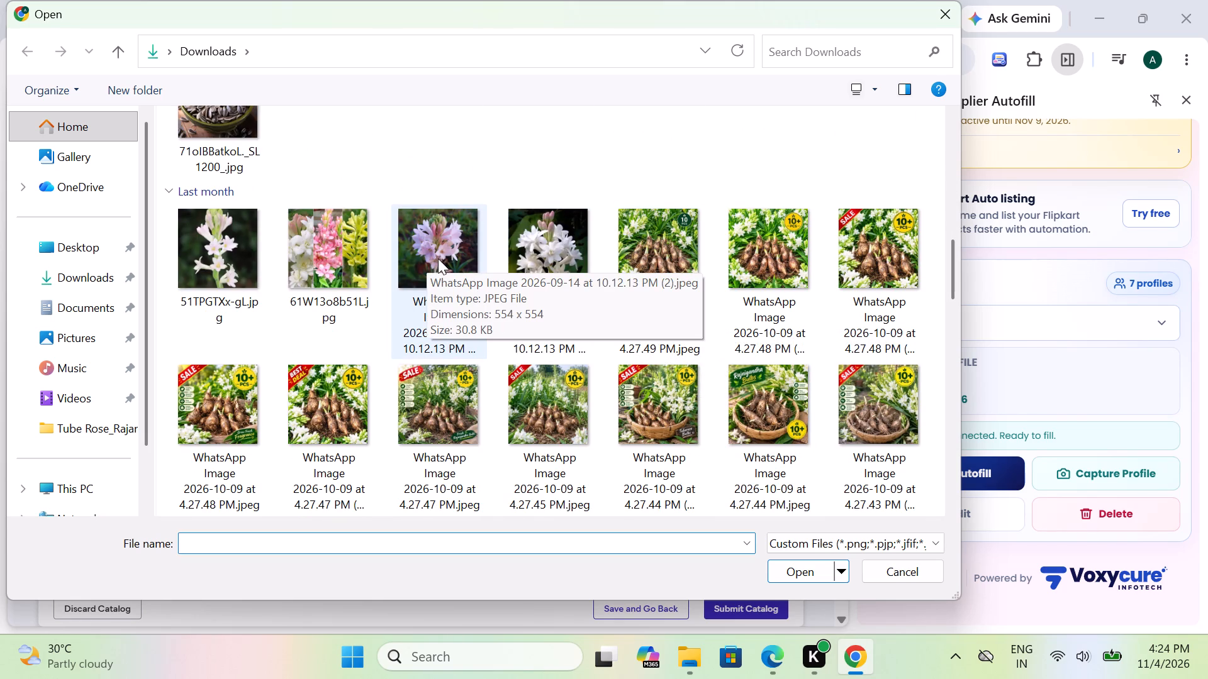
pyautogui.scroll(-2, 440, 258)
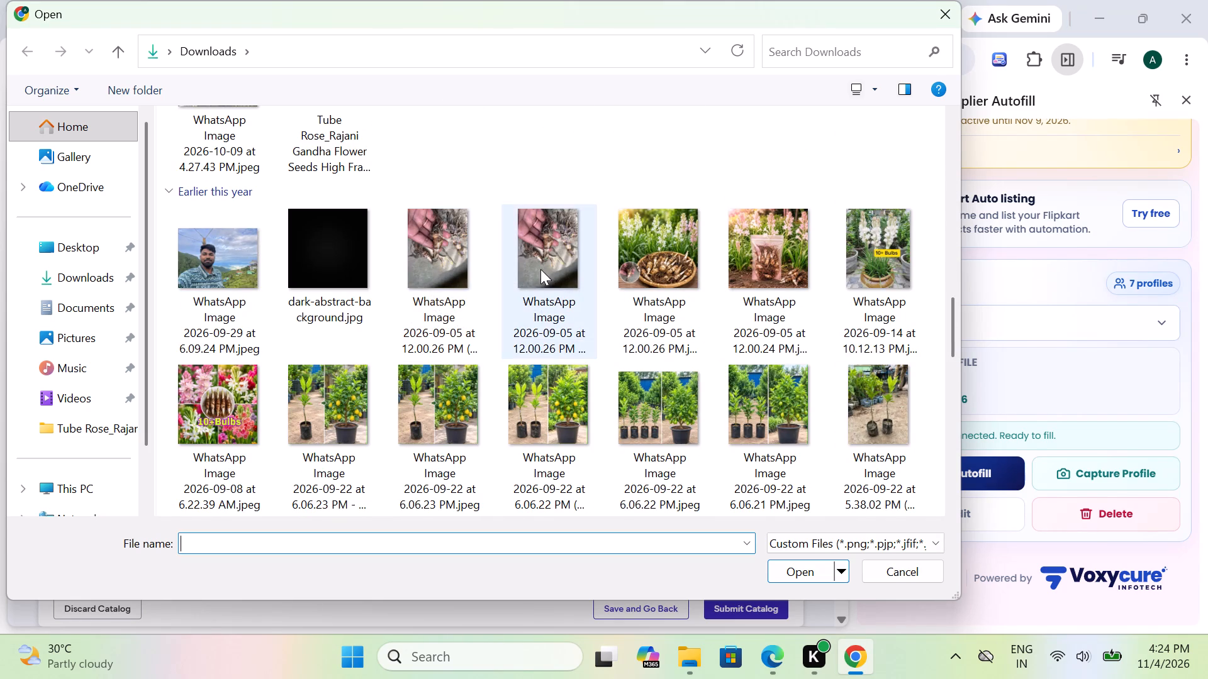
pyautogui.click(537, 268)
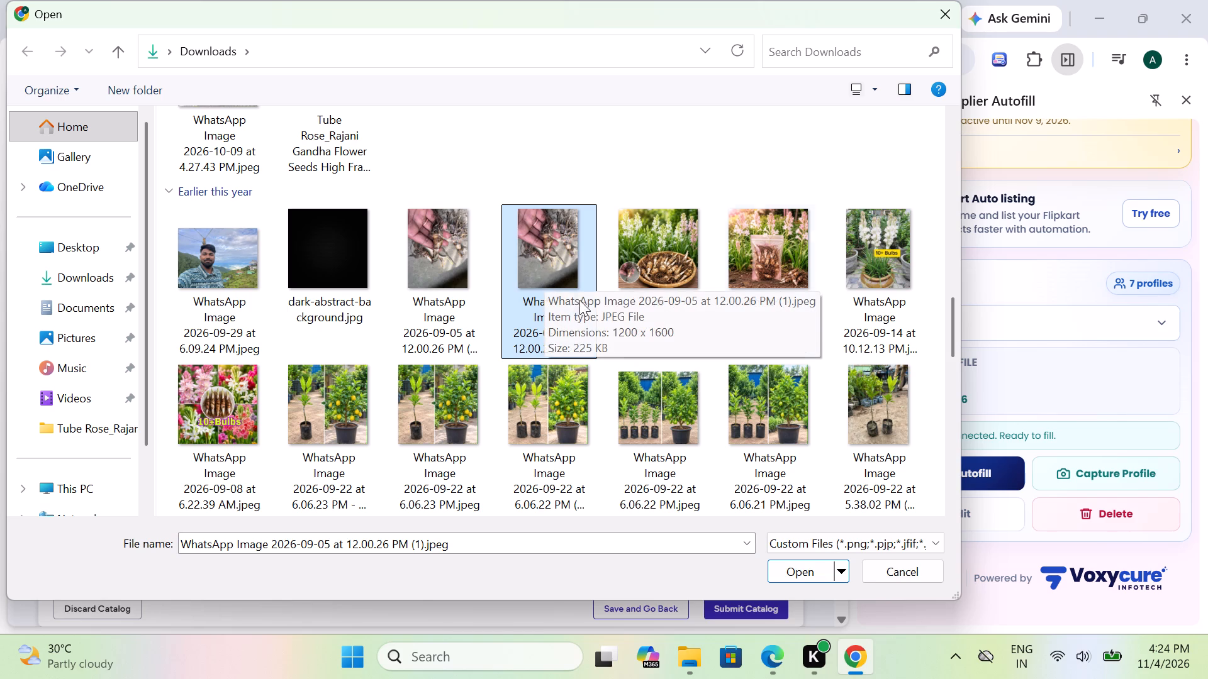
pyautogui.click(873, 261)
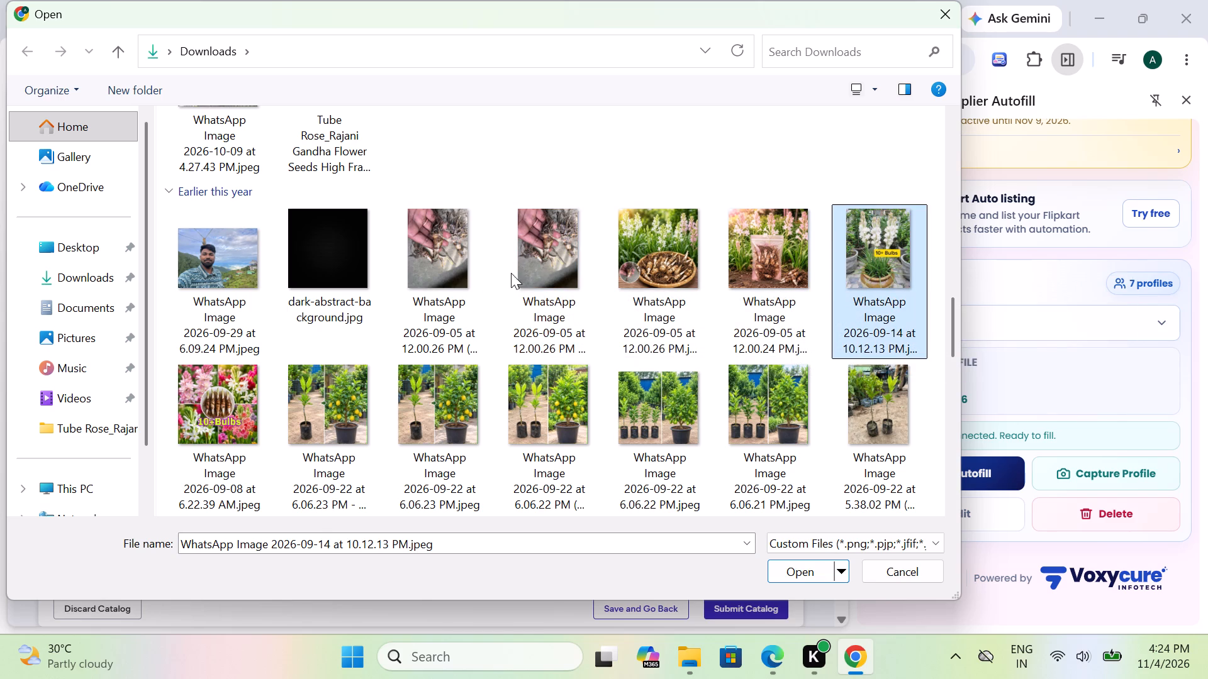
pyautogui.keyDown('ctrl'); pyautogui.moveTo(524, 278); pyautogui.dragTo(524, 284); pyautogui.keyUp('ctrl')
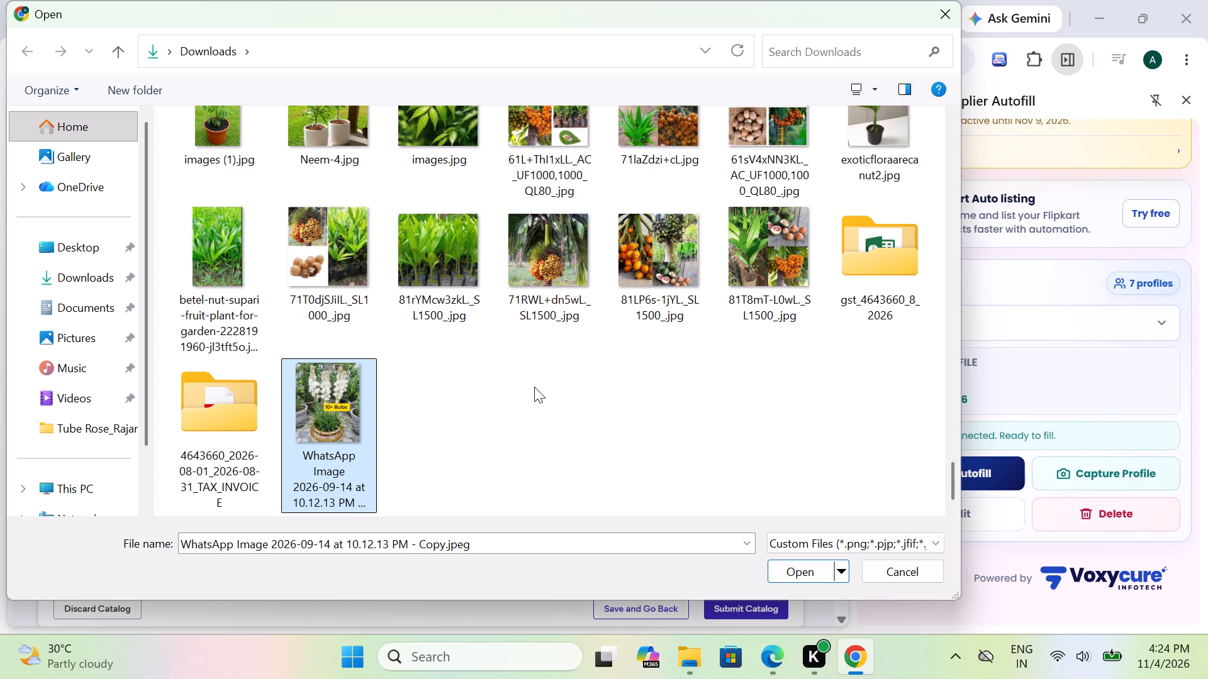
pyautogui.scroll(-4, 537, 384)
pyautogui.scroll(5, 541, 382)
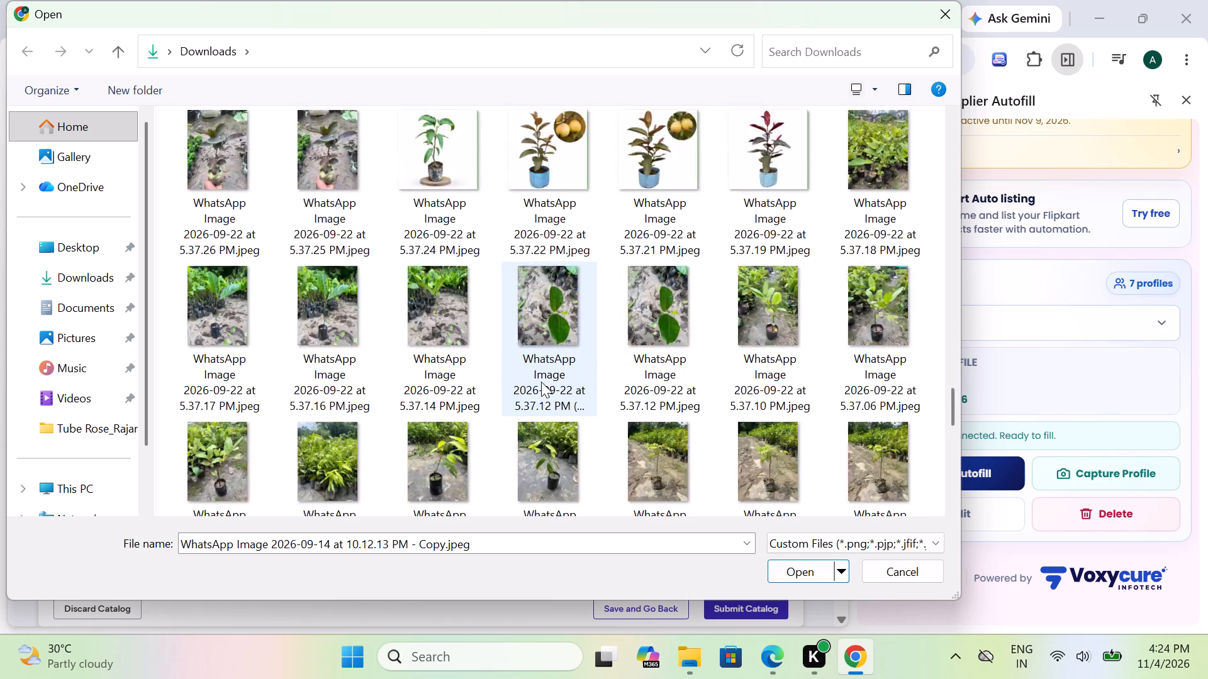
pyautogui.scroll(13, 541, 382)
pyautogui.scroll(-1, 541, 382)
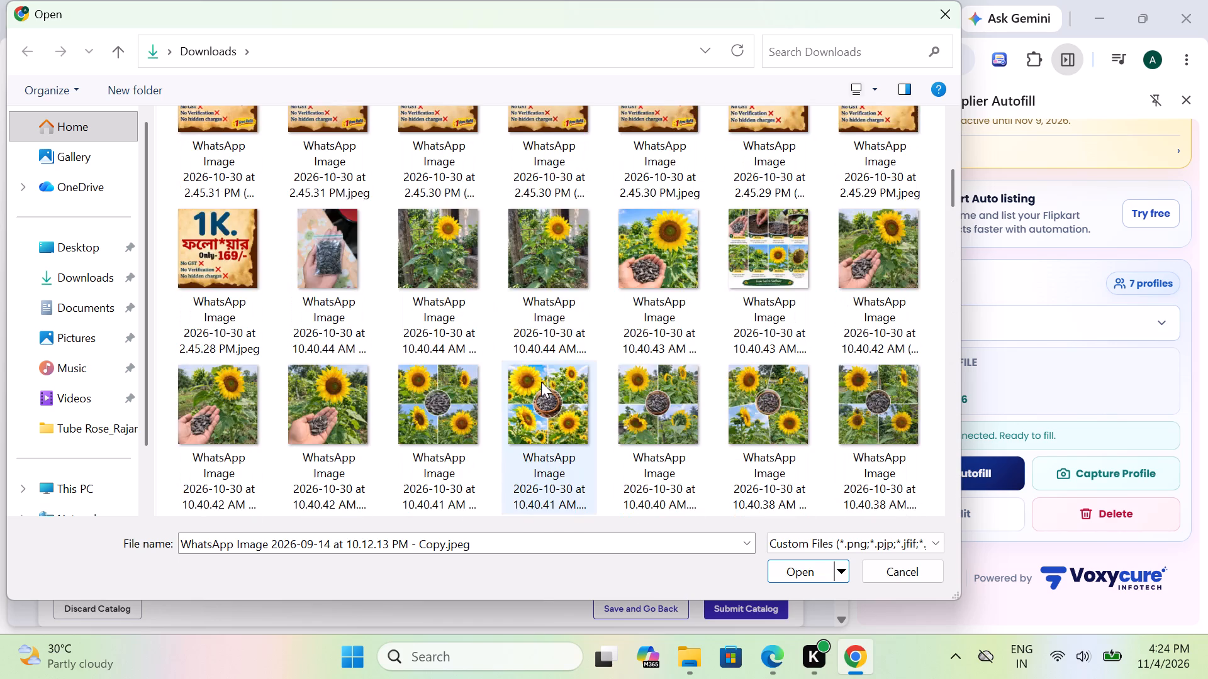
pyautogui.scroll(-4, 541, 382)
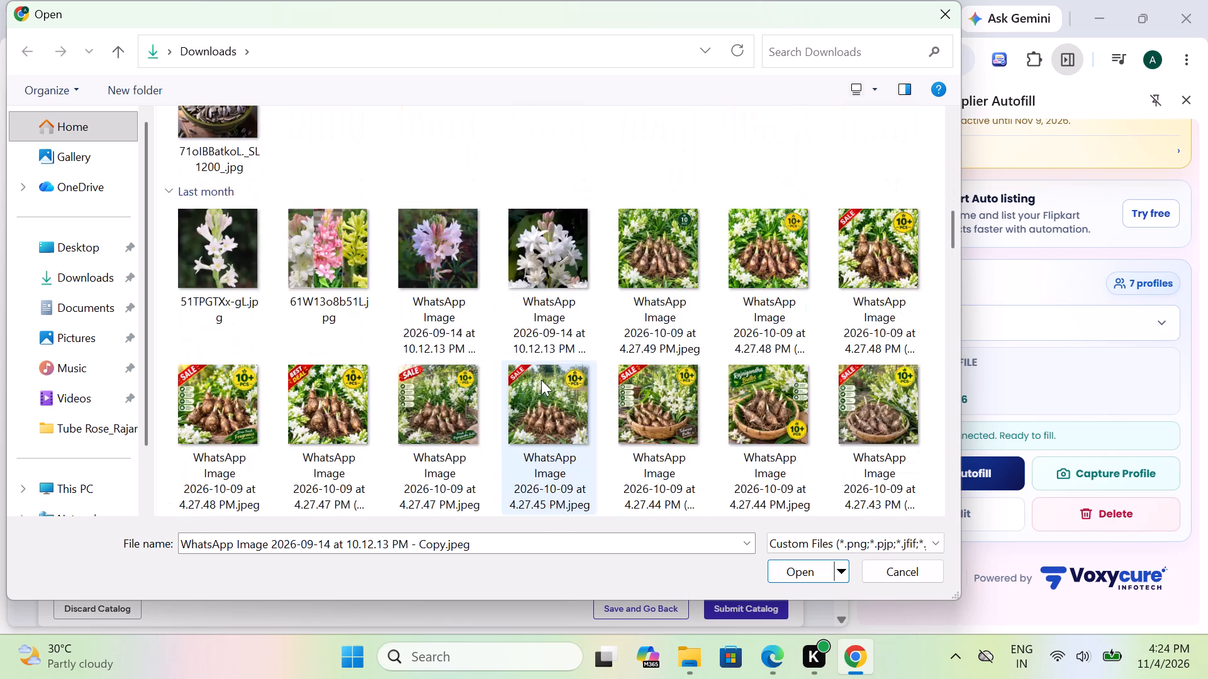
pyautogui.keyDown('ctrl'); pyautogui.click(532, 260); pyautogui.keyUp('ctrl')
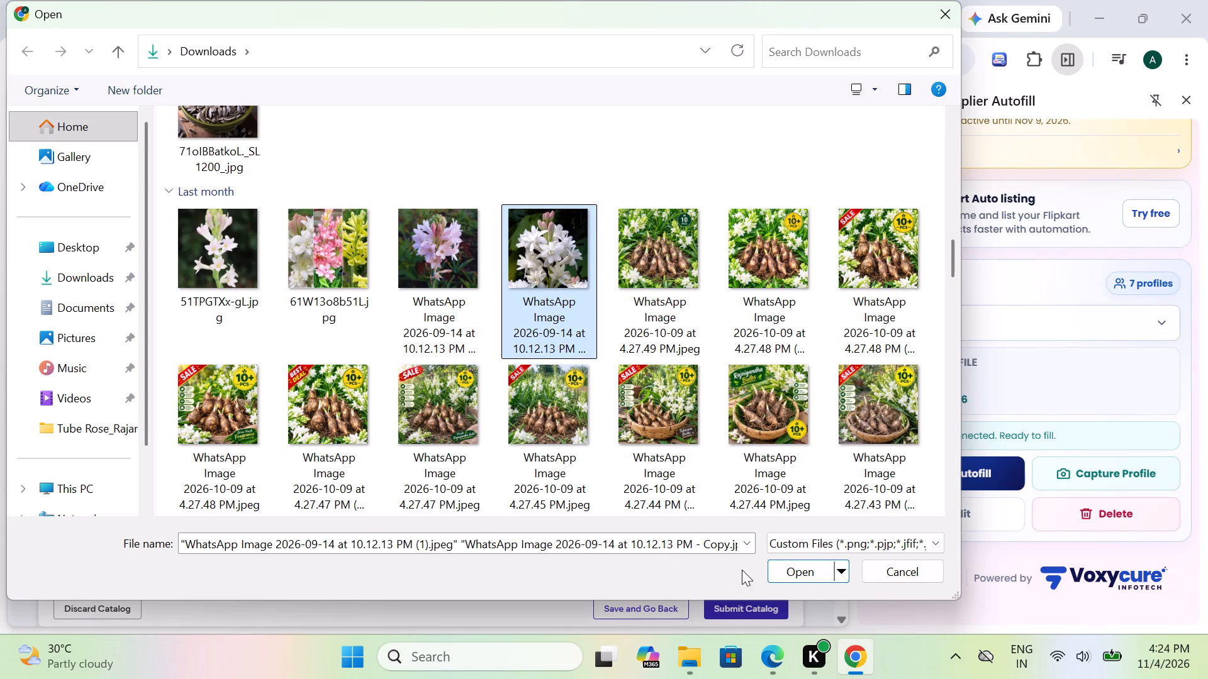
pyautogui.click(778, 572)
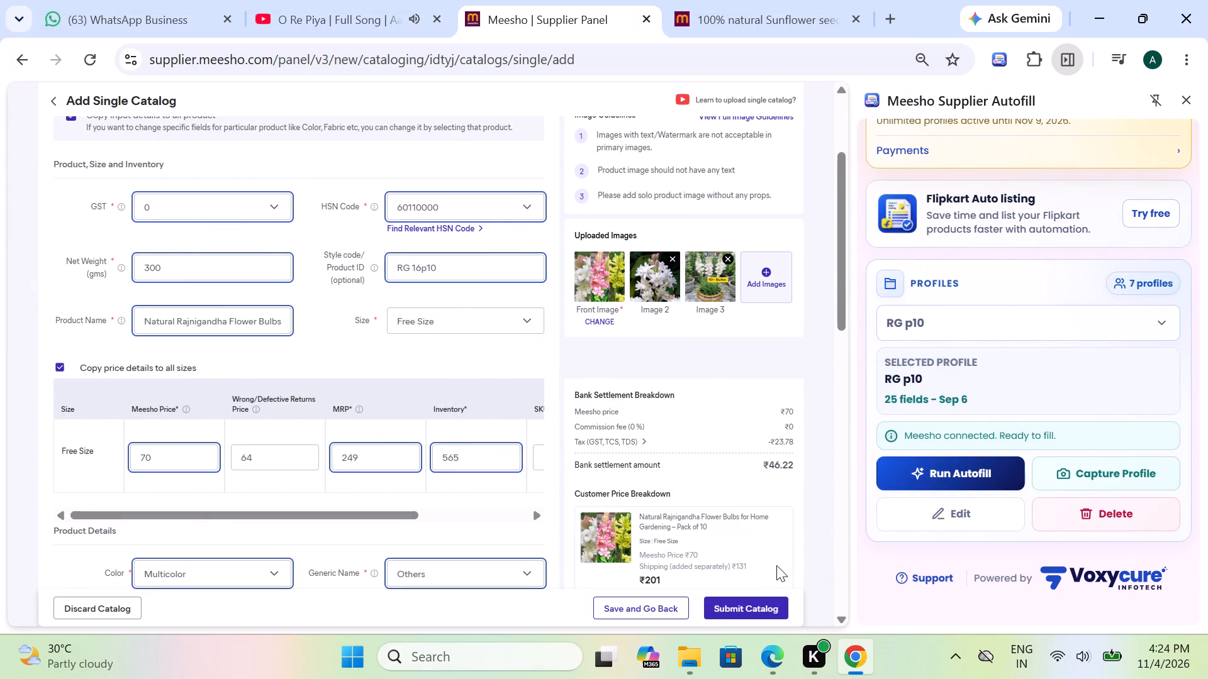
# Add WhatsApp Image 2026-09-05 at 12.00.26 PM (1) - Copy.jpeg from Downloads as the fourth product image.
pyautogui.click(773, 295)
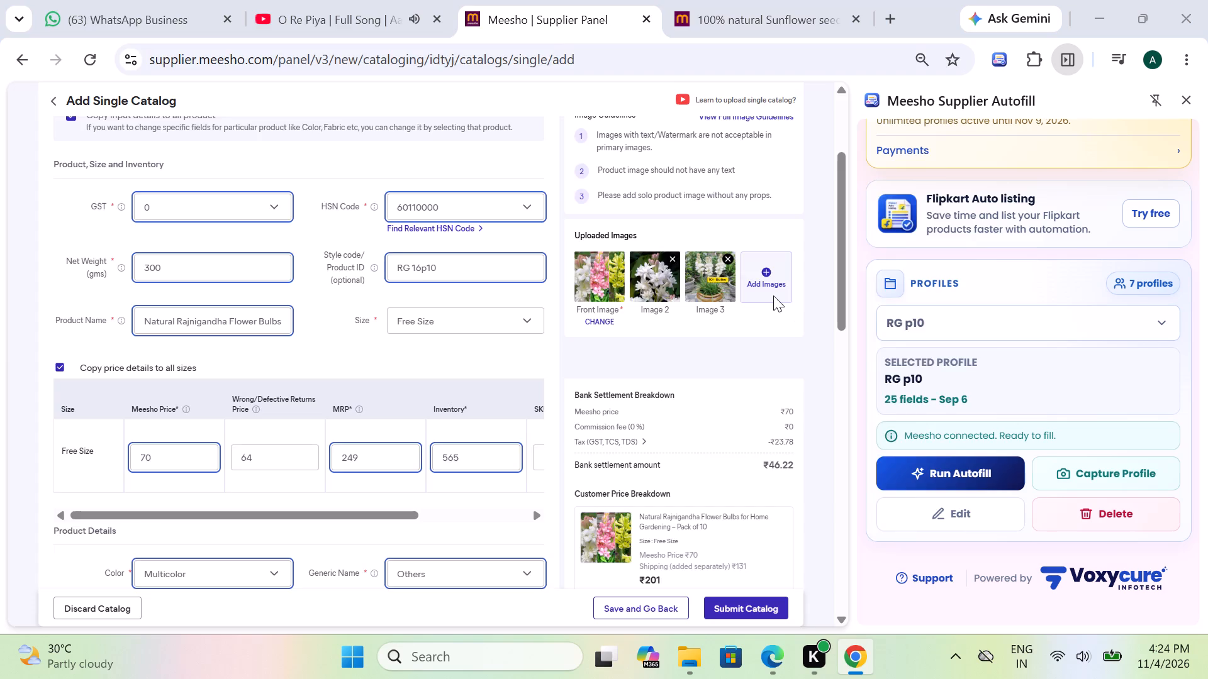
pyautogui.scroll(-8, 704, 378)
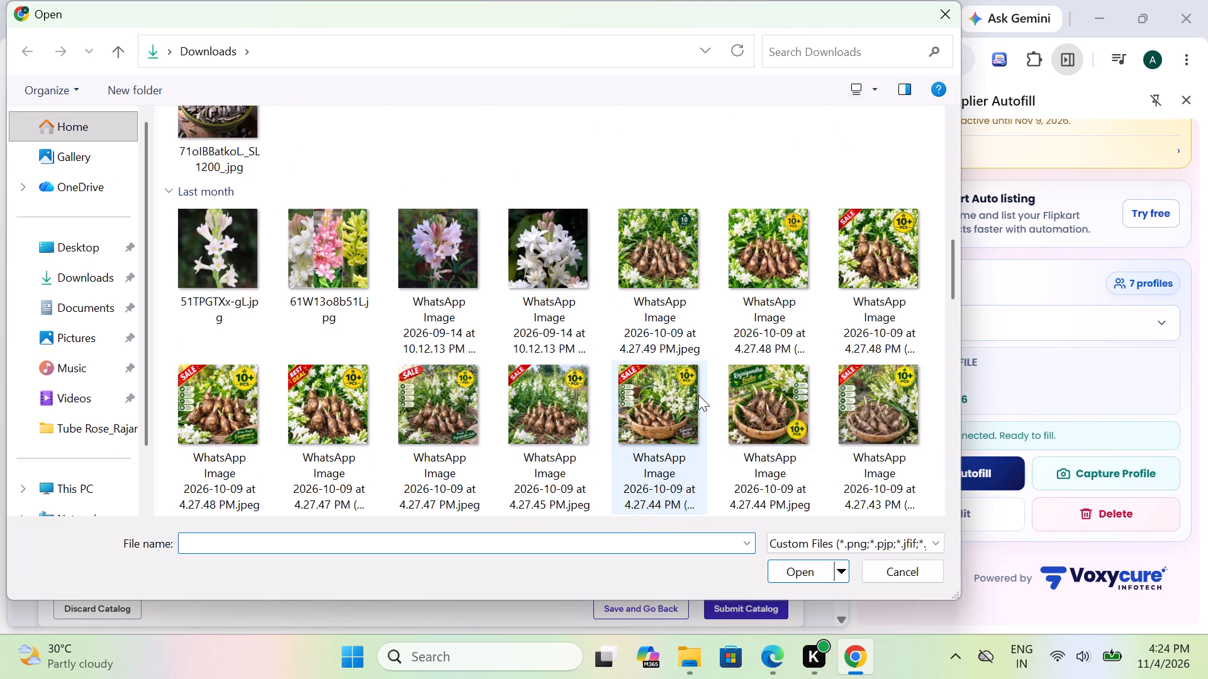
pyautogui.scroll(-3, 698, 395)
pyautogui.scroll(1, 702, 389)
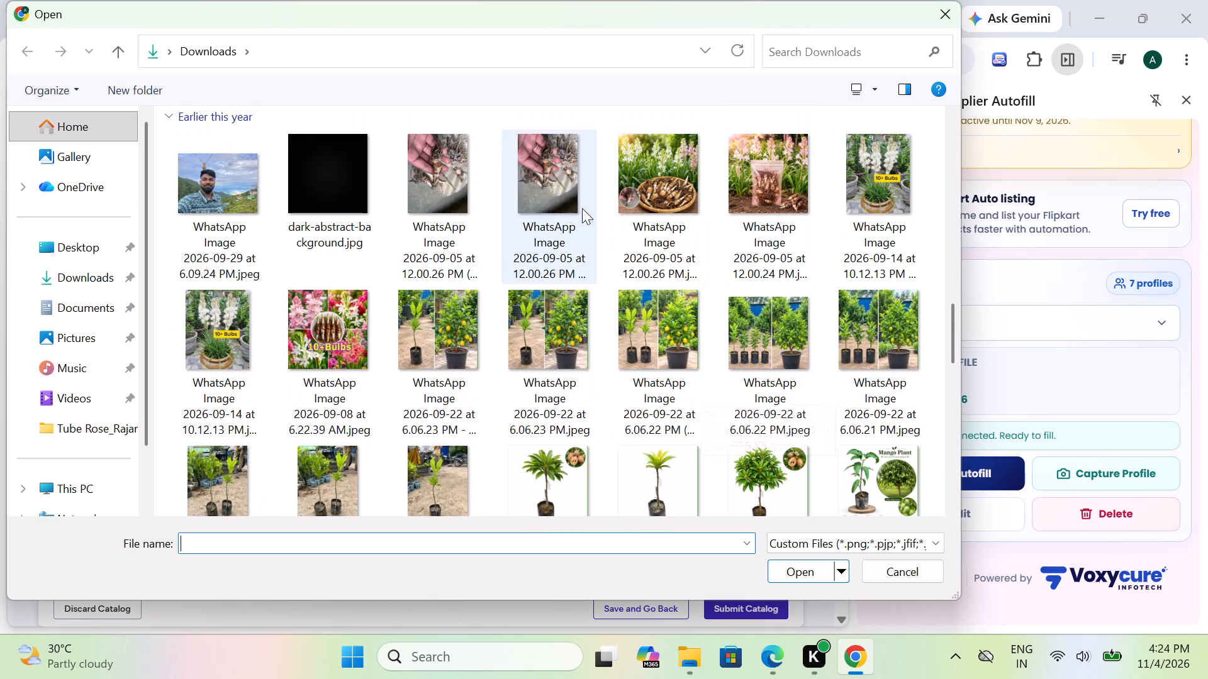
pyautogui.keyDown('ctrl'); pyautogui.click(432, 162); pyautogui.keyUp('ctrl')
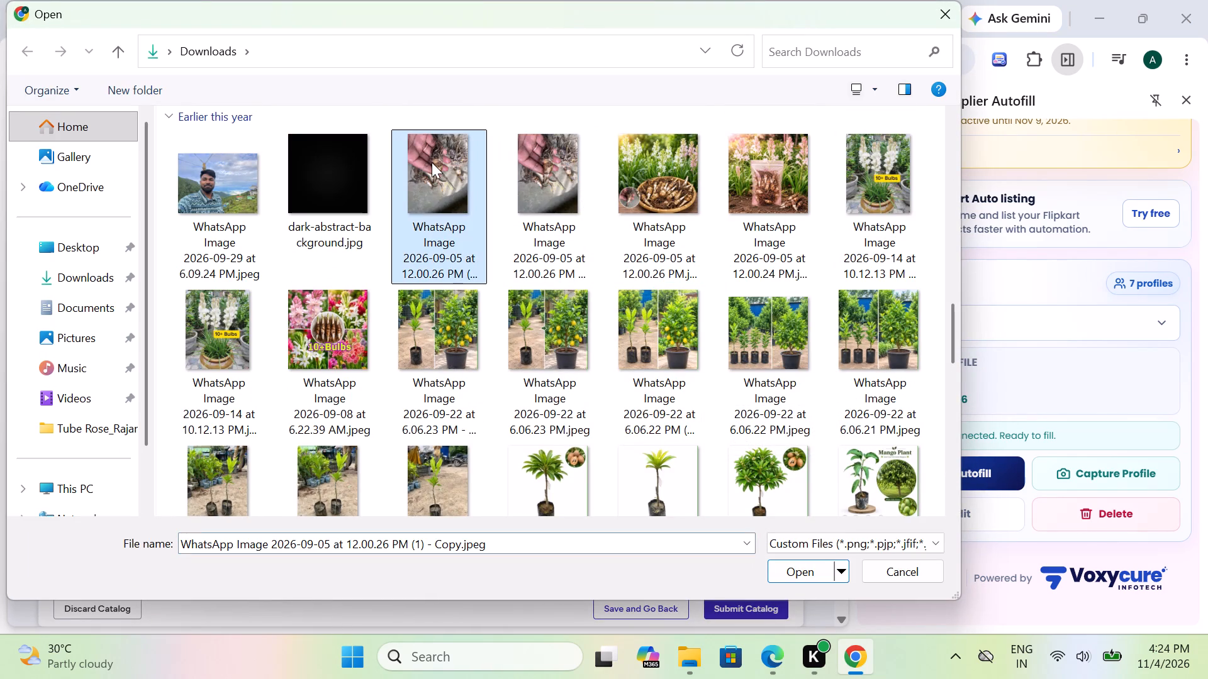
pyautogui.click(797, 571)
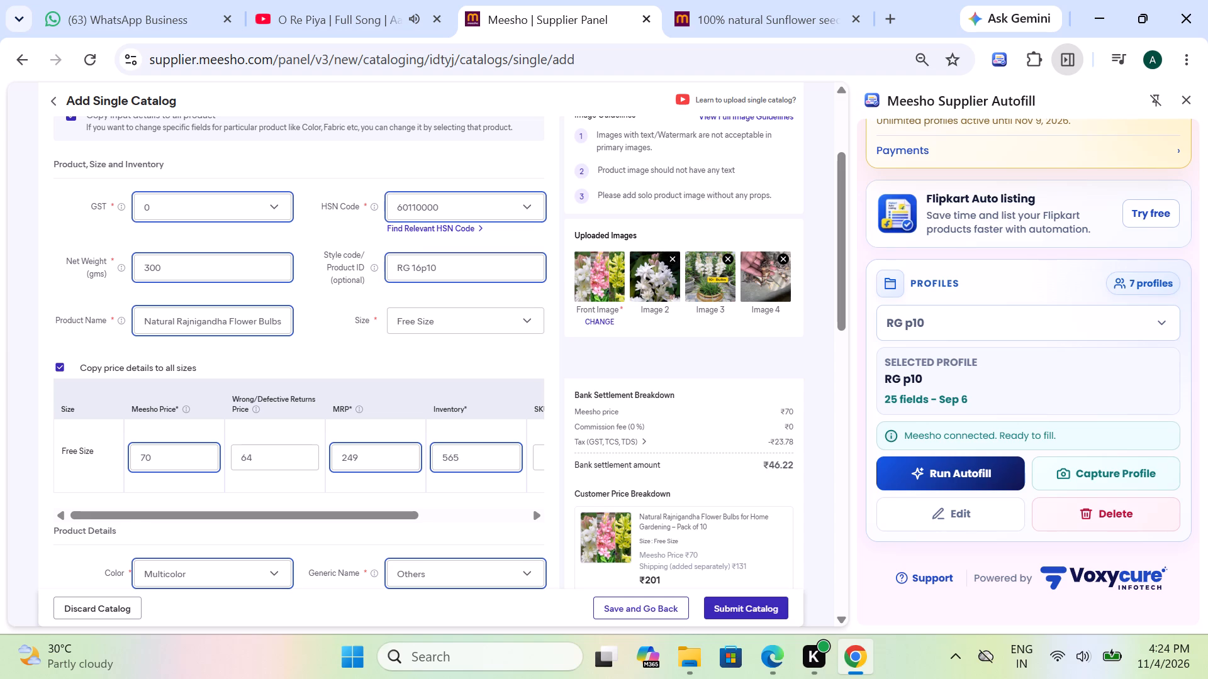
# Save the Rajnigandha bulbs catalog without submitting it and go back.
pyautogui.click(652, 607)
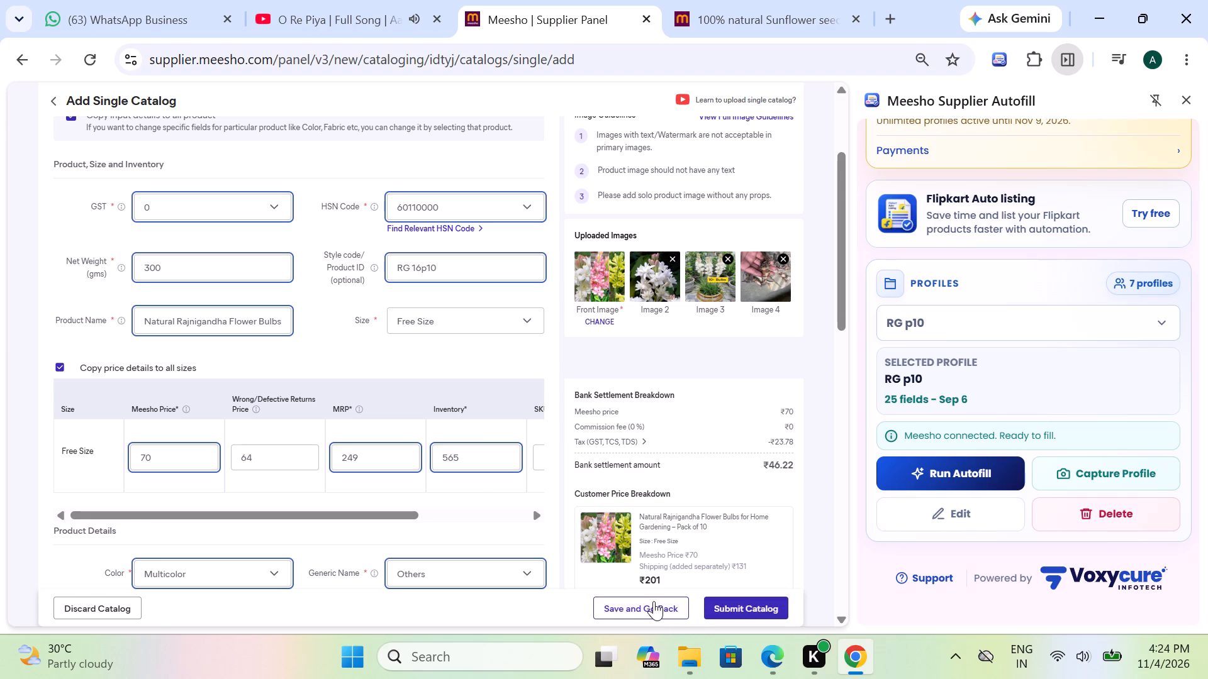
# Save the Rajnigandha bulbs catalog without submitting it and go back to the uploads list.
pyautogui.click(654, 605)
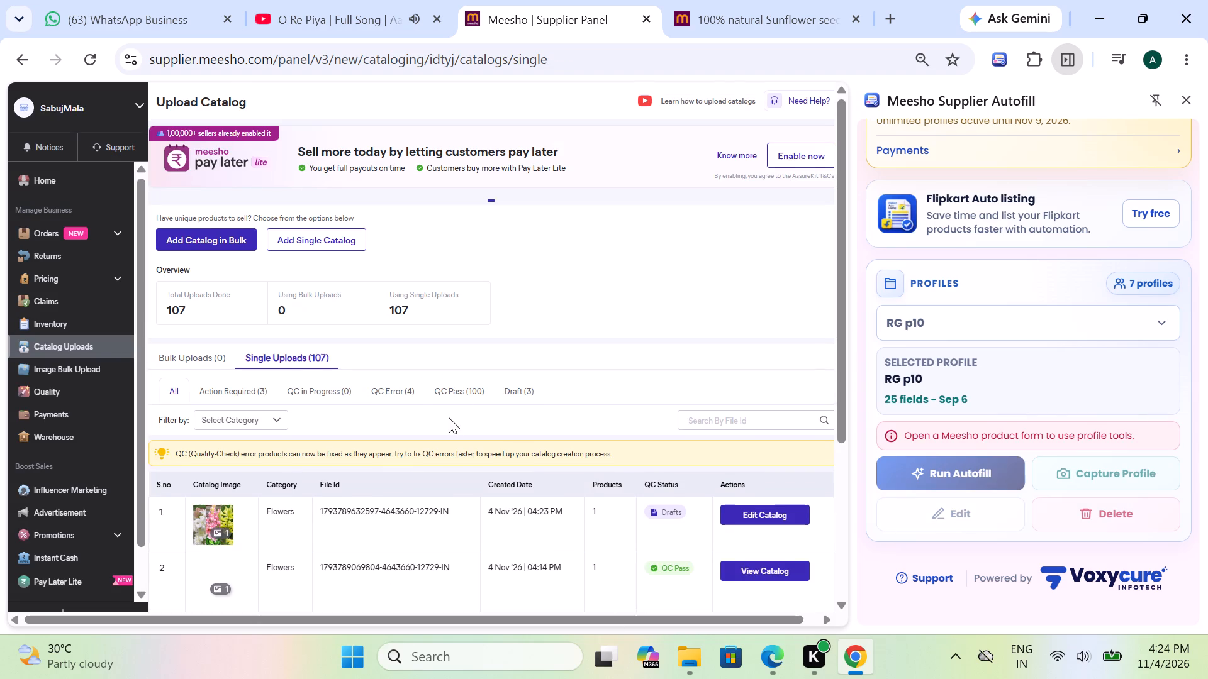
# Look over the single uploads list, the pending orders and the home dashboard, dismissing the promotional pop-up.
pyautogui.scroll(-3, 449, 416)
pyautogui.scroll(2, 449, 433)
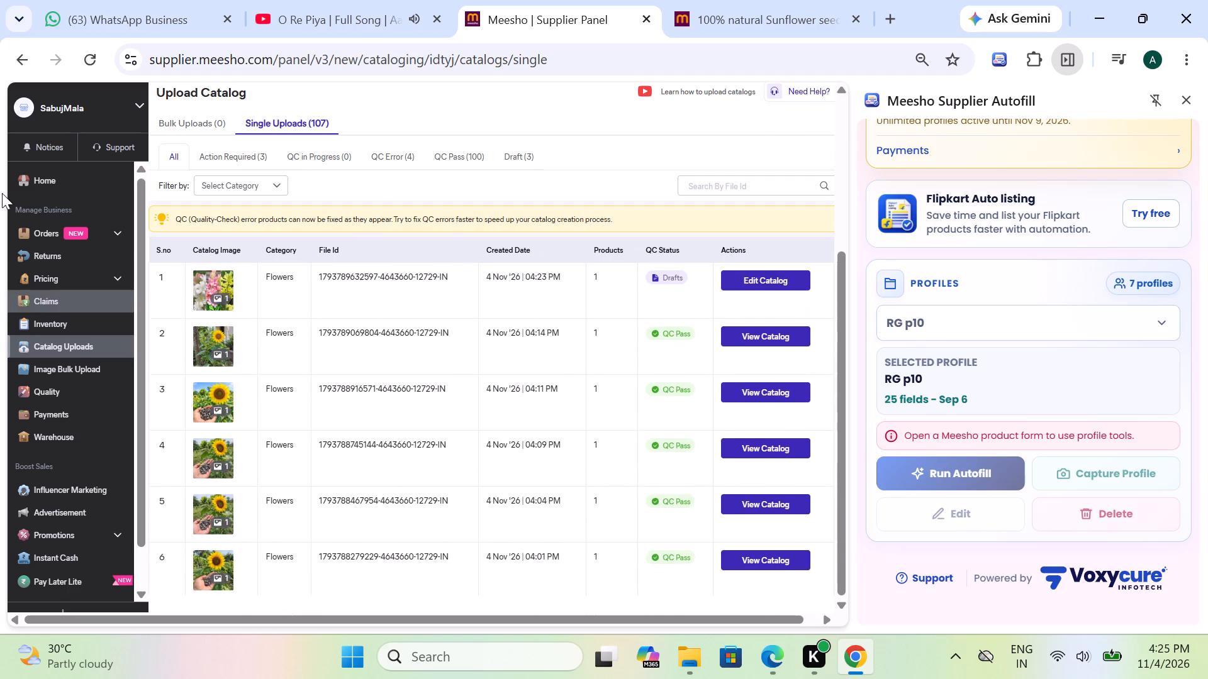
pyautogui.click(59, 228)
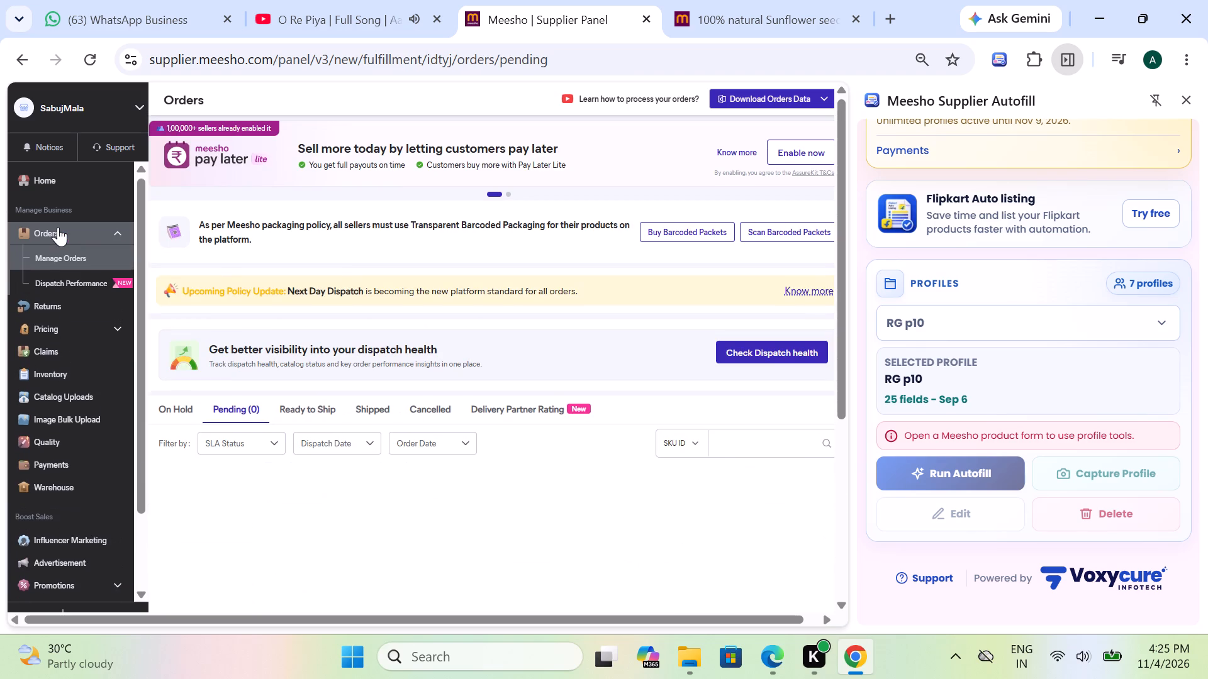
pyautogui.click(63, 180)
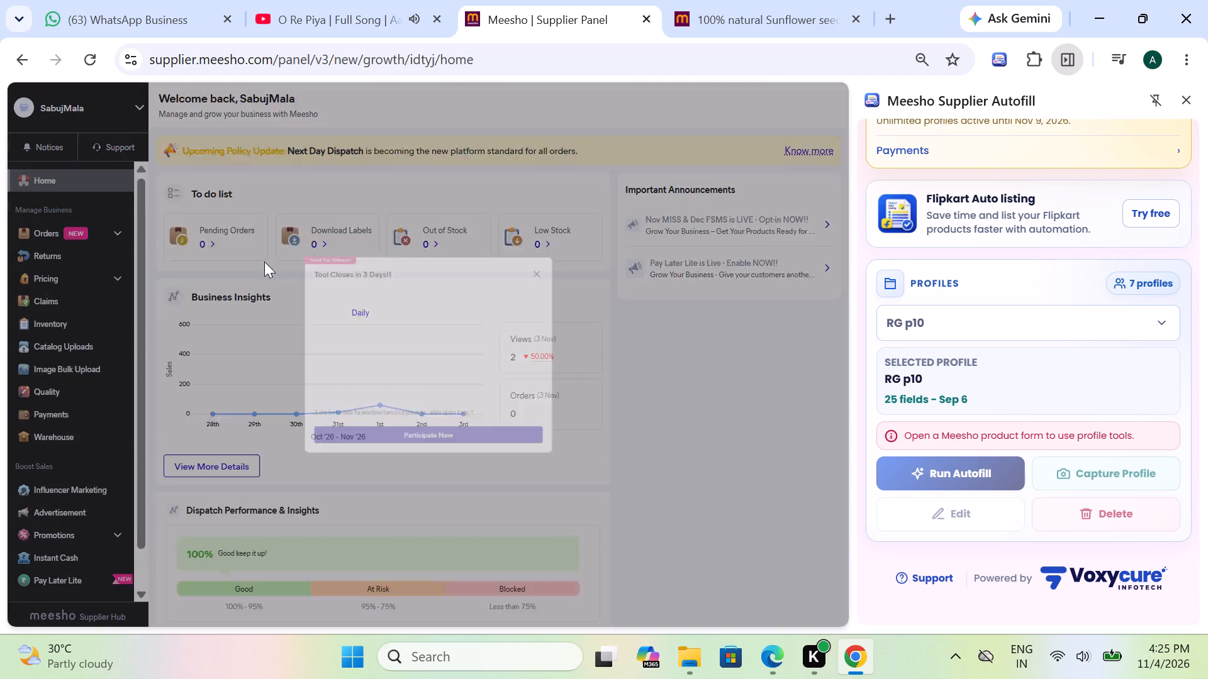
pyautogui.click(568, 245)
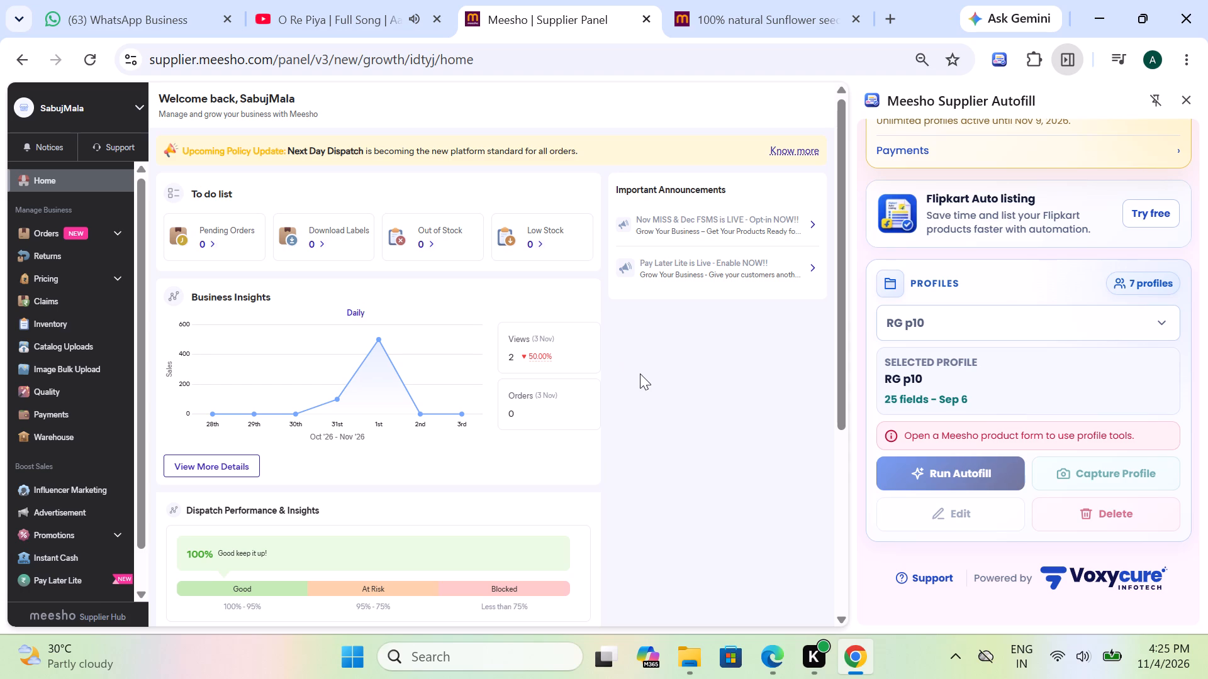
pyautogui.scroll(-1, 514, 441)
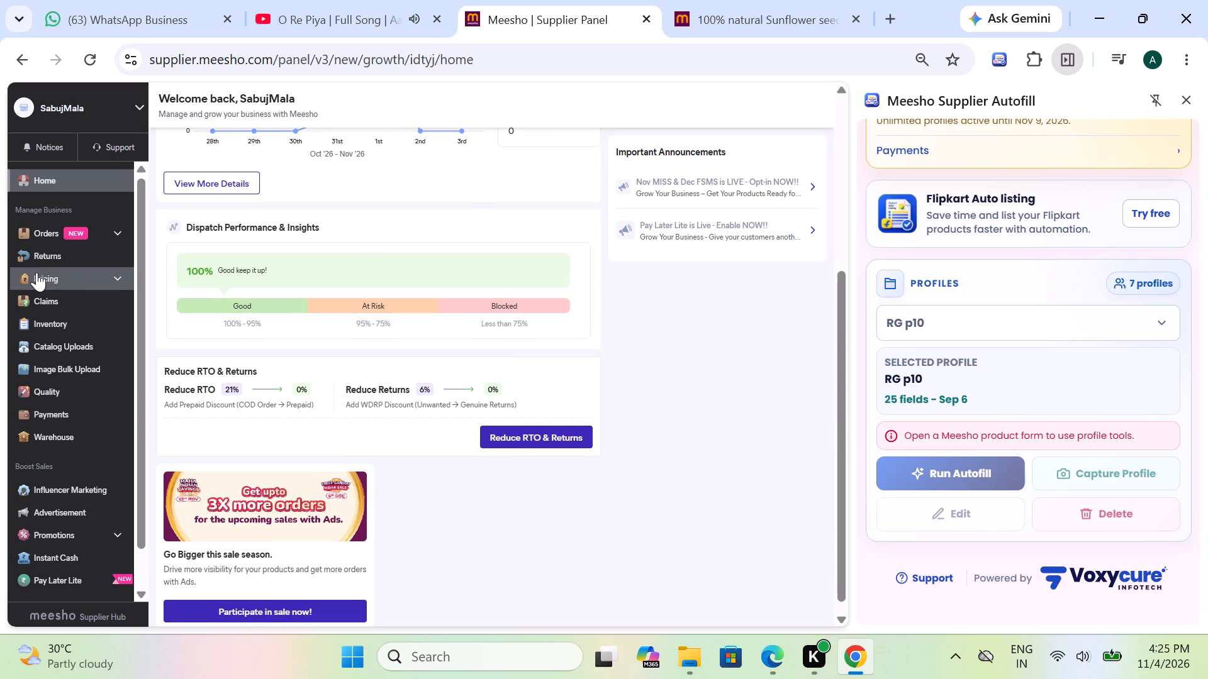
# Examine the Return/RTO overview, reading the summary and the return performance of each listed product.
pyautogui.click(66, 254)
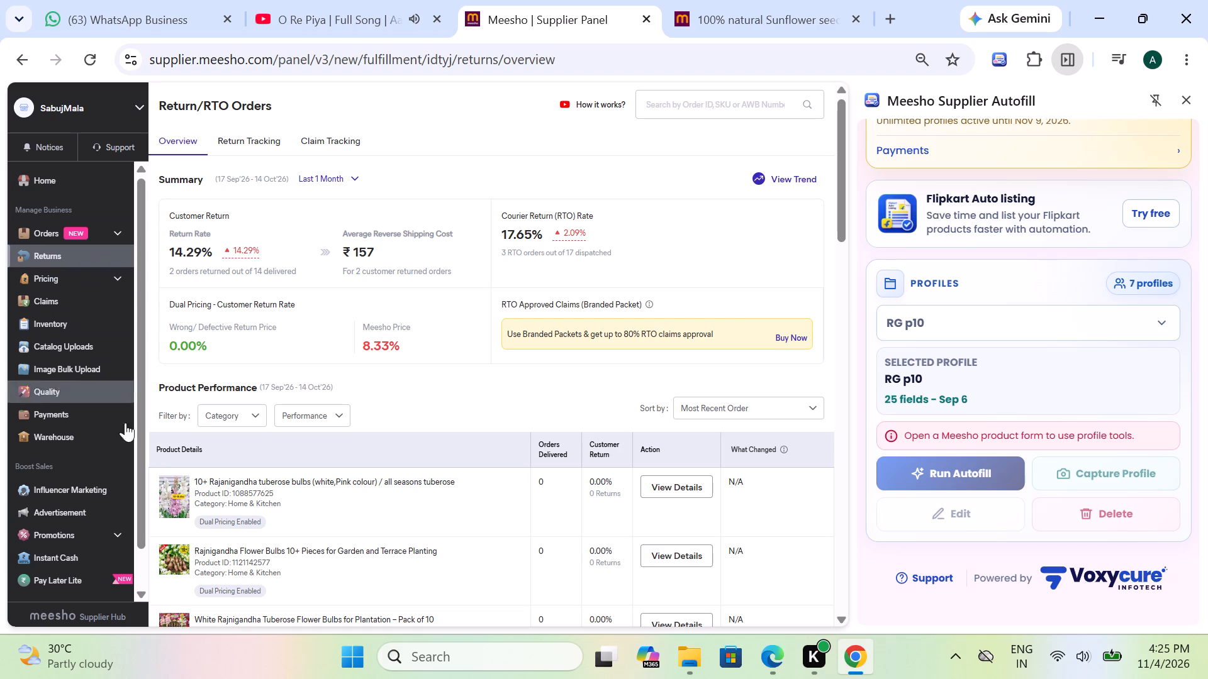
pyautogui.scroll(1, 680, 497)
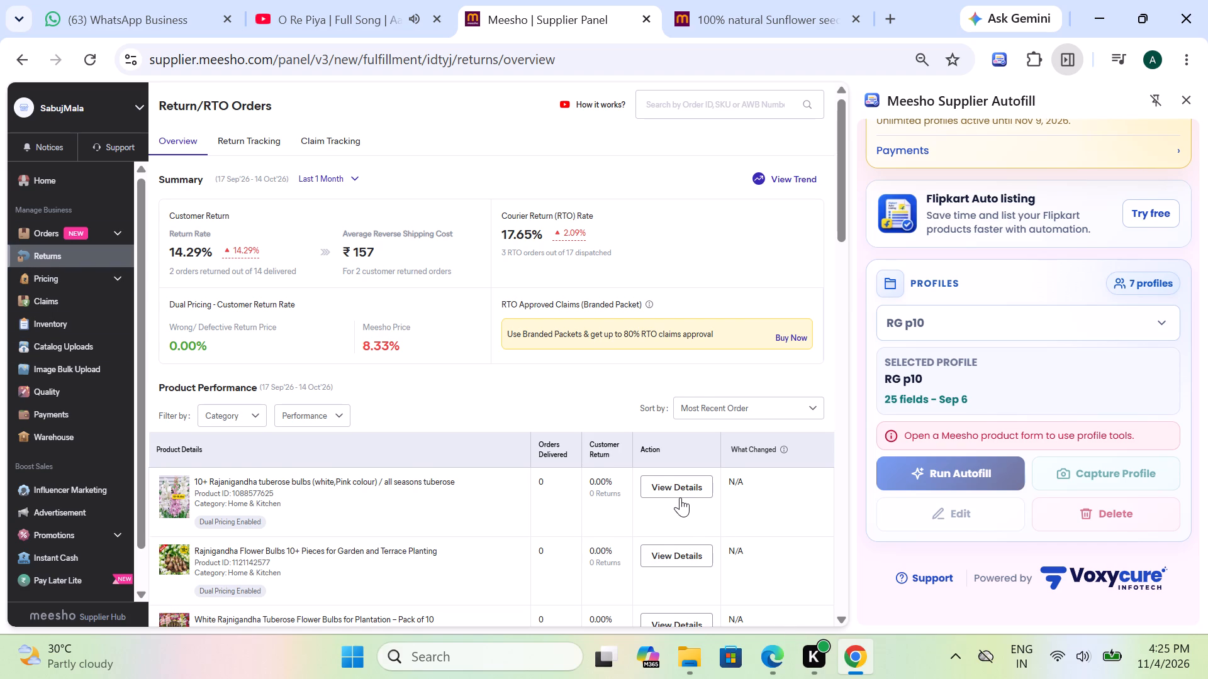
pyautogui.scroll(-1, 680, 497)
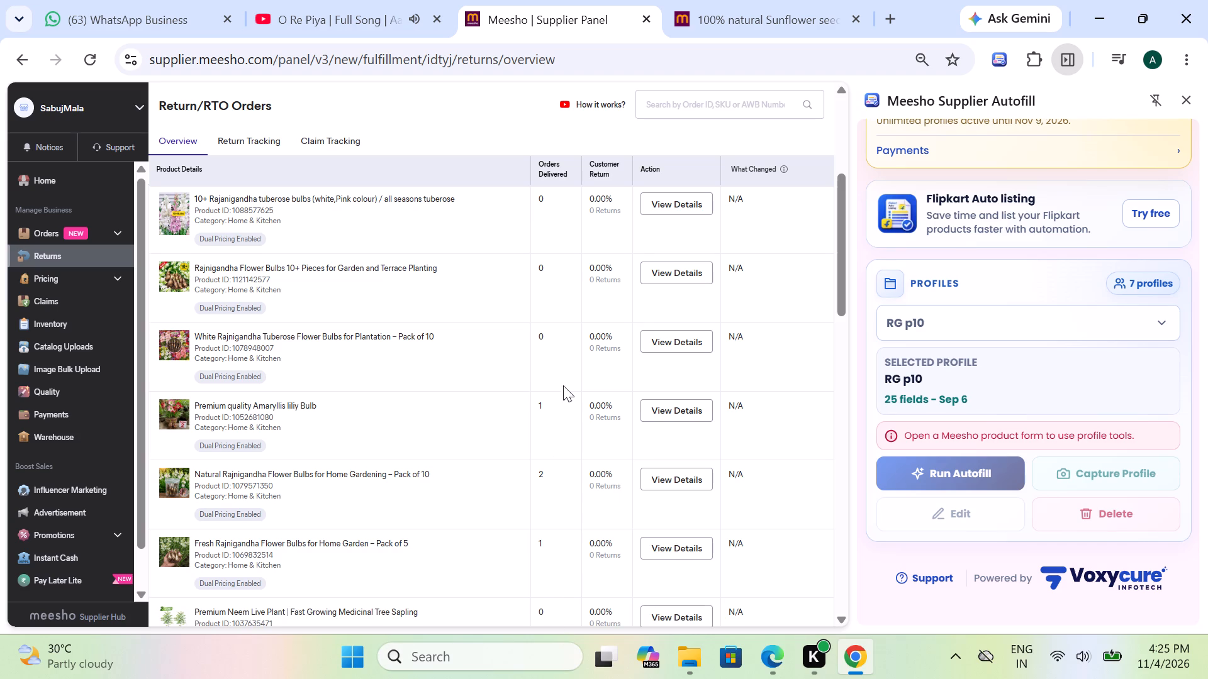
pyautogui.scroll(-2, 551, 461)
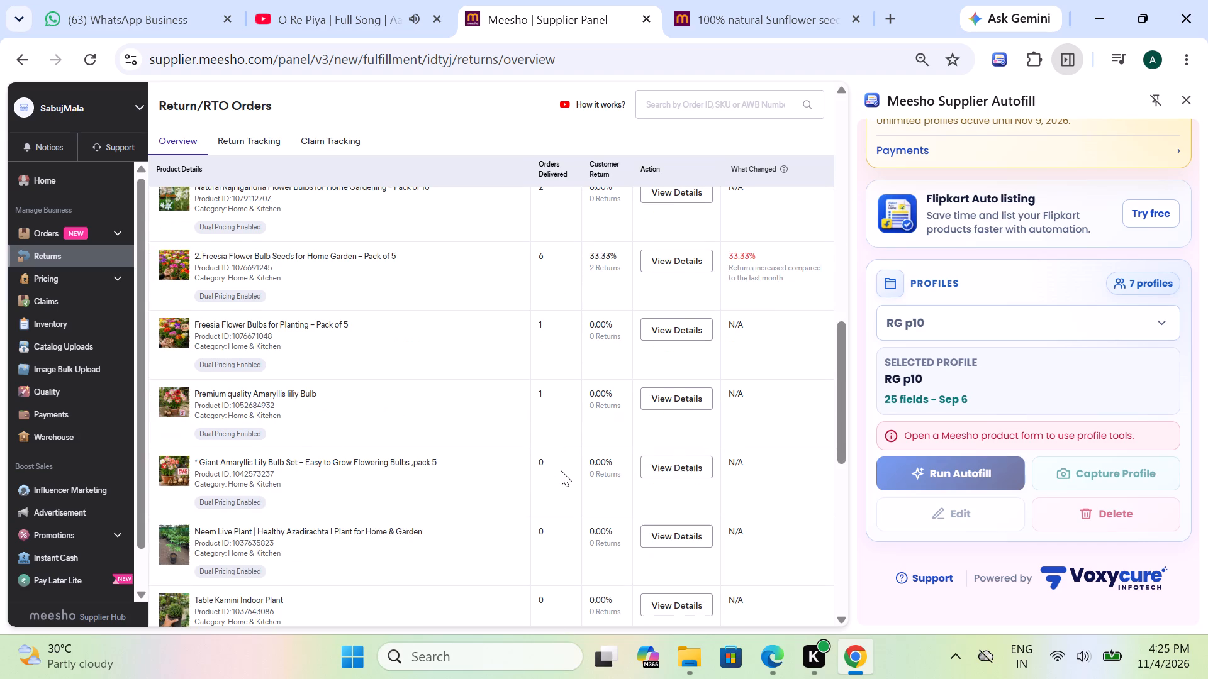
pyautogui.scroll(1, 561, 472)
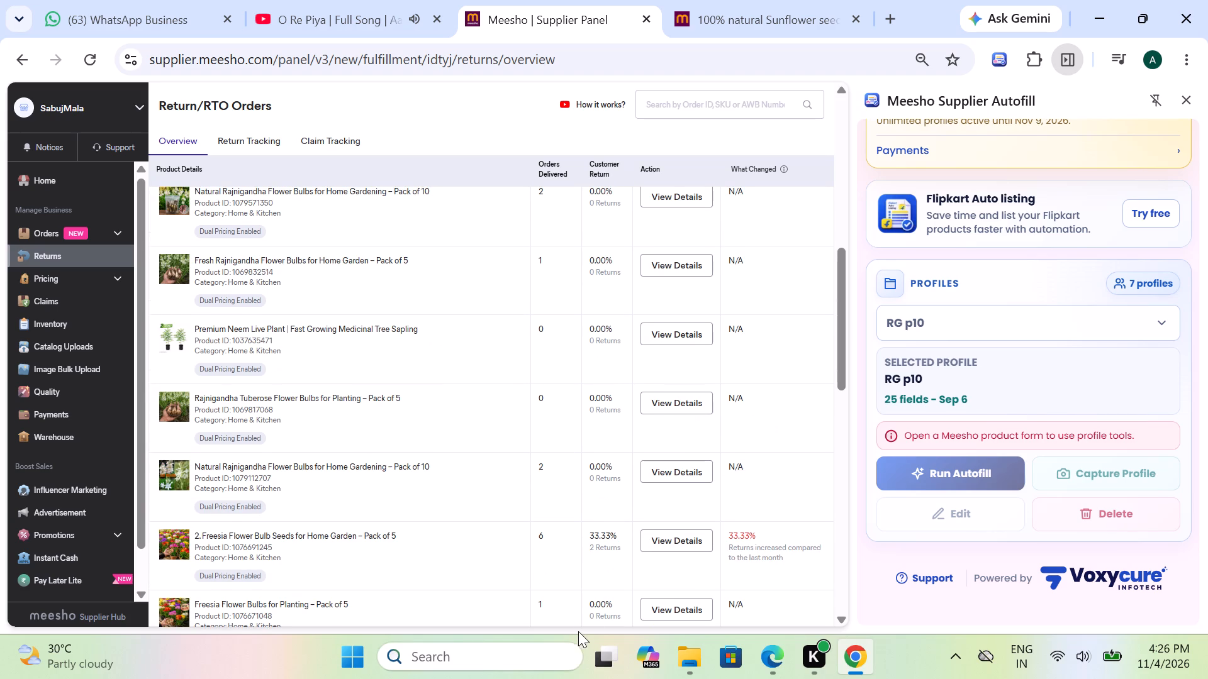
pyautogui.scroll(-1, 607, 568)
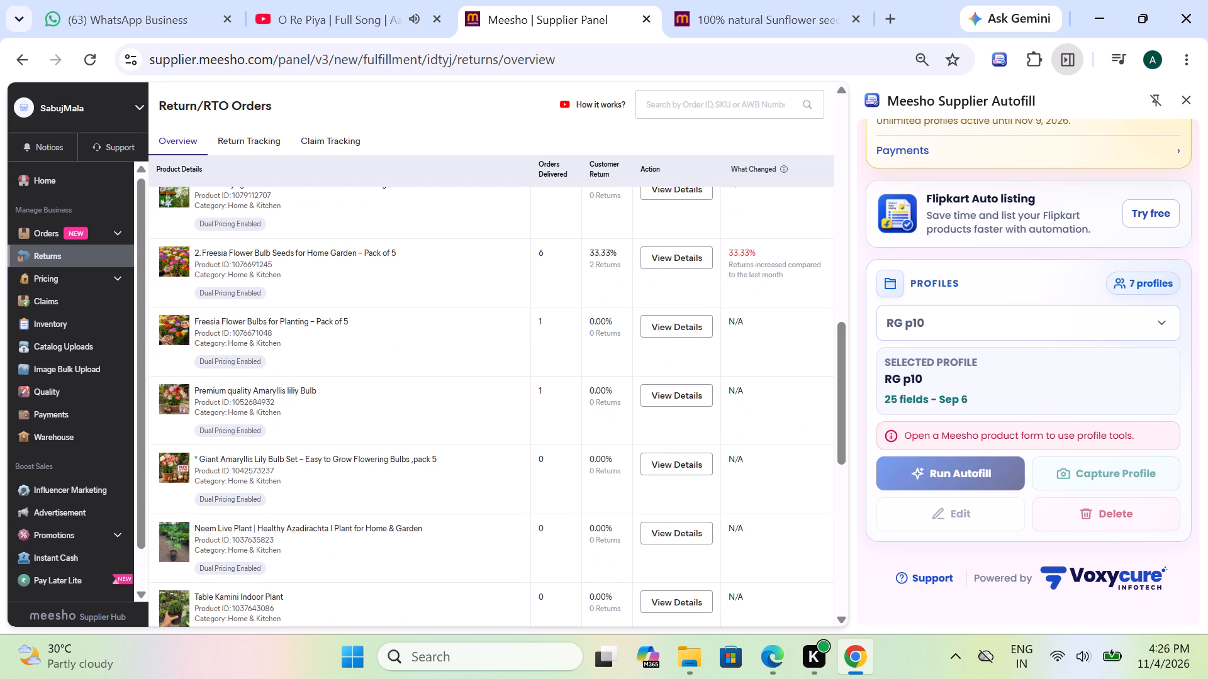
pyautogui.scroll(-6, 201, 551)
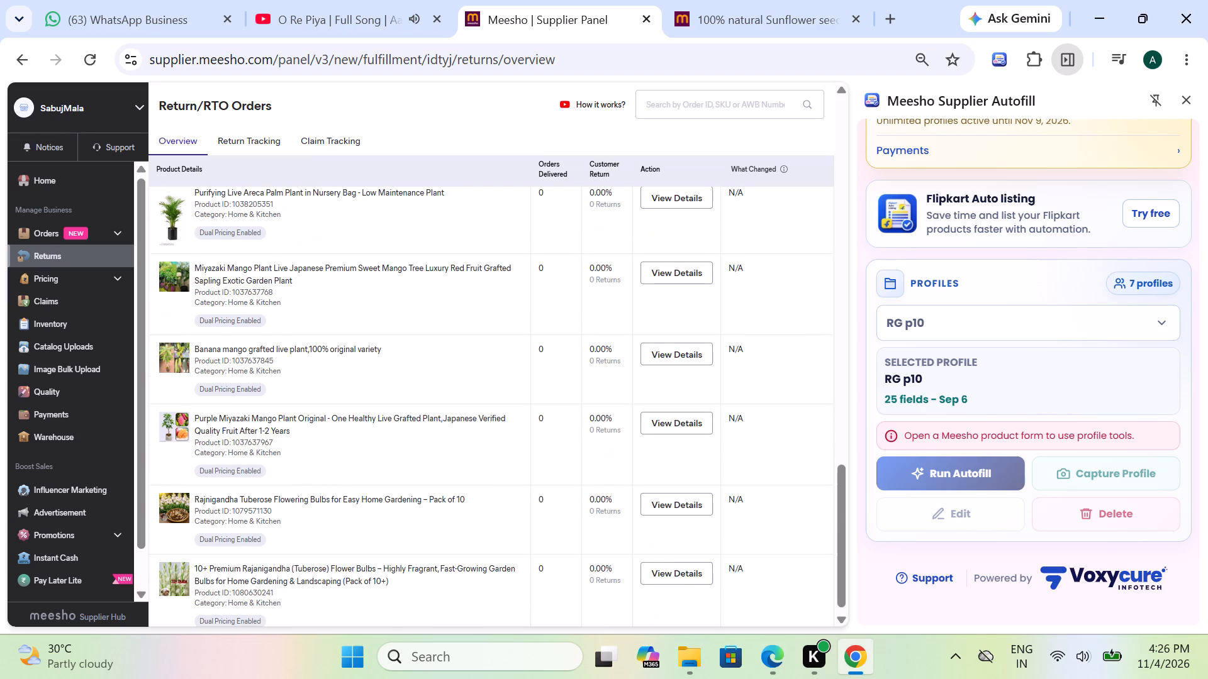
pyautogui.scroll(8, 204, 558)
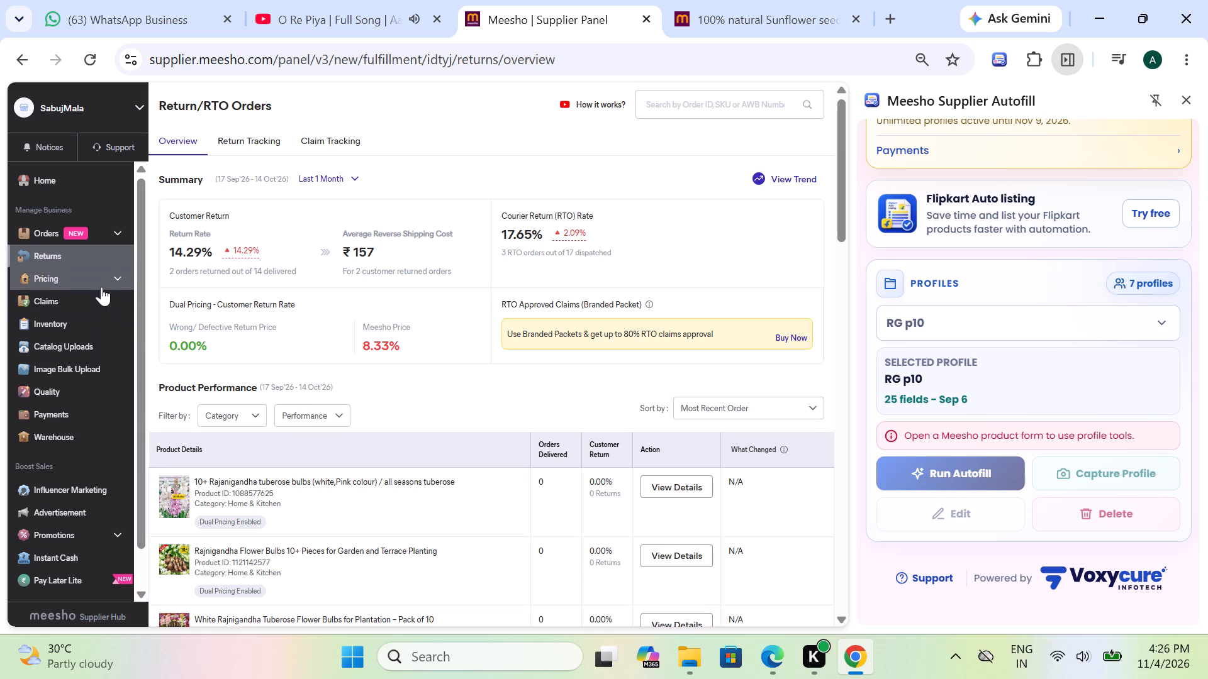
# Examine the active inventory, including its second page and the Stylo Flowers catalog, for the style IDs used by the Rajnigandha listings.
pyautogui.click(95, 325)
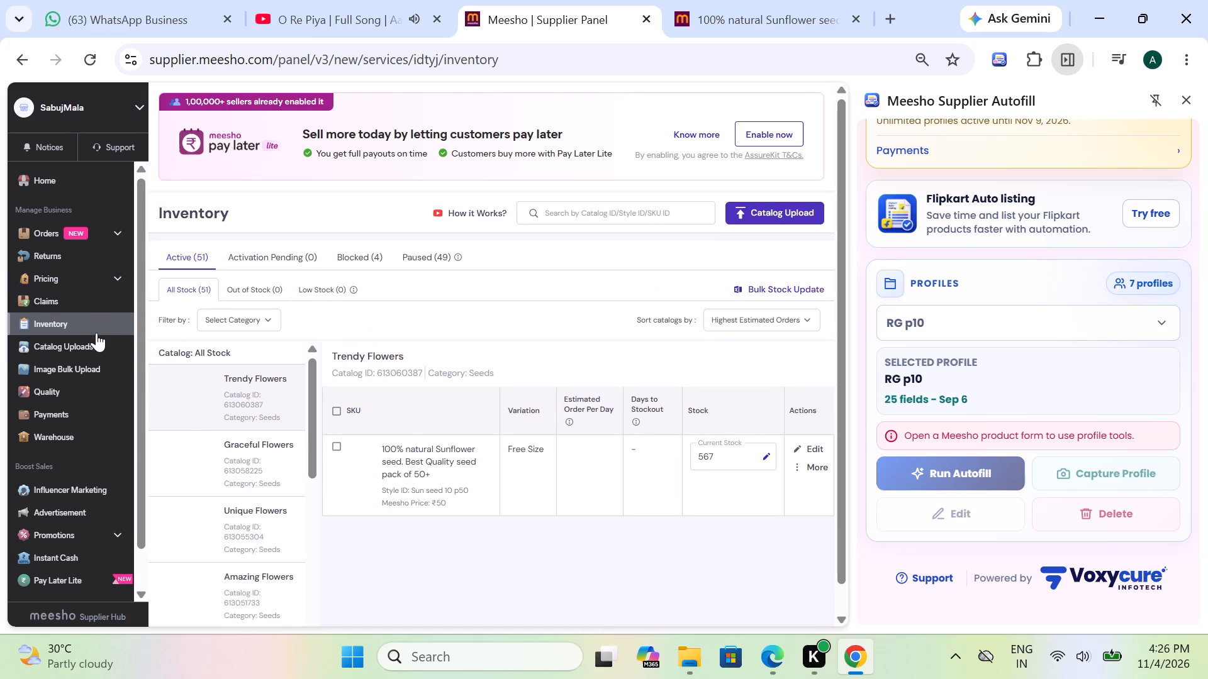
pyautogui.scroll(-3, 220, 458)
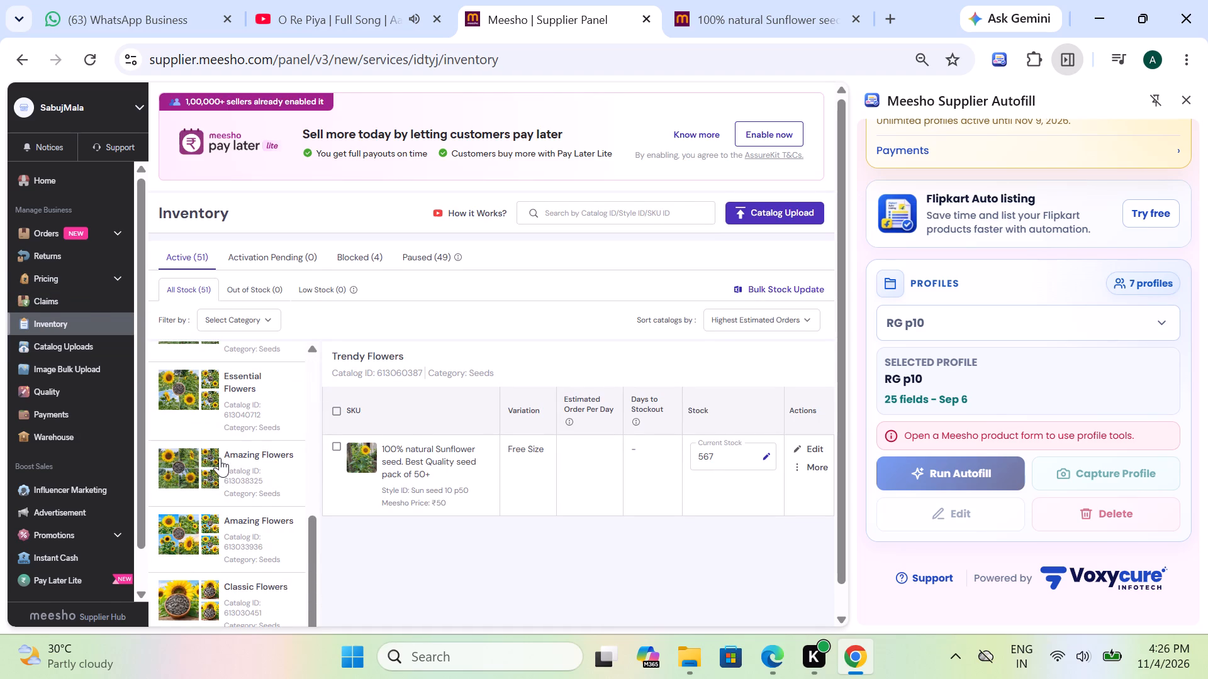
pyautogui.scroll(-2, 325, 538)
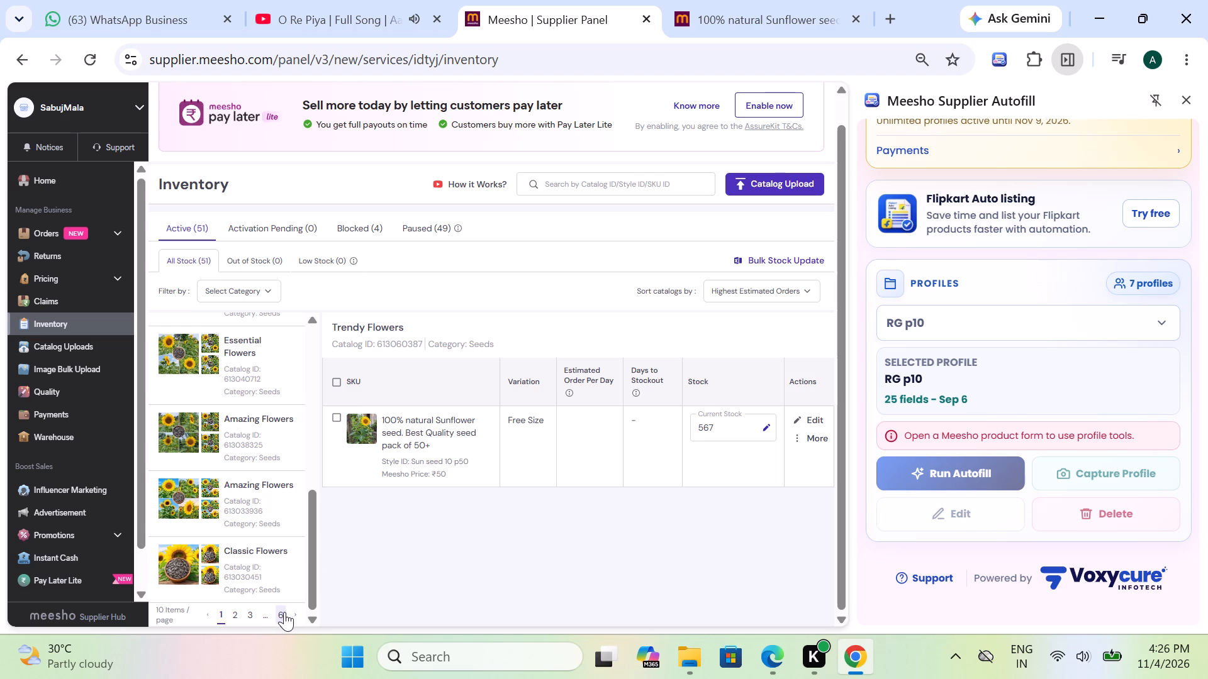
pyautogui.click(239, 617)
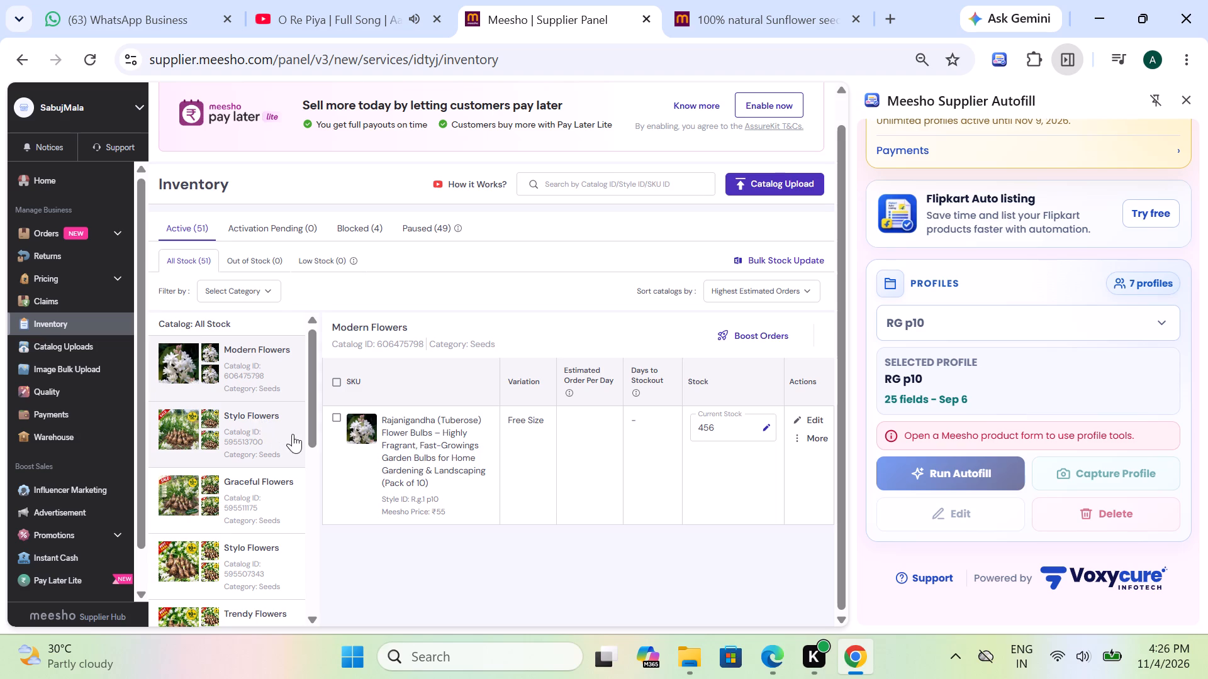
pyautogui.click(243, 429)
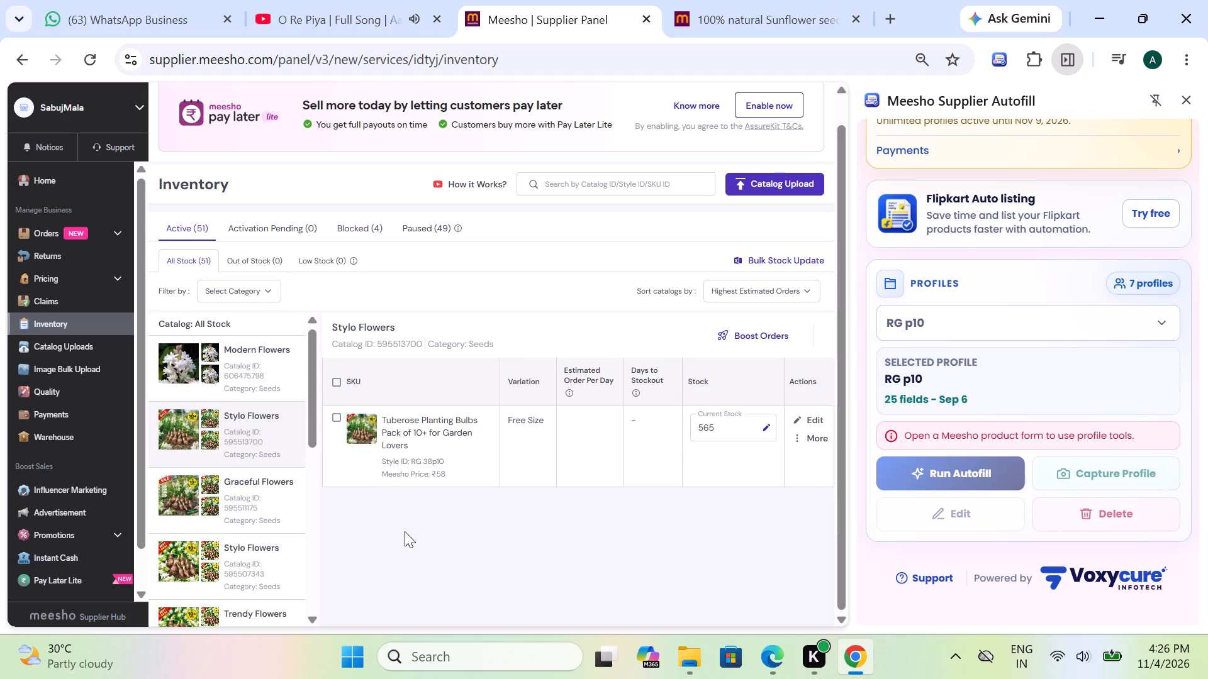
pyautogui.scroll(2, 405, 529)
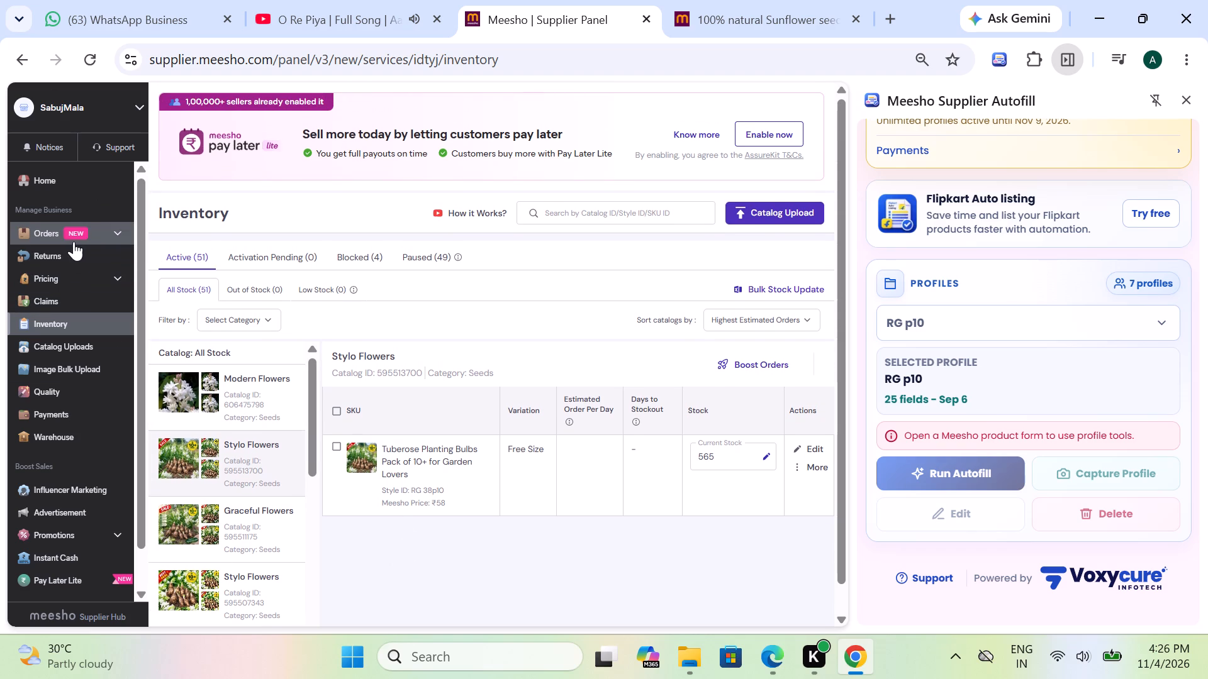
# Reopen the saved Rajnigandha bulbs draft from the single uploads and set its style code to RG 40p10.
pyautogui.click(101, 347)
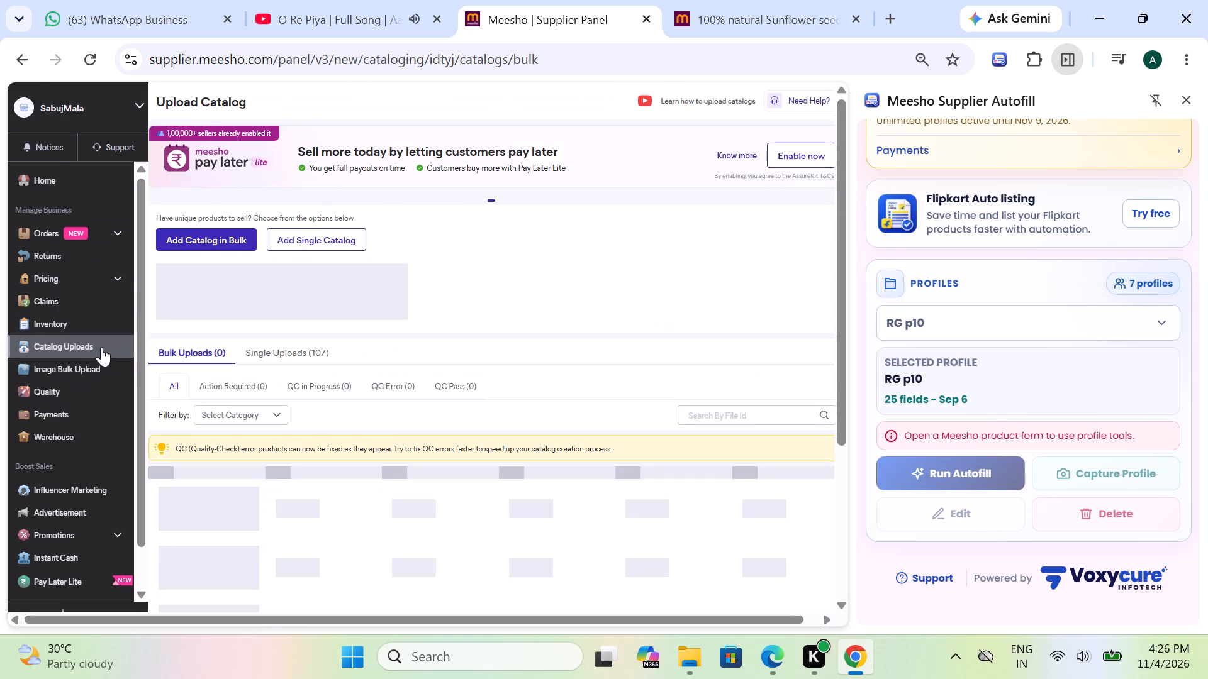
pyautogui.click(273, 368)
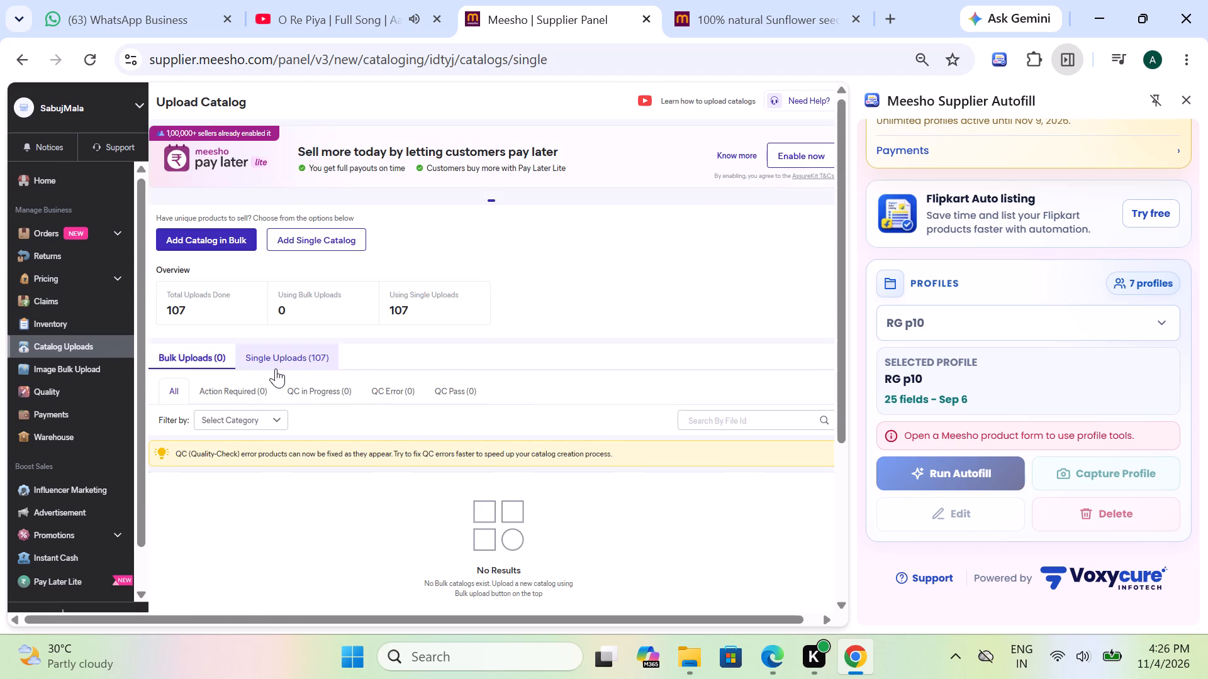
pyautogui.scroll(-1, 322, 367)
pyautogui.click(769, 275)
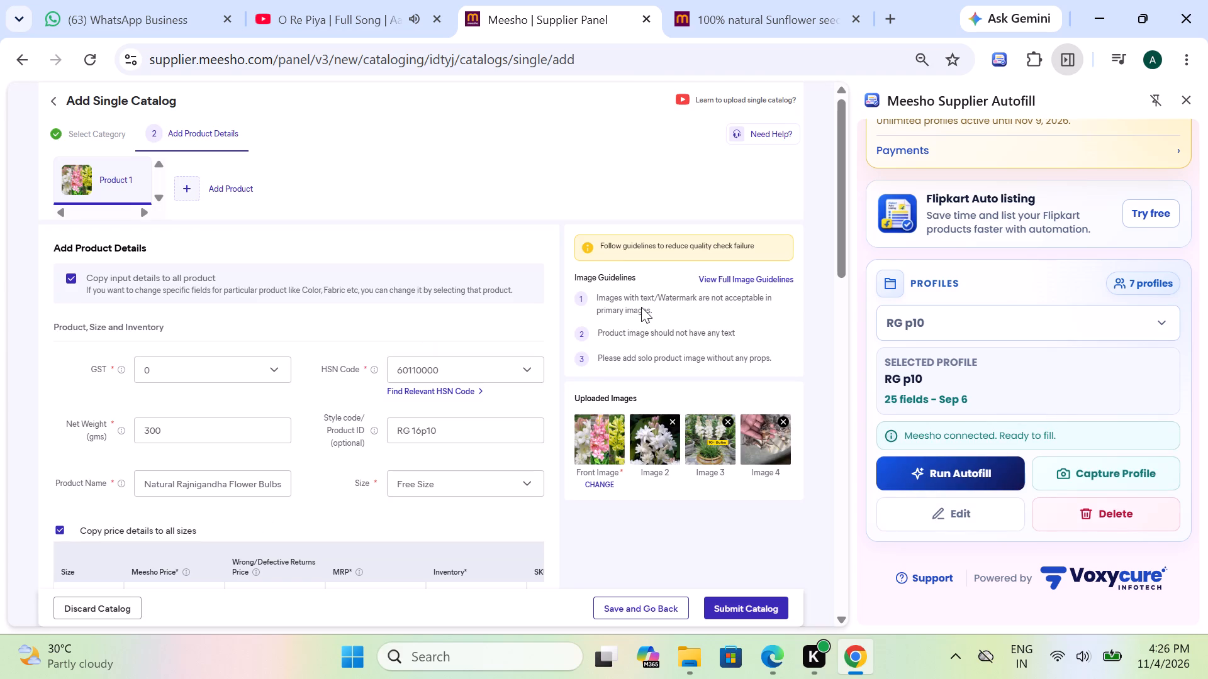
pyautogui.click(422, 434)
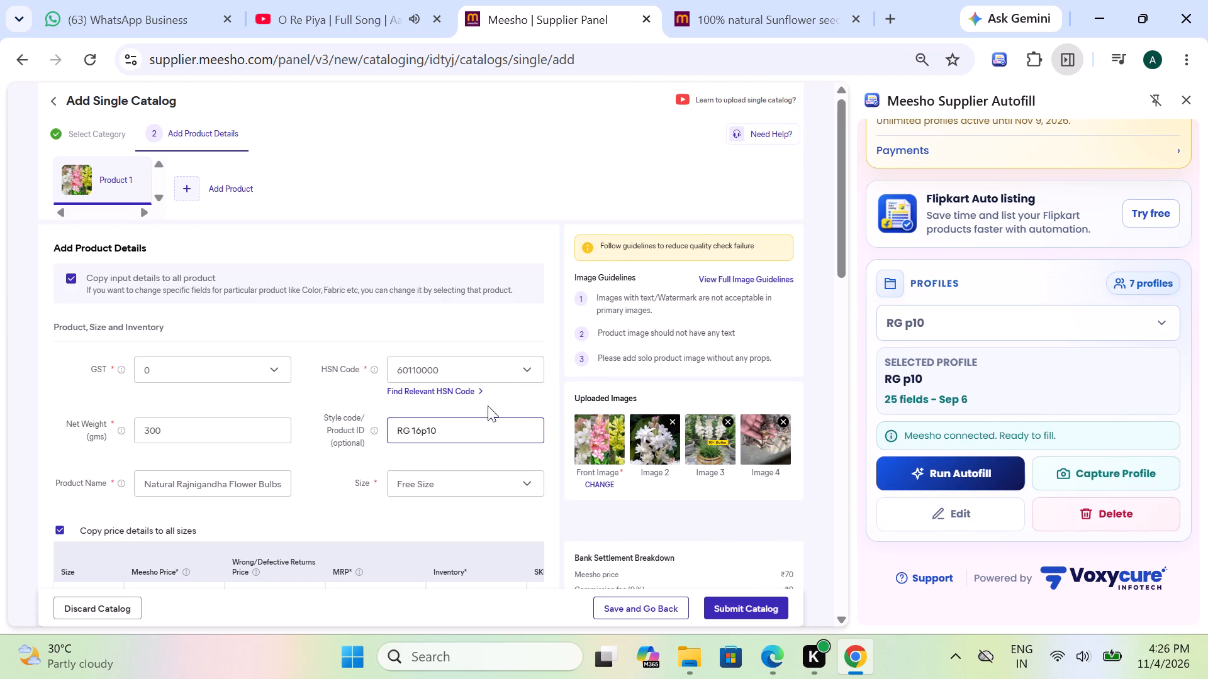
pyautogui.press('BackSpace')
pyautogui.press('BackSpace')
pyautogui.press('4')
pyautogui.press('0')
# On the Meesho shopping site, open the Rajnigandha tuberose bulbs product under People also viewed and copy its title.
pyautogui.click(770, 19)
pyautogui.scroll(-8, 513, 282)
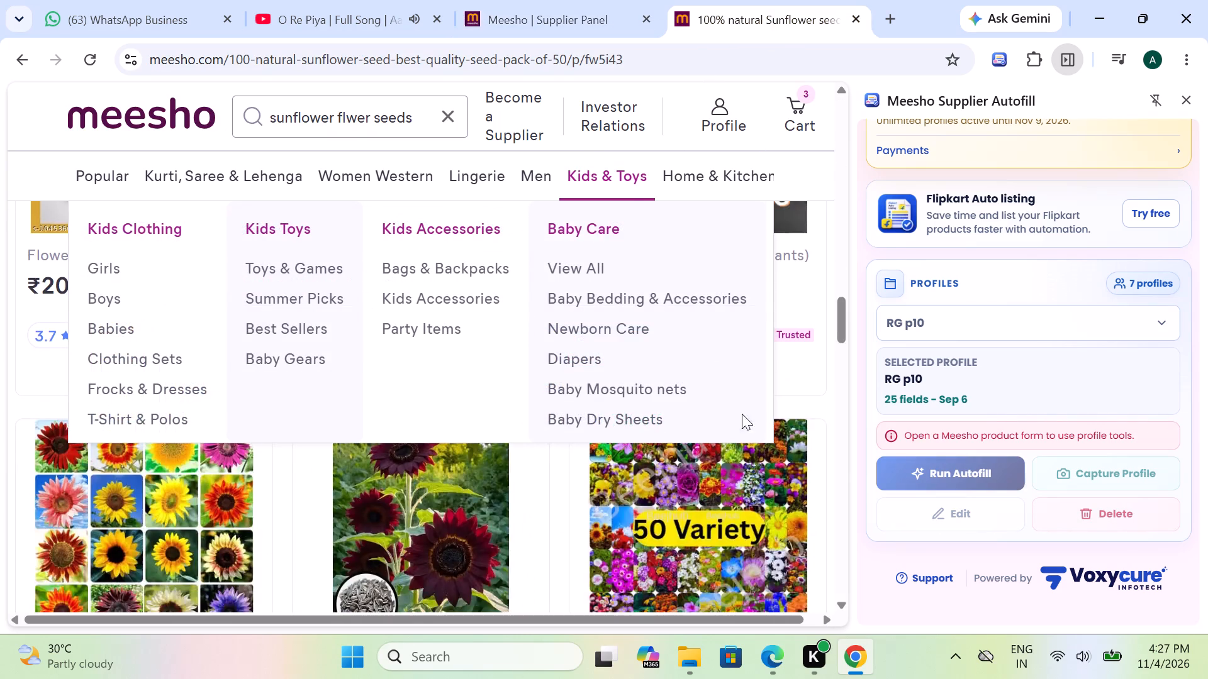
pyautogui.scroll(-1, 764, 487)
pyautogui.scroll(3, 720, 510)
pyautogui.scroll(-2, 718, 507)
pyautogui.scroll(1, 717, 495)
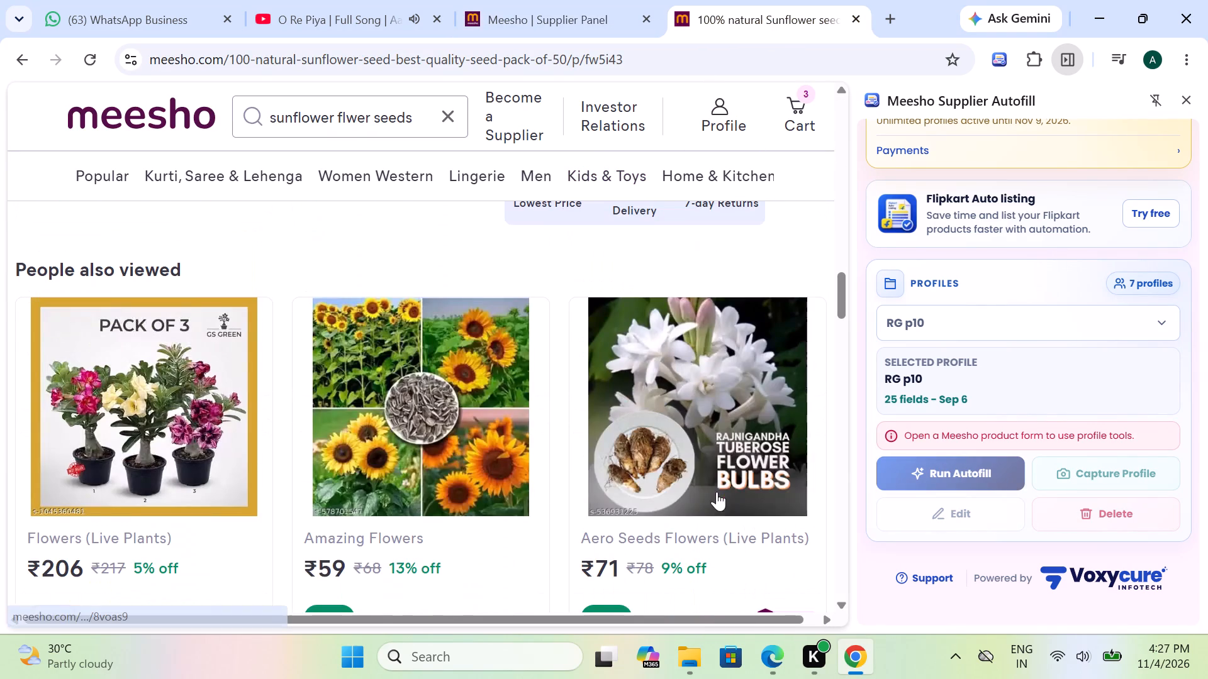
pyautogui.scroll(-1, 686, 435)
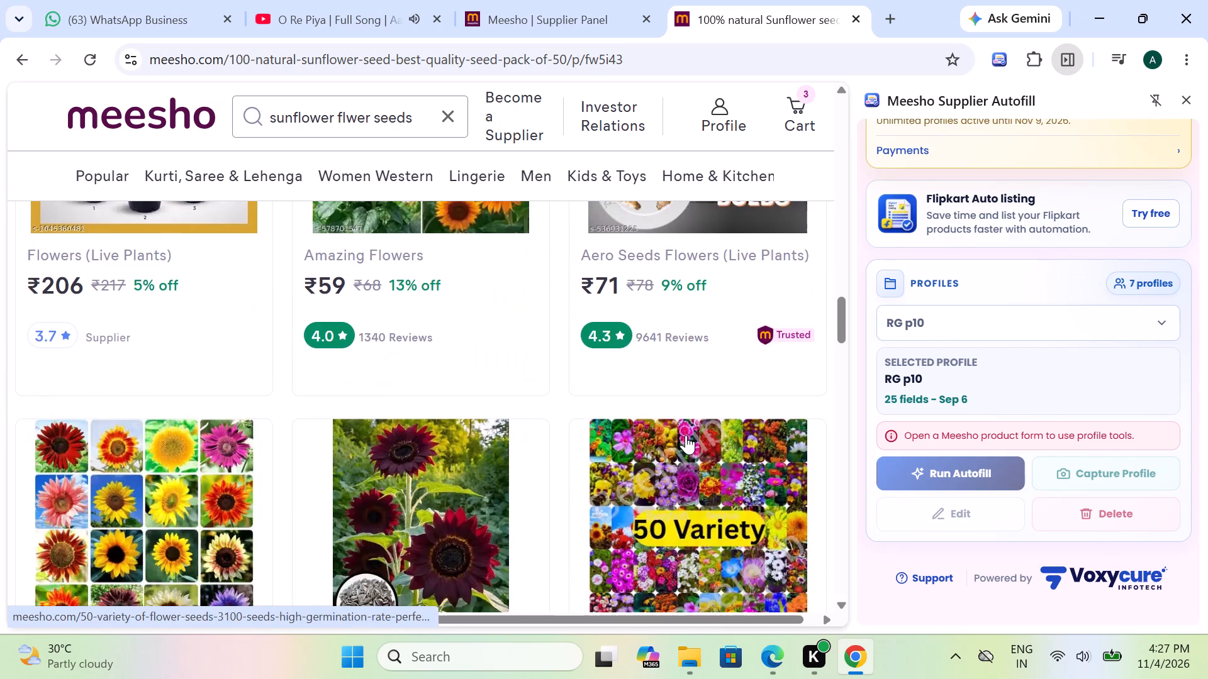
pyautogui.scroll(1, 686, 430)
pyautogui.click(681, 448)
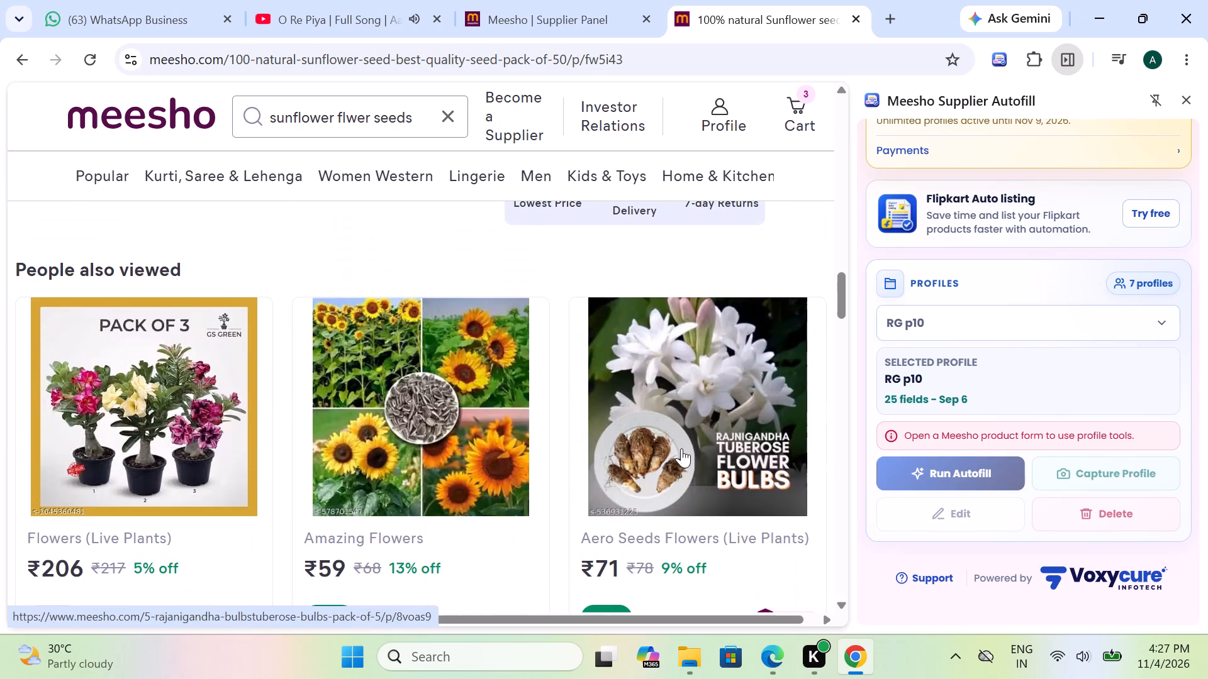
pyautogui.click(681, 448)
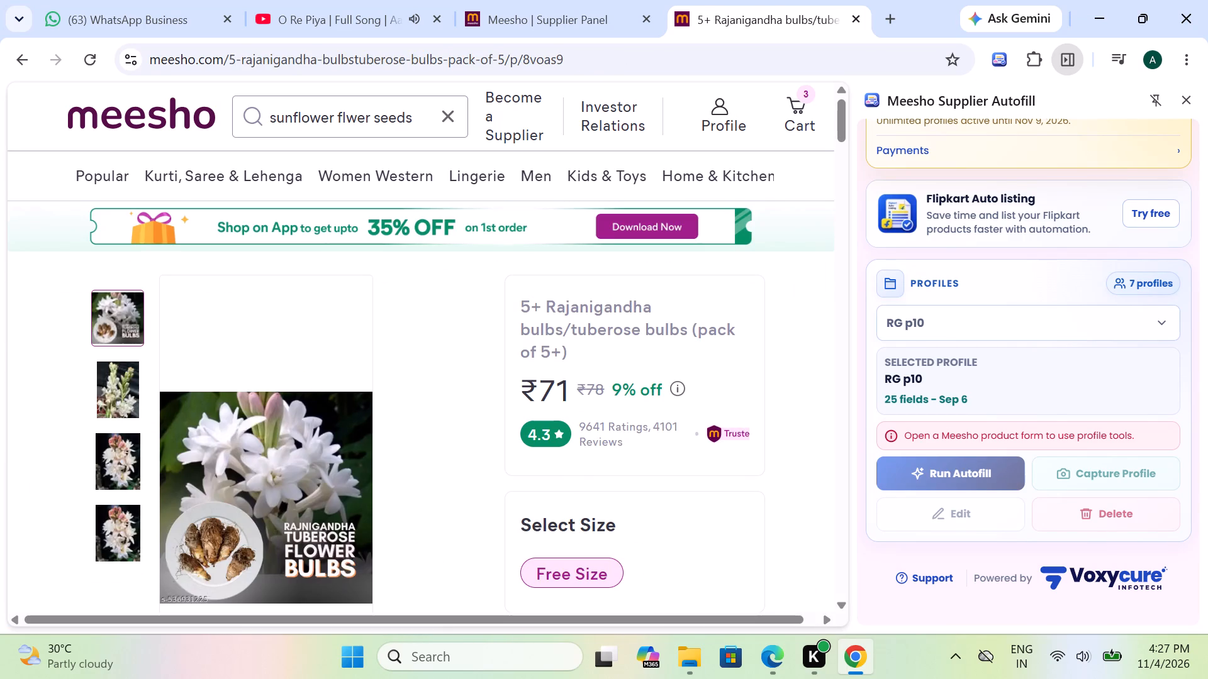
pyautogui.moveTo(566, 354); pyautogui.dragTo(485, 266)
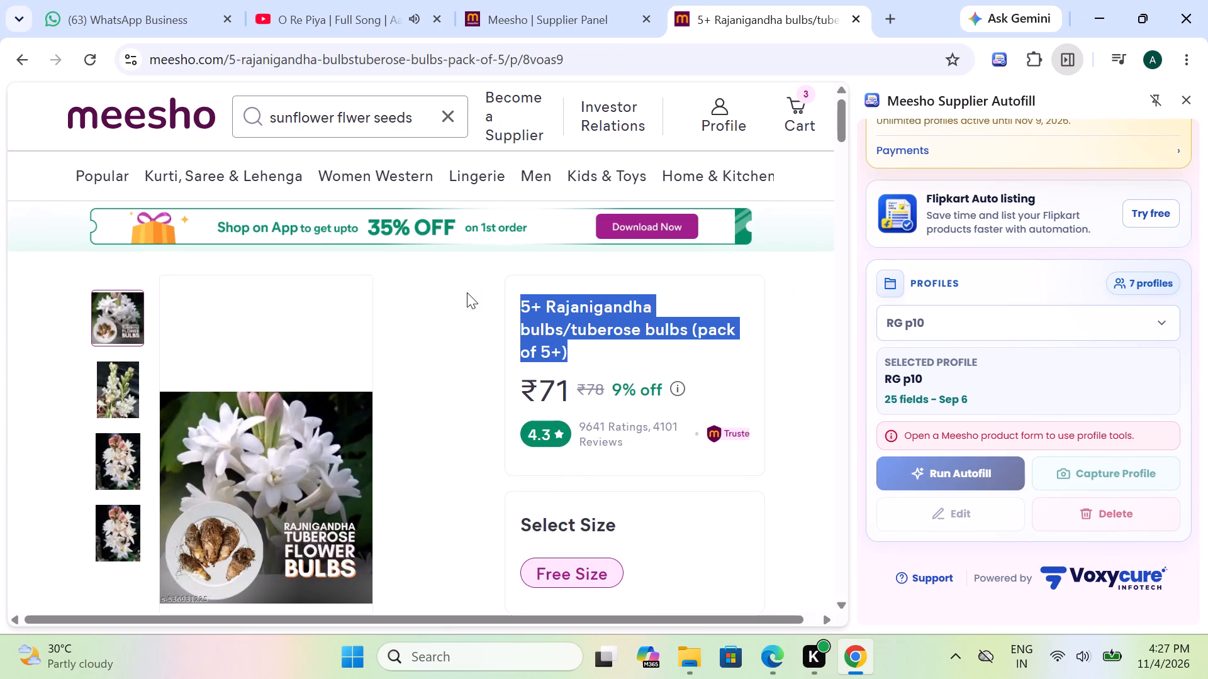
pyautogui.hotkey('ctrl', 'c')
# Replace the draft's product name with the copied title and change its pack size to "pack of 10+".
pyautogui.click(554, 3)
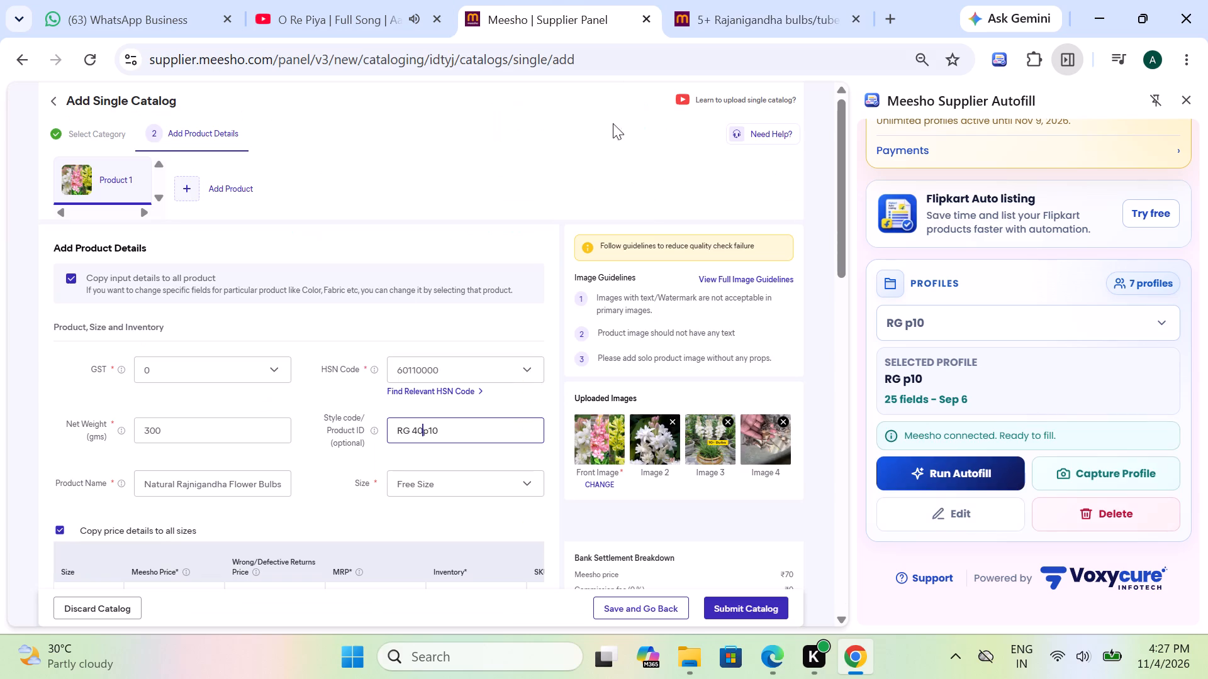
pyautogui.tripleClick(240, 489)
pyautogui.click(240, 490)
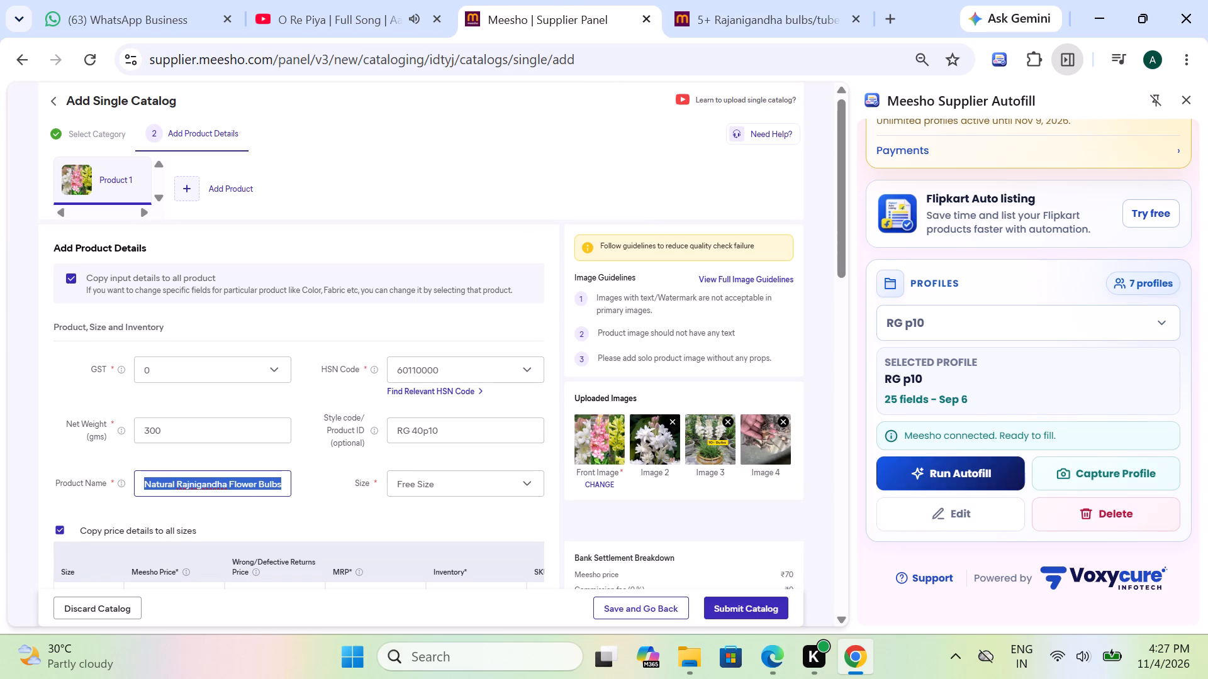
pyautogui.hotkey('ctrl', 'v')
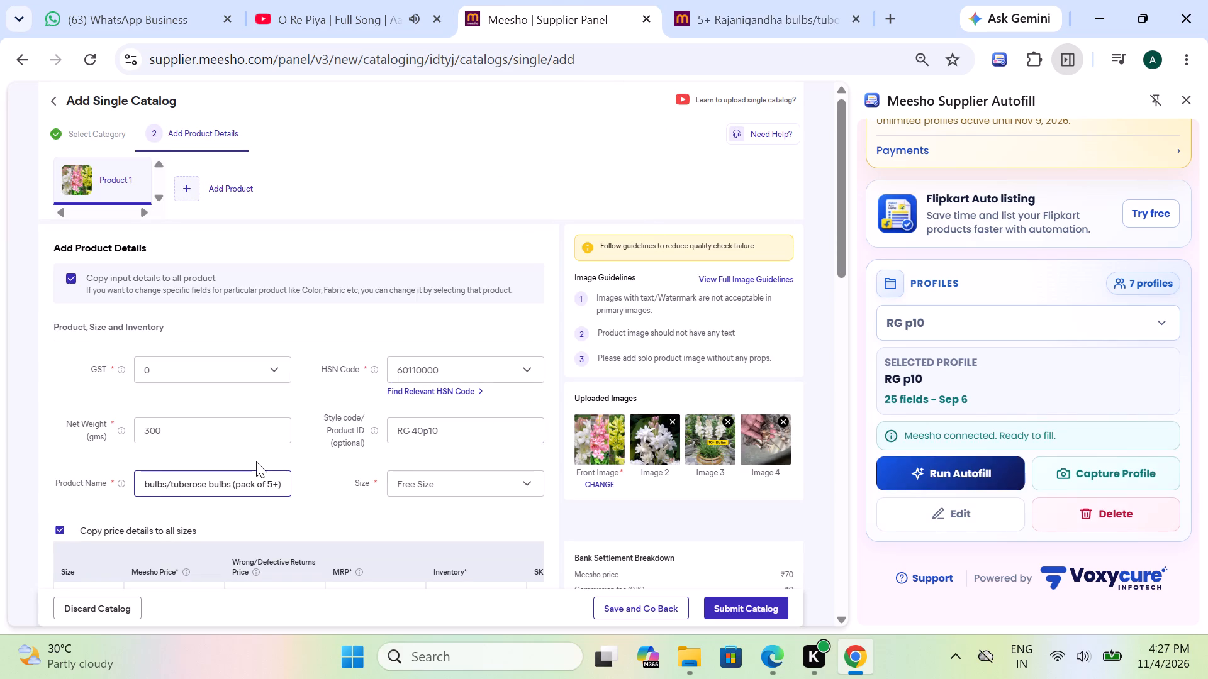
pyautogui.press('Left')
pyautogui.press('Left')
pyautogui.press('BackSpace')
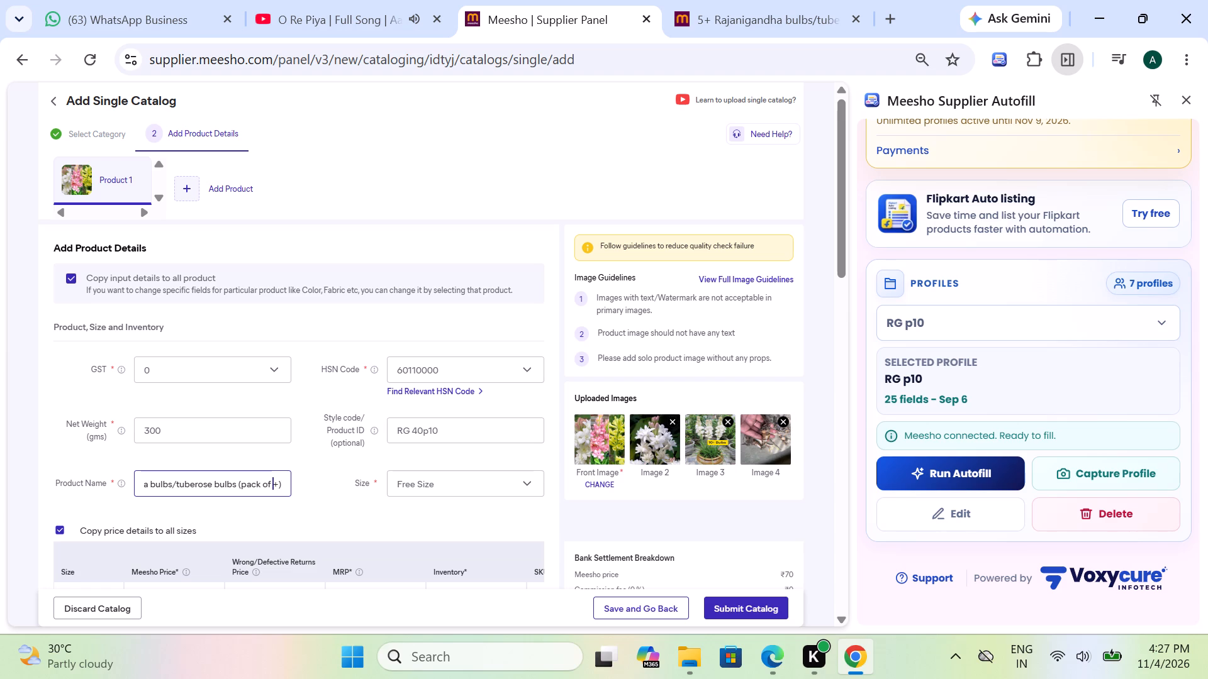
pyautogui.write('10')
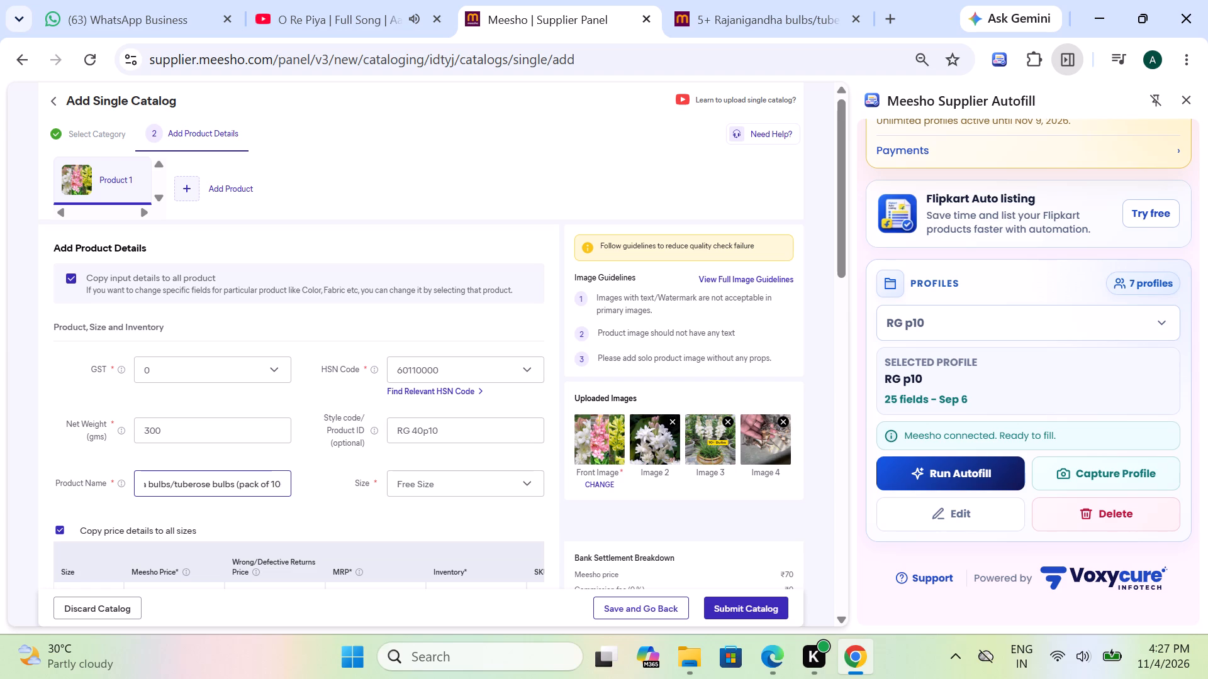
# Change the leading count so the product name starts with "10+ Rajanigandha bulbs".
pyautogui.press('Left')
pyautogui.press('Left')
pyautogui.press('Left')
pyautogui.press('Left')
pyautogui.press('Left')
pyautogui.press('Left')
pyautogui.press('Left')
pyautogui.press('Left')
pyautogui.press('Left')
pyautogui.press('Left')
pyautogui.press('Left')
pyautogui.press('Left')
pyautogui.press('Left')
pyautogui.press('Left')
pyautogui.press('Left')
pyautogui.press('Left')
pyautogui.press('Left')
pyautogui.press('Left')
pyautogui.press('Left')
pyautogui.press('Left')
pyautogui.press('Right')
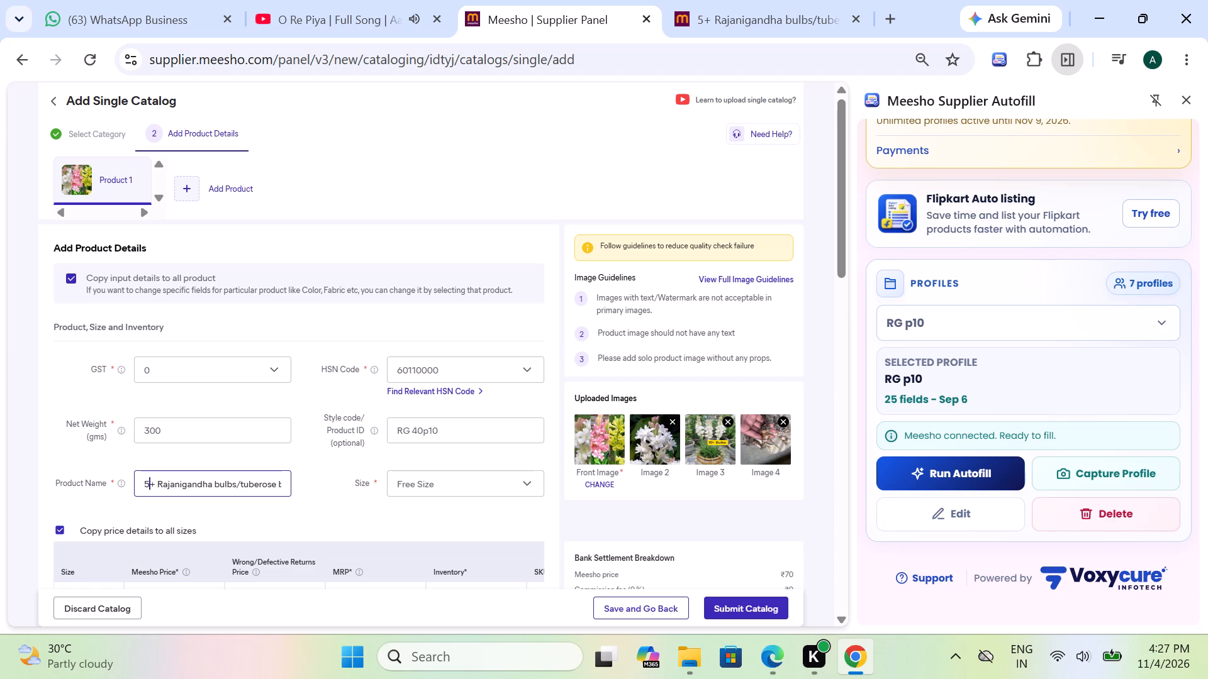
pyautogui.press('BackSpace')
pyautogui.write('10')
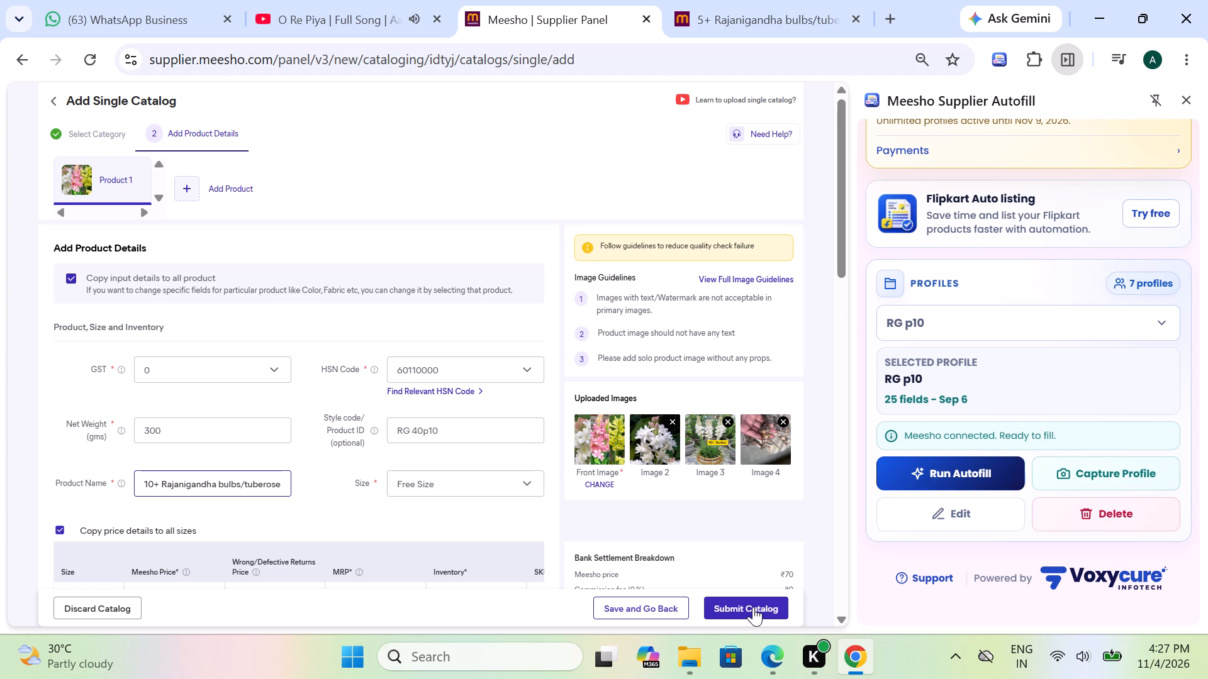
# Submit the Rajnigandha catalog for quality check, acknowledging that its products are not branded or illegal to sell.
pyautogui.scroll(-2, 707, 548)
pyautogui.scroll(1, 707, 548)
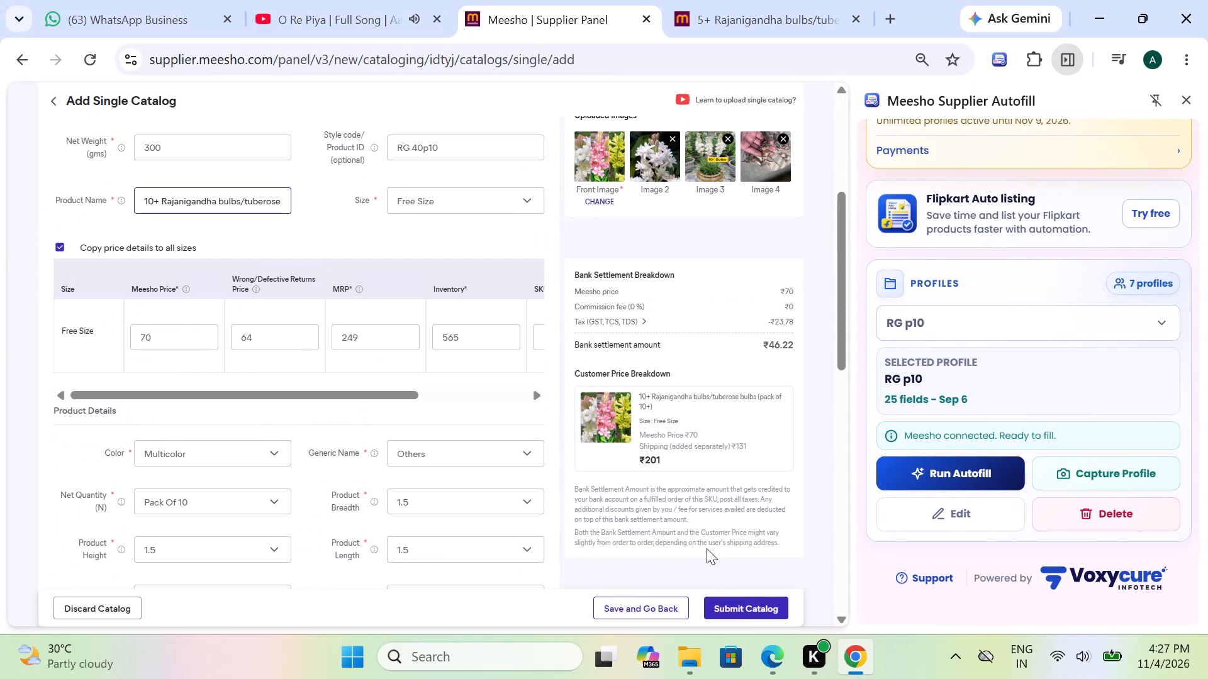
pyautogui.click(733, 604)
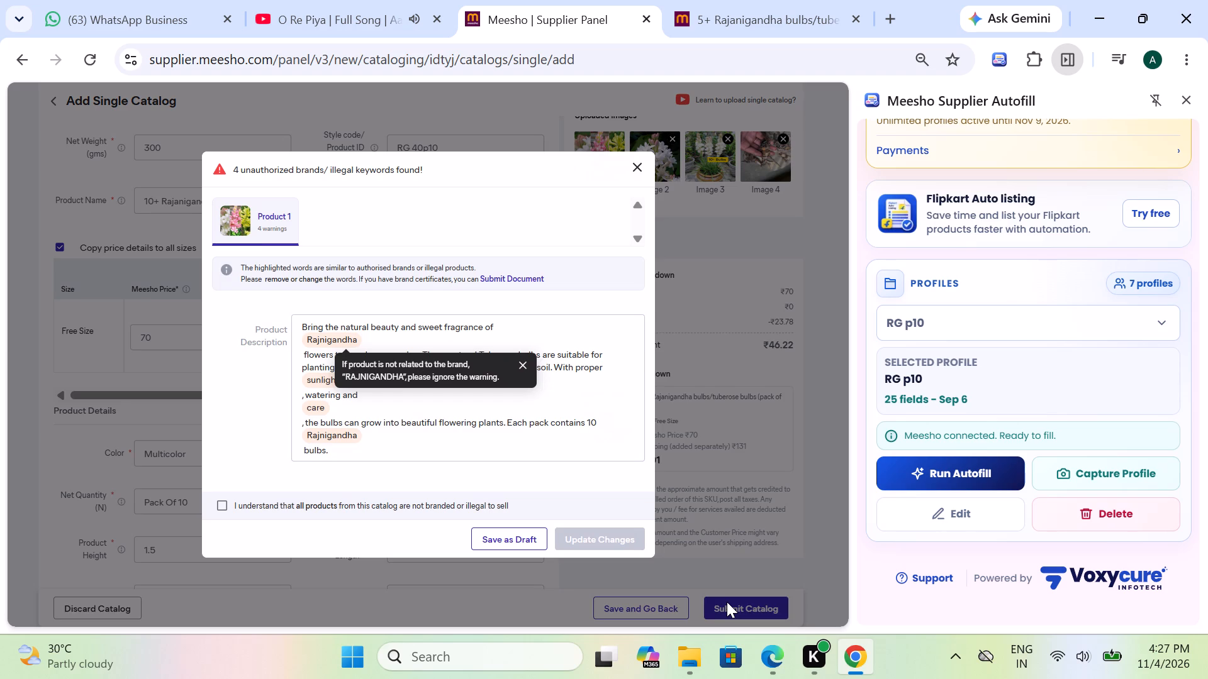
pyautogui.click(220, 501)
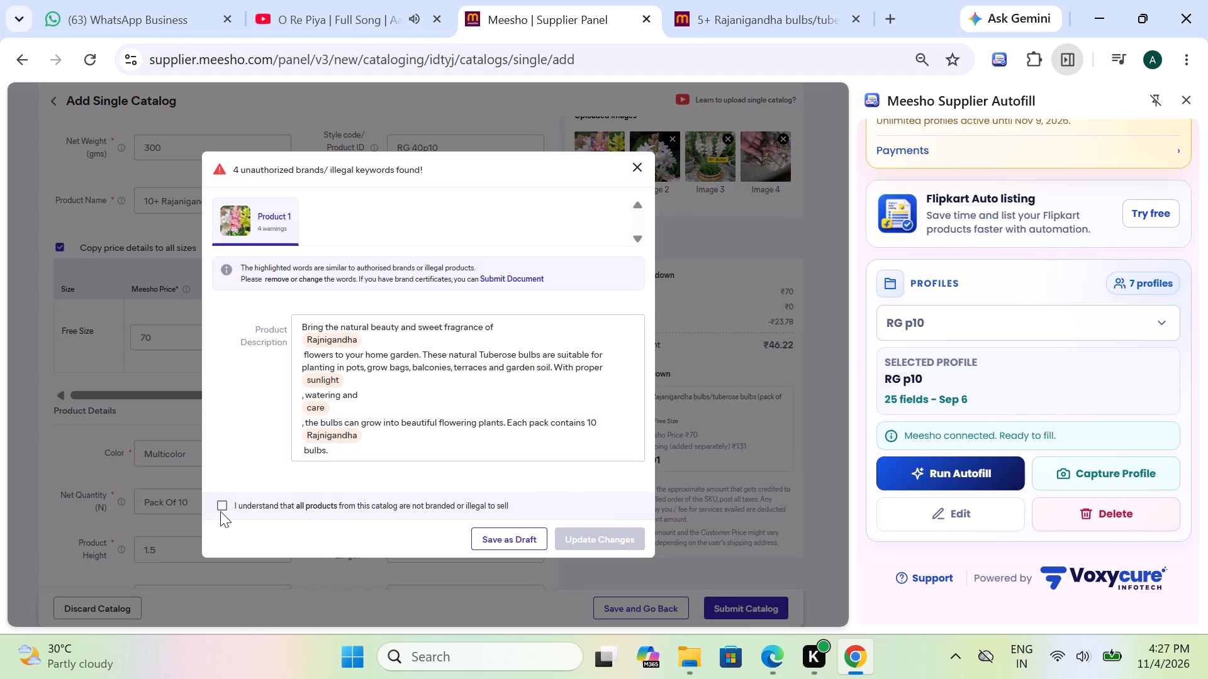
pyautogui.click(220, 511)
pyautogui.click(583, 541)
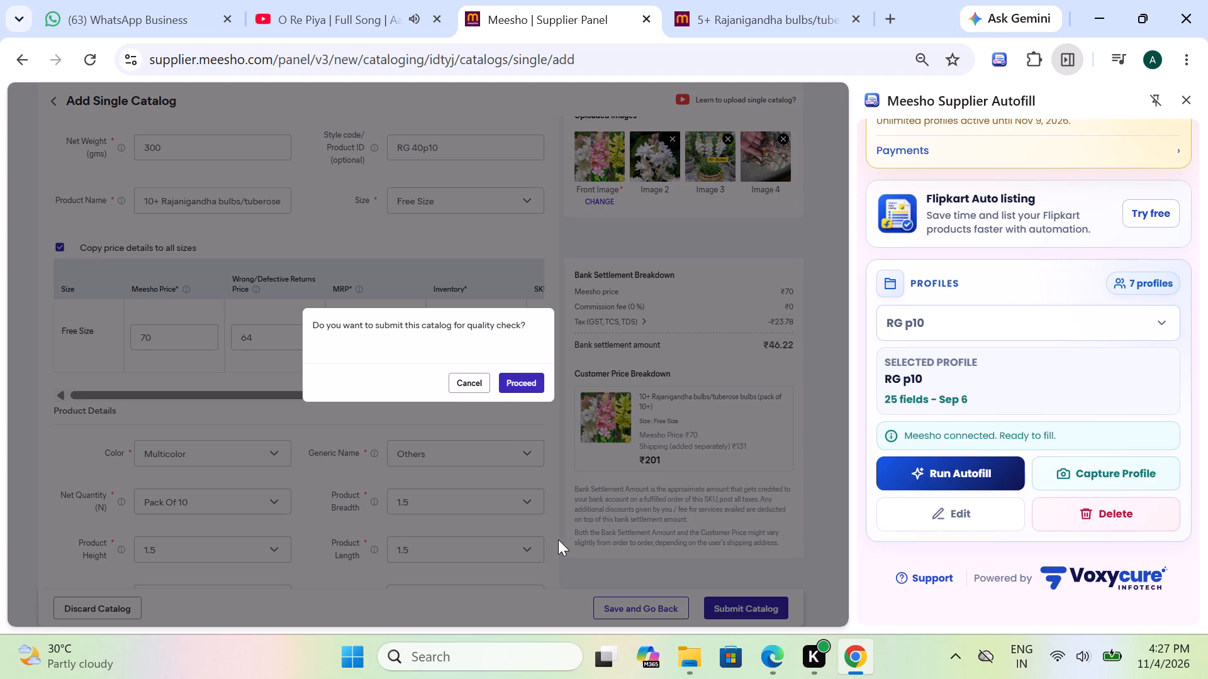
pyautogui.click(523, 382)
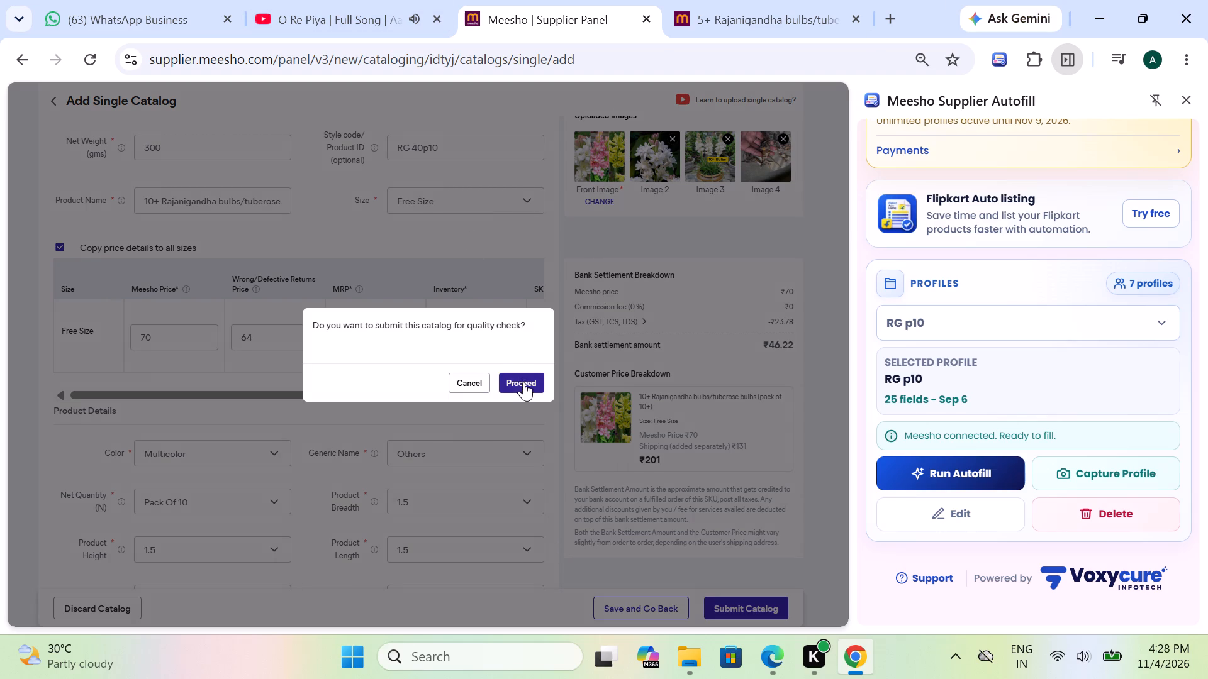
# Switch to the YouTube song video and toggle its playback.
pyautogui.click(390, 14)
pyautogui.click(411, 273)
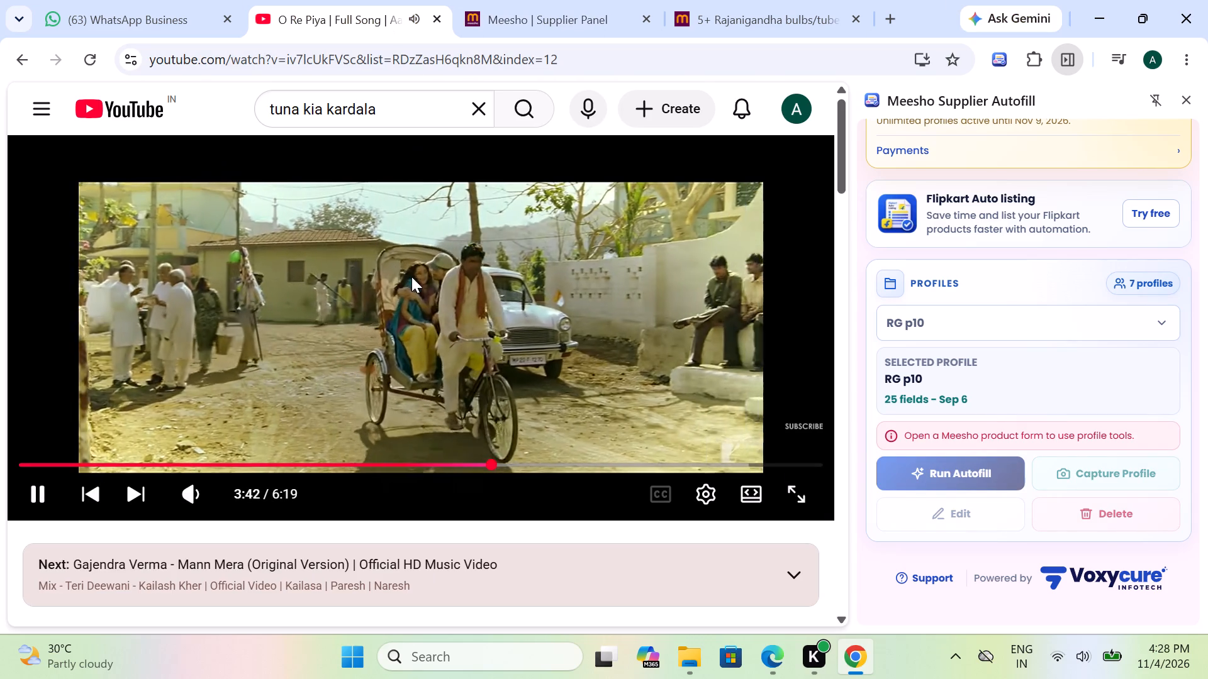